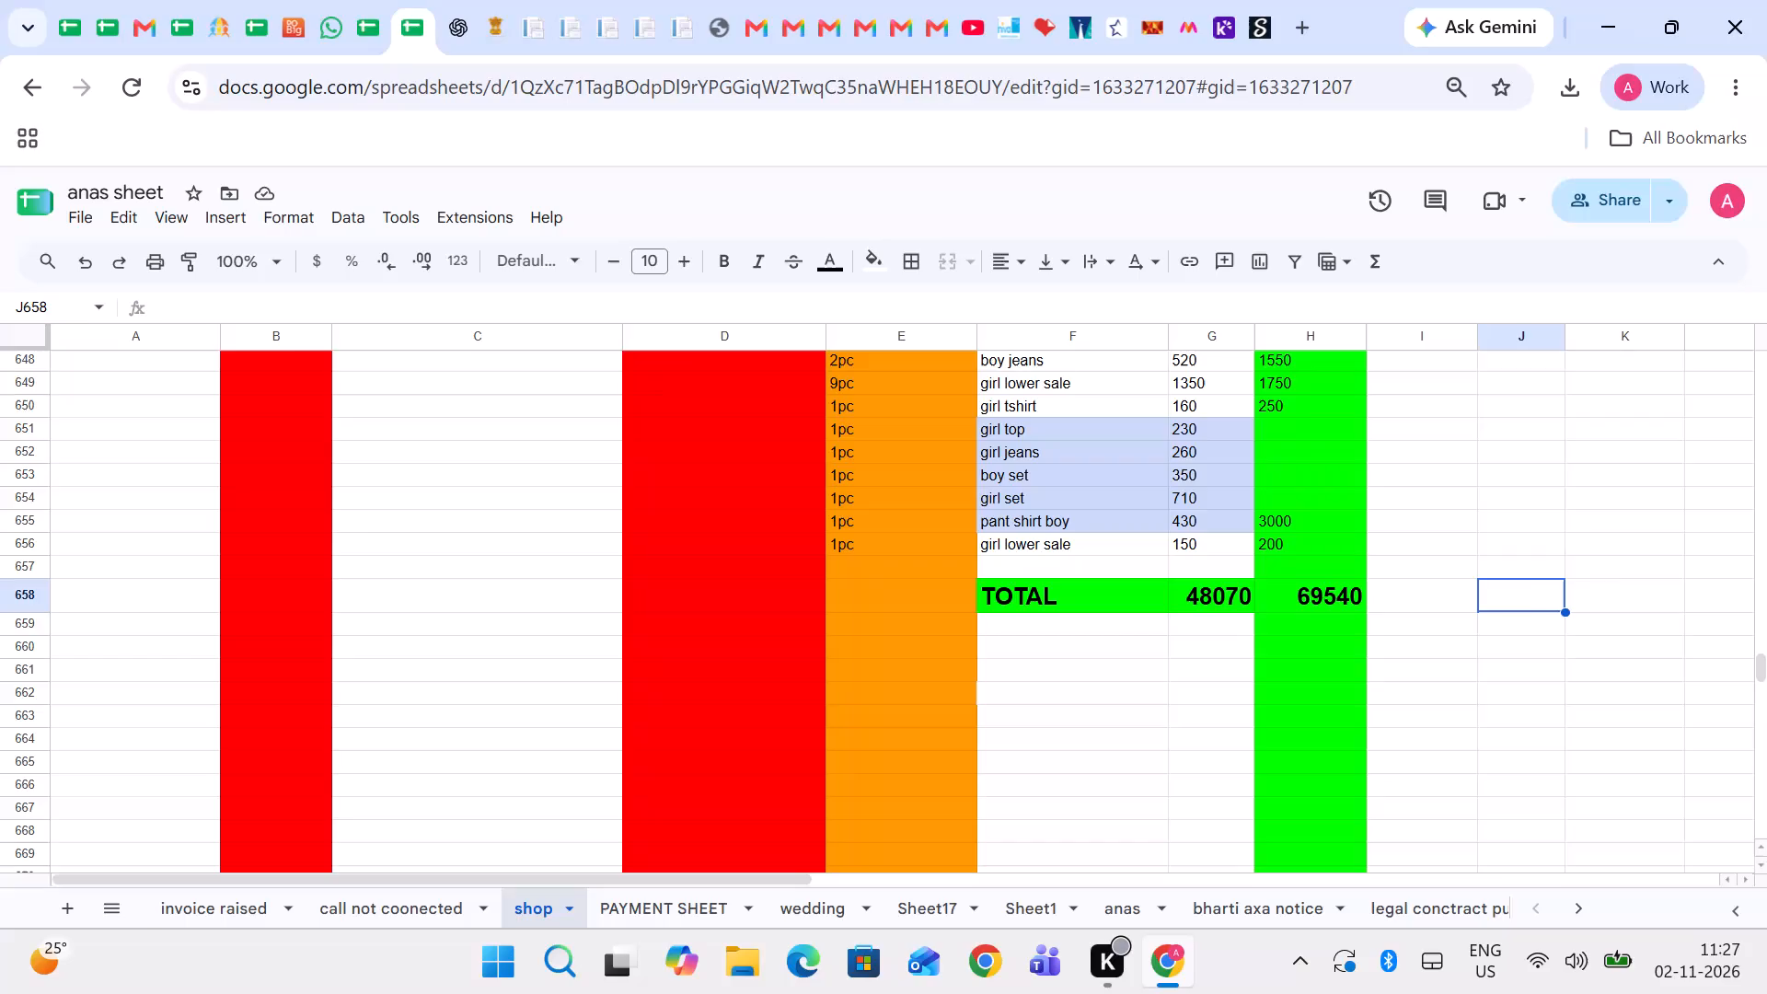
click(375, 0)
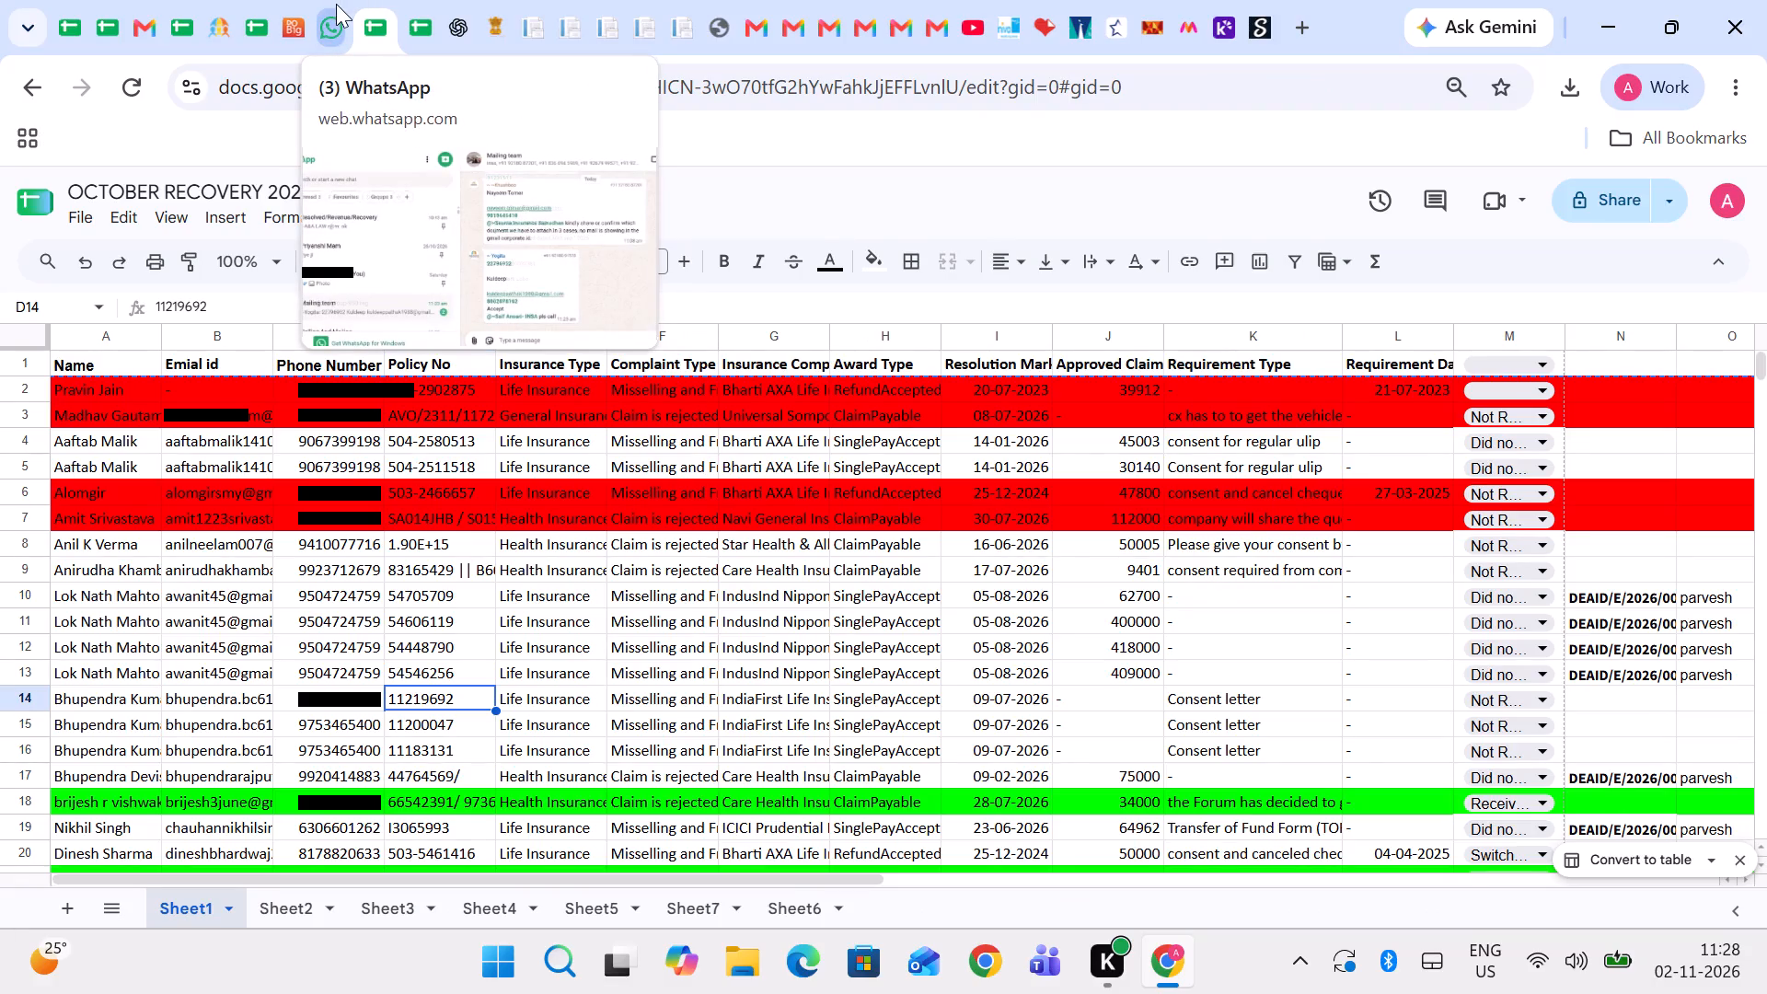
click(439, 16)
click(404, 6)
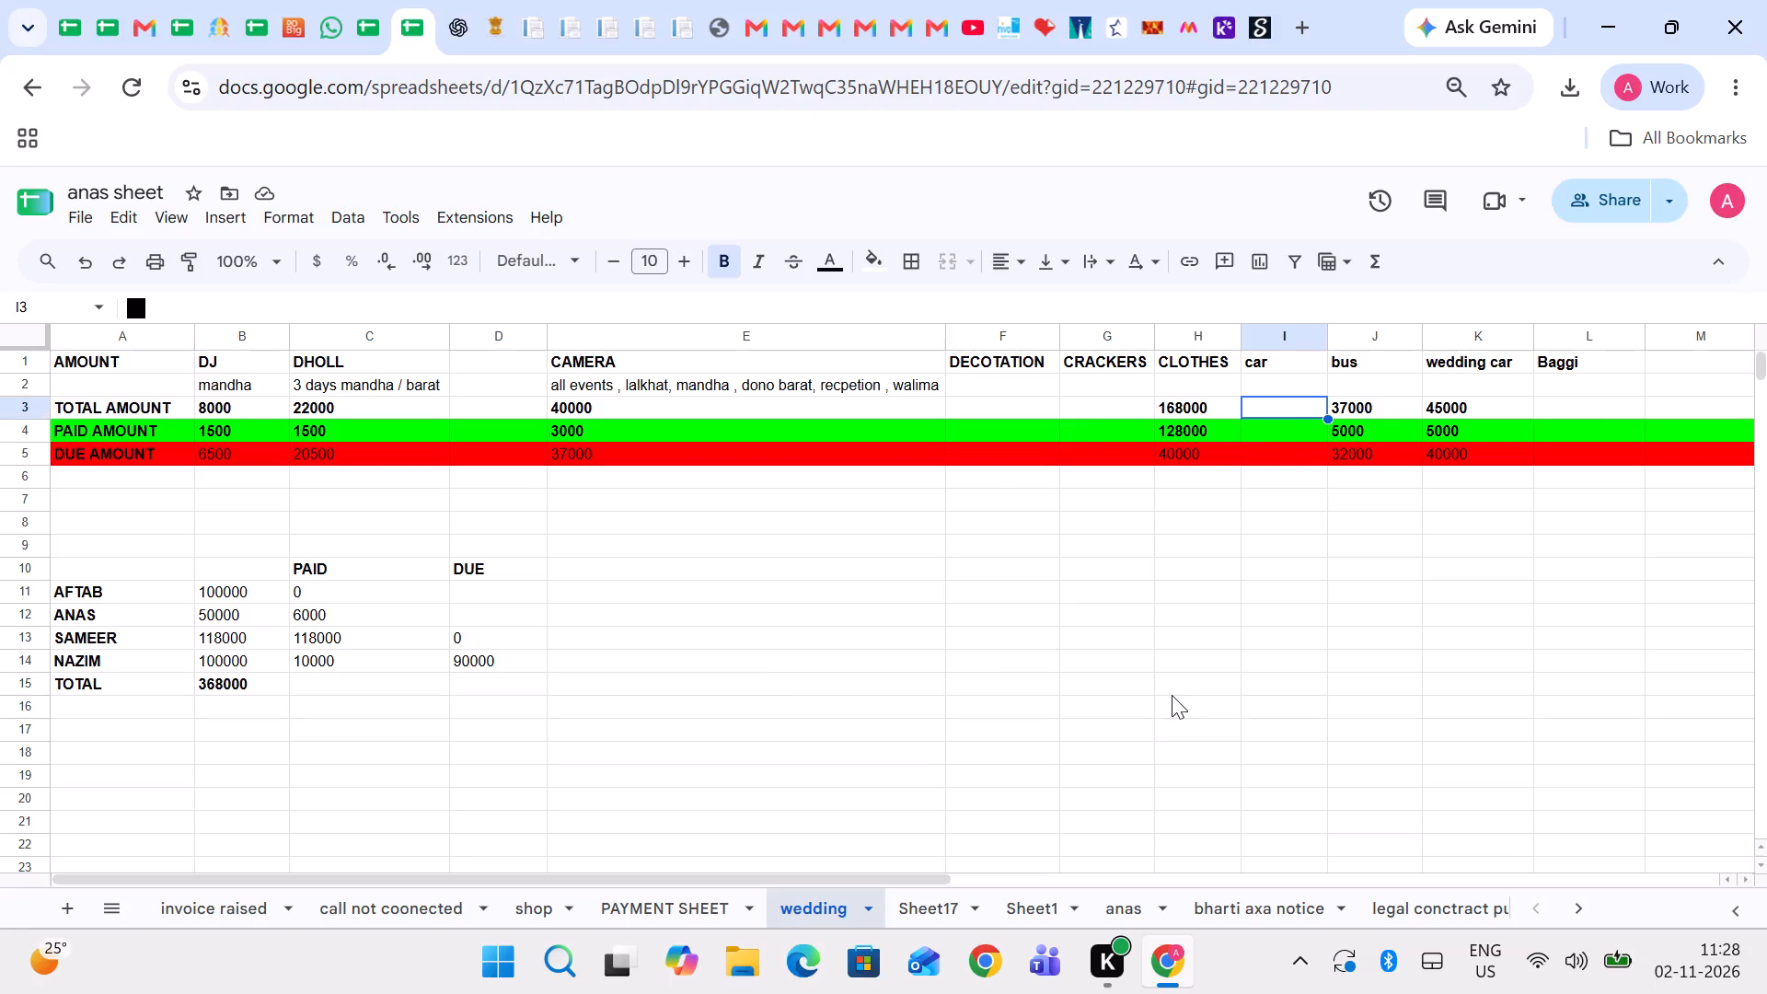
key(Left)
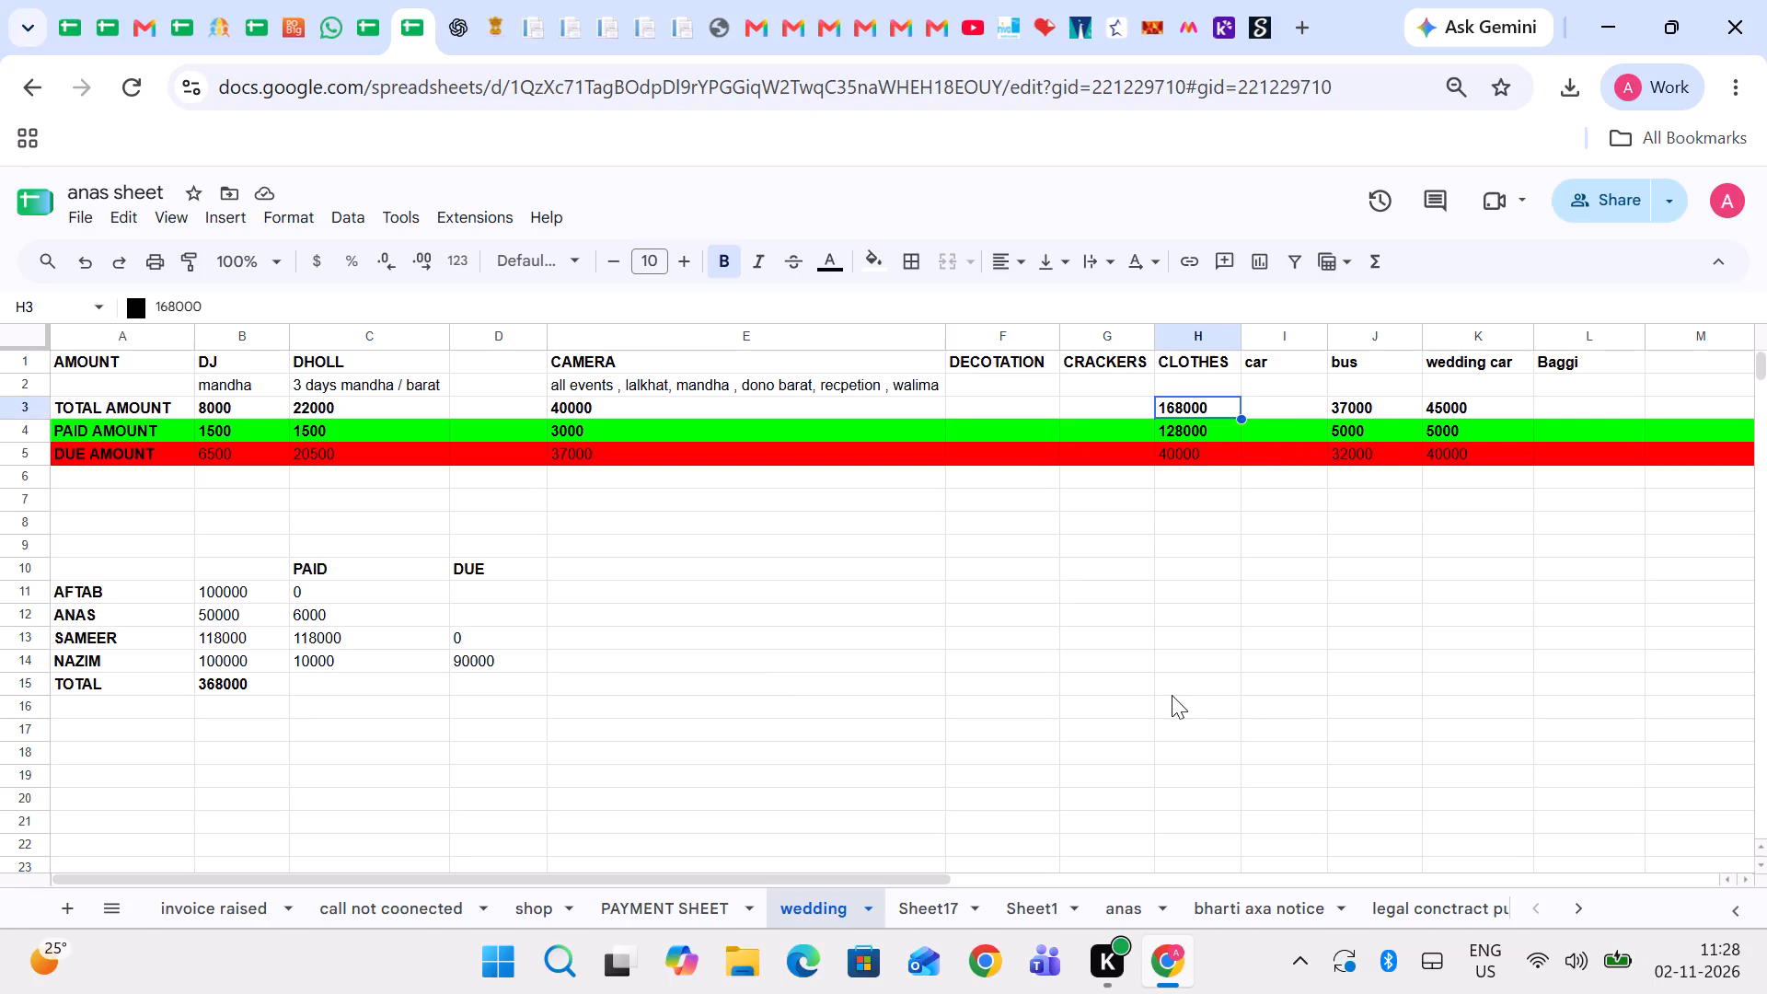
key(Left)
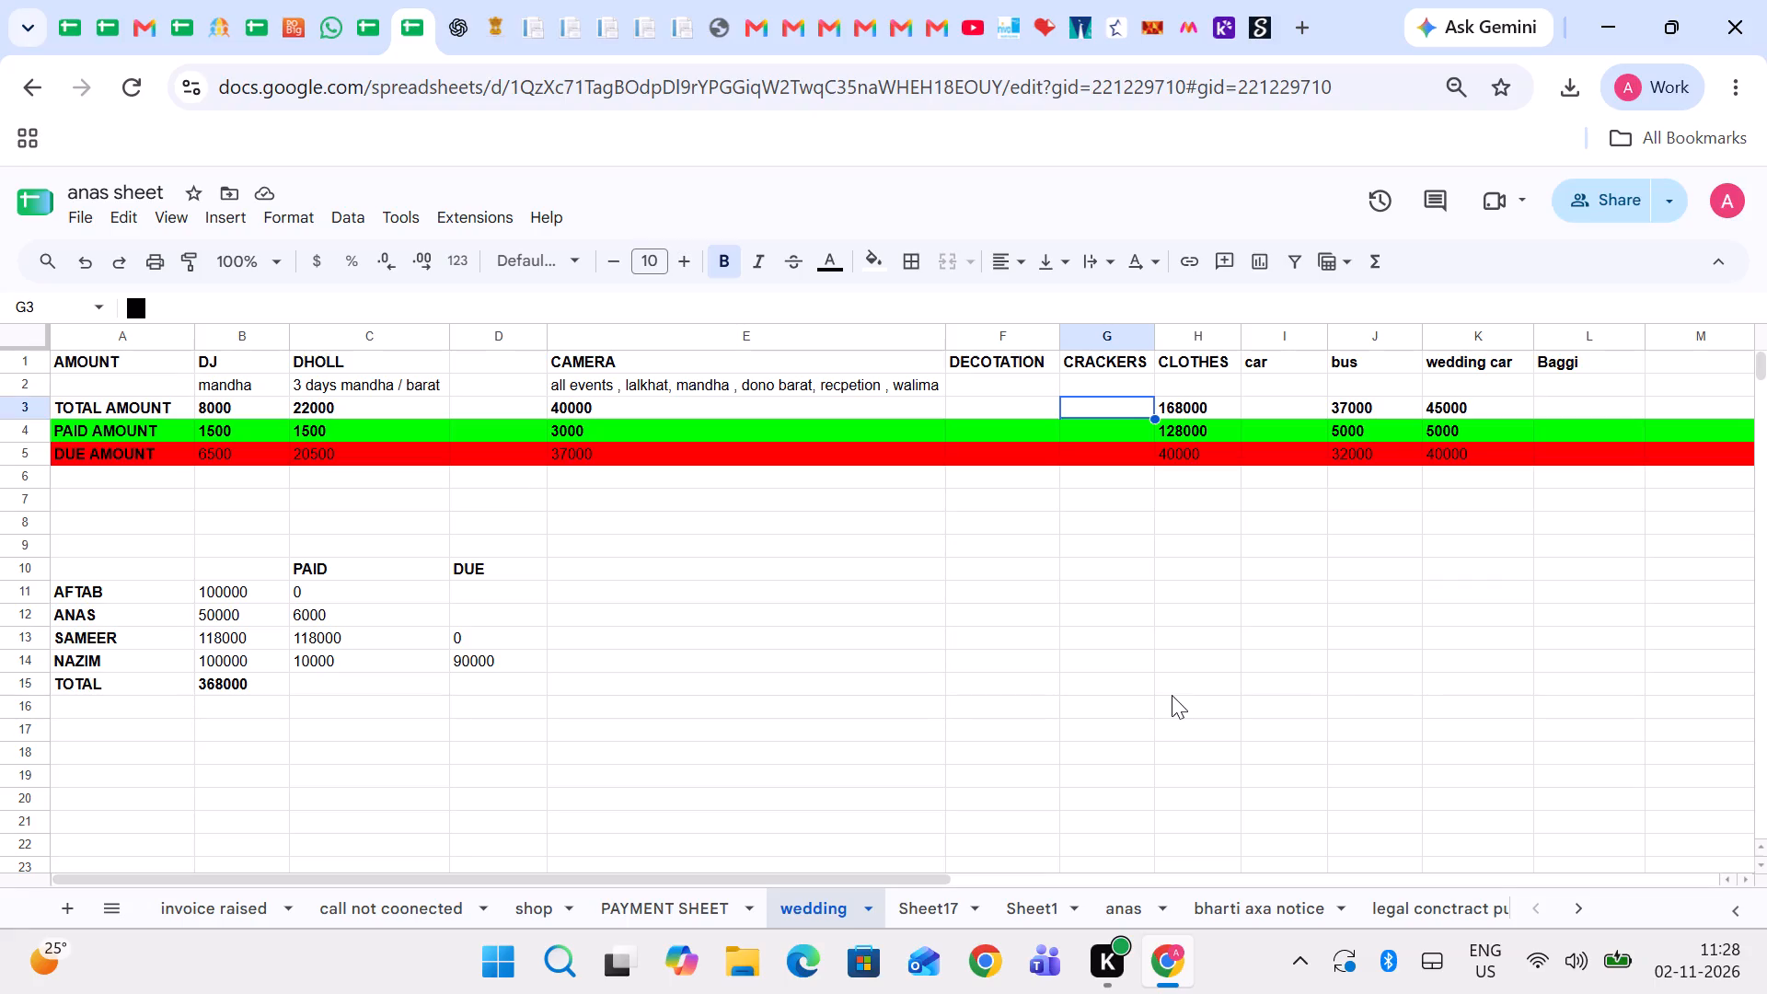
key(Left)
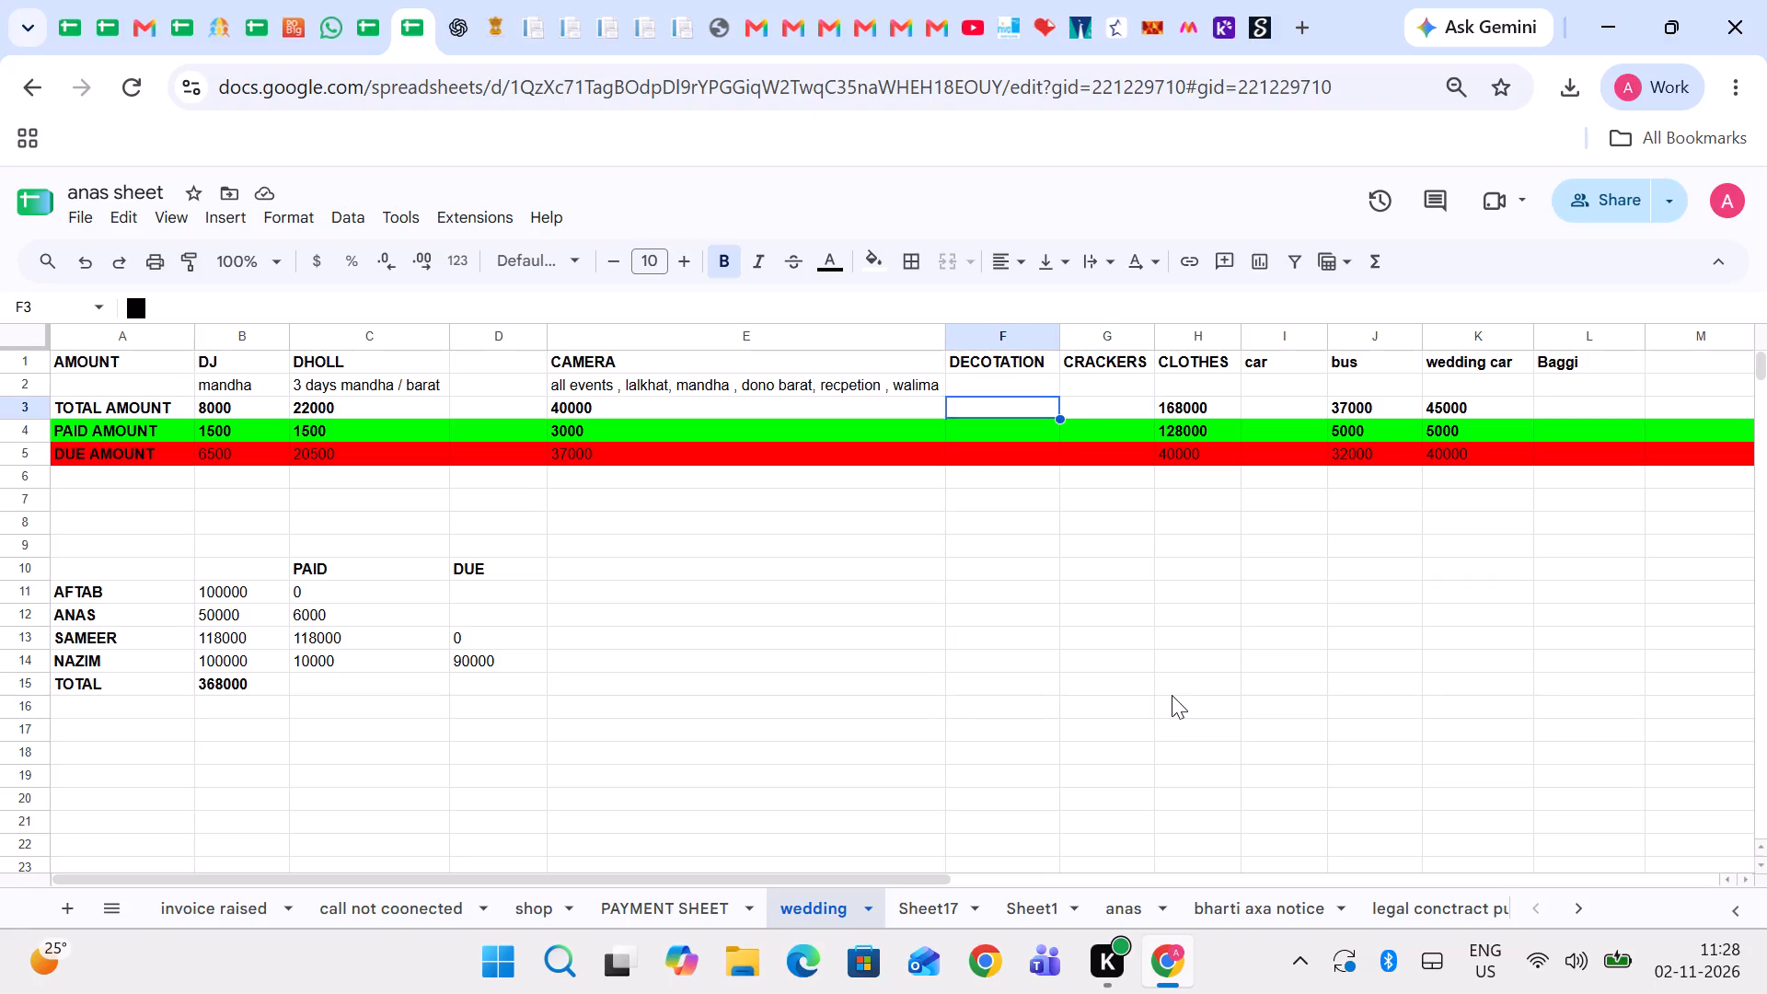
key(Up)
key(Down)
key(Up)
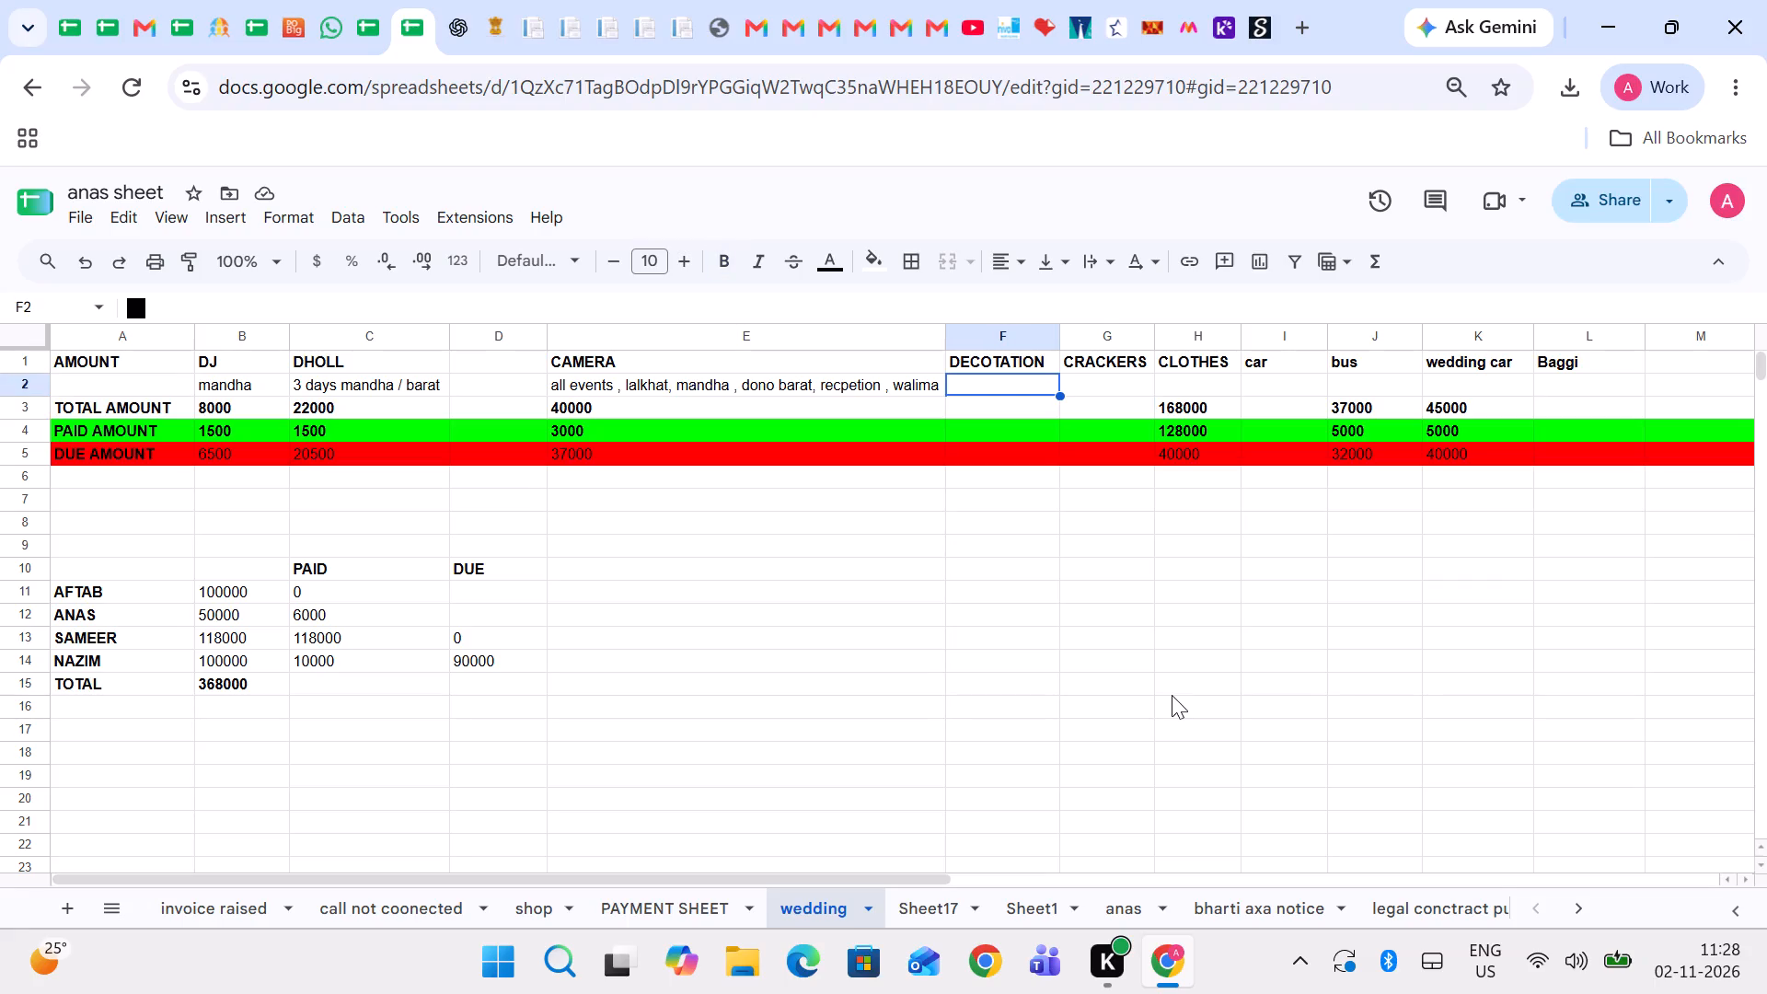
key(Left)
key(Right)
key(Down)
key(Up)
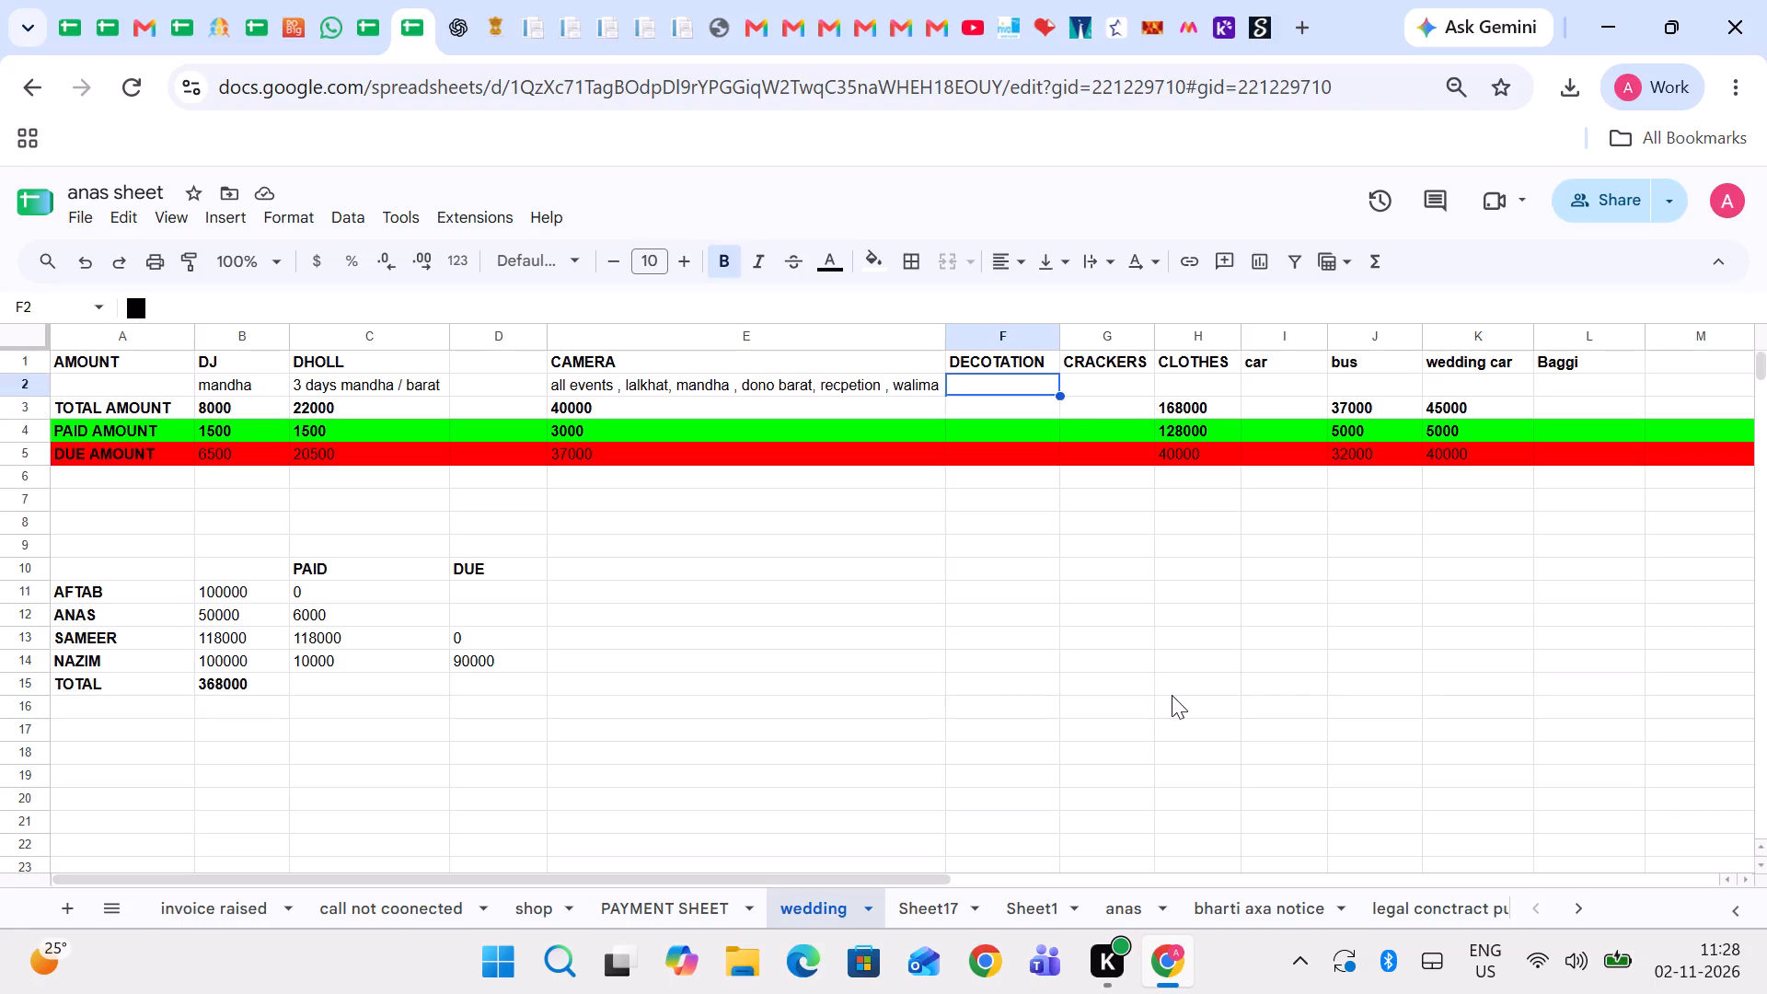
key(Down)
key(Up)
text(all events)
key(space)
key(Up)
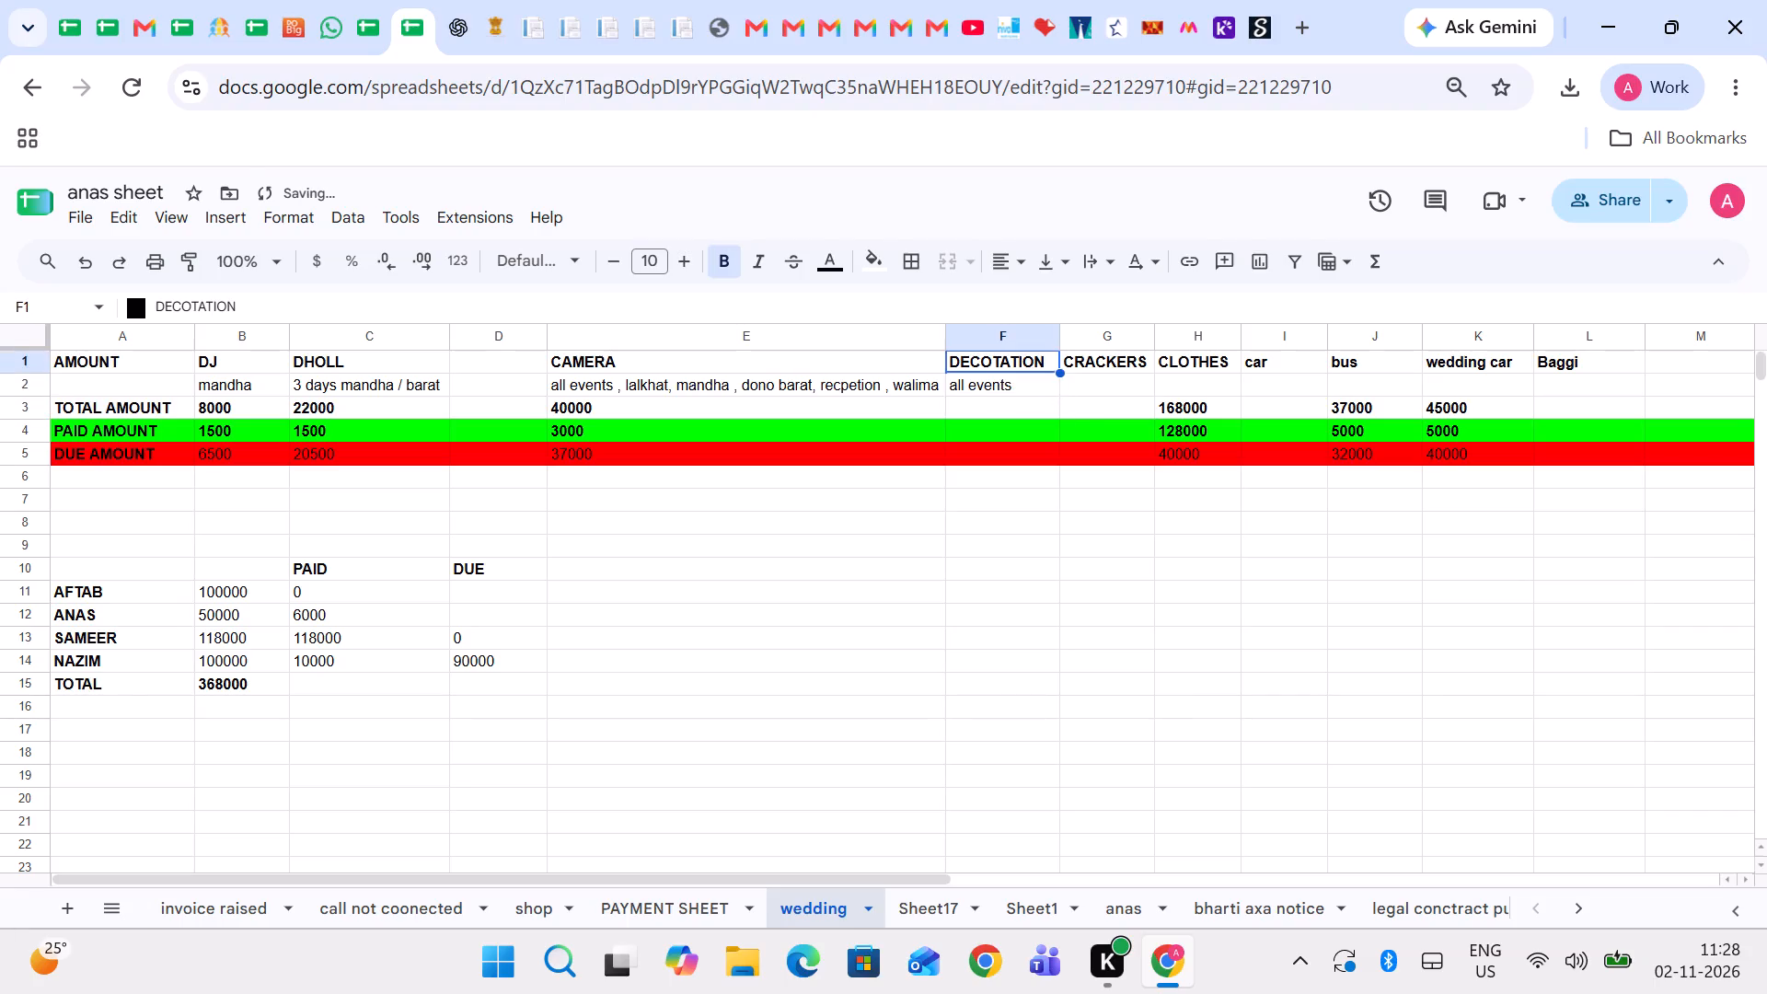
Set the TOTAL AMOUNT for DECOTATION to 63000.
key(Down)
key(Down)
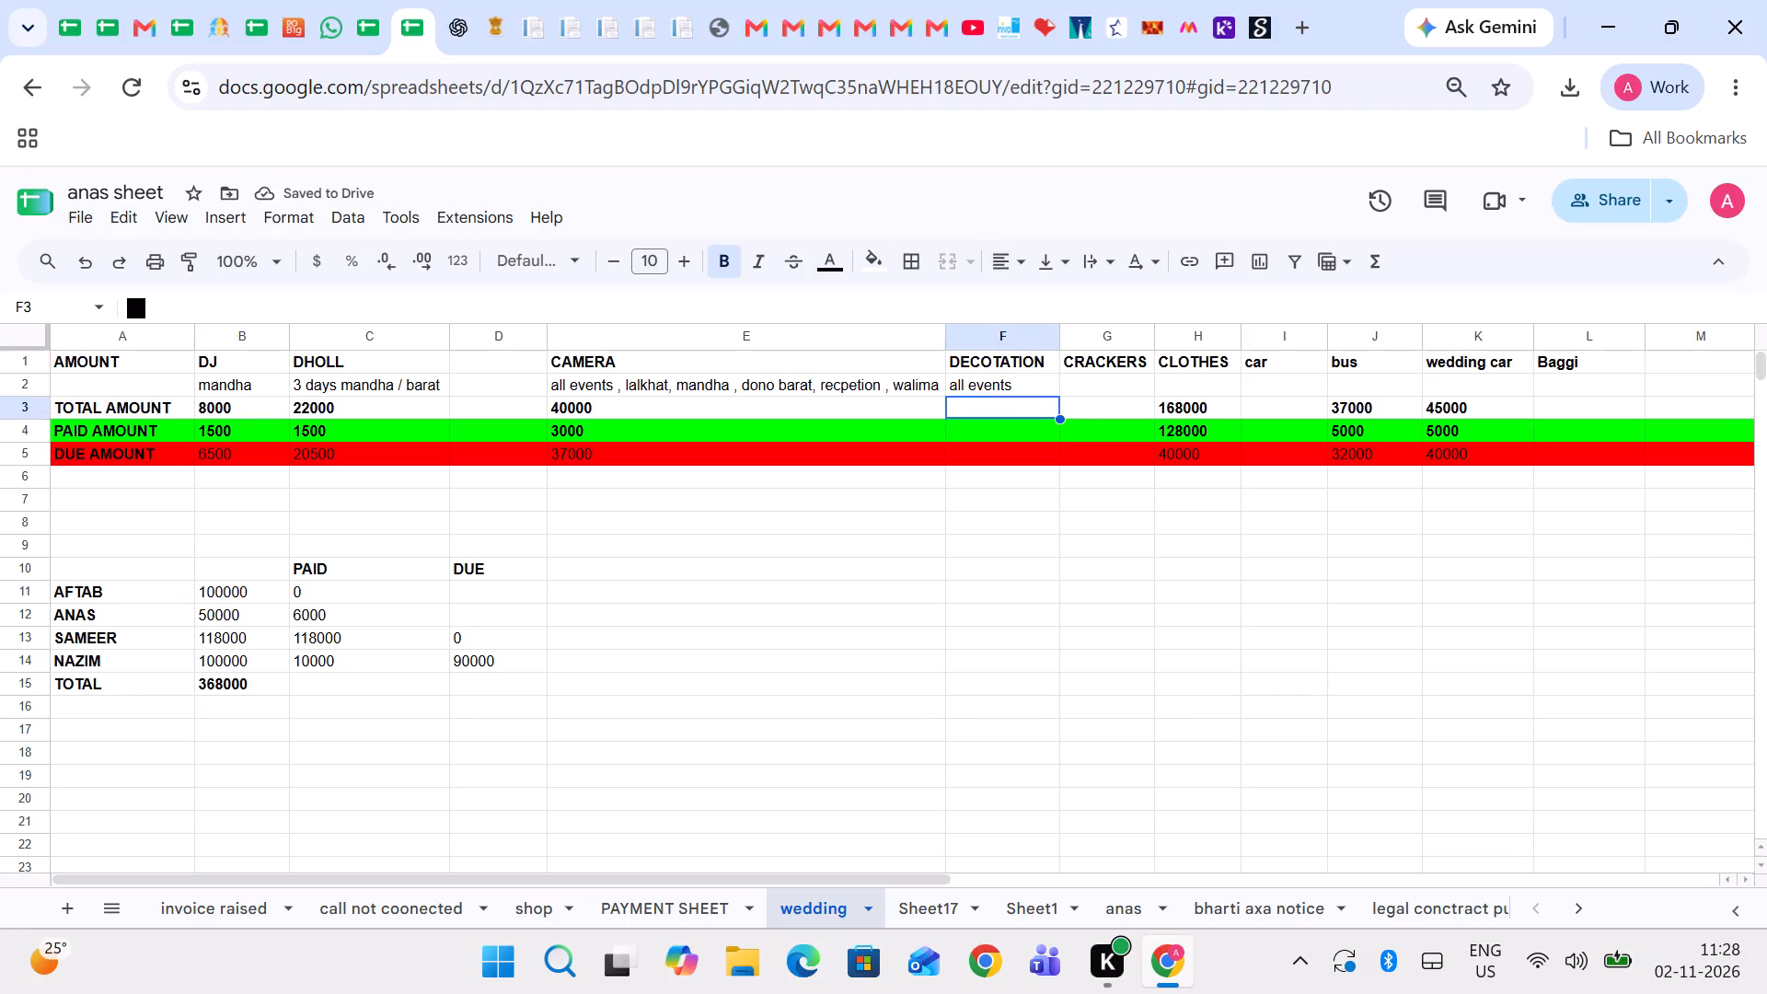
text(45000)
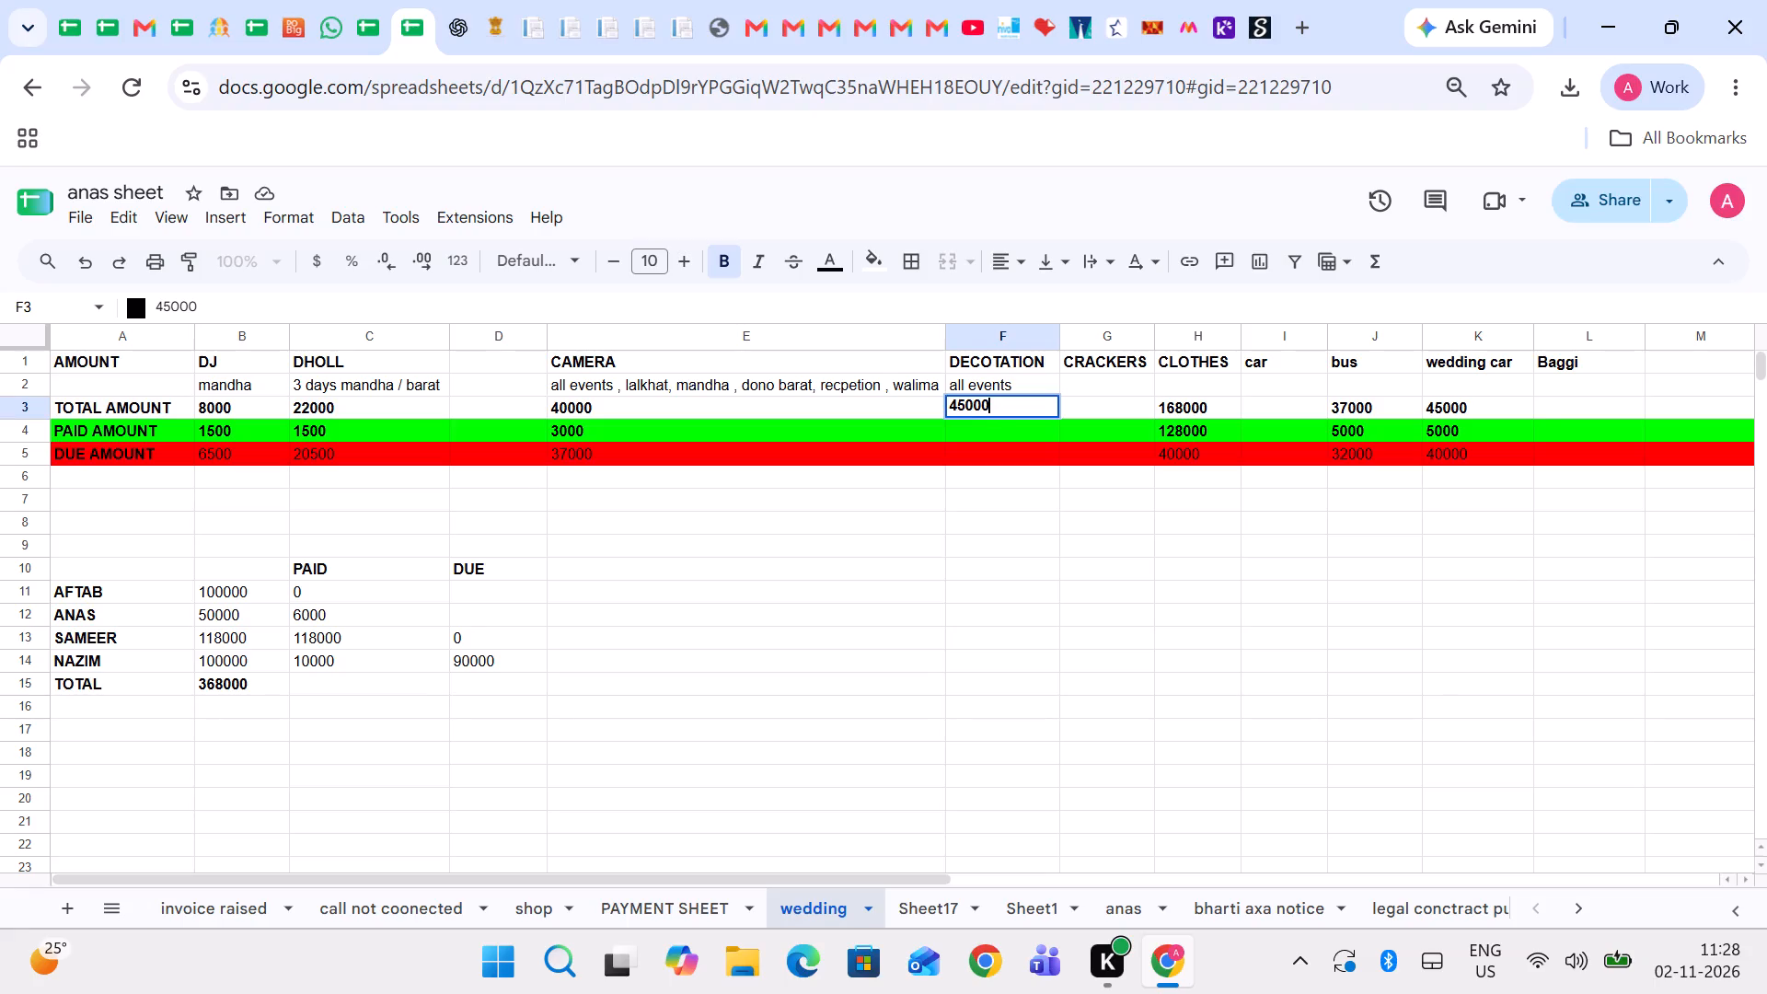
key(BackSpace)
key(BackSpace)
key(BackSpace)
key(BackSpace)
key(BackSpace)
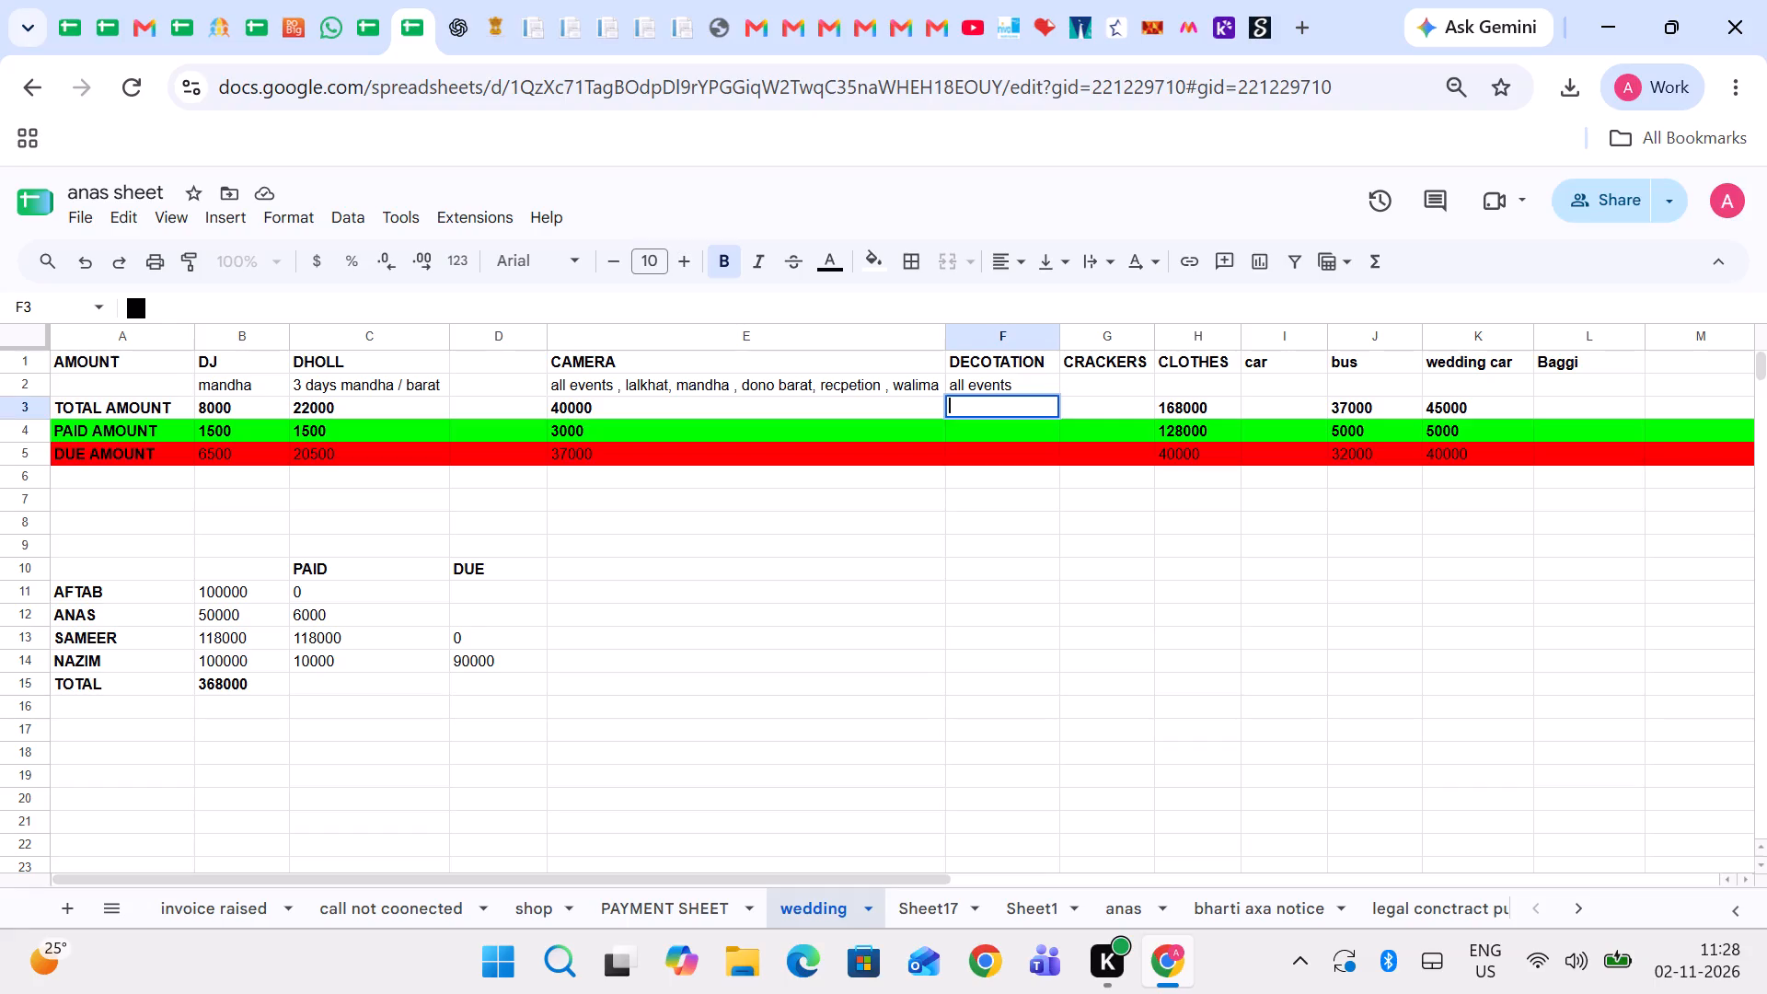
text(63000)
key(Down)
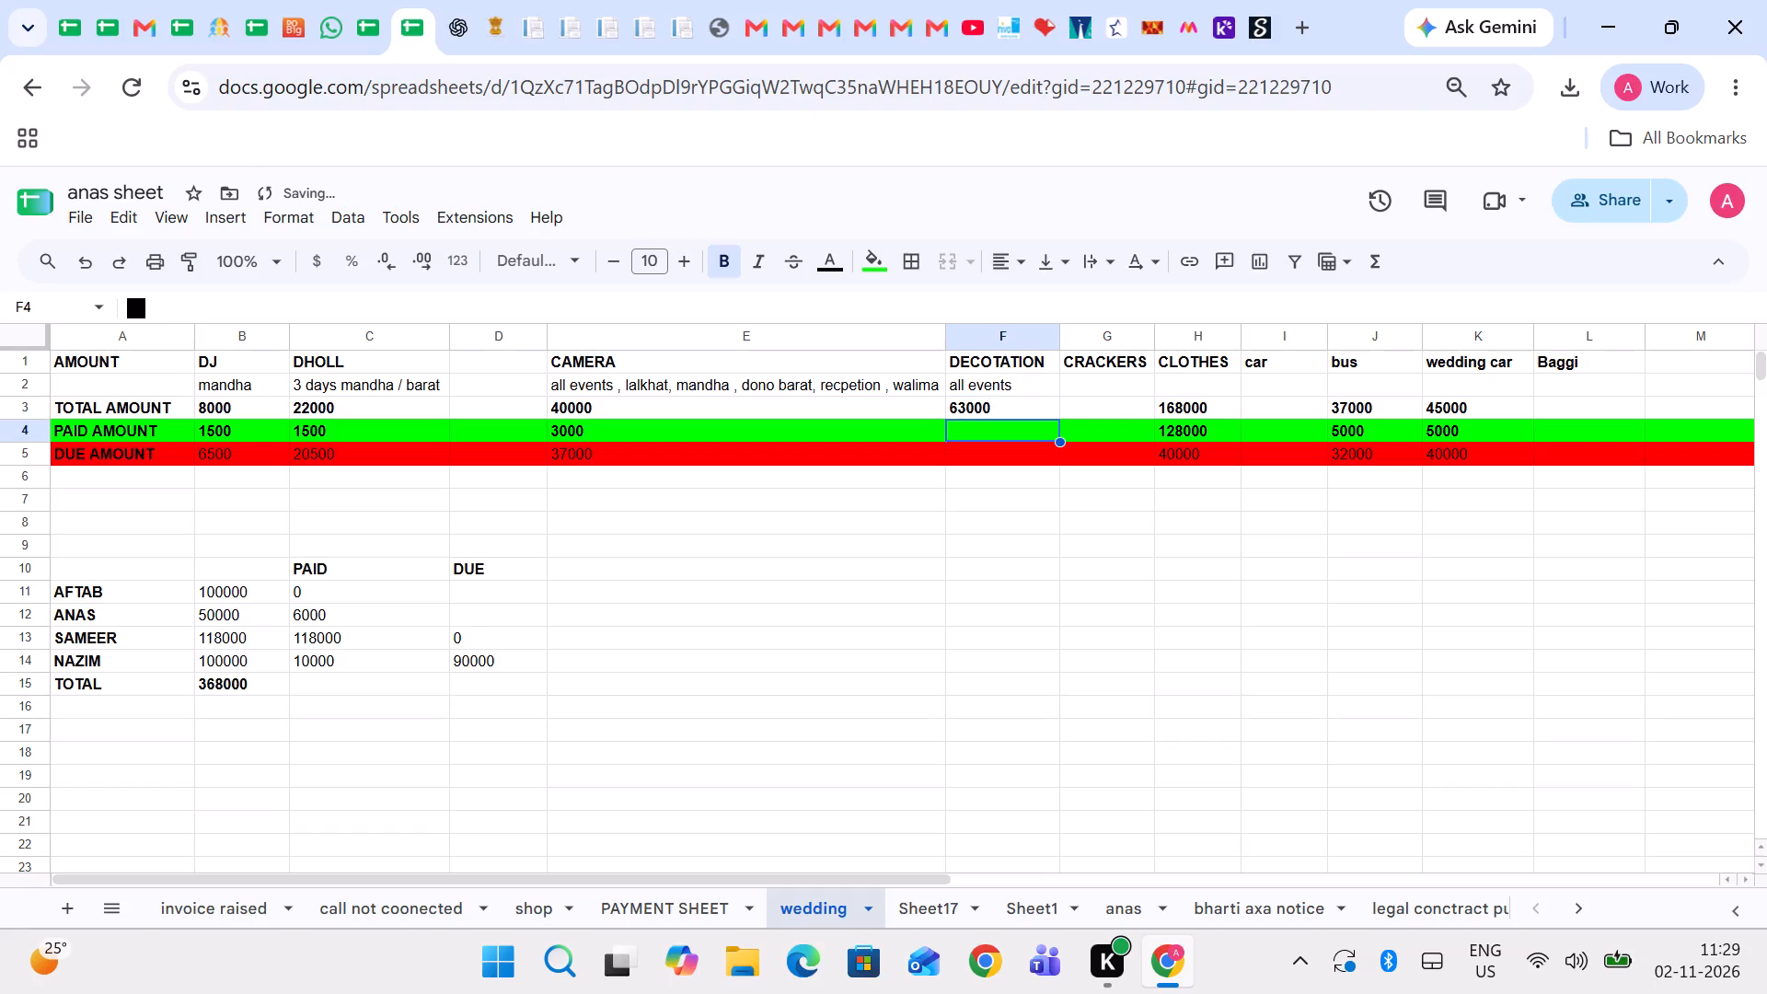
key(Up)
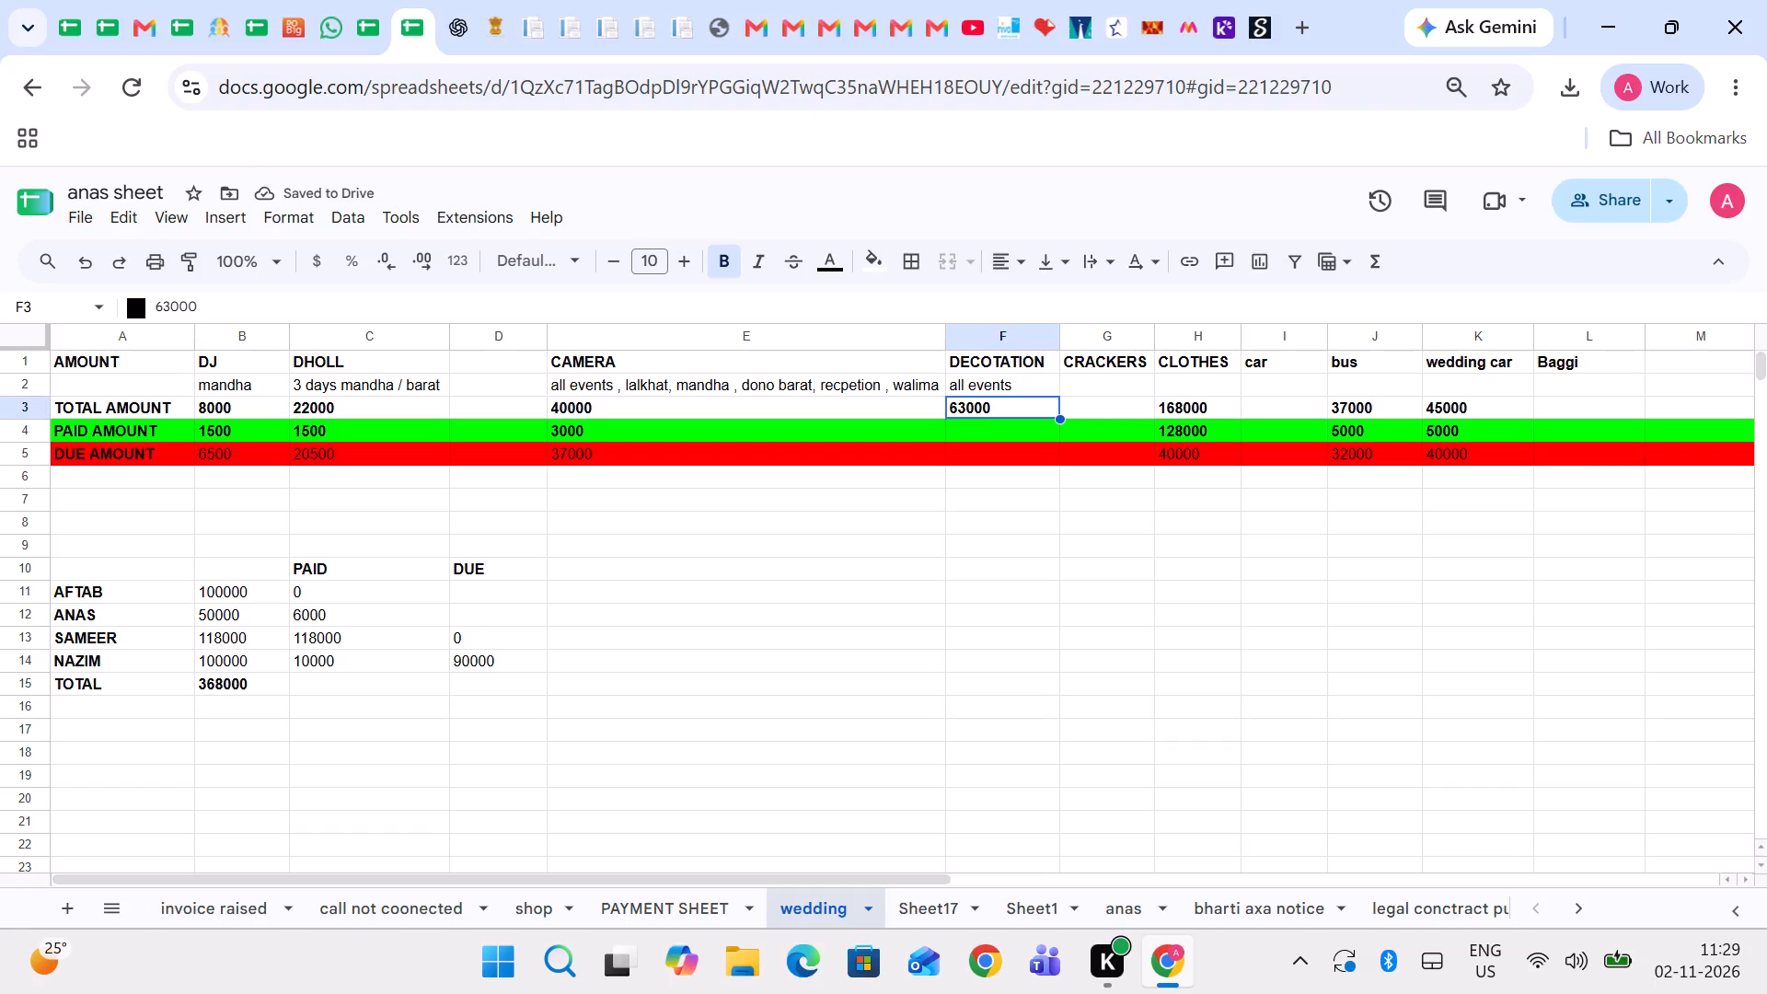
key(Left)
key(Right)
Set the TOTAL AMOUNT for the car column to 35500.
key(Right)
key(Right)
key(Right)
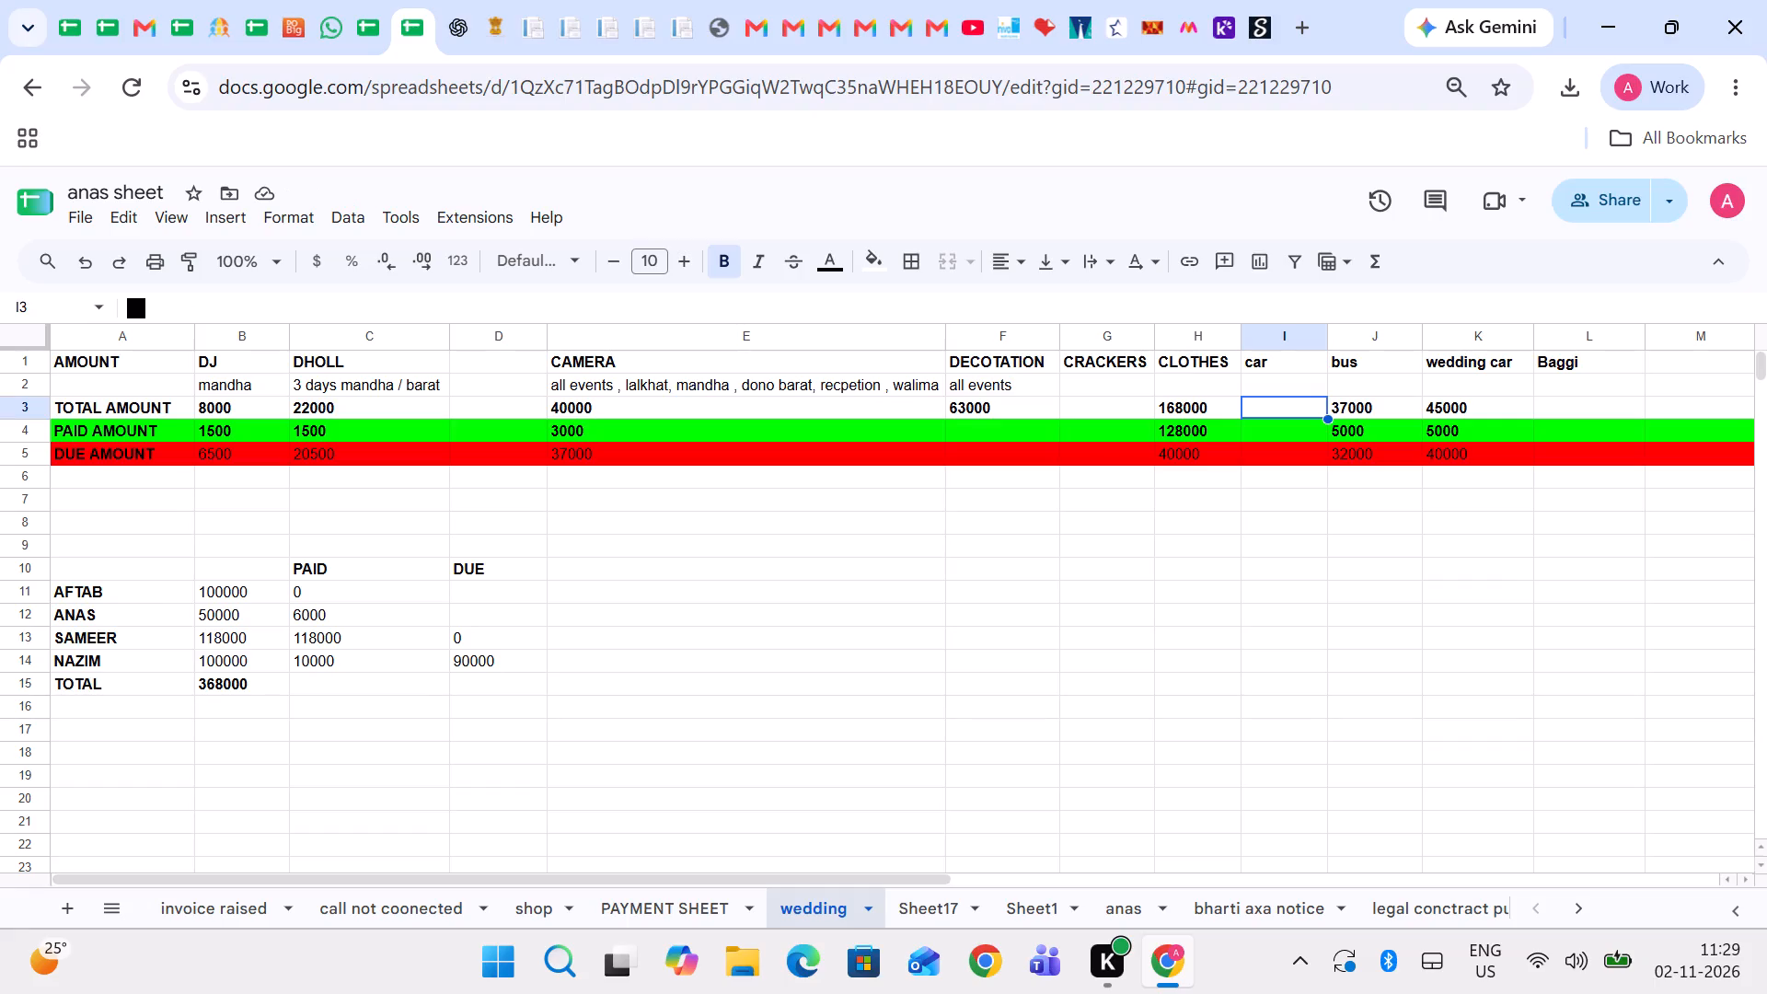
text(35)
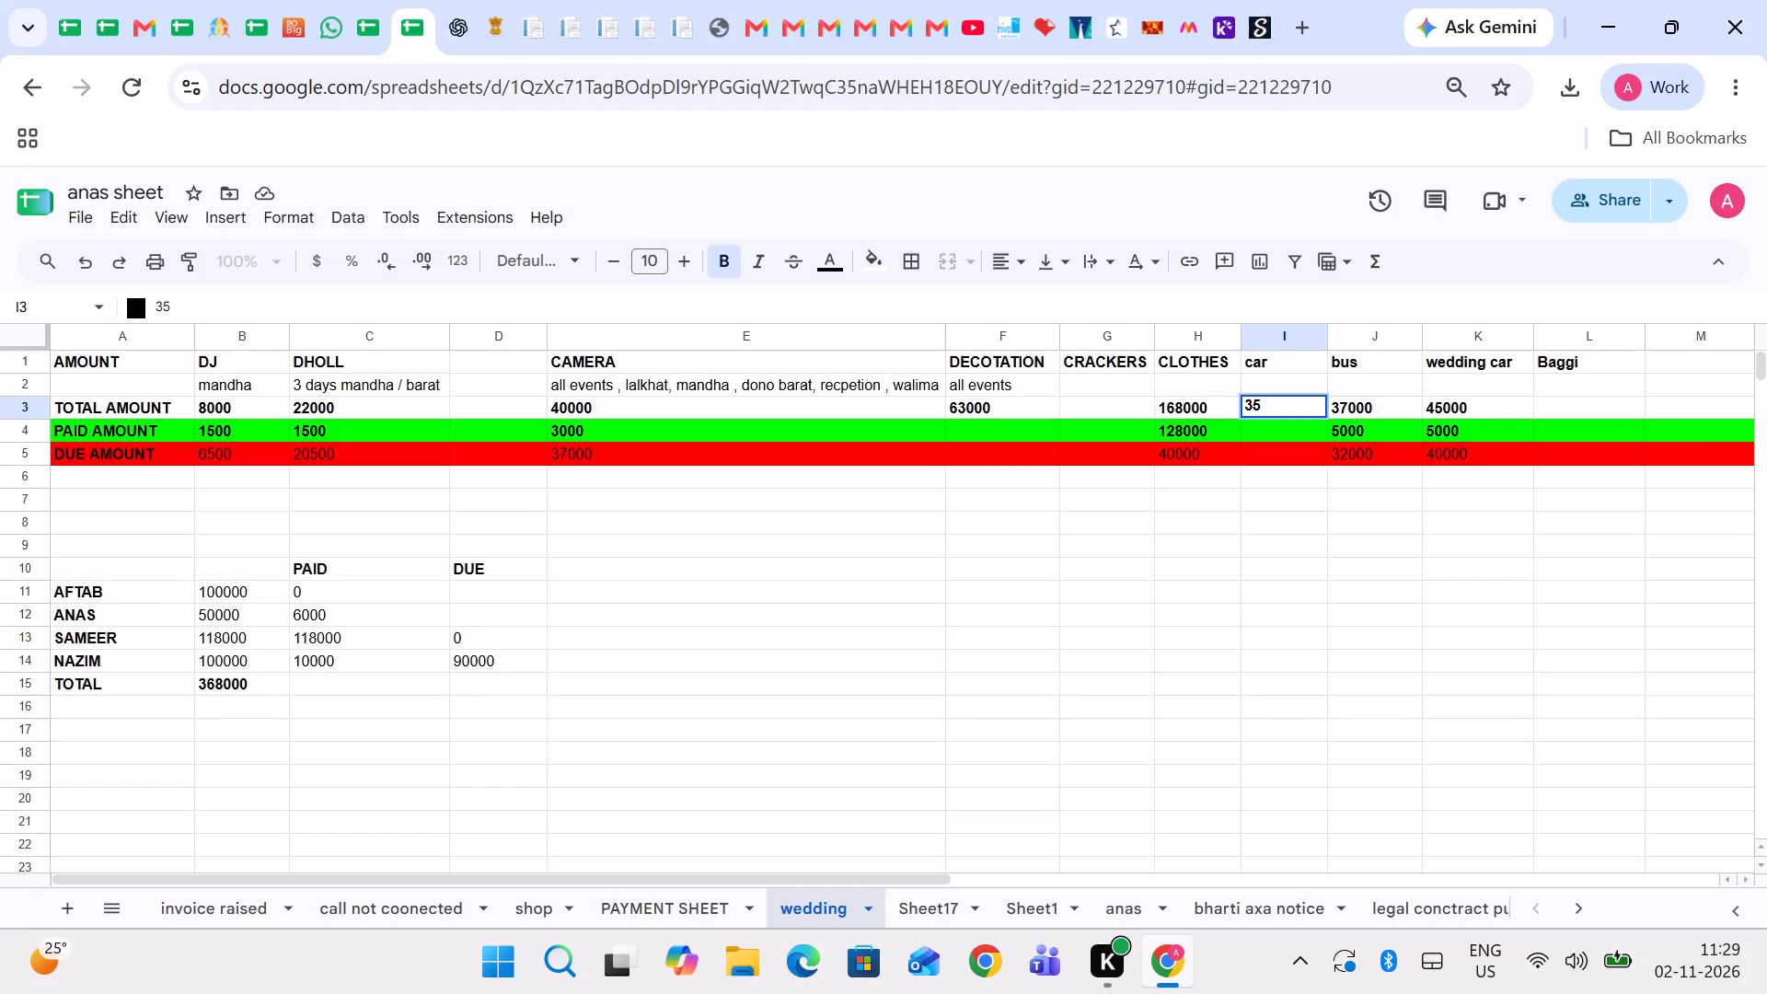
text(300)
key(BackSpace)
key(BackSpace)
key(BackSpace)
text(500)
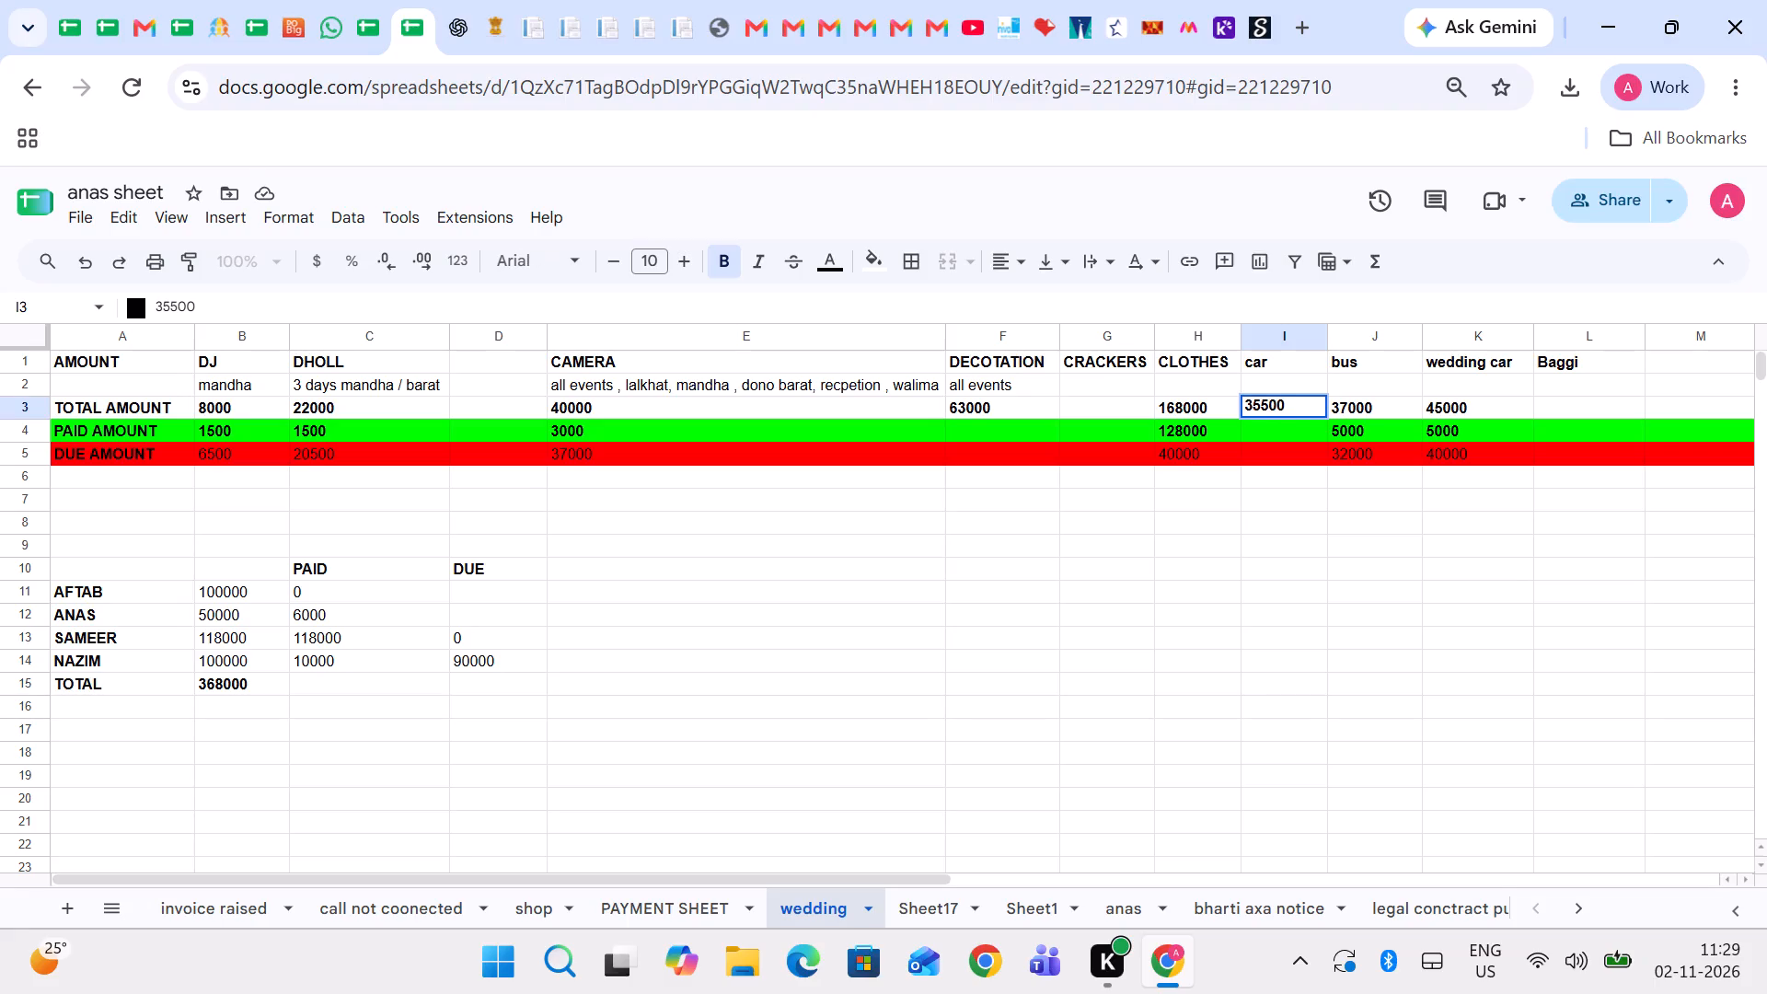
key(Down)
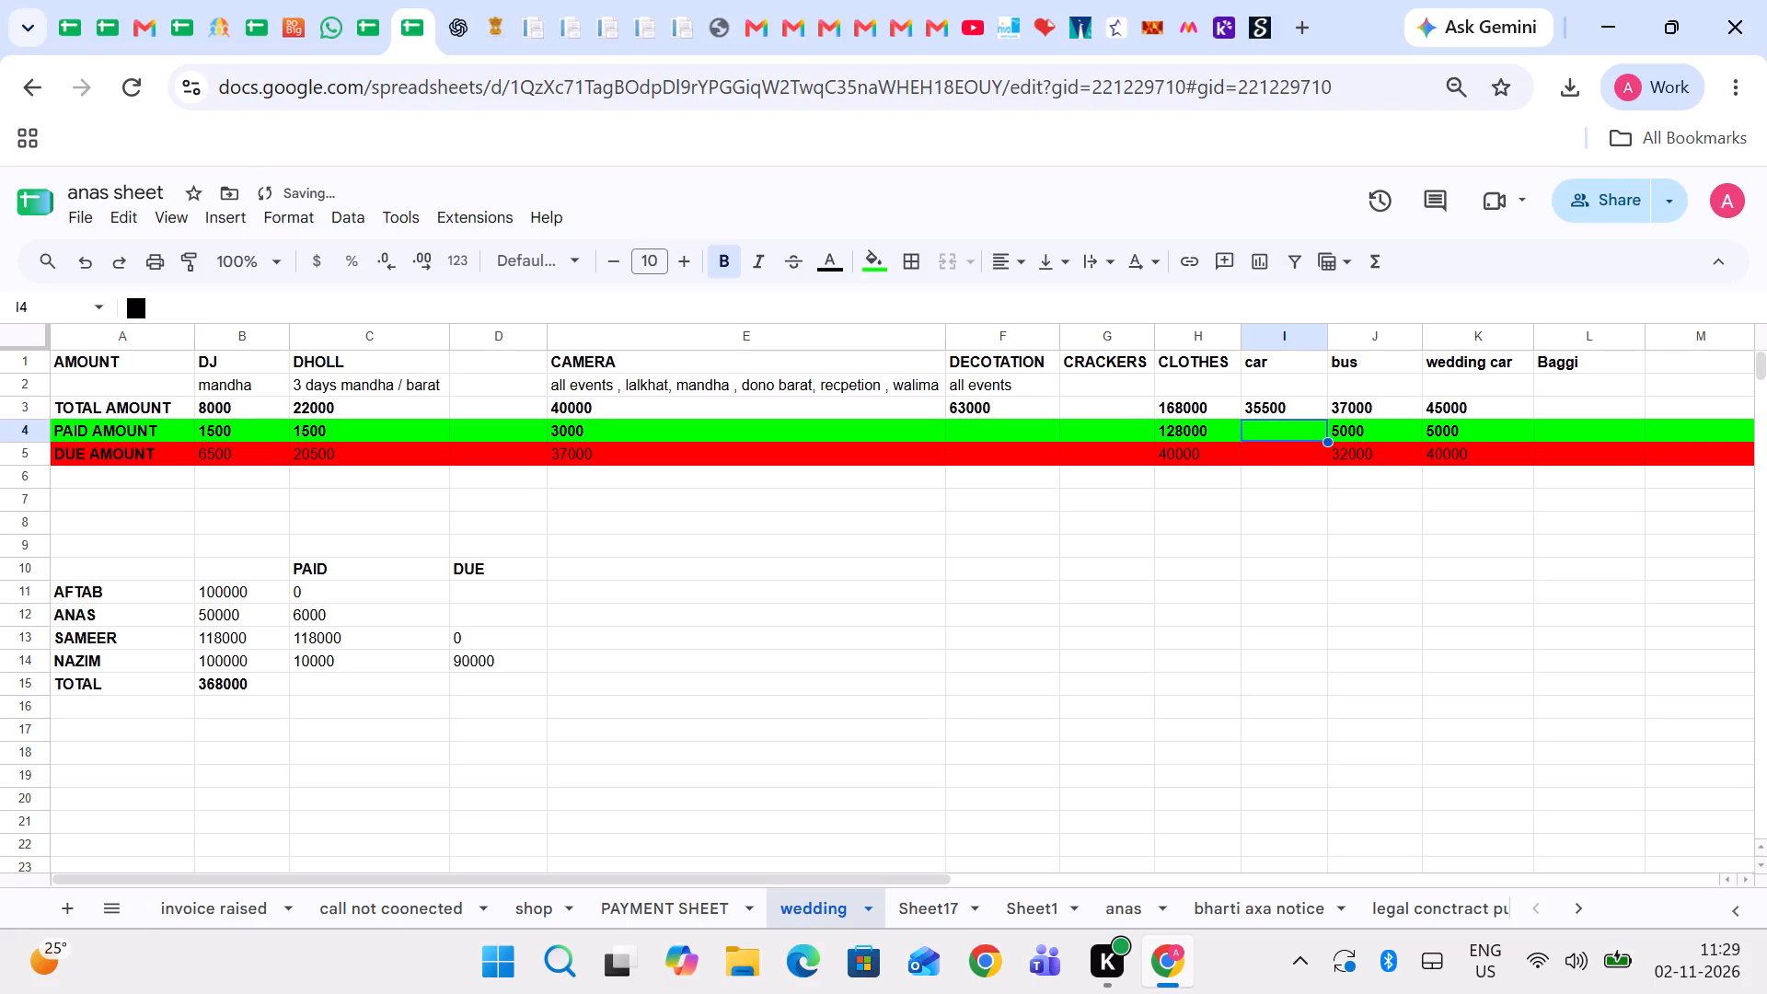
Enter a PAID AMOUNT of 5000 for both DECOTATION and car.
key(Left)
key(Left)
key(Left)
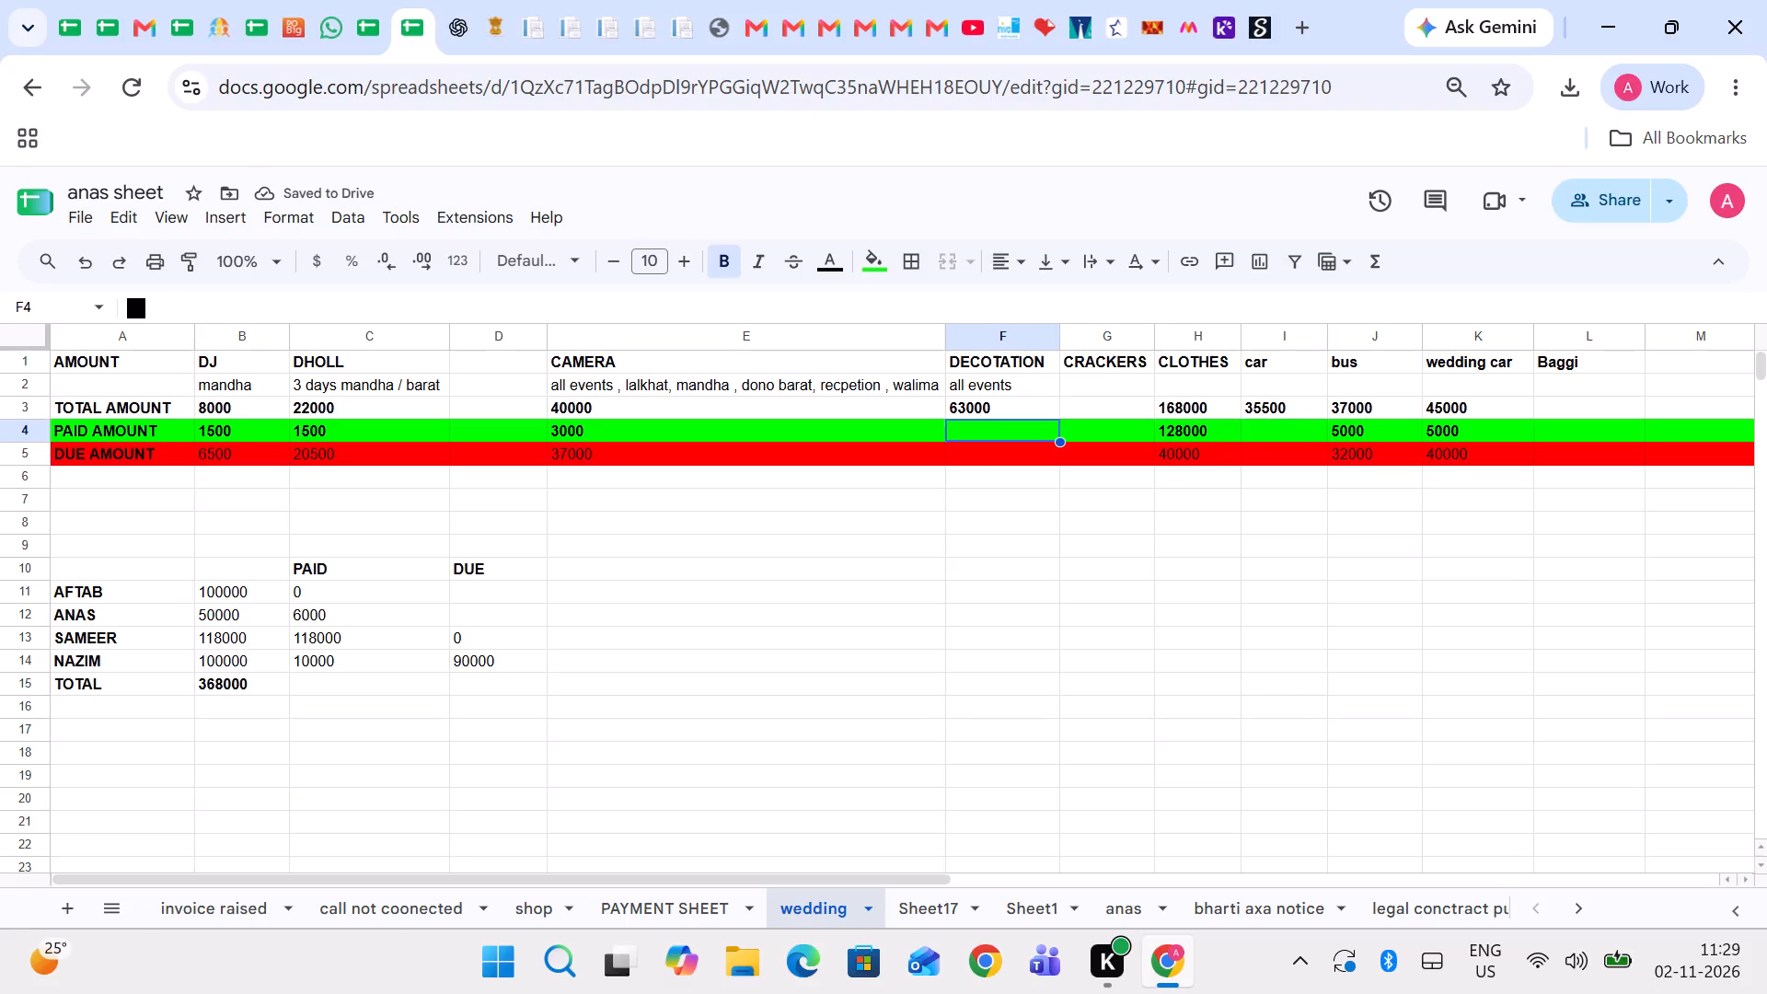
text(5000)
key(Right)
key(Right)
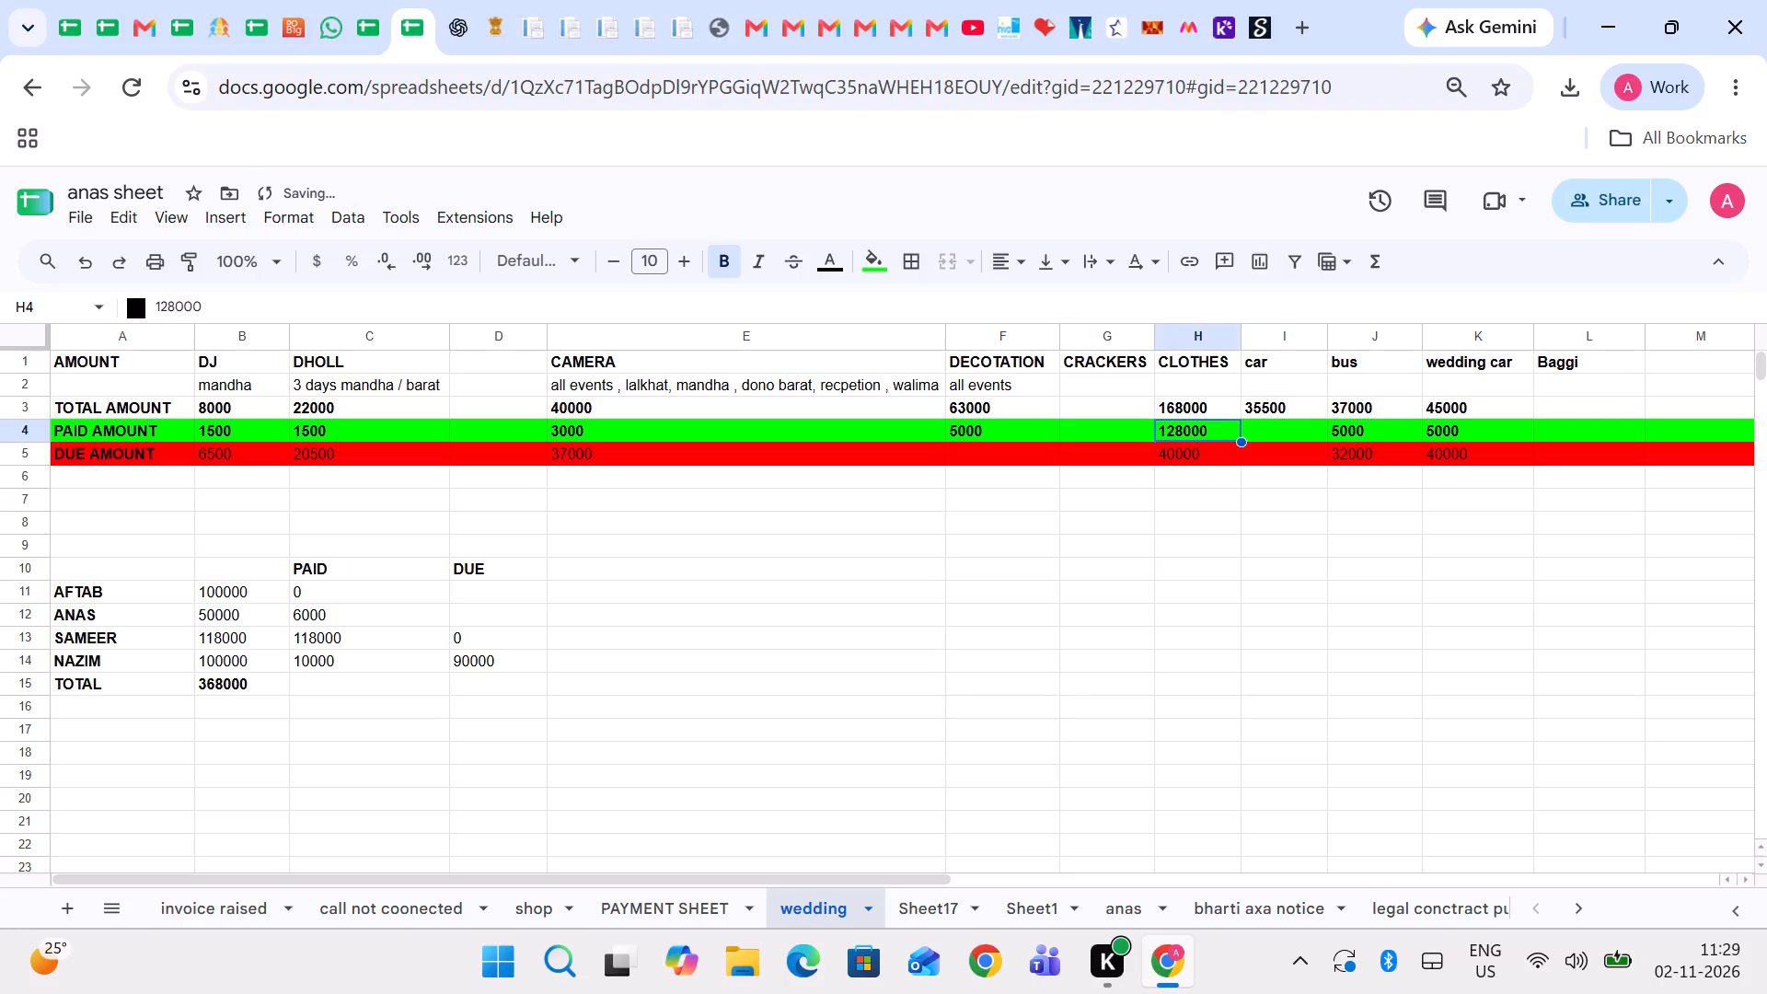
key(Right)
text(5000)
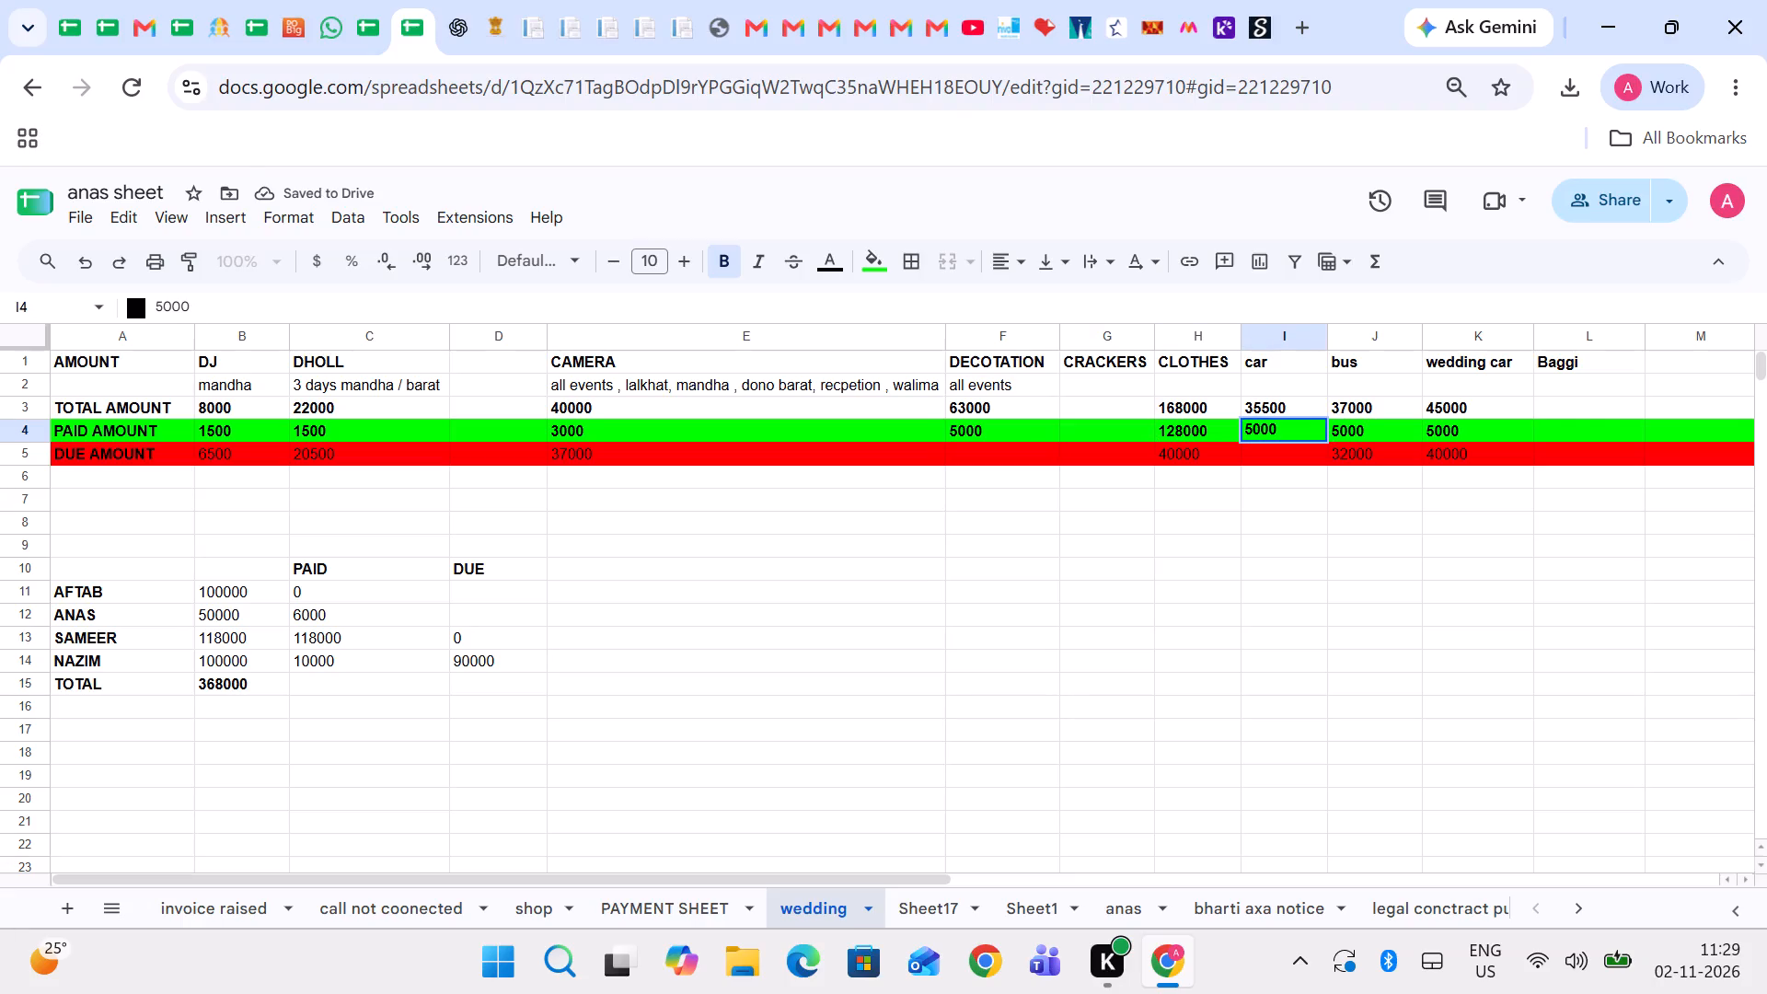
key(Right)
key(Right)
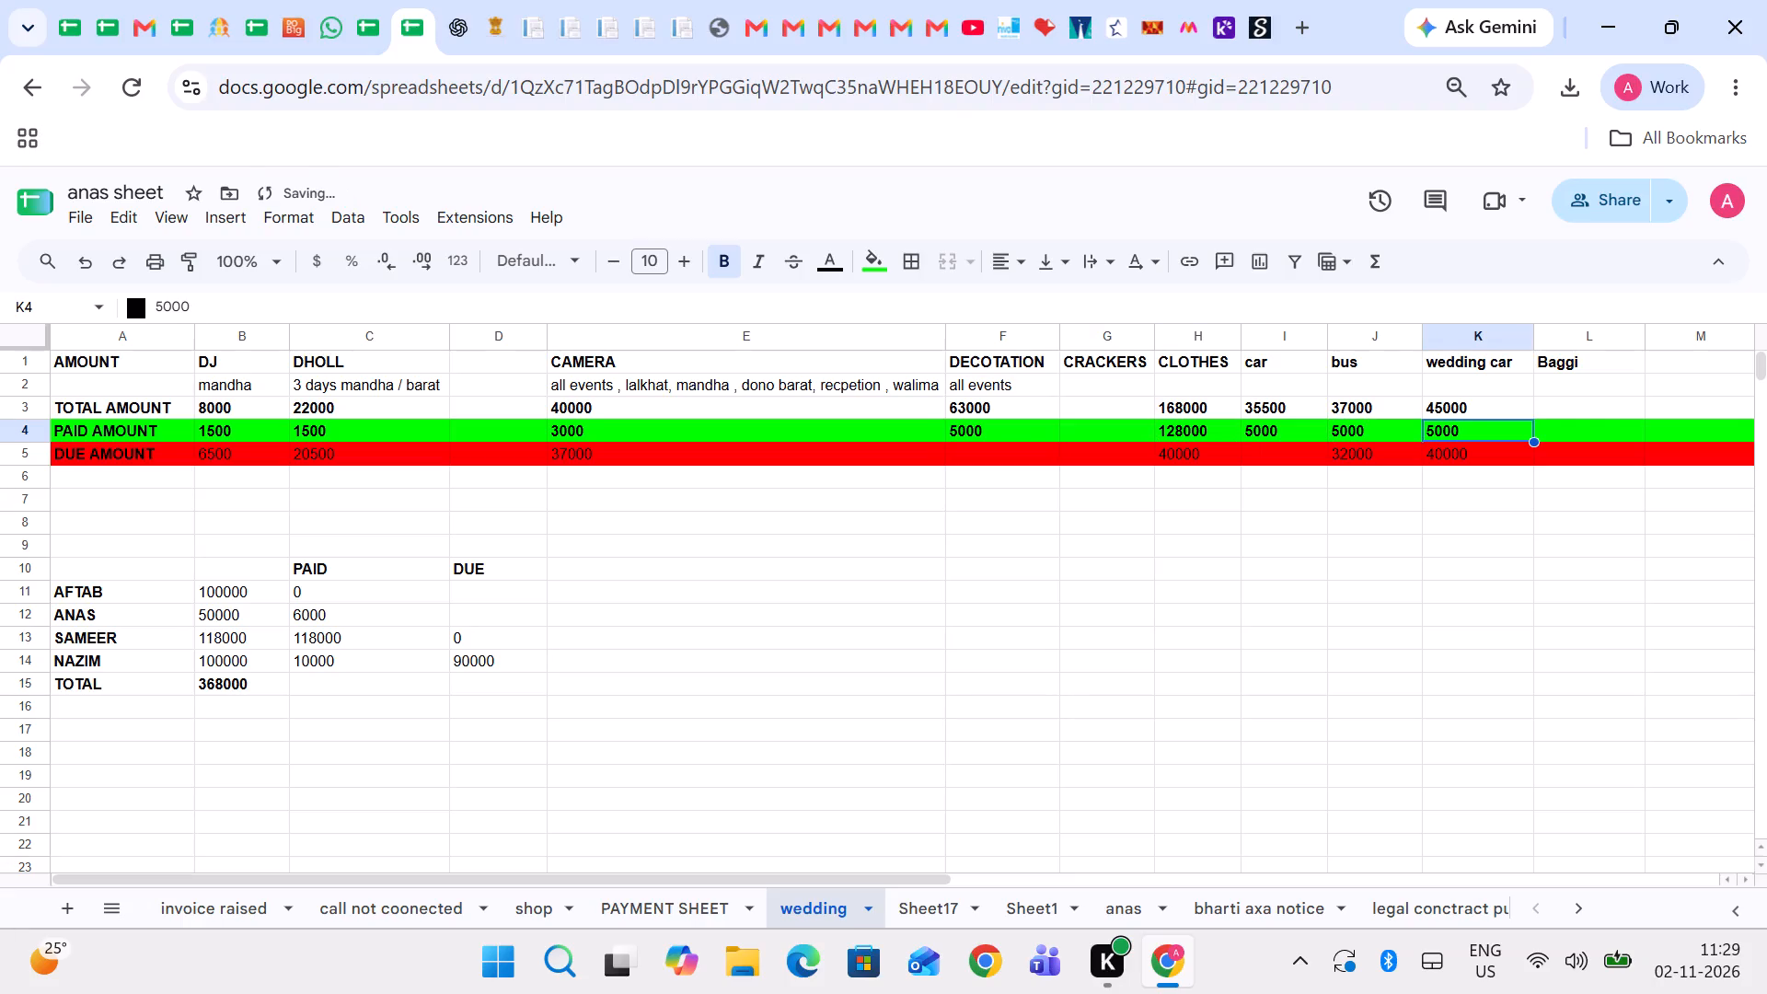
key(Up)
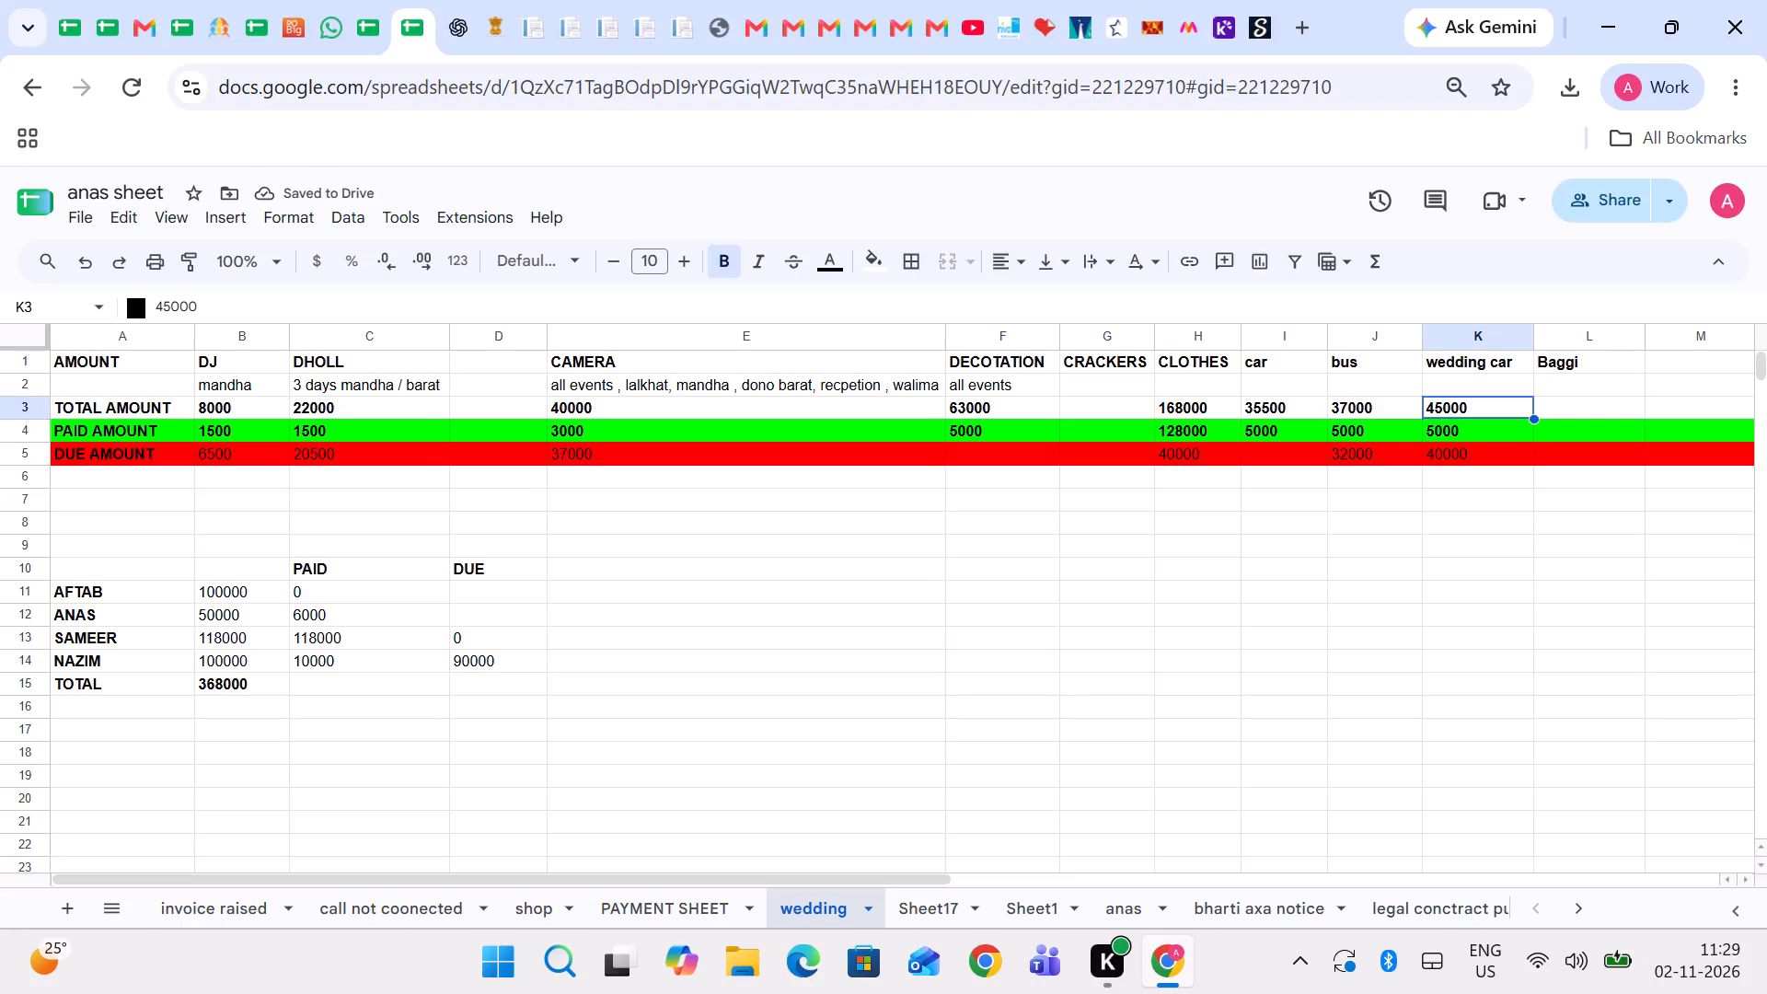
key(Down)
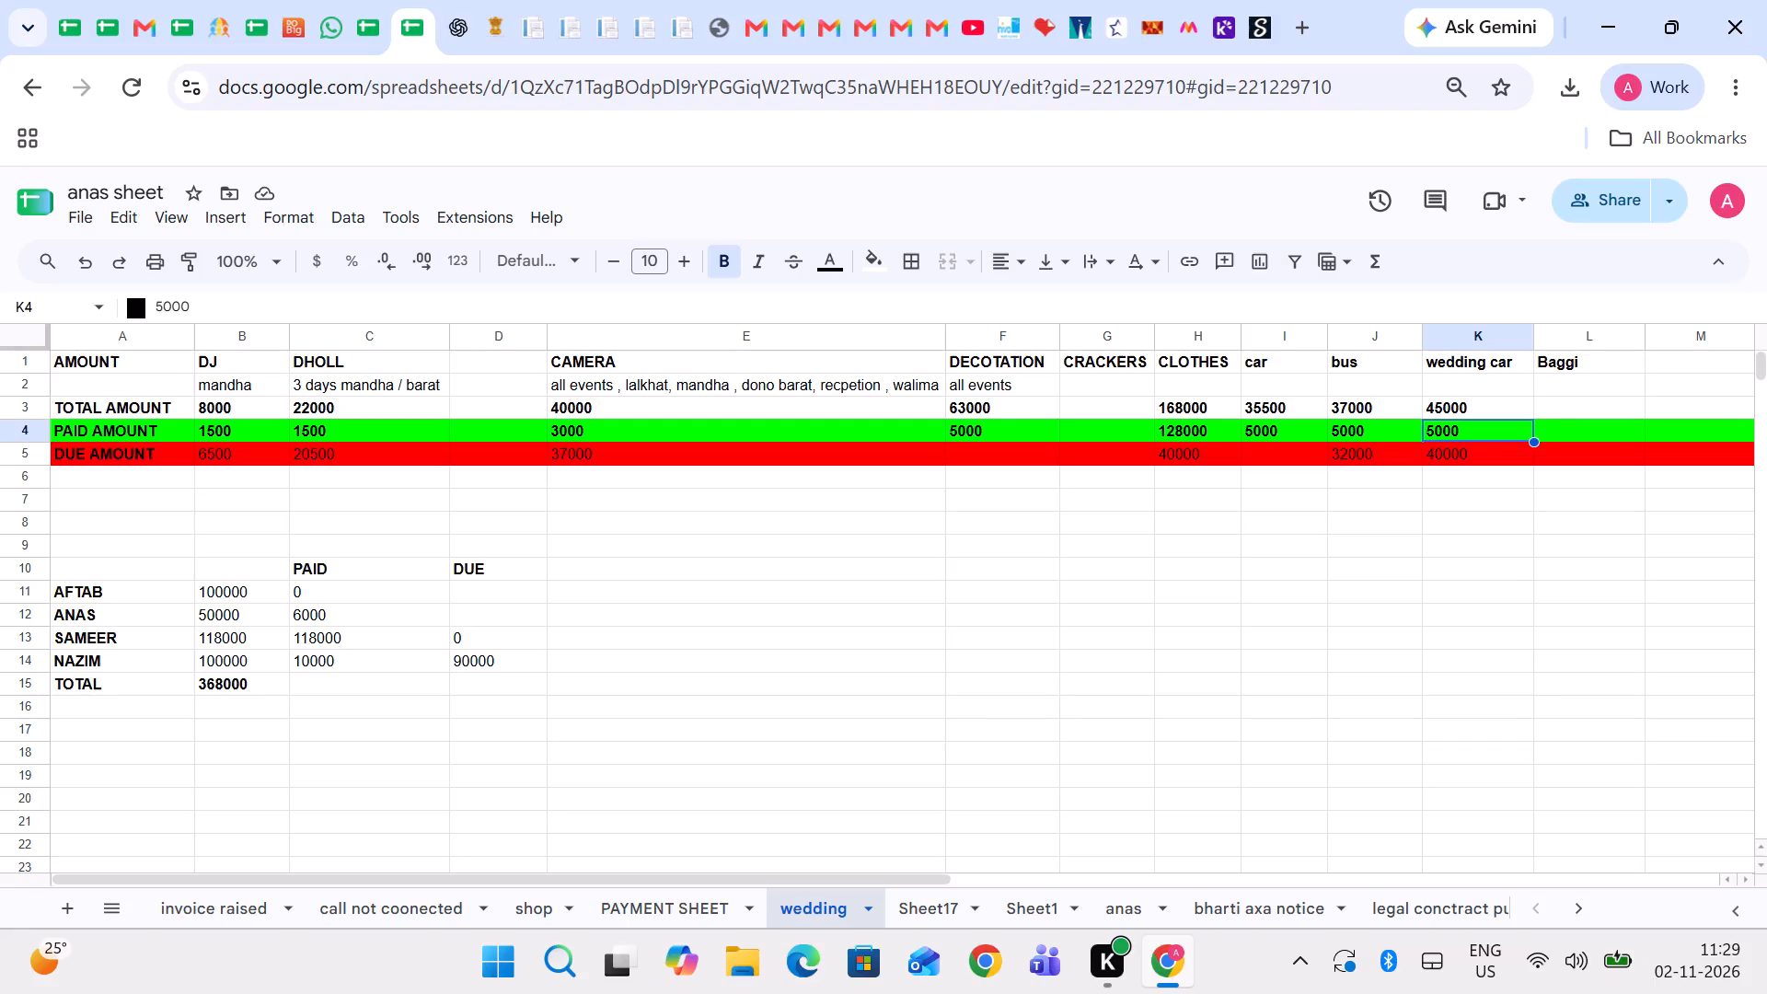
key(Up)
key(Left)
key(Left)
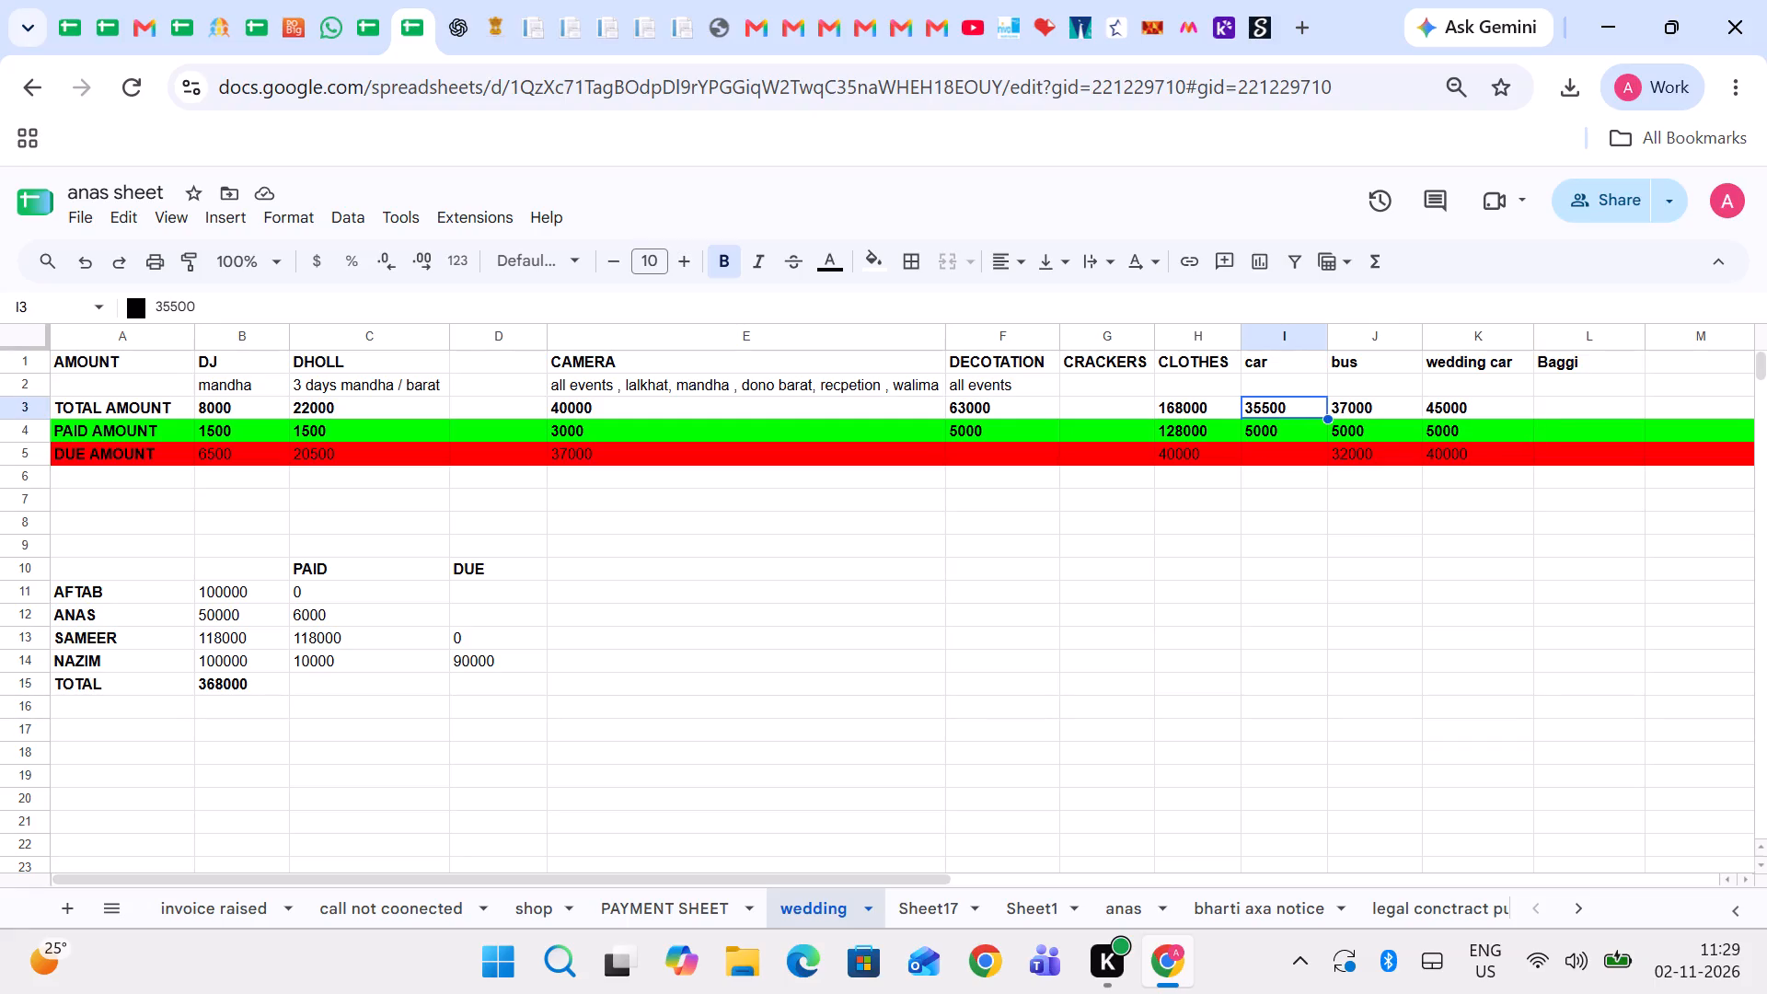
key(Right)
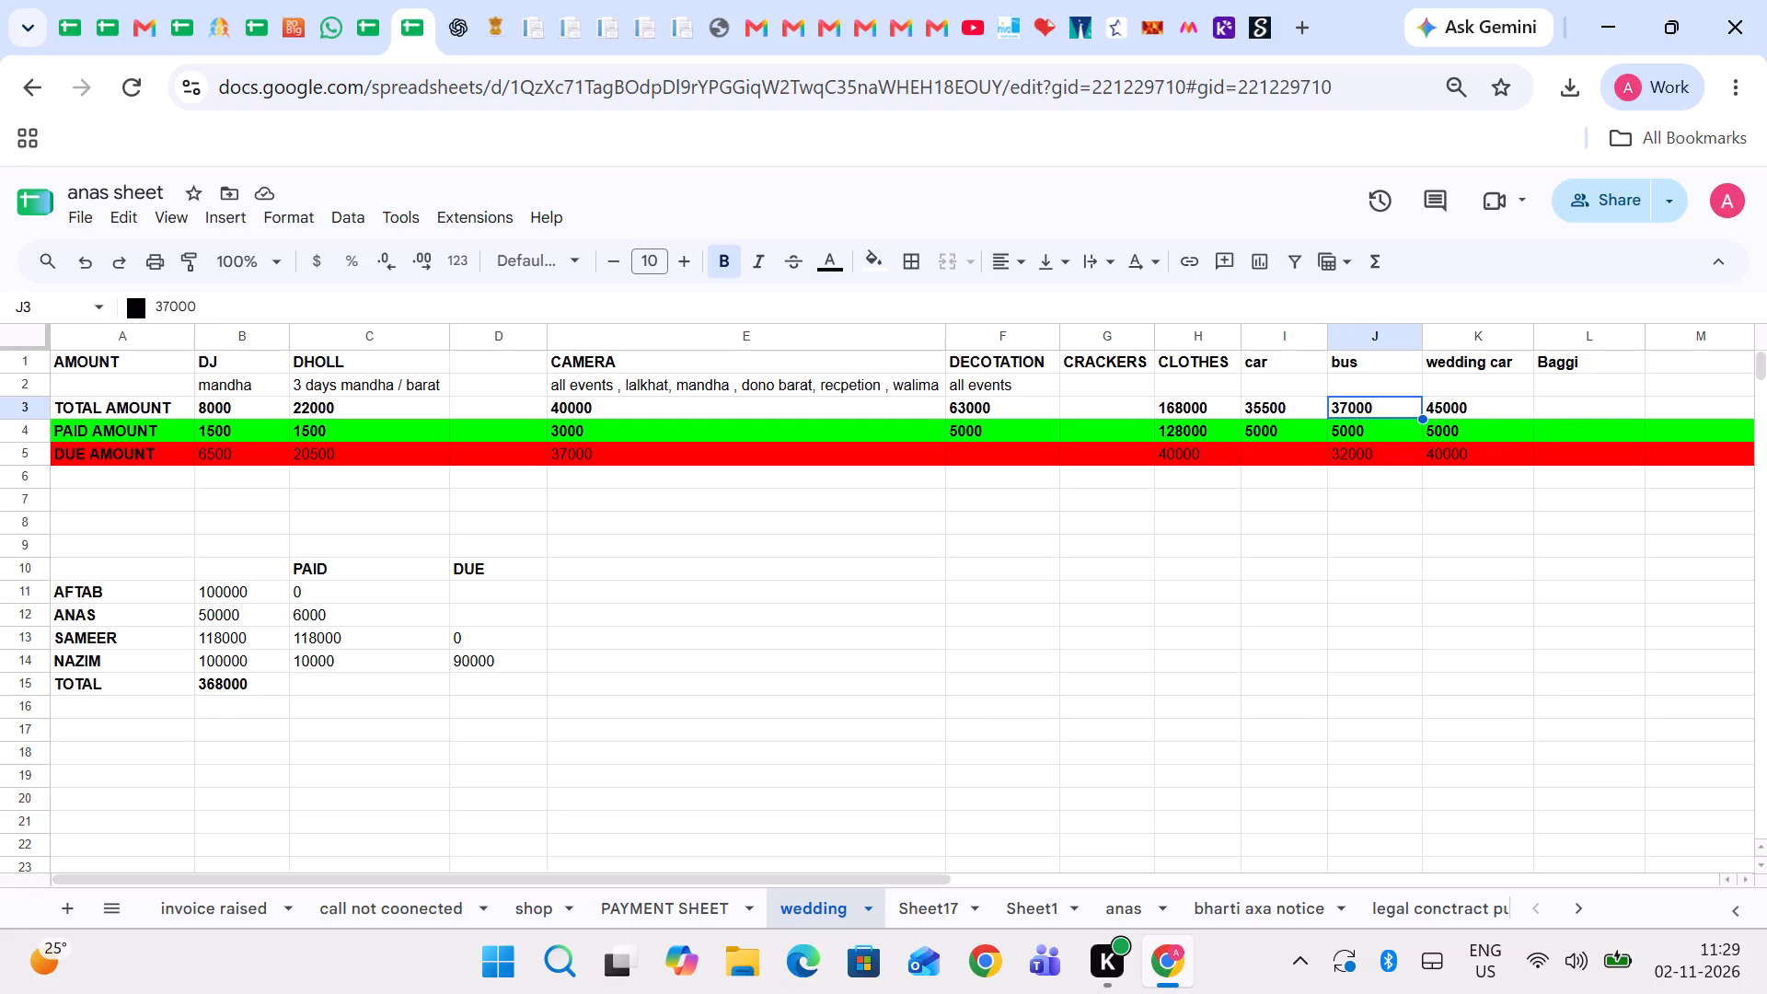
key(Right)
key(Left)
Change the "wedding car" heading in row 1 to "wedding dulhe car".
key(Up)
key(Right)
key(Up)
key(Return)
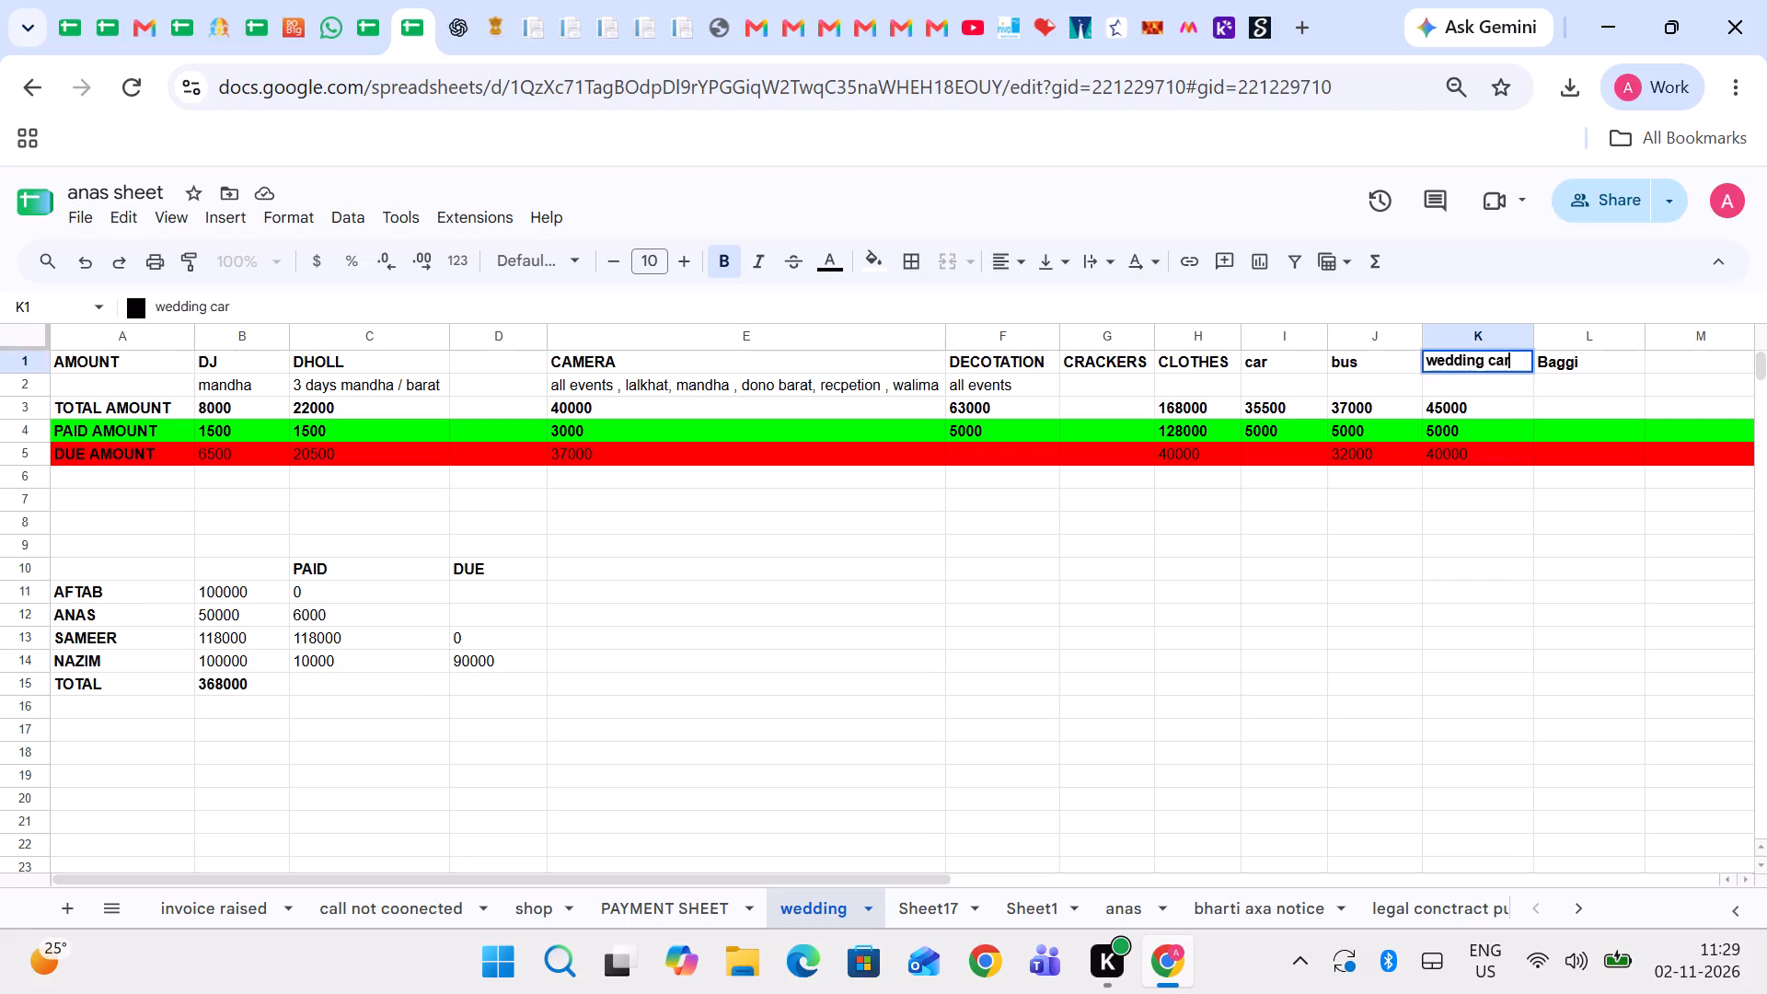
key(Left)
key(Left)
key(Left)
text(dul)
key(BackSpace)
key(BackSpace)
key(BackSpace)
text(dulhe)
key(space)
key(Return)
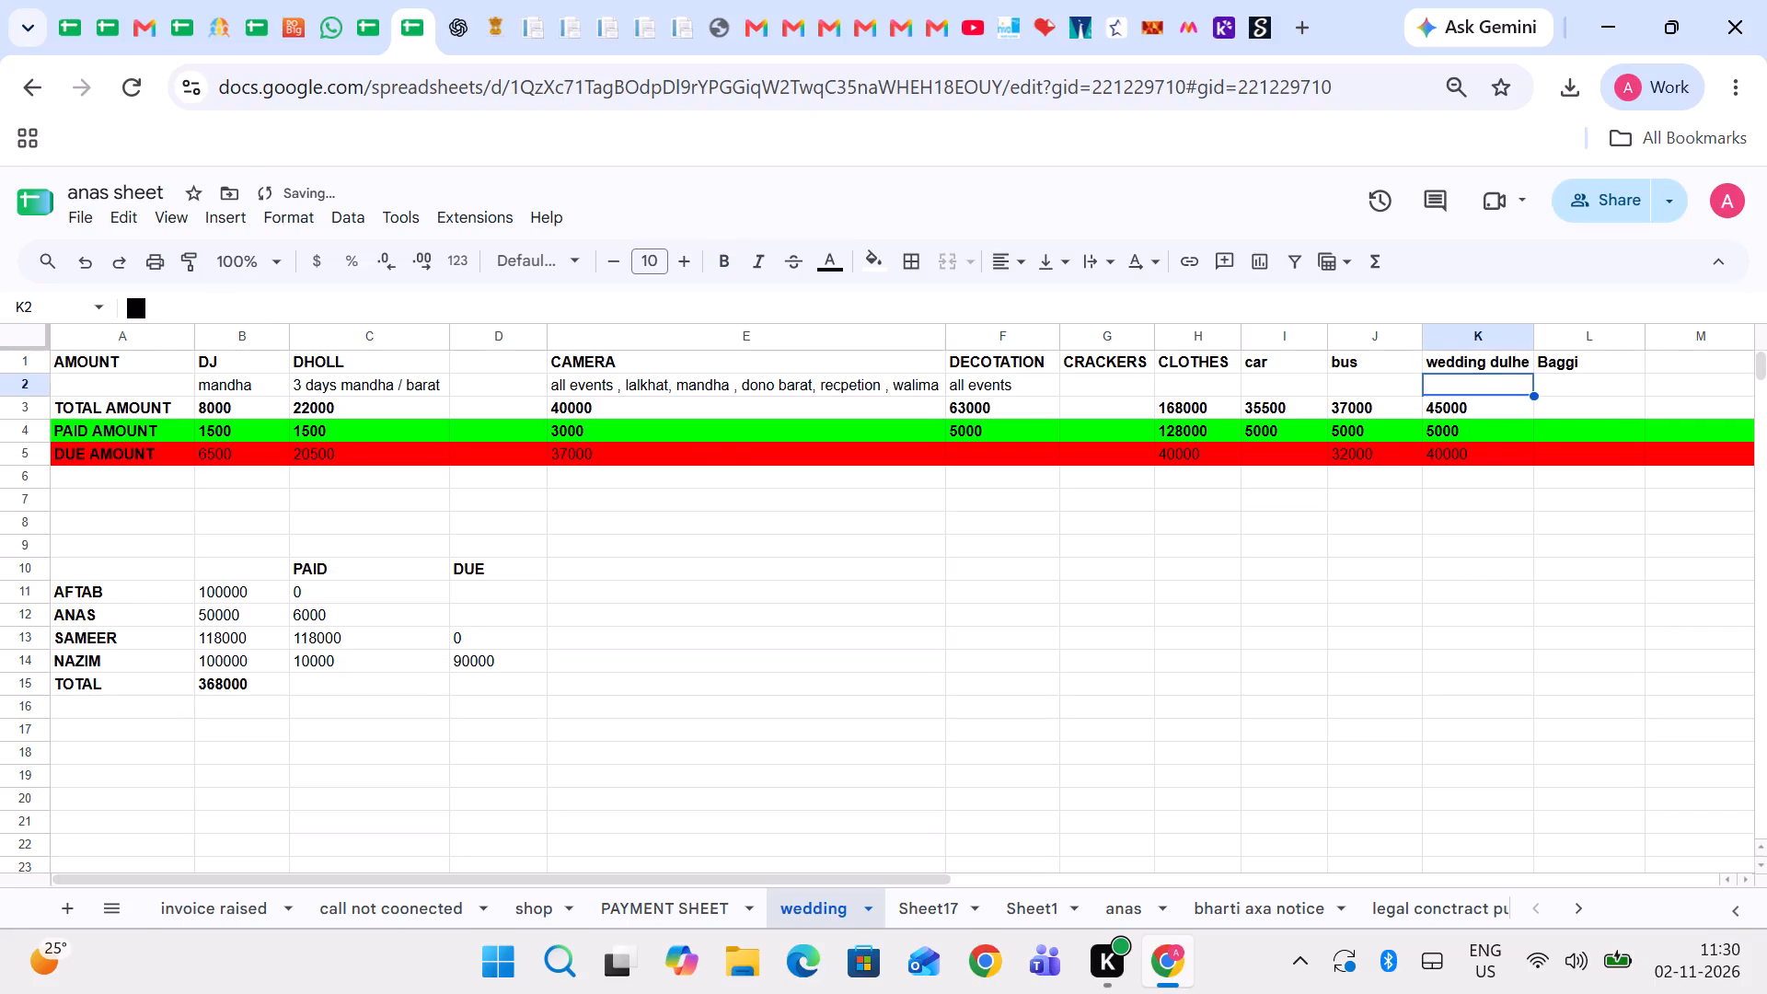
Enter a TOTAL AMOUNT of 5500 and a PAID AMOUNT of 1000 for Baggi.
key(Right)
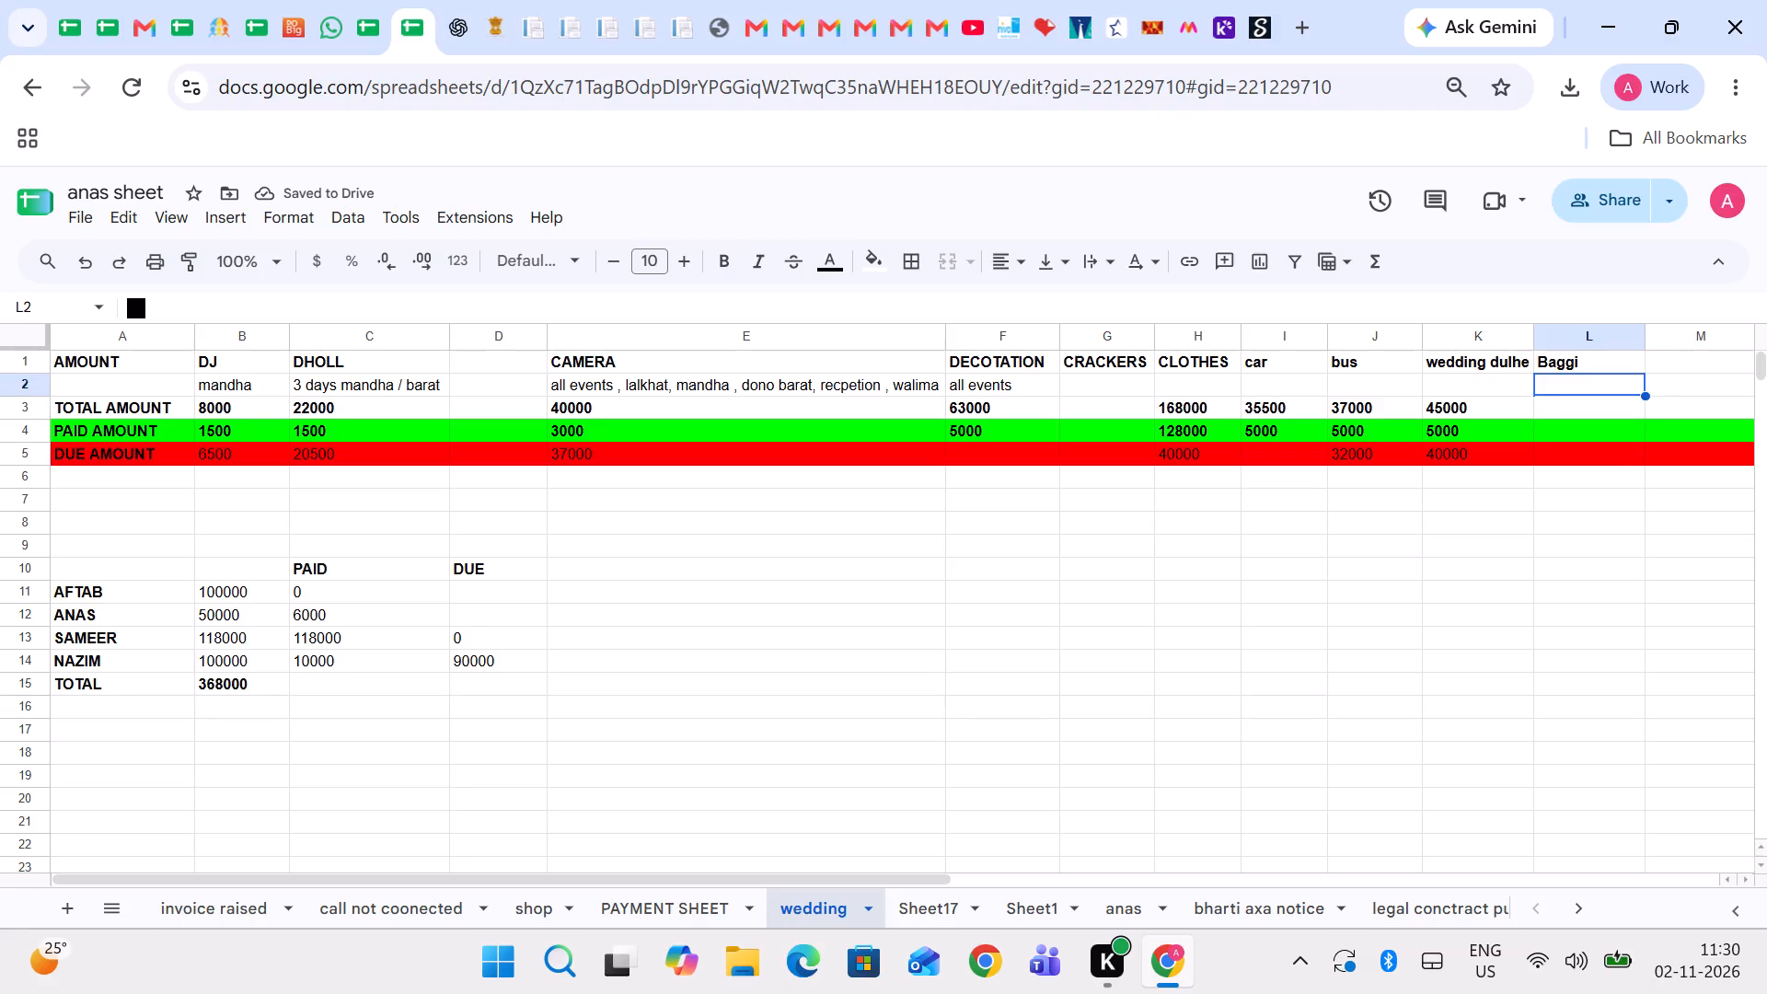
key(Down)
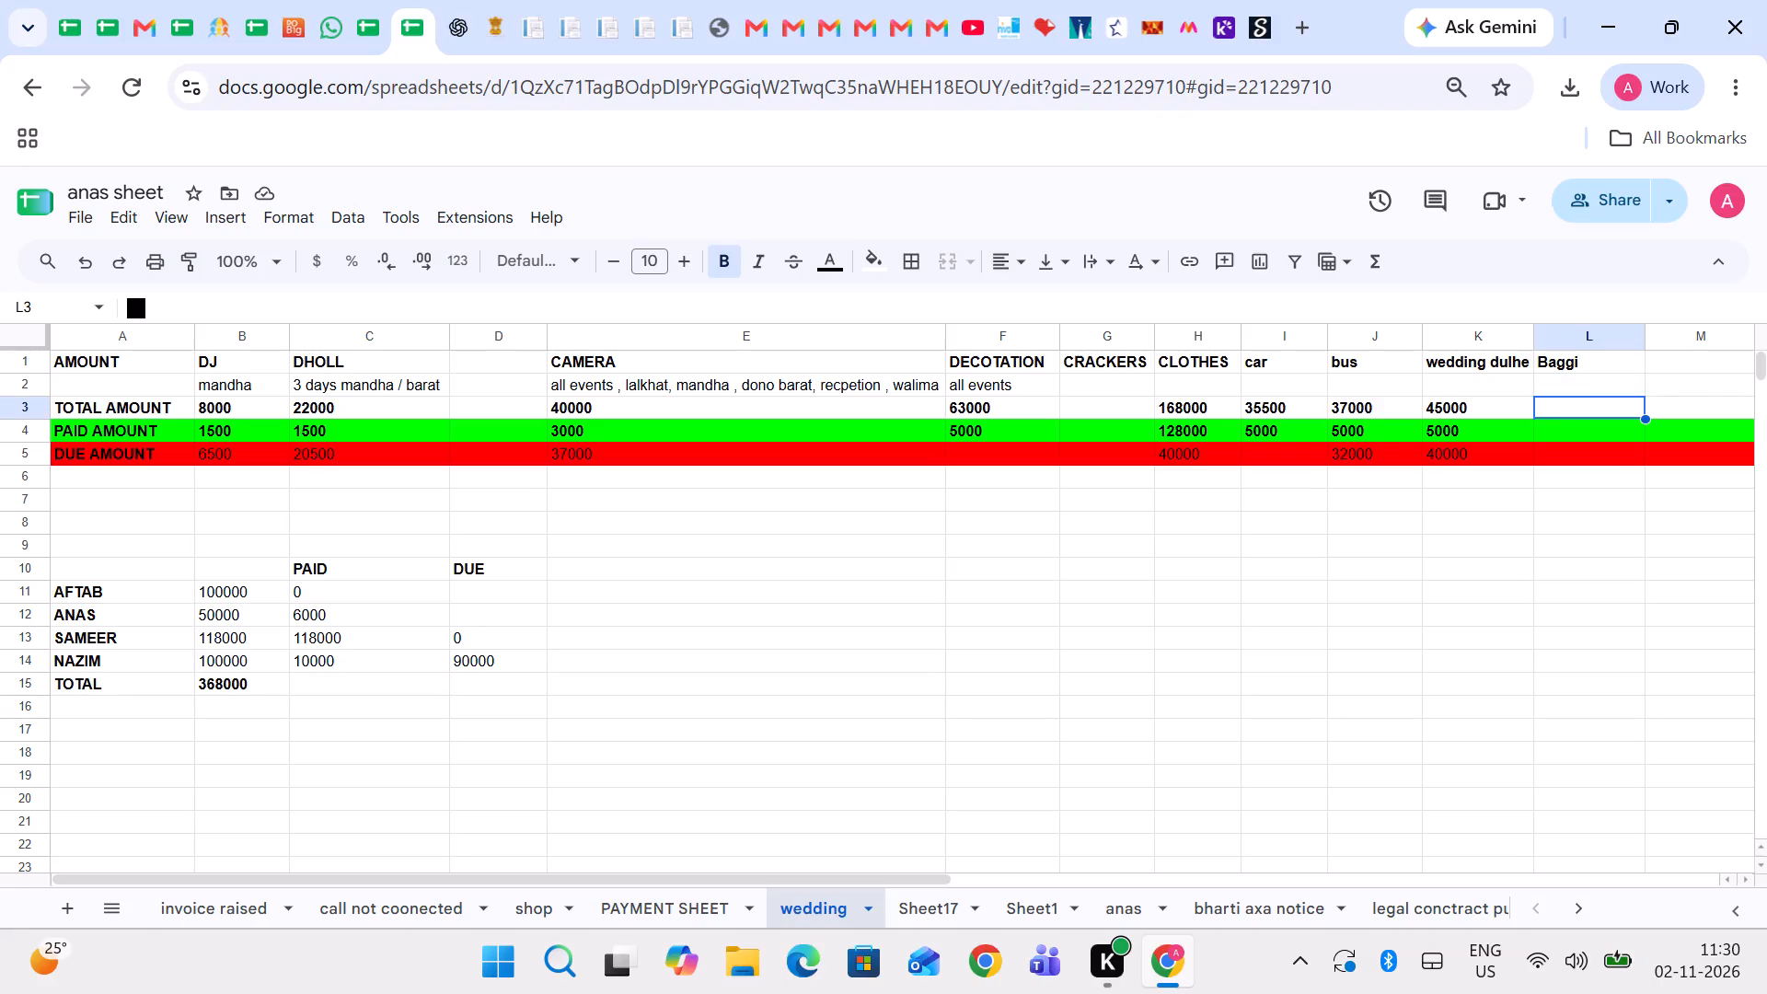
key(Up)
key(Down)
text(5500)
key(Down)
text(1000)
key(Down)
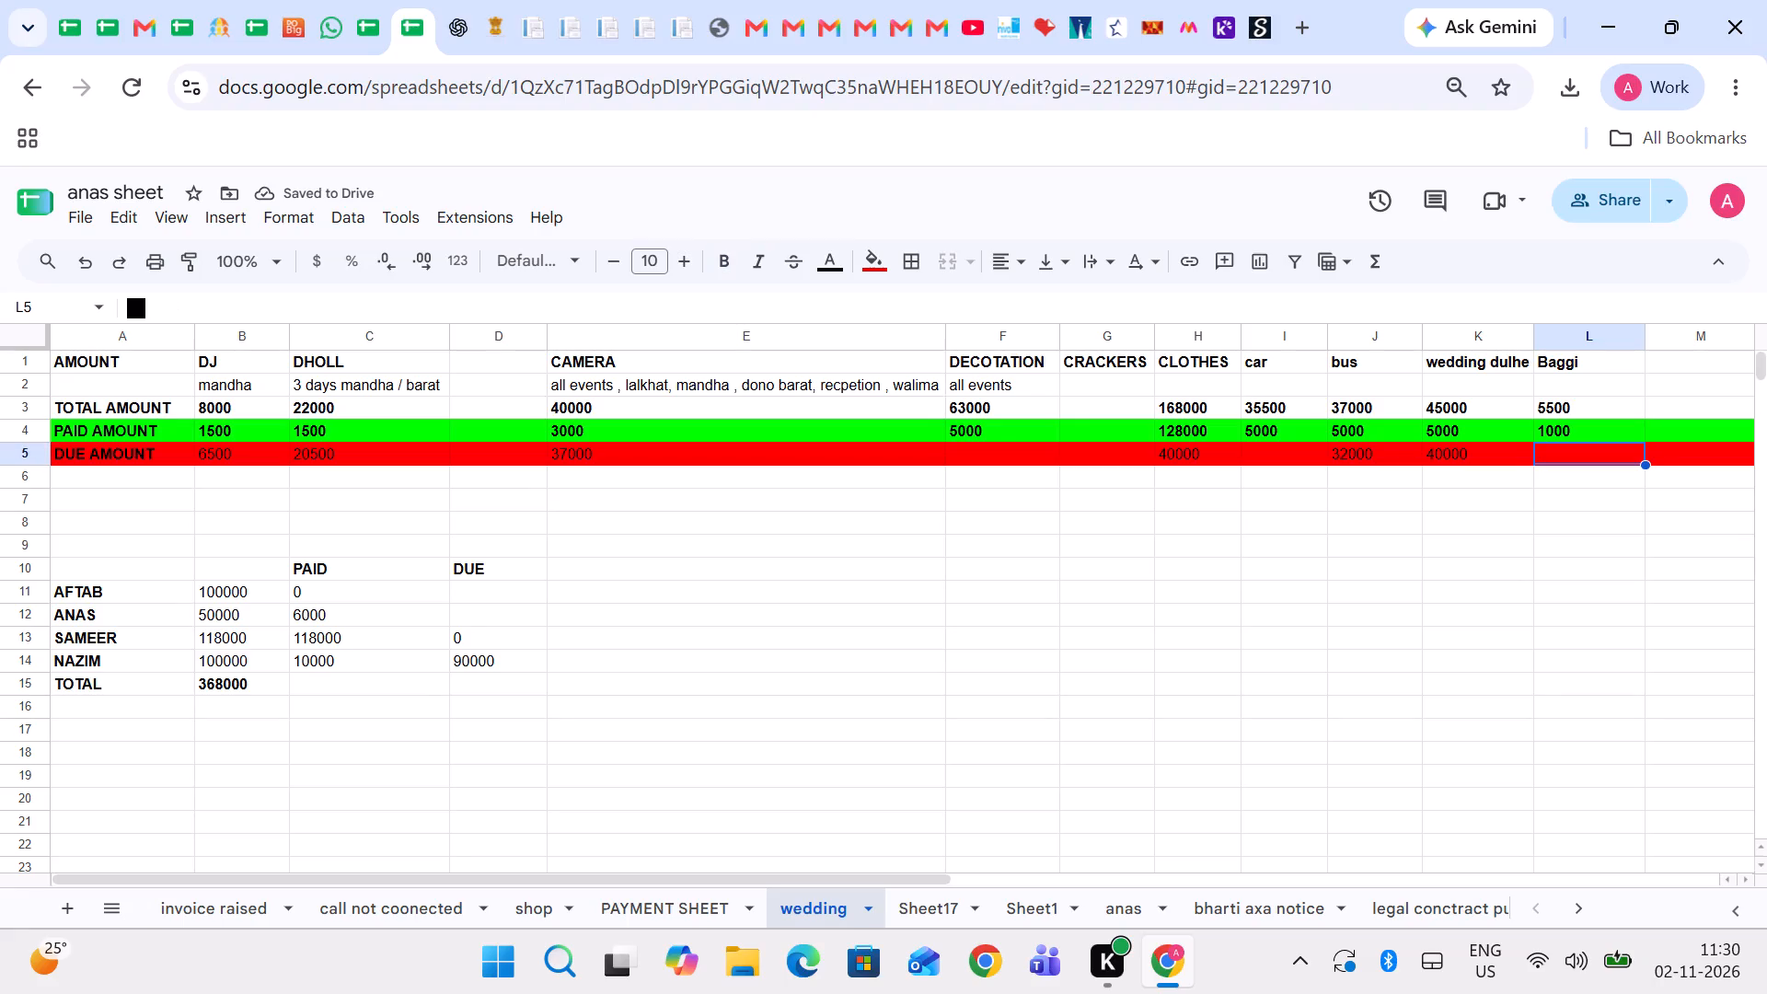
Check the sum of the TOTAL AMOUNT row across all expense columns from DJ to Baggi.
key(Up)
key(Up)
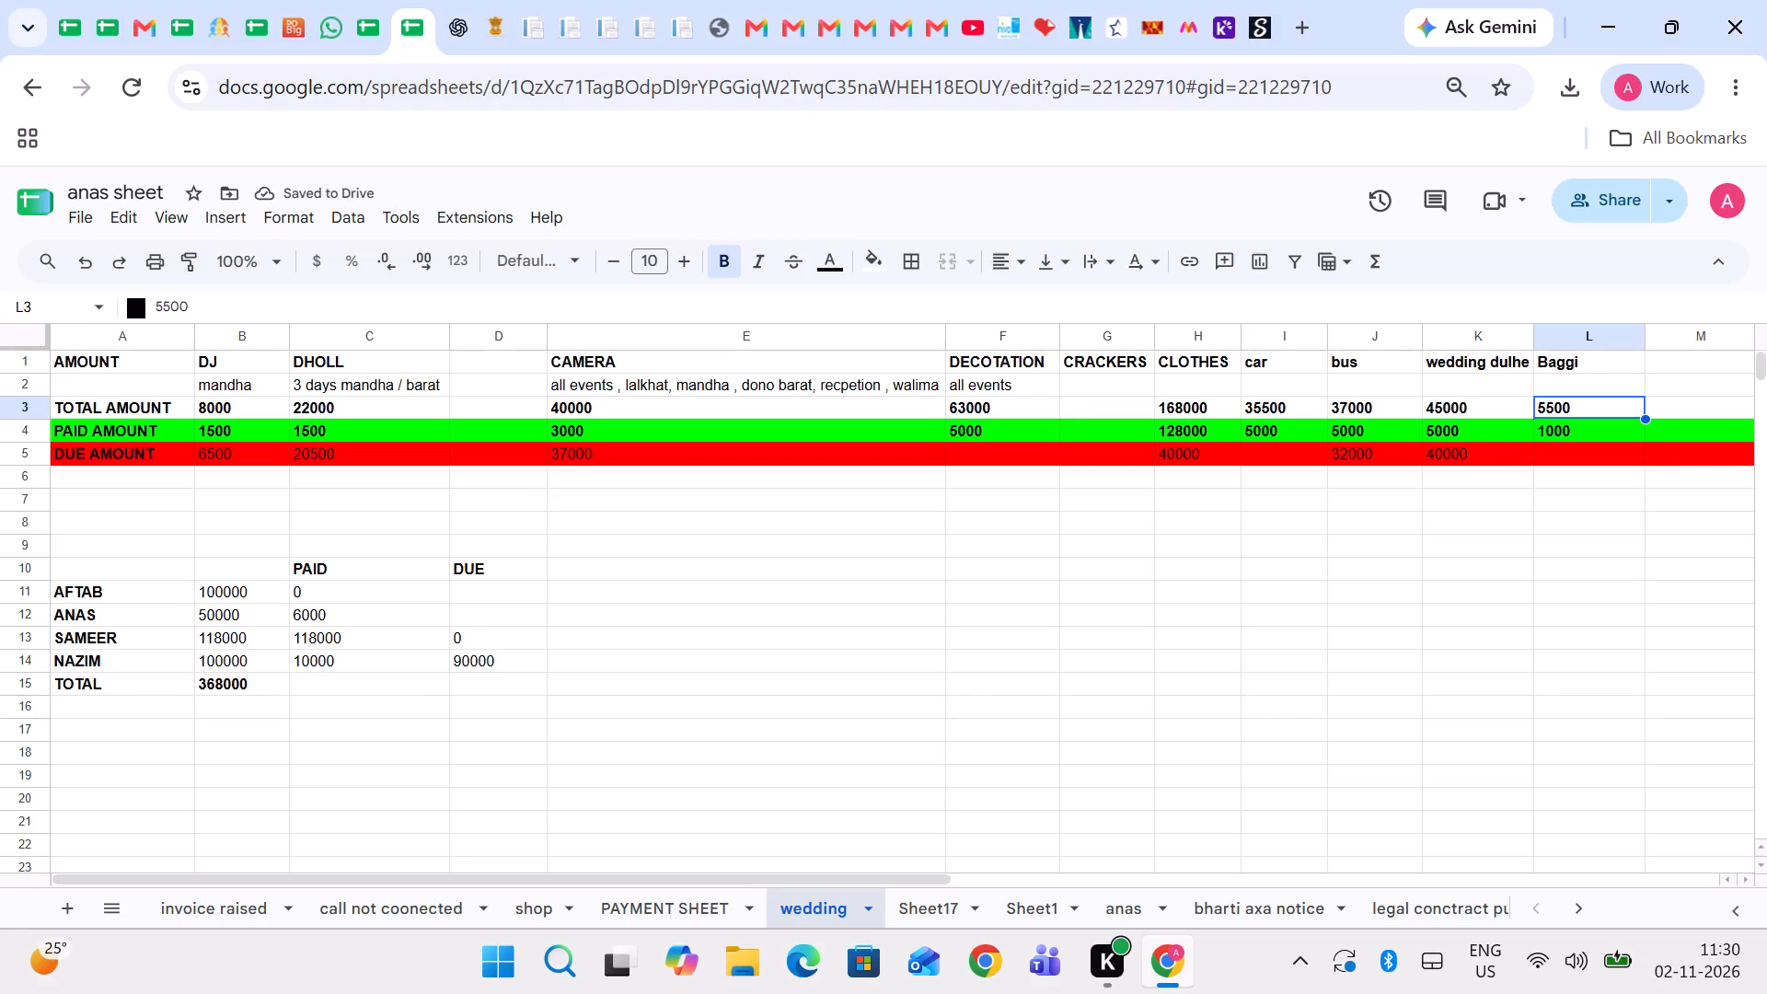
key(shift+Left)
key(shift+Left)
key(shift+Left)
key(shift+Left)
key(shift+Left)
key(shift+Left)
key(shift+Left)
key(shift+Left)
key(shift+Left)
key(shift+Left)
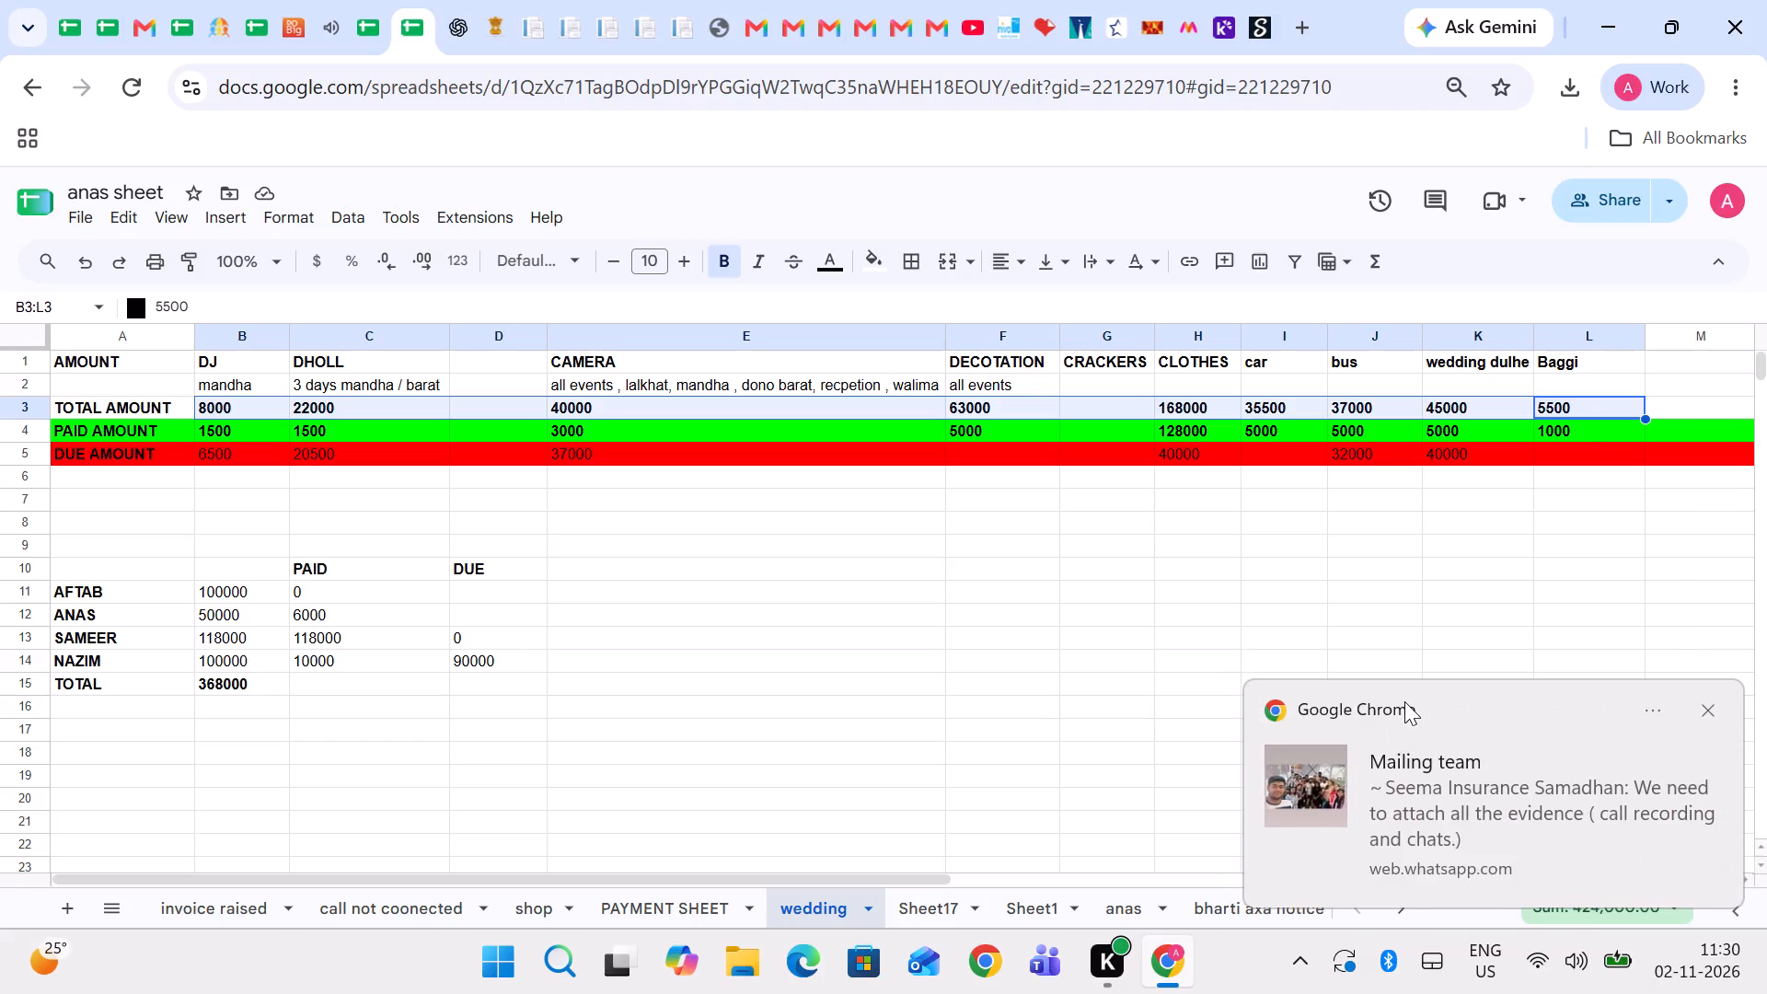
click(1700, 718)
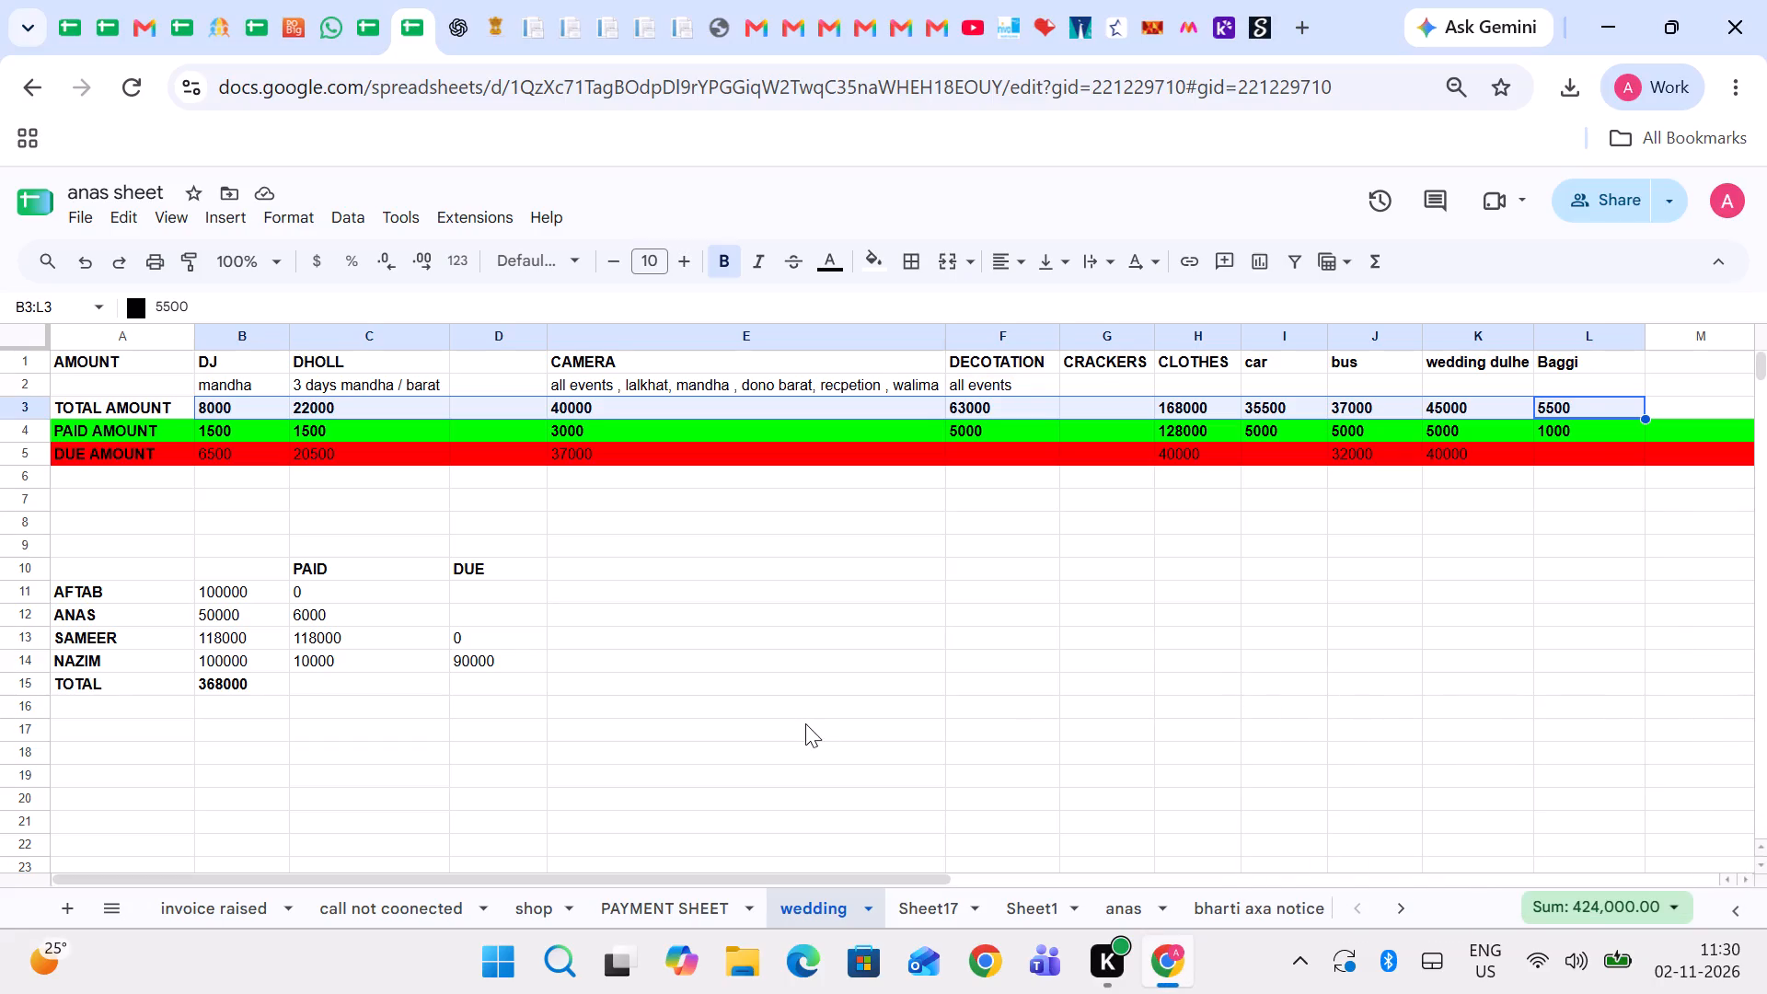
click(805, 723)
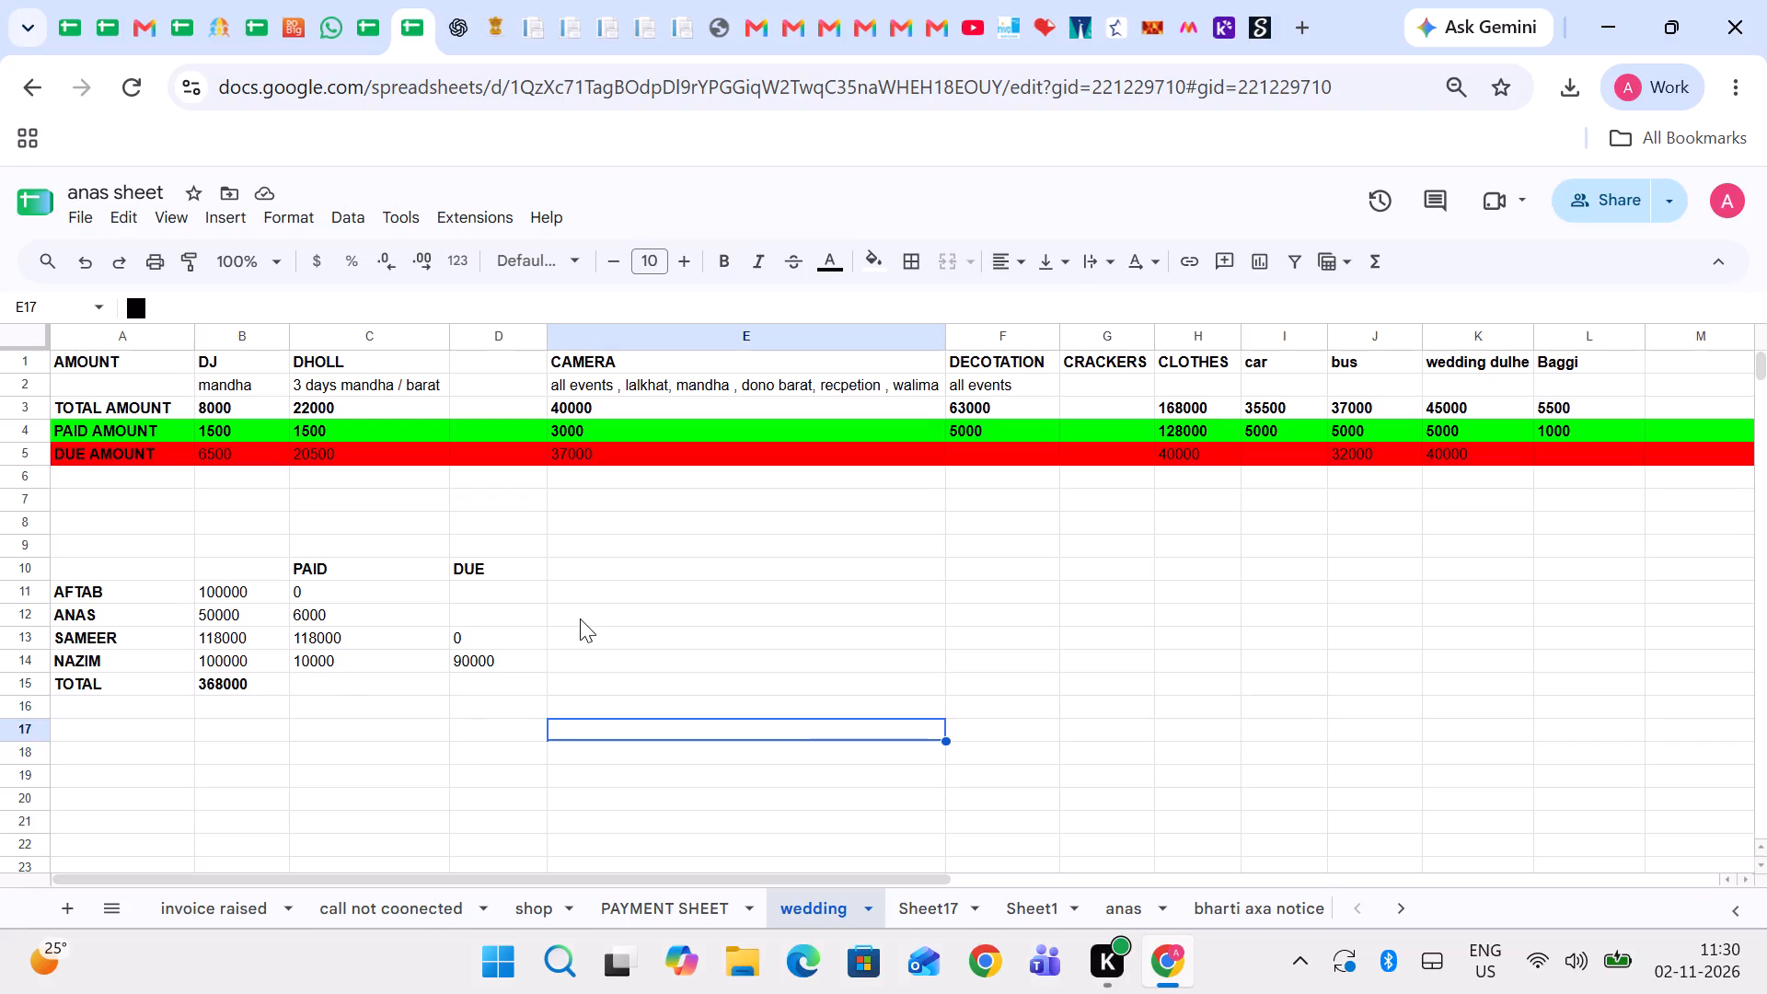
scroll(775, 725, up, 2)
Review the TOTAL AMOUNT entries from the DJ column through the CRACKERS column.
key(Right)
key(Up)
key(Up)
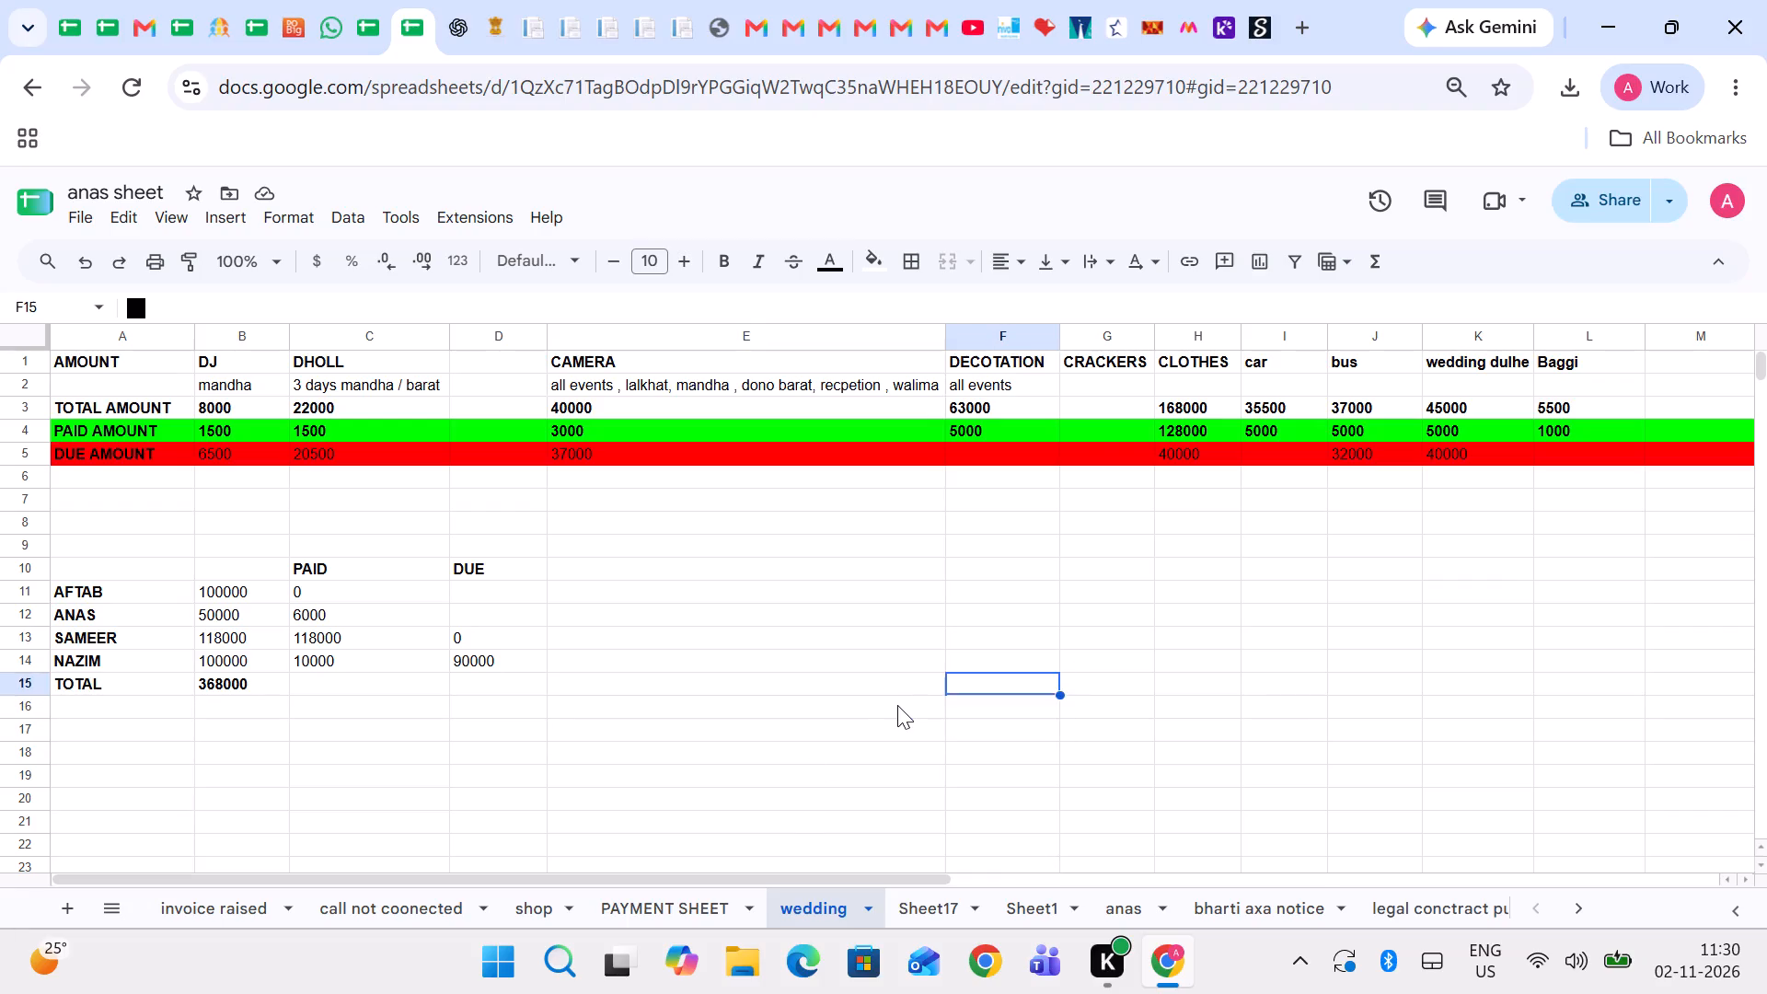
key(Up)
key(Up)
key(Up)
key(Up)
key(Up)
key(Up)
key(Up)
key(Up)
key(Up)
key(Up)
key(Up)
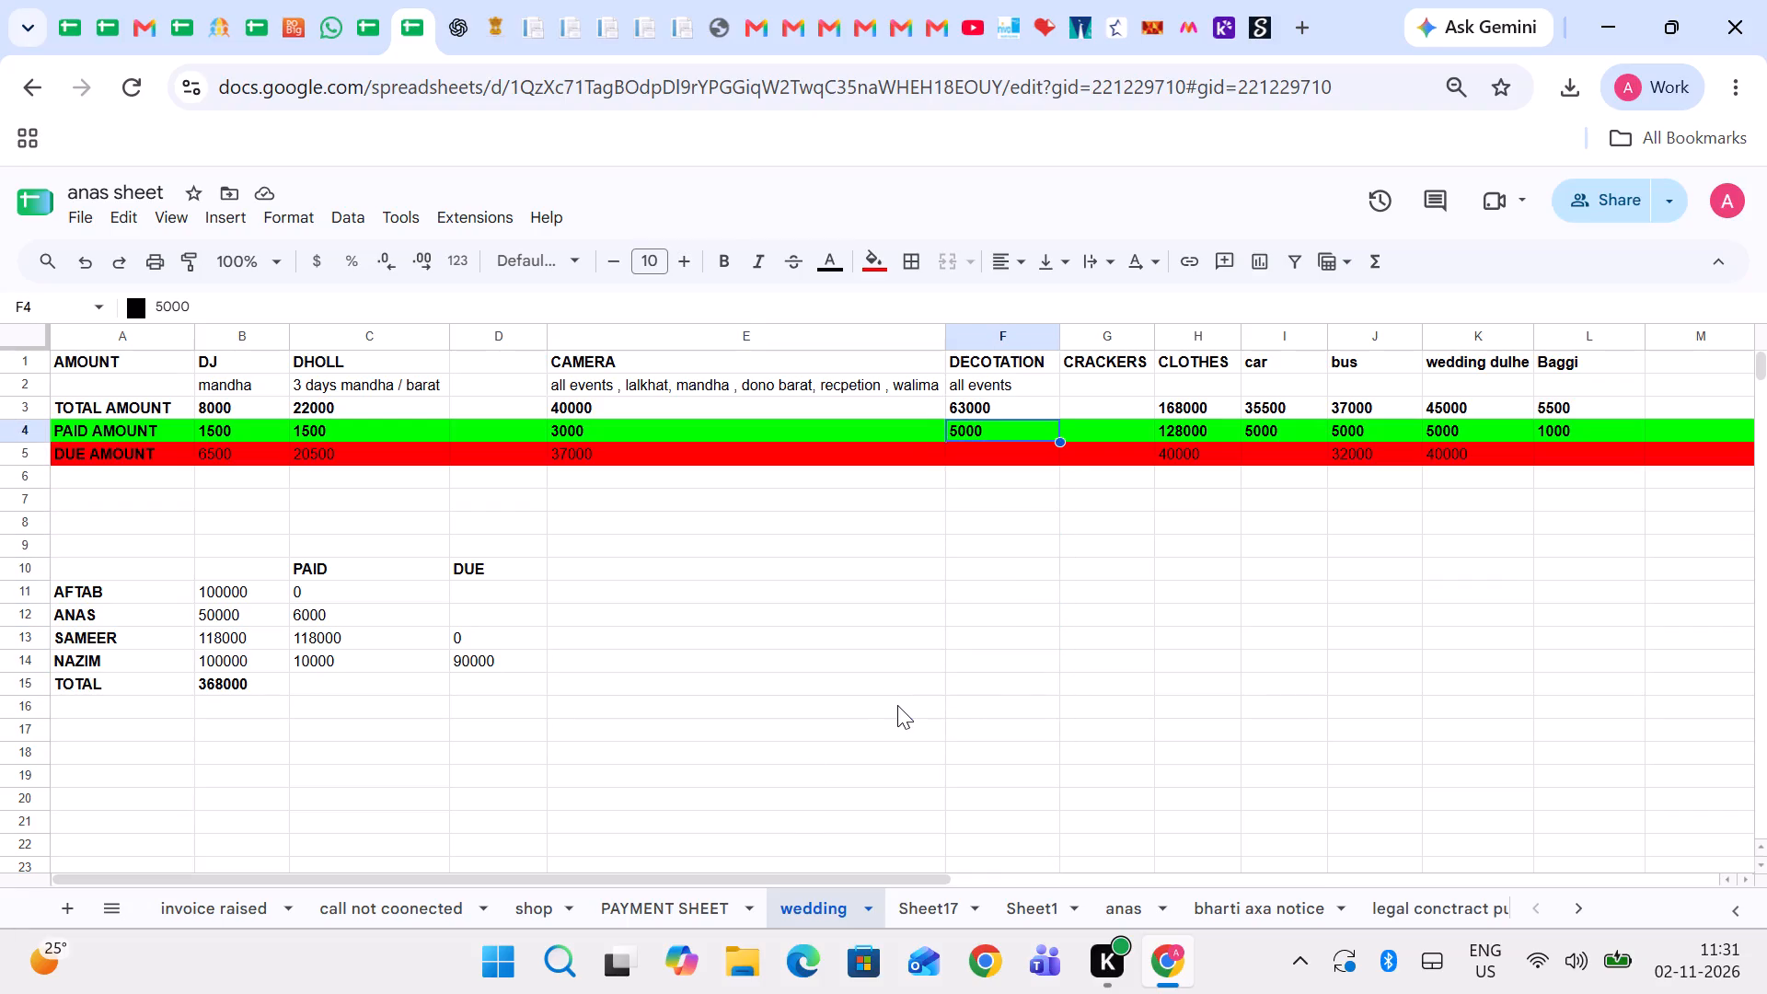
key(Up)
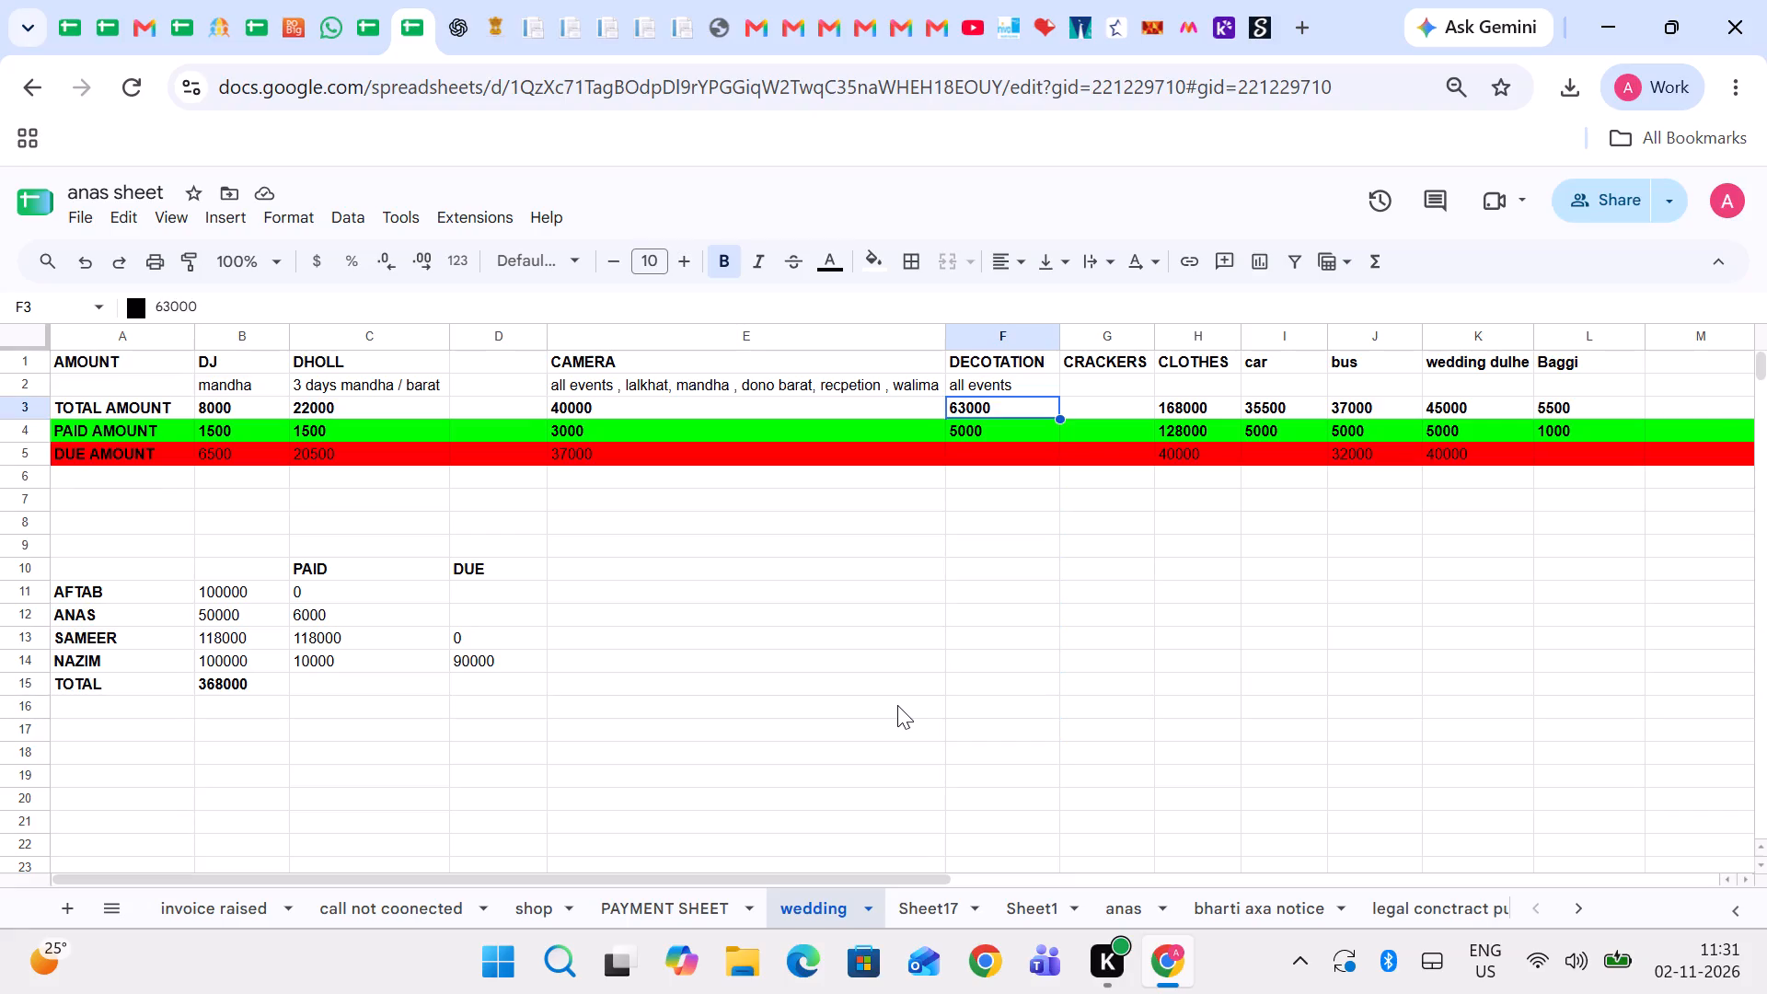
key(Left)
key(Left)
key(Left)
key(Left)
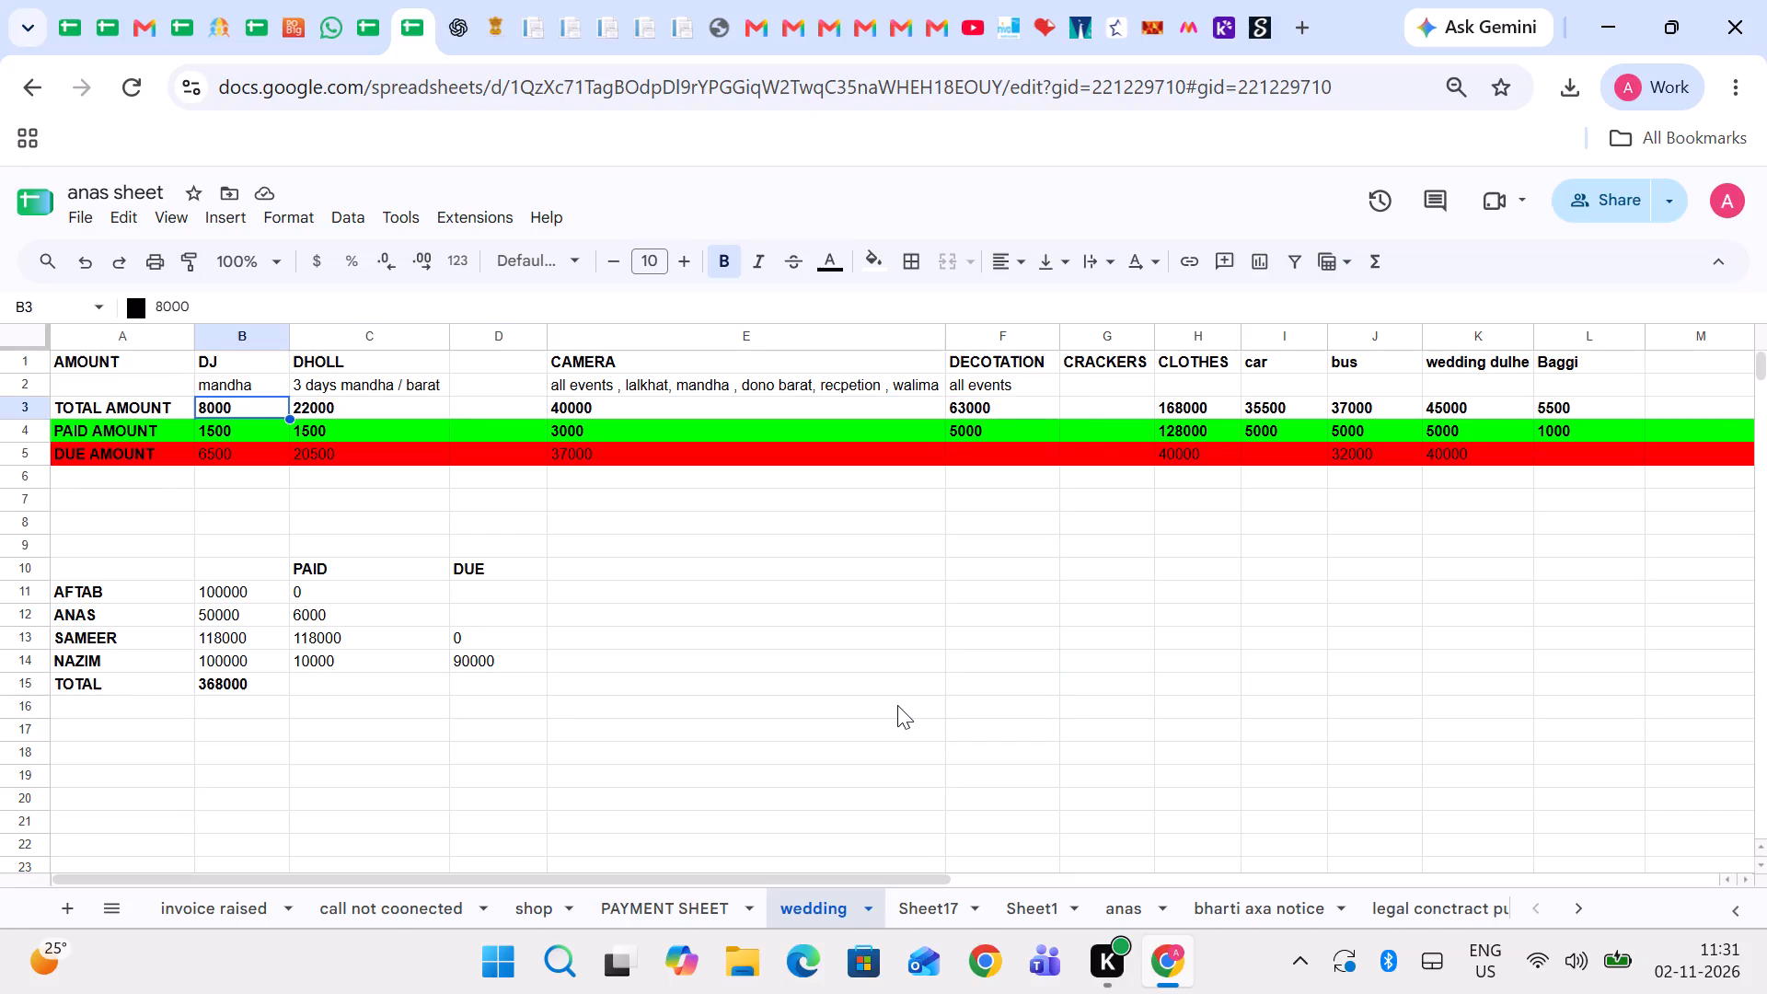
key(Right)
key(Right)
key(Right)
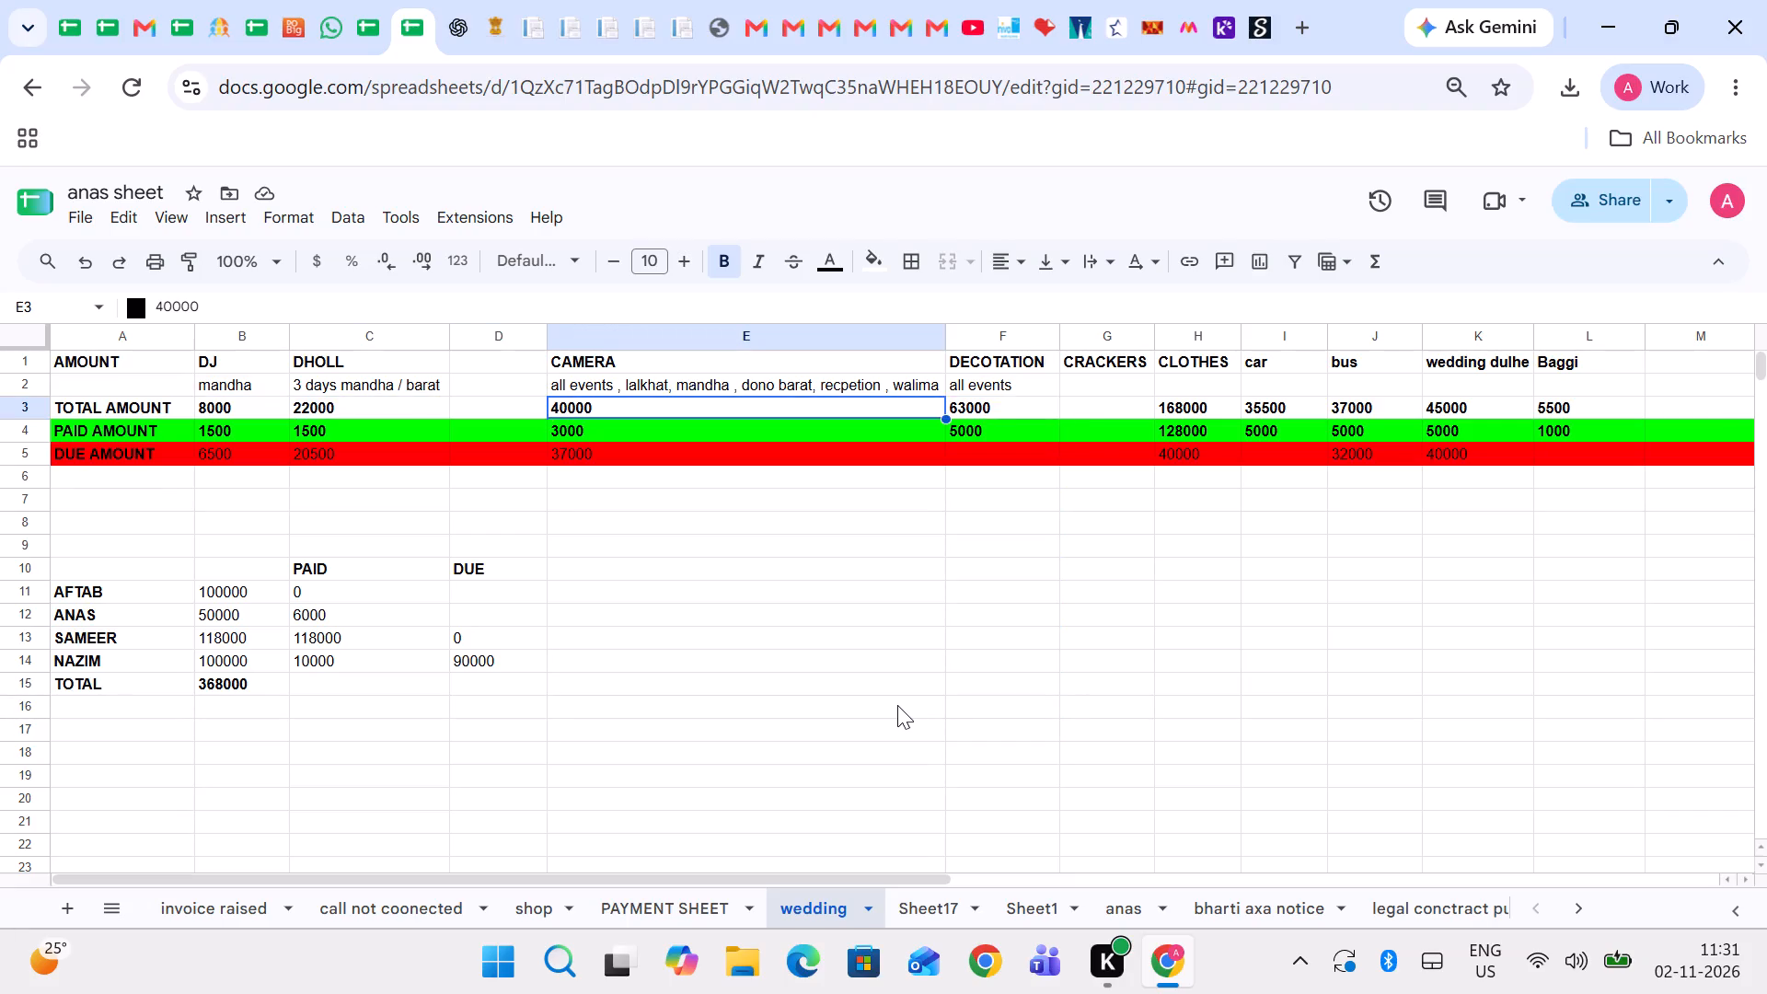
key(Right)
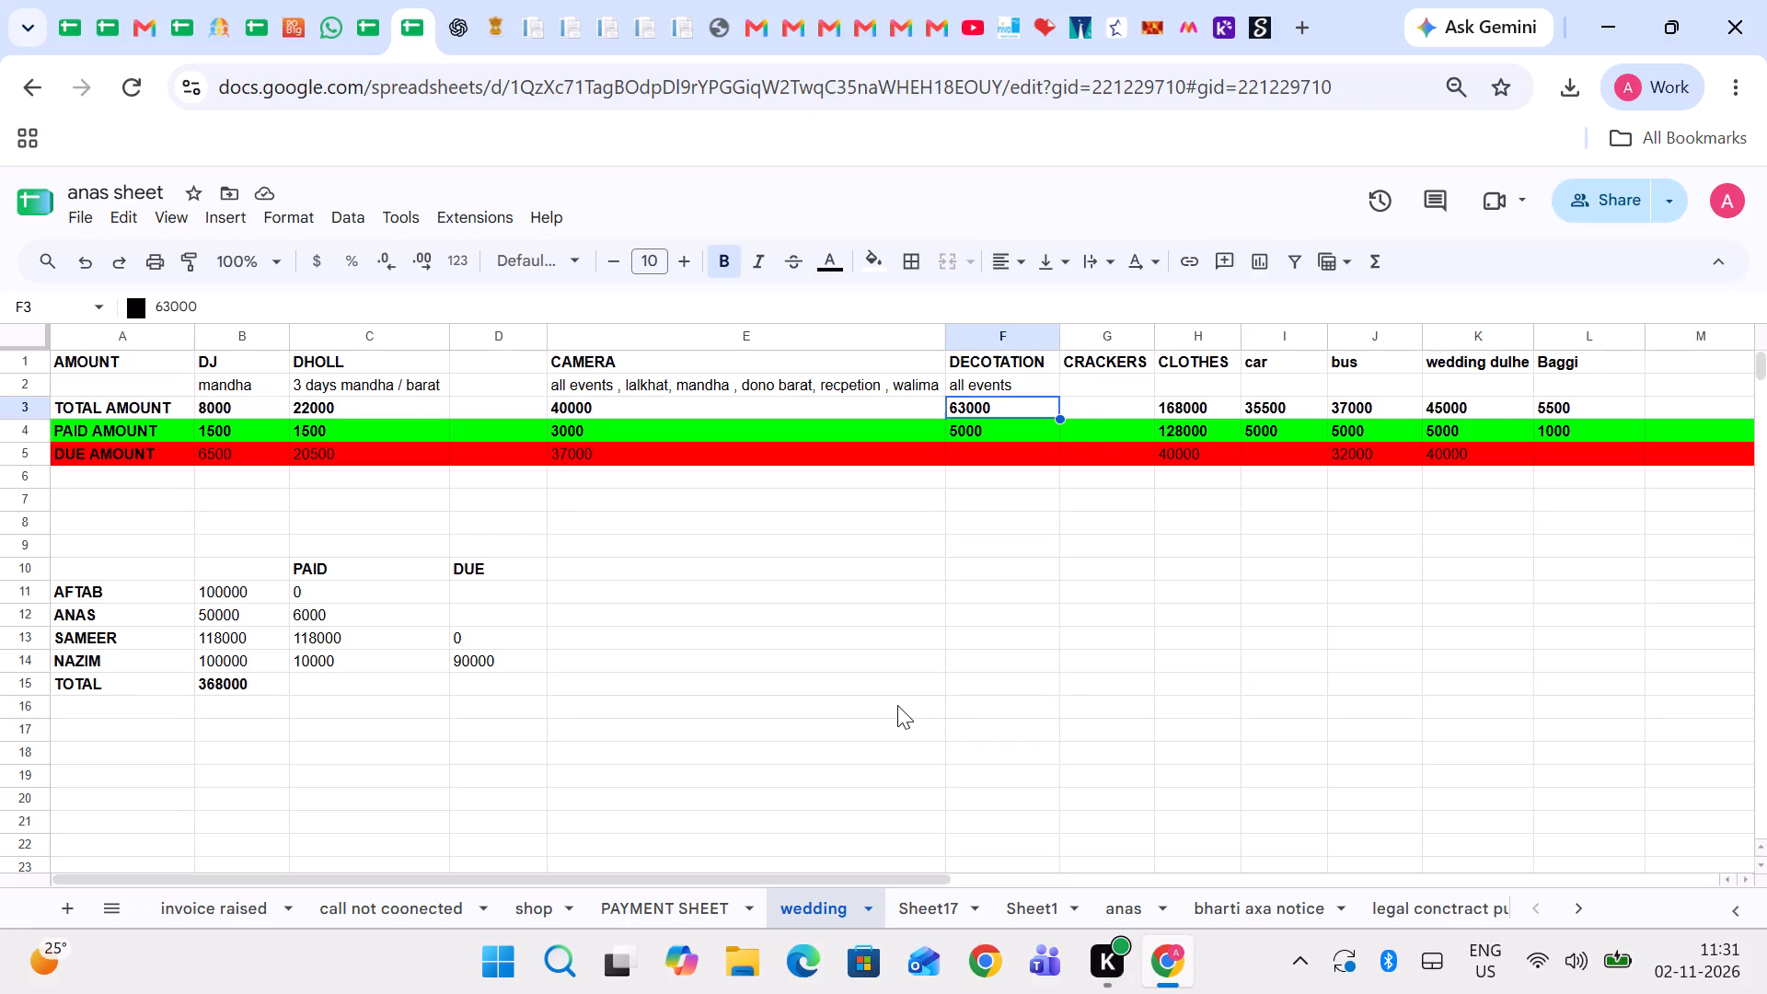
key(Right)
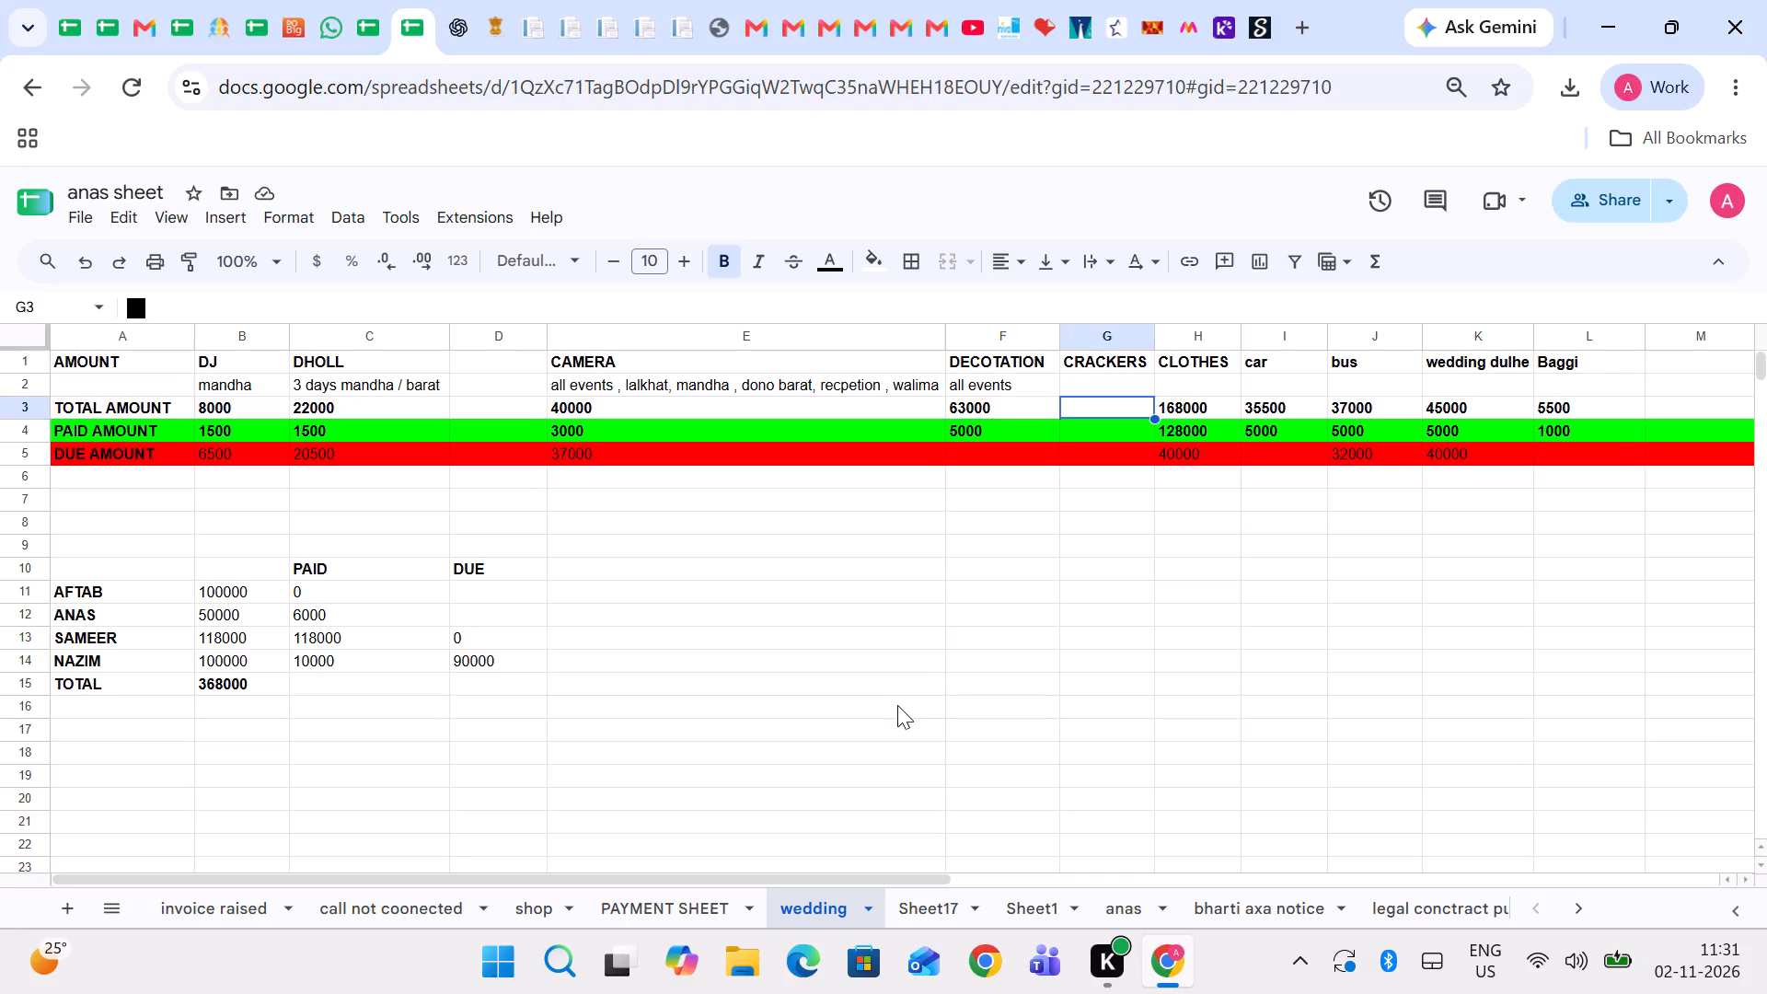
key(Left)
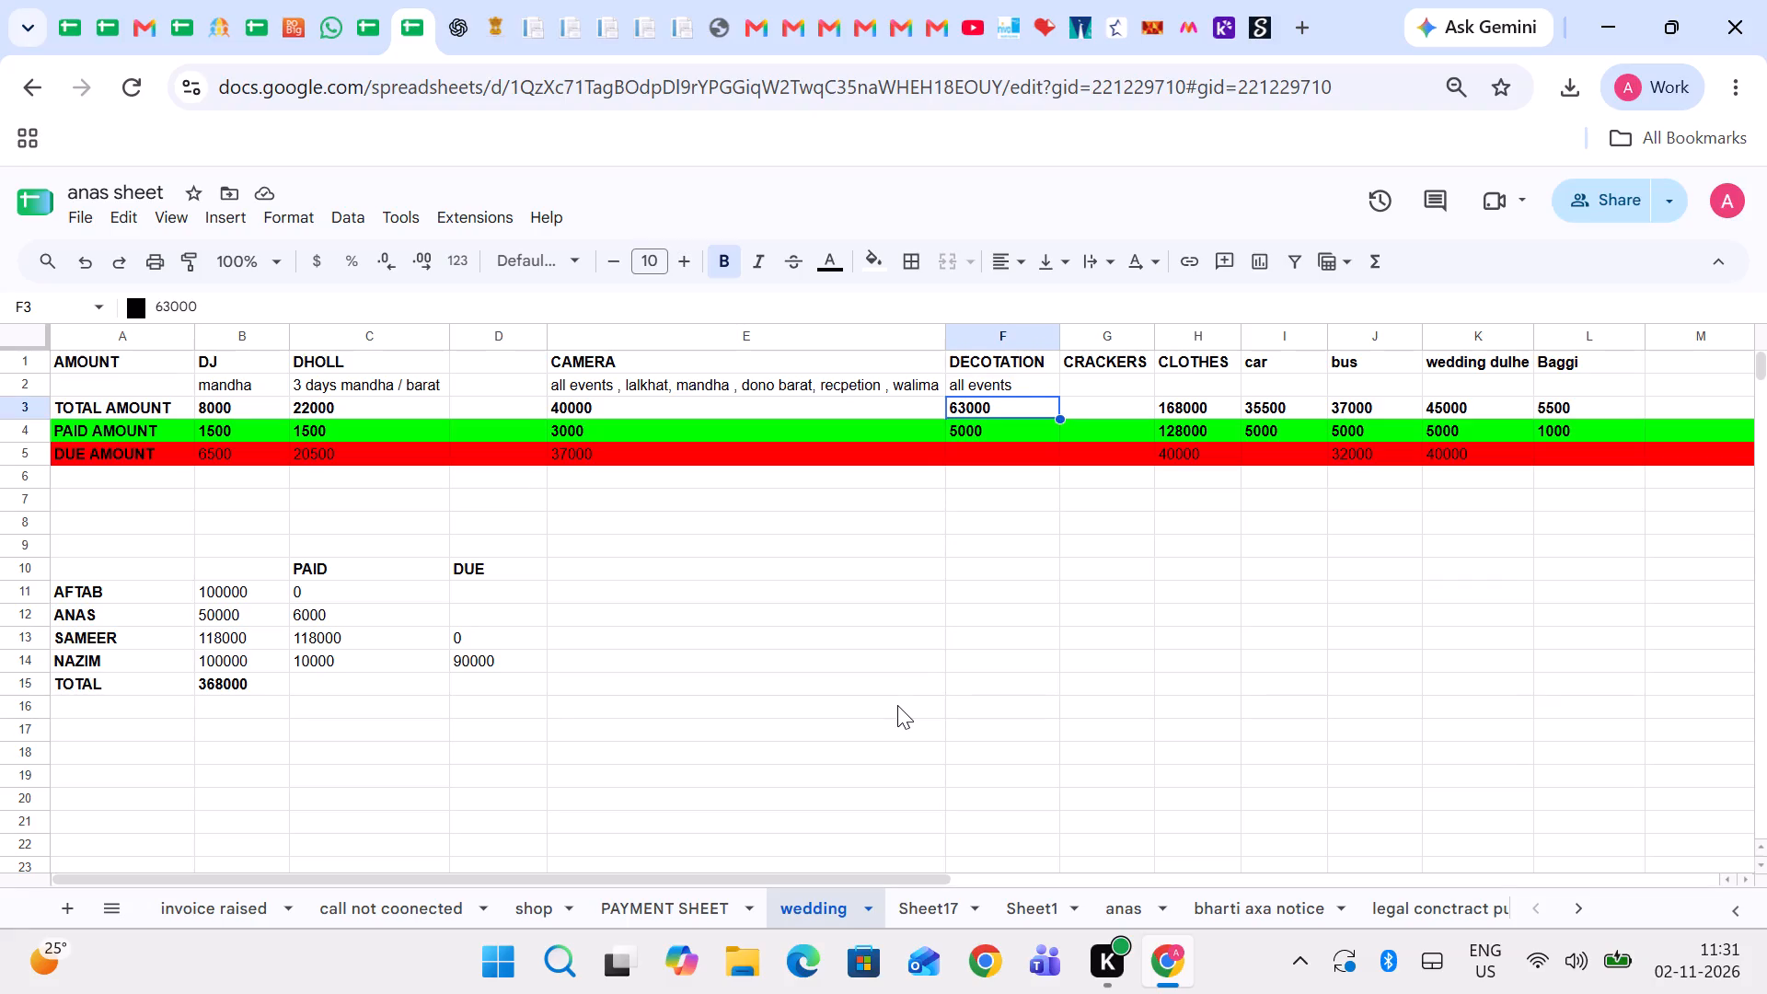
Check the sum of the TOTAL AMOUNT values from DJ through Baggi.
key(Right)
key(Right)
key(Right)
key(Right)
key(Right)
key(Right)
key(shift+Left)
key(shift+Left)
key(shift+Left)
key(shift+Left)
key(shift+Left)
key(shift+Left)
key(shift+Left)
key(shift+Left)
key(shift+Left)
key(shift+Left)
key(shift+Left)
key(shift+Left)
key(shift+Left)
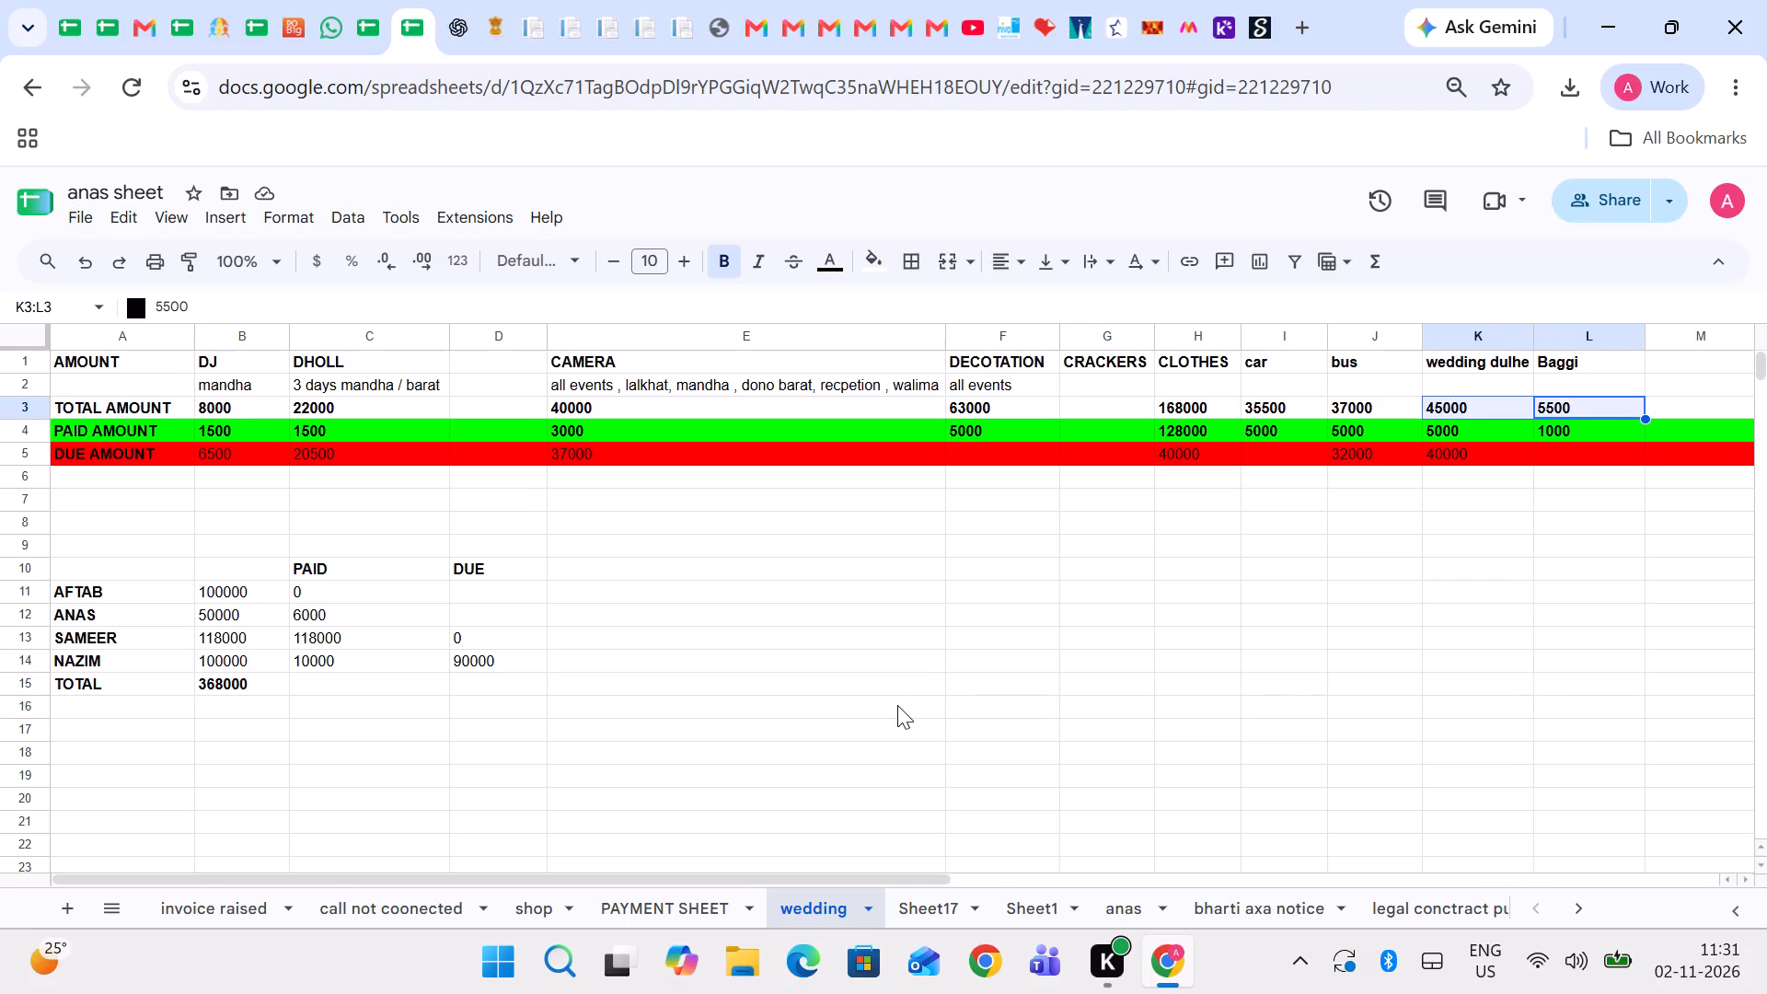
key(shift+Right)
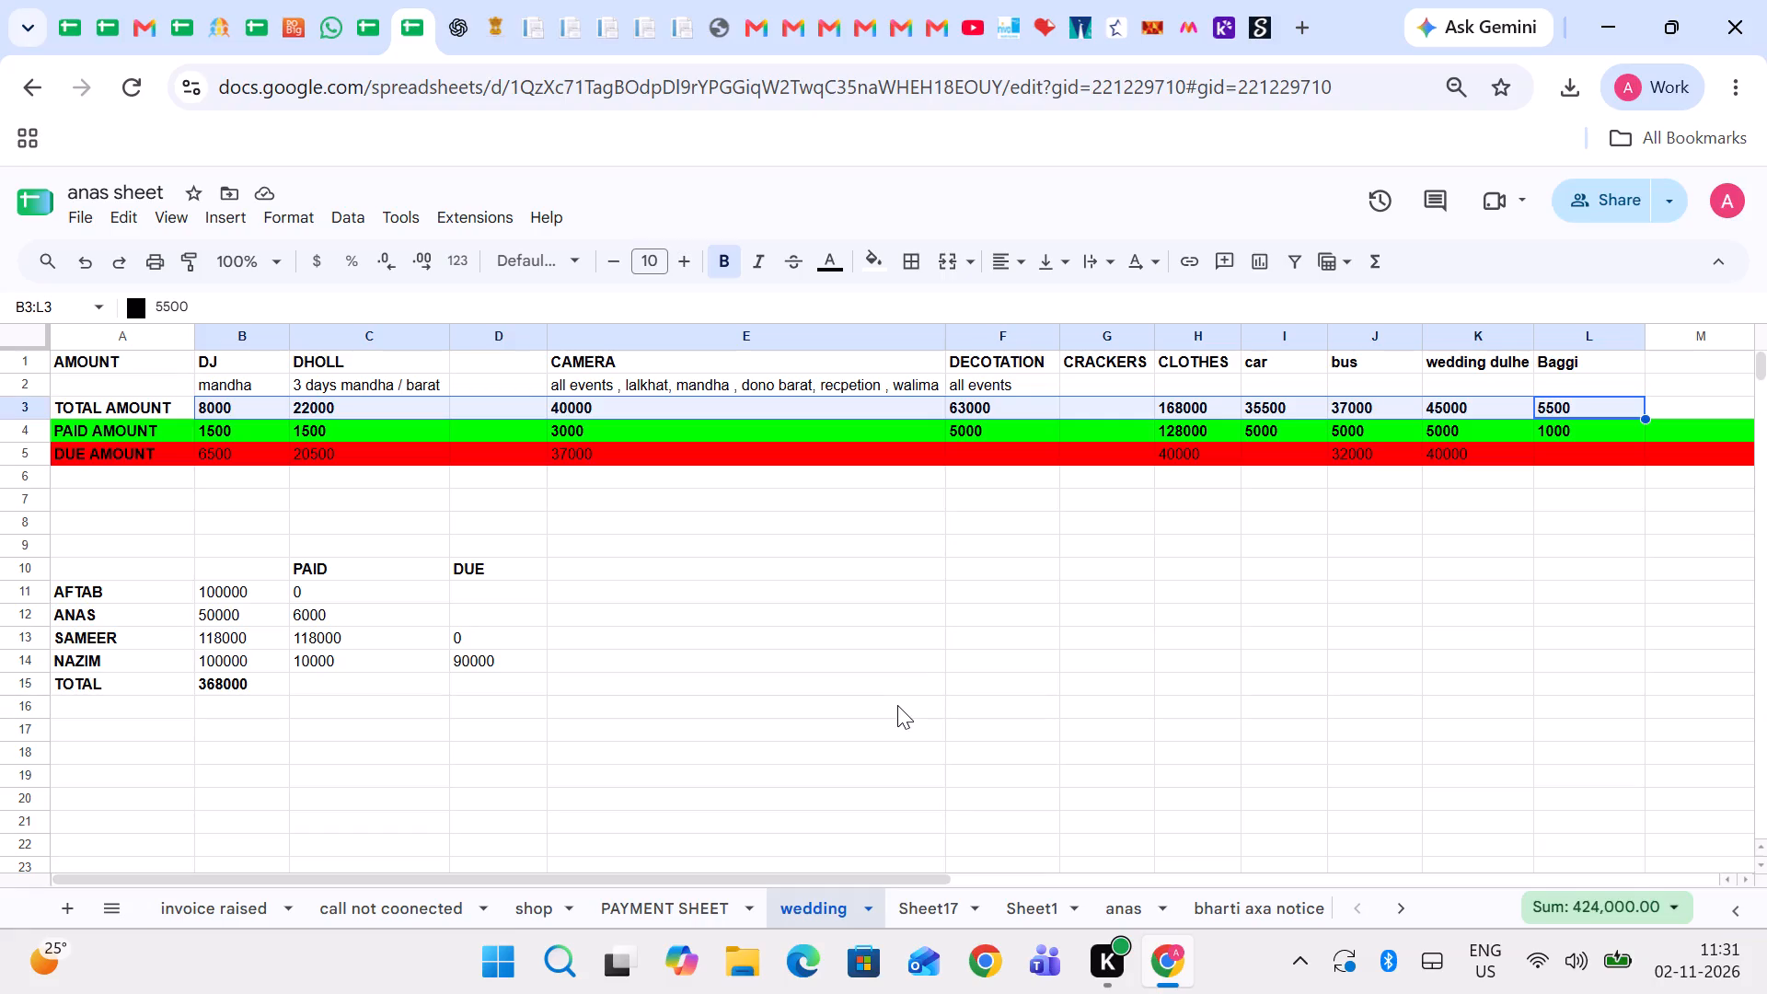
Set the TOTAL AMOUNT for the car column to 35000.
key(Left)
key(Left)
key(Left)
key(Left)
key(Left)
key(Left)
key(Left)
key(Left)
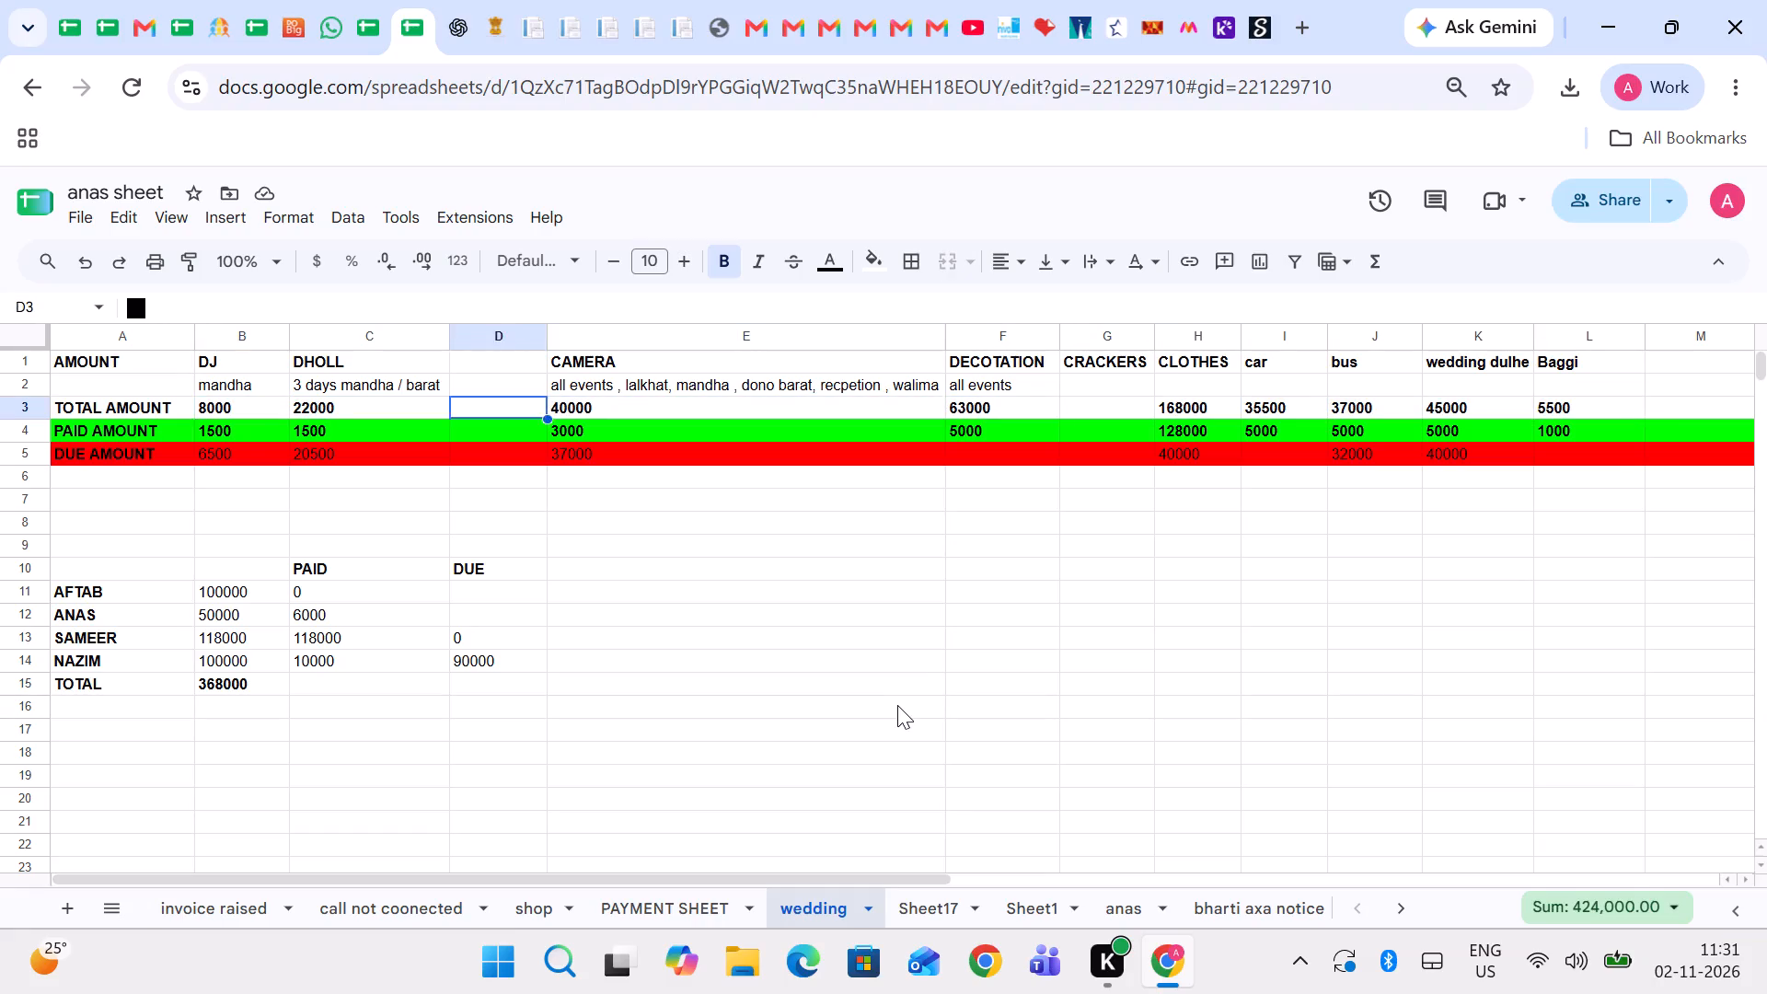
key(Left)
key(Left)
key(Left)
key(Right)
key(Right)
key(Right)
key(Right)
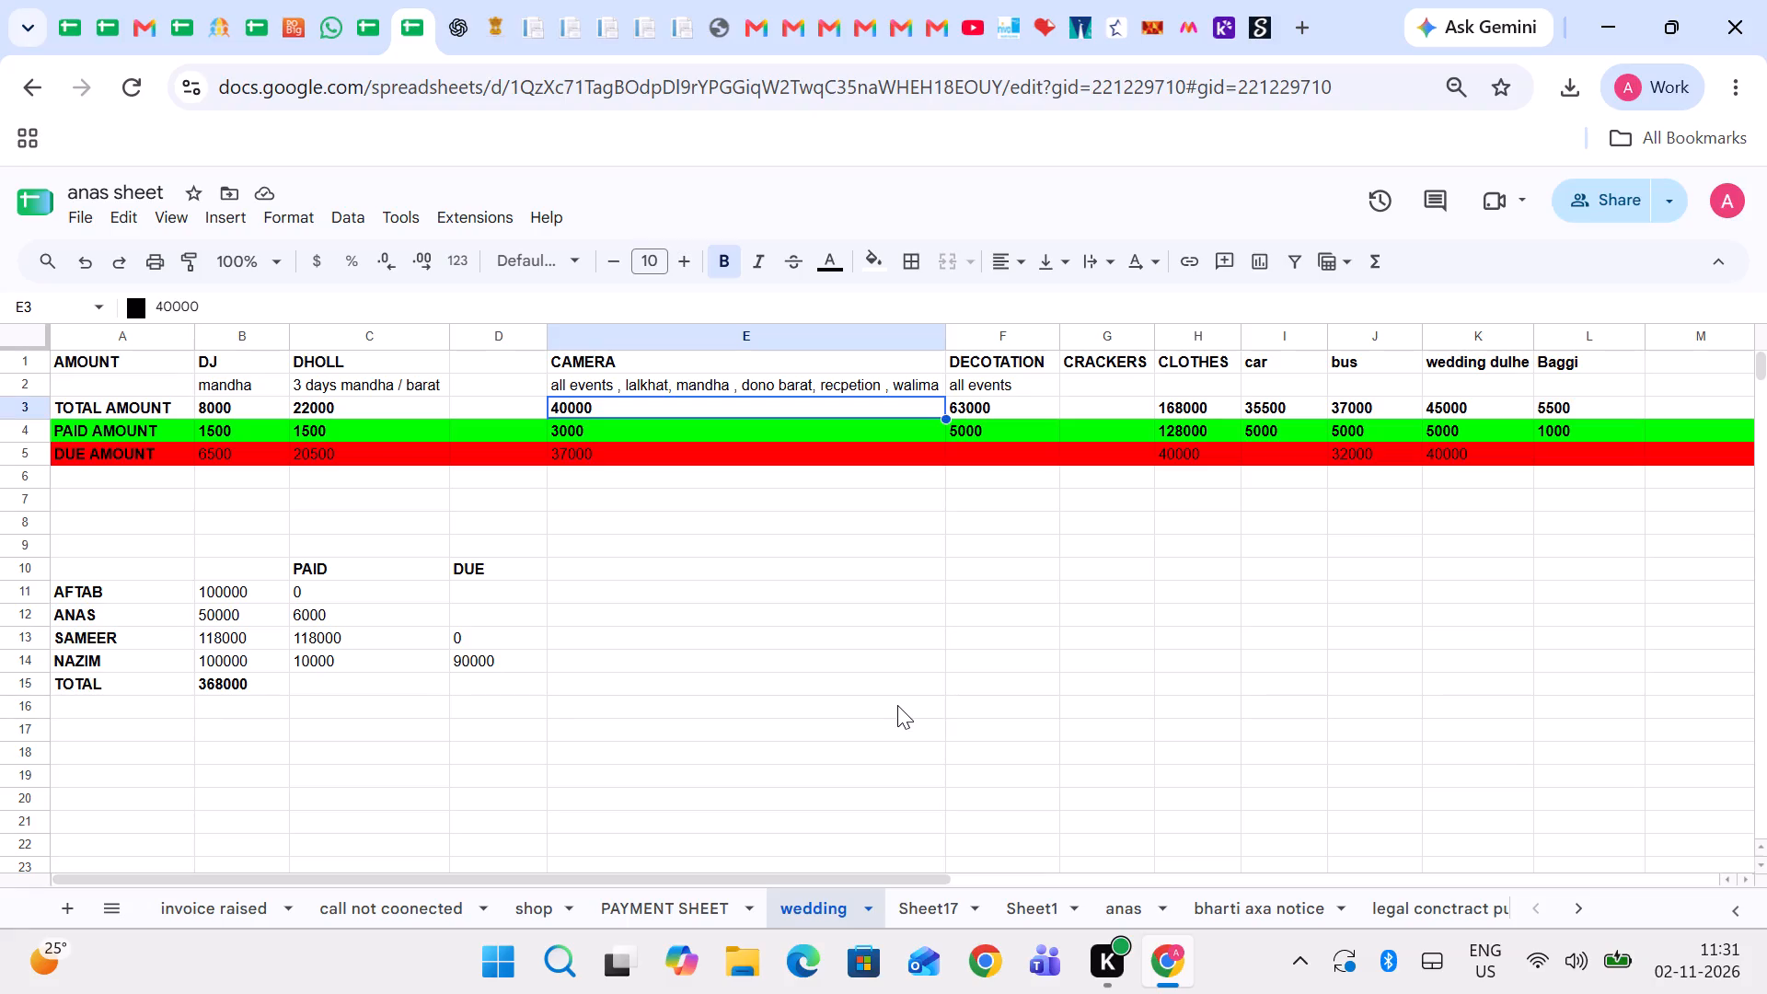
key(Right)
key(Right)
key(Right)
key(Right)
key(Return)
key(BackSpace)
key(BackSpace)
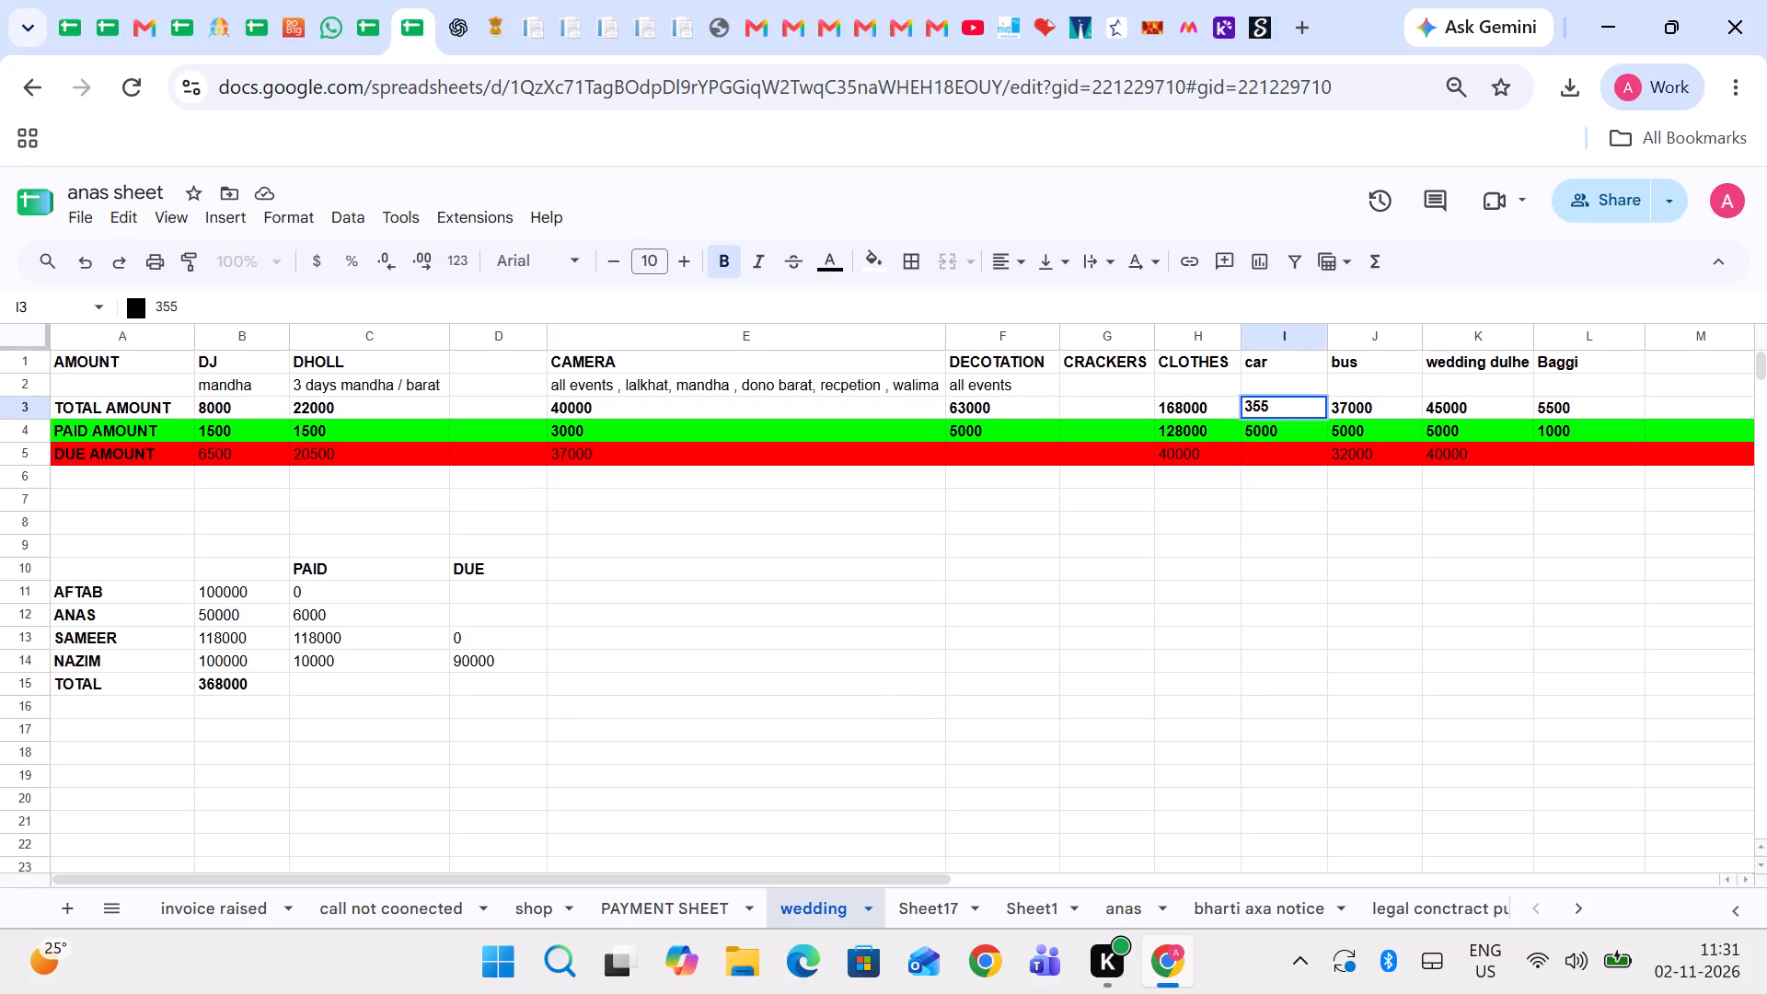
key(BackSpace)
text(000)
key(Down)
key(Return)
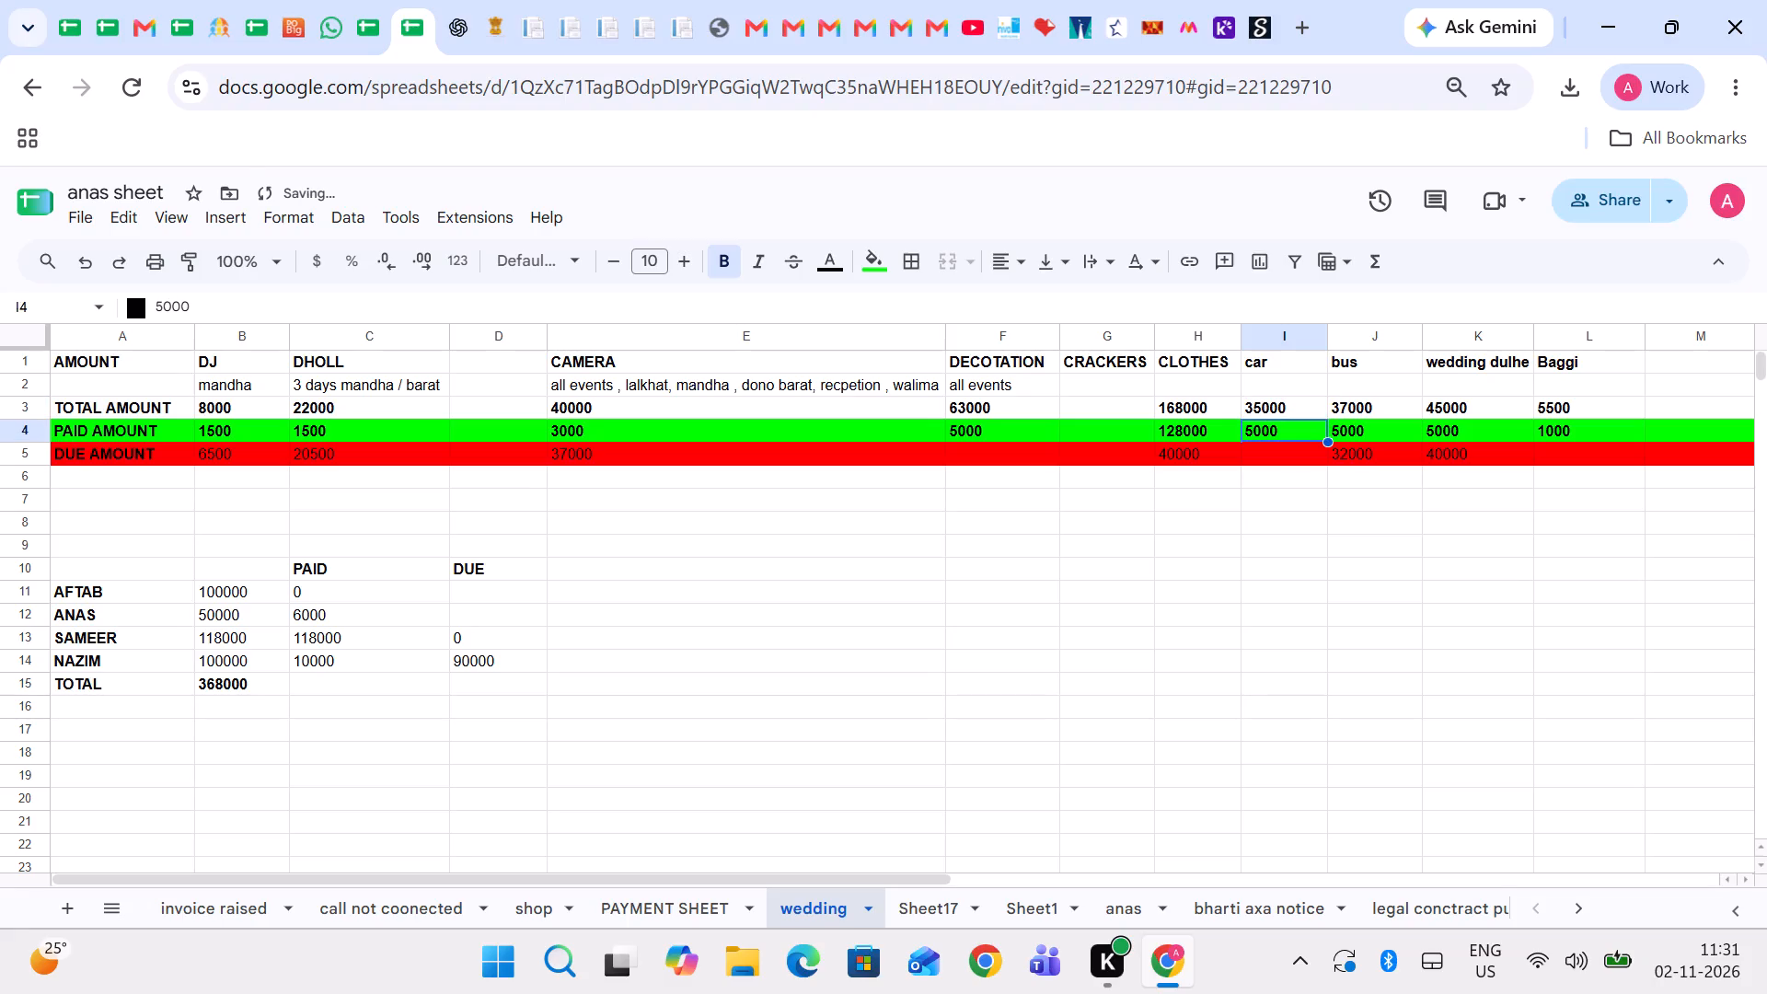
Enter "black scorpio" as the row 2 detail for the car column.
key(Up)
key(Up)
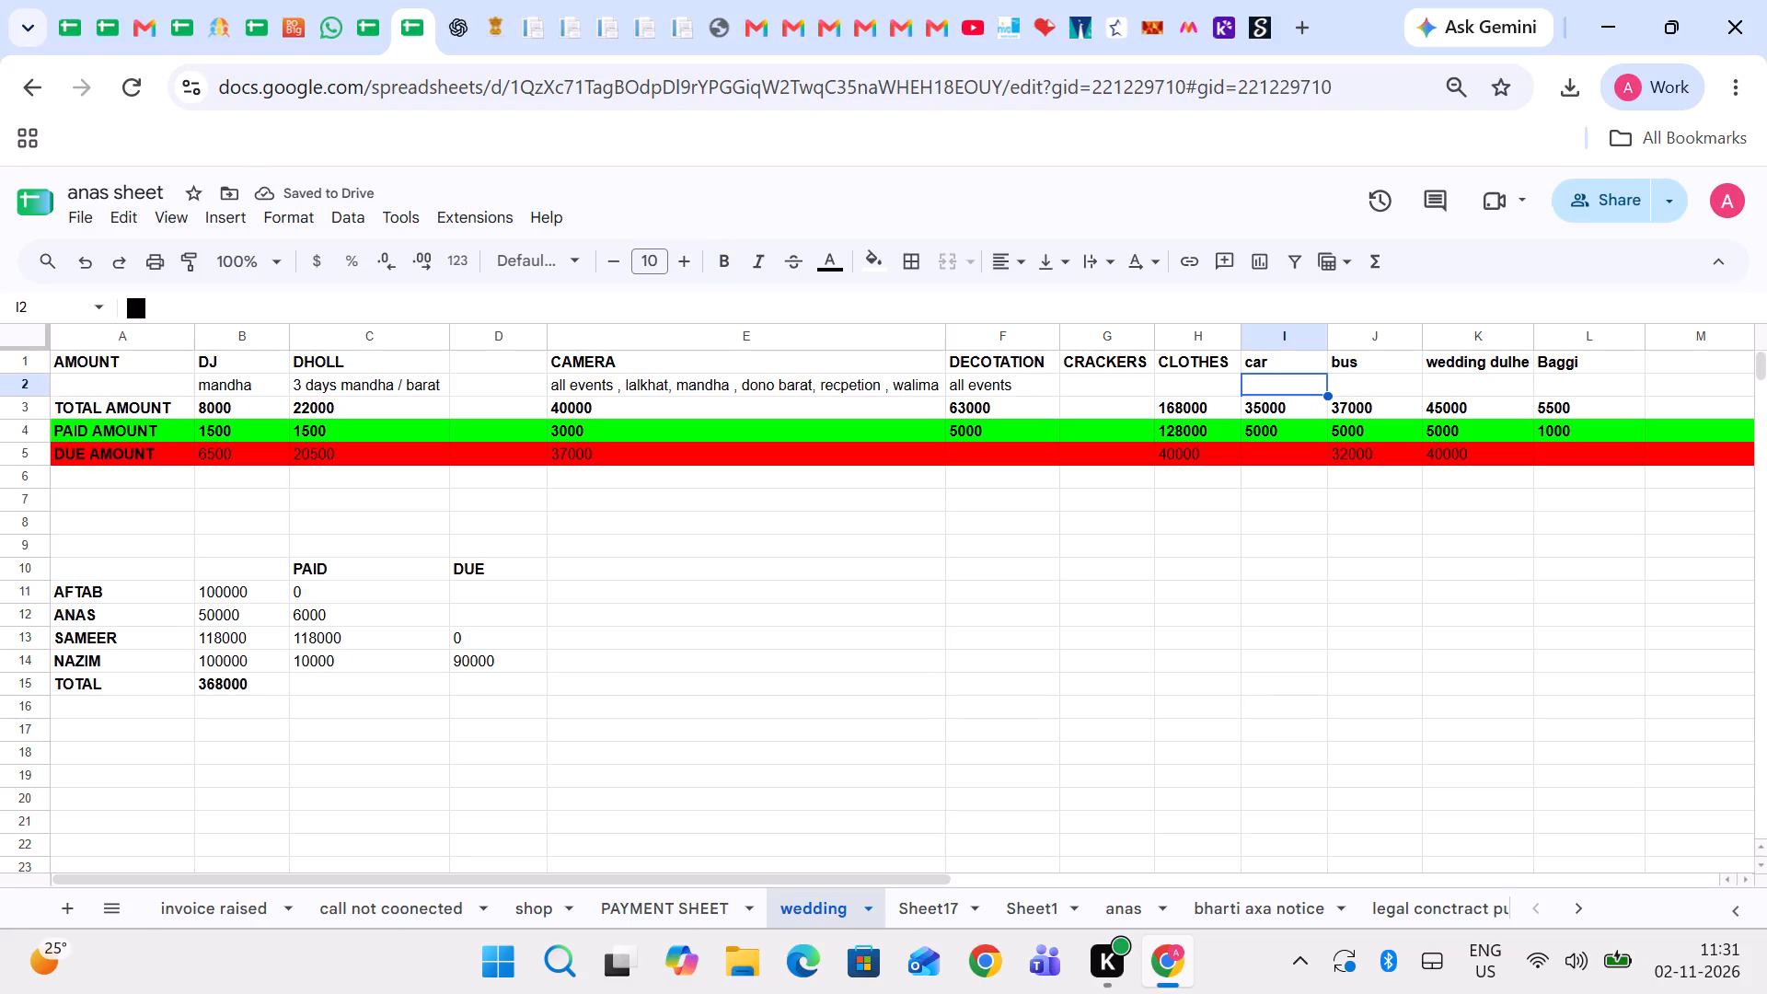
text(balc)
key(space)
key(BackSpace)
key(BackSpace)
key(BackSpace)
key(BackSpace)
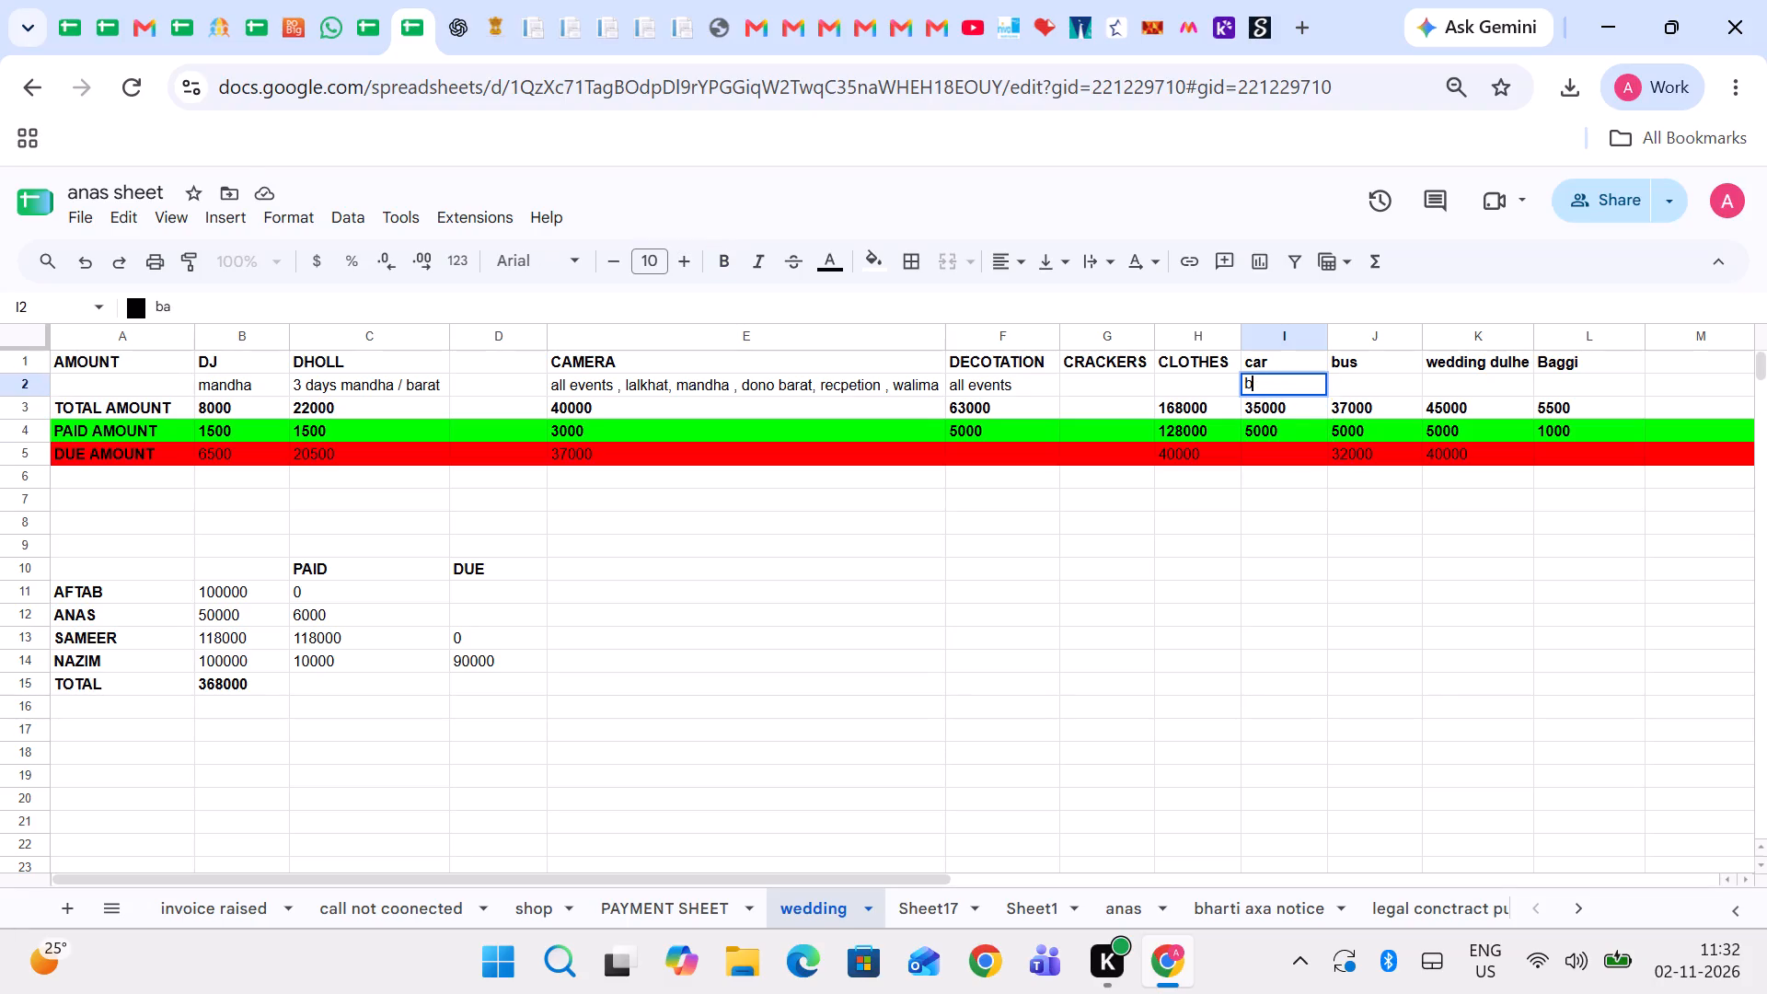
text(lack scorpio)
key(Right)
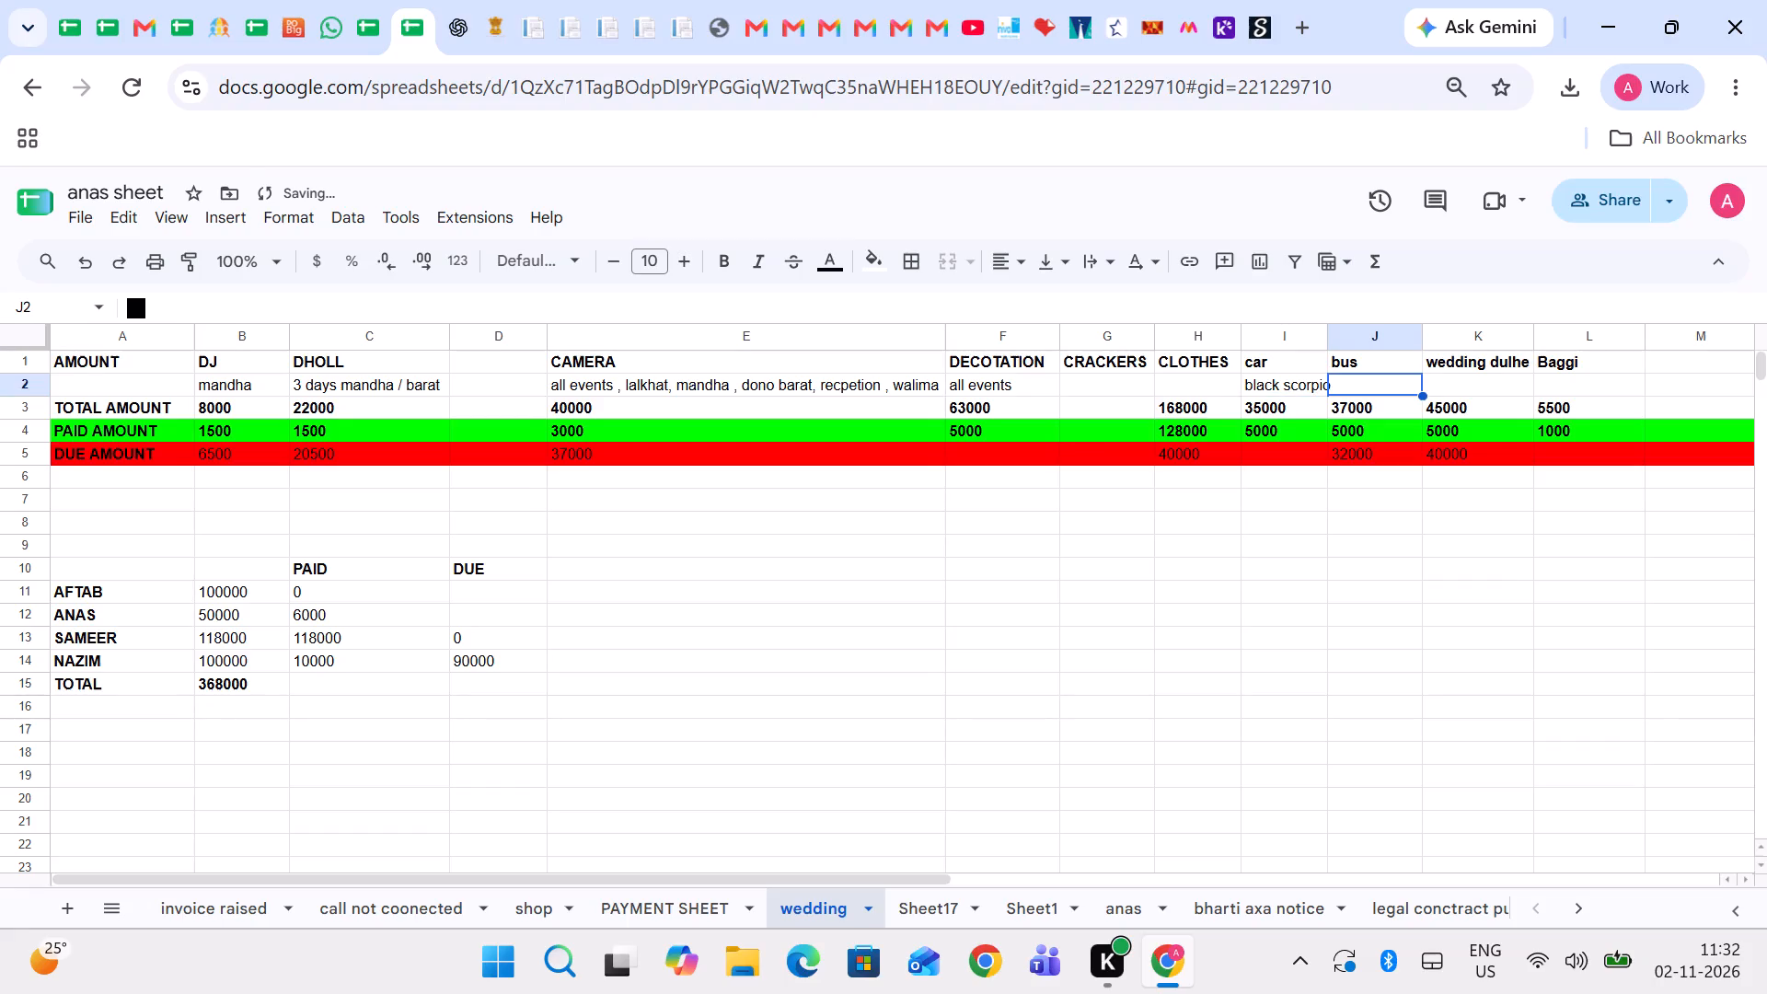
Enter "delux bus" as the row 2 detail for the bus column.
text(deluc)
key(space)
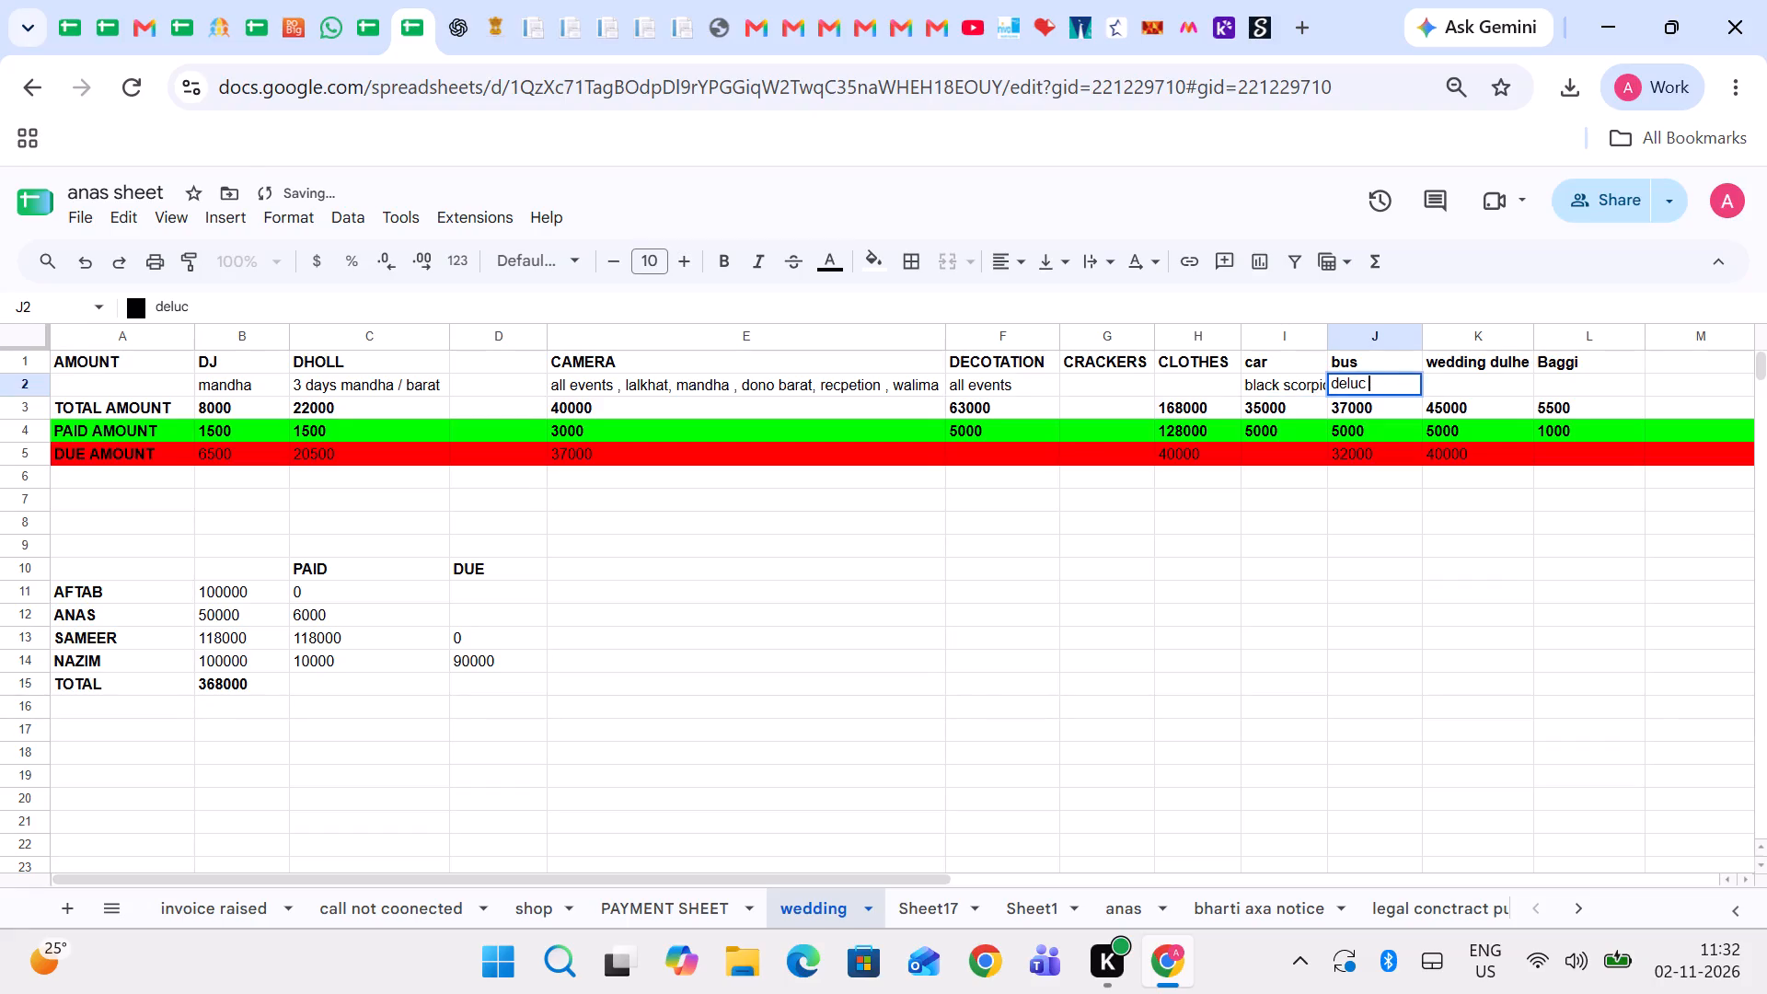
key(BackSpace)
key(BackSpace)
text(x b)
key(u)
key(s)
key(space)
key(Right)
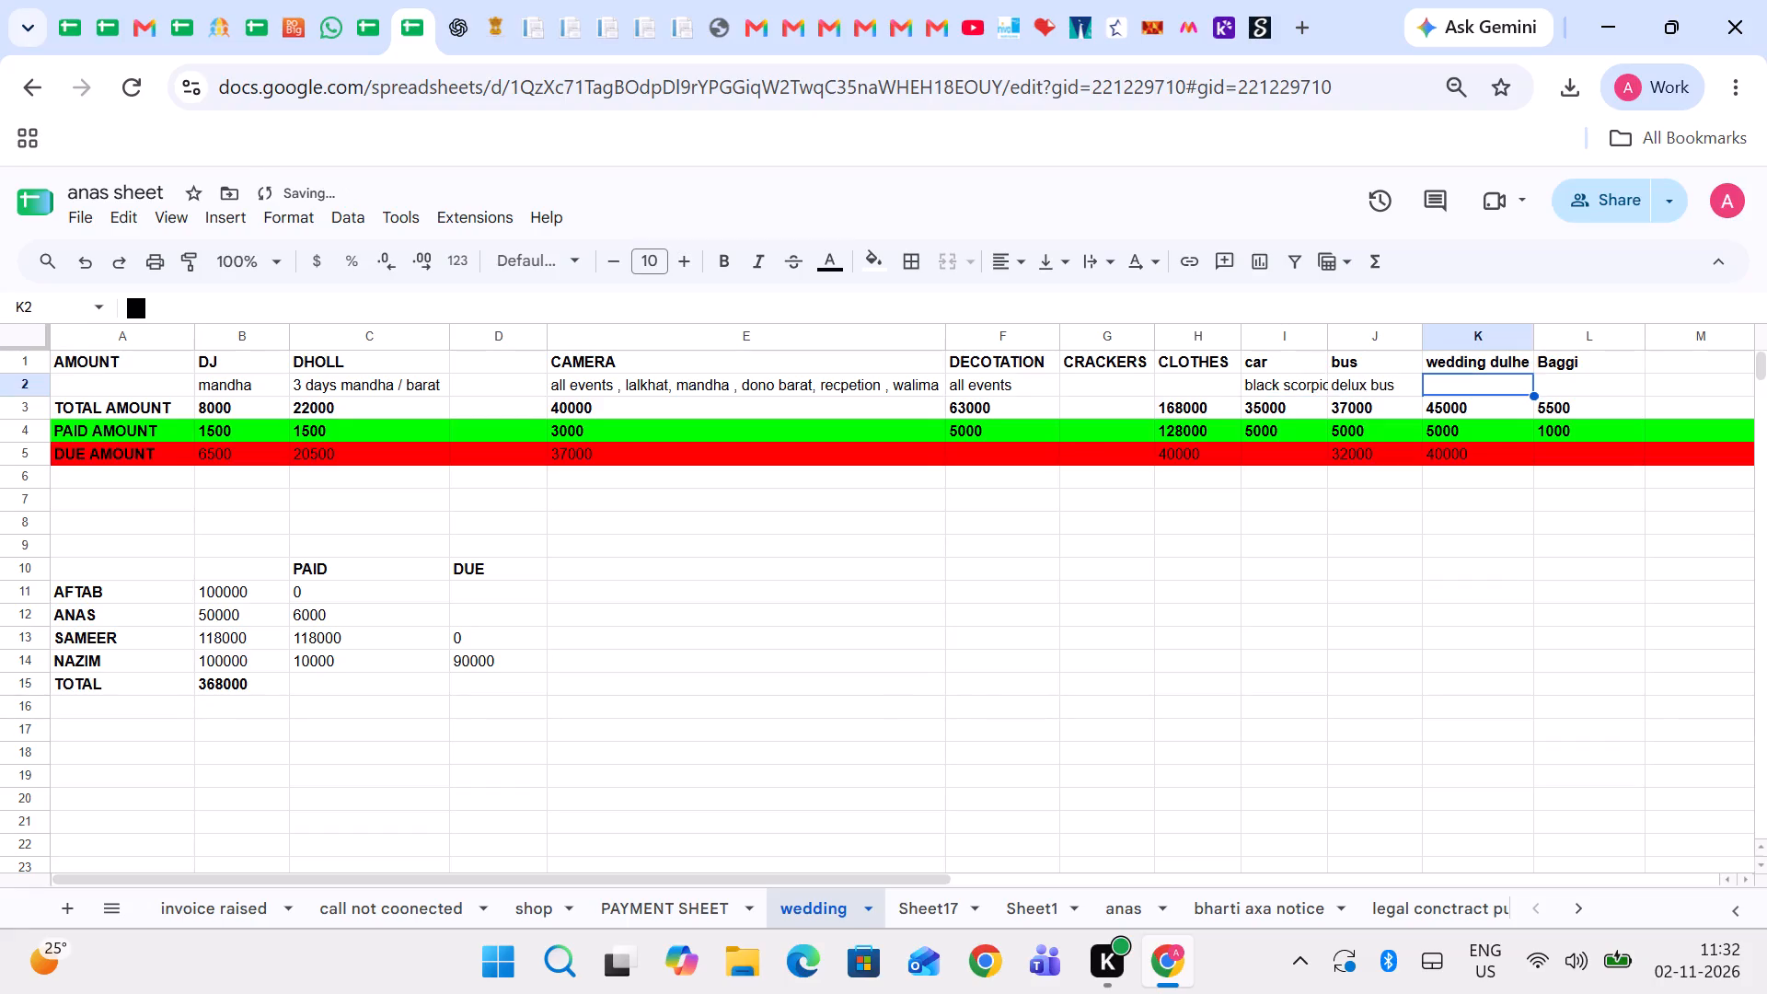
Enter "mercedes white" as the row 2 detail for the wedding dulhe car column.
text(mercedes)
key(space)
text(hi)
key(BackSpace)
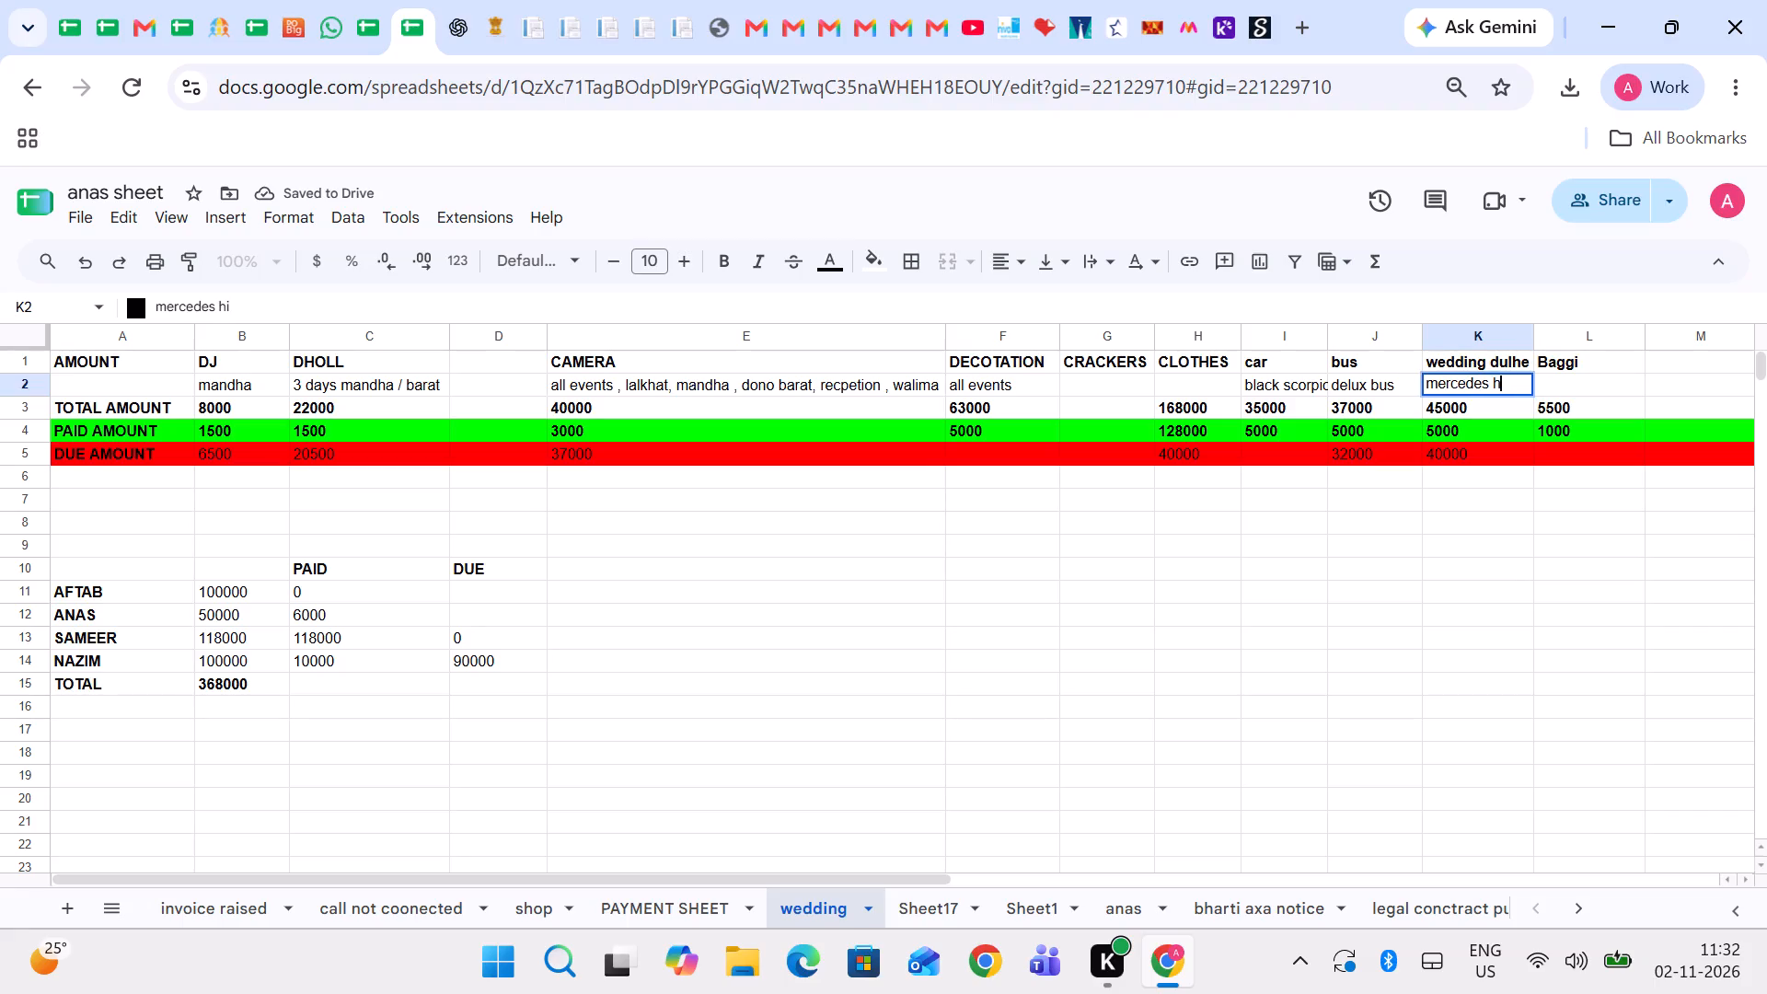
key(BackSpace)
text(white)
key(Right)
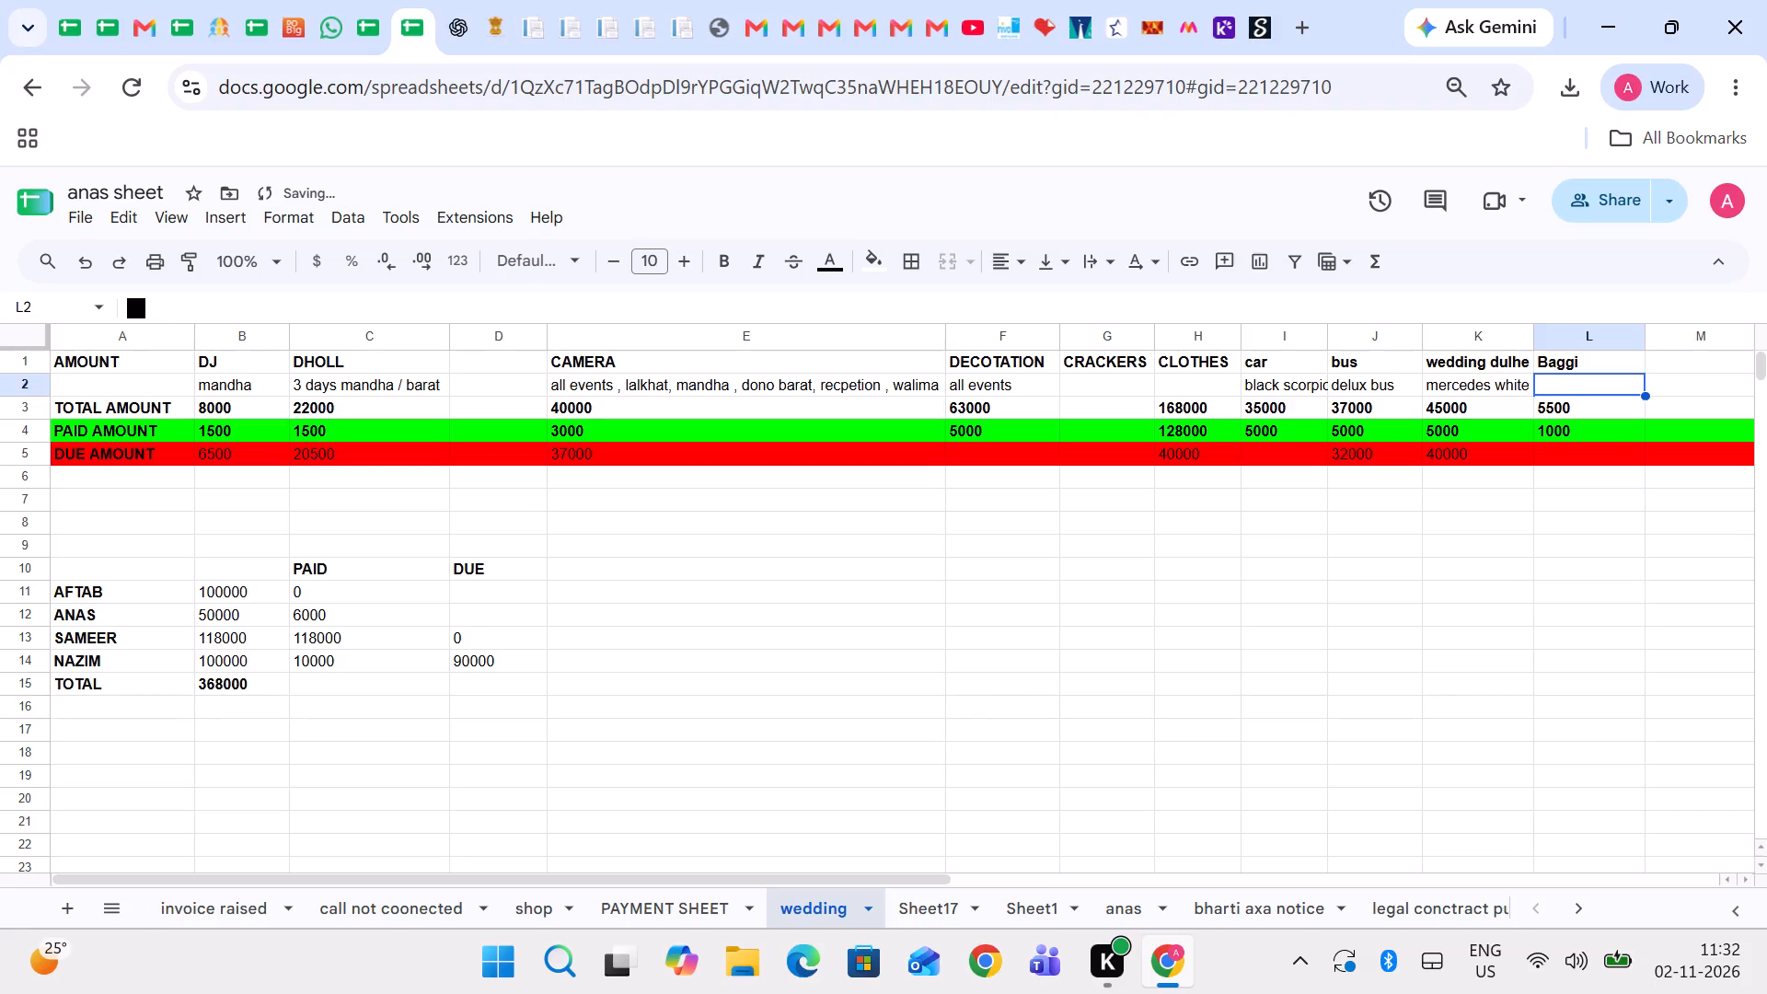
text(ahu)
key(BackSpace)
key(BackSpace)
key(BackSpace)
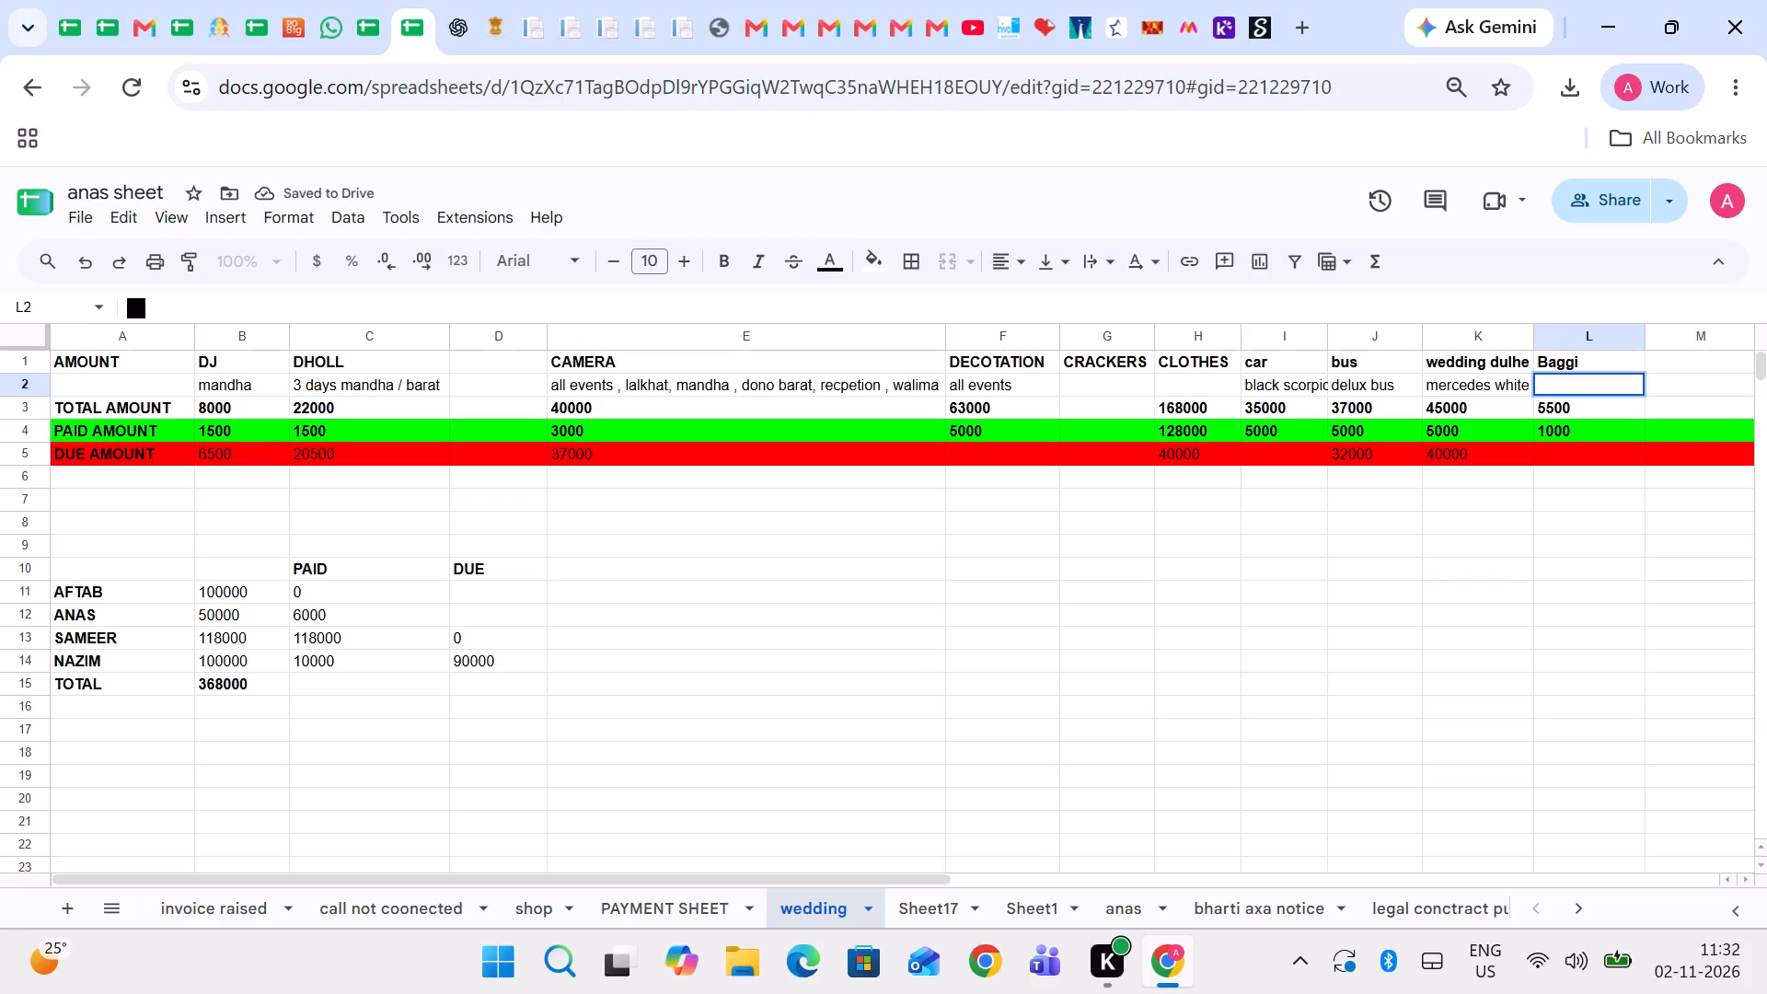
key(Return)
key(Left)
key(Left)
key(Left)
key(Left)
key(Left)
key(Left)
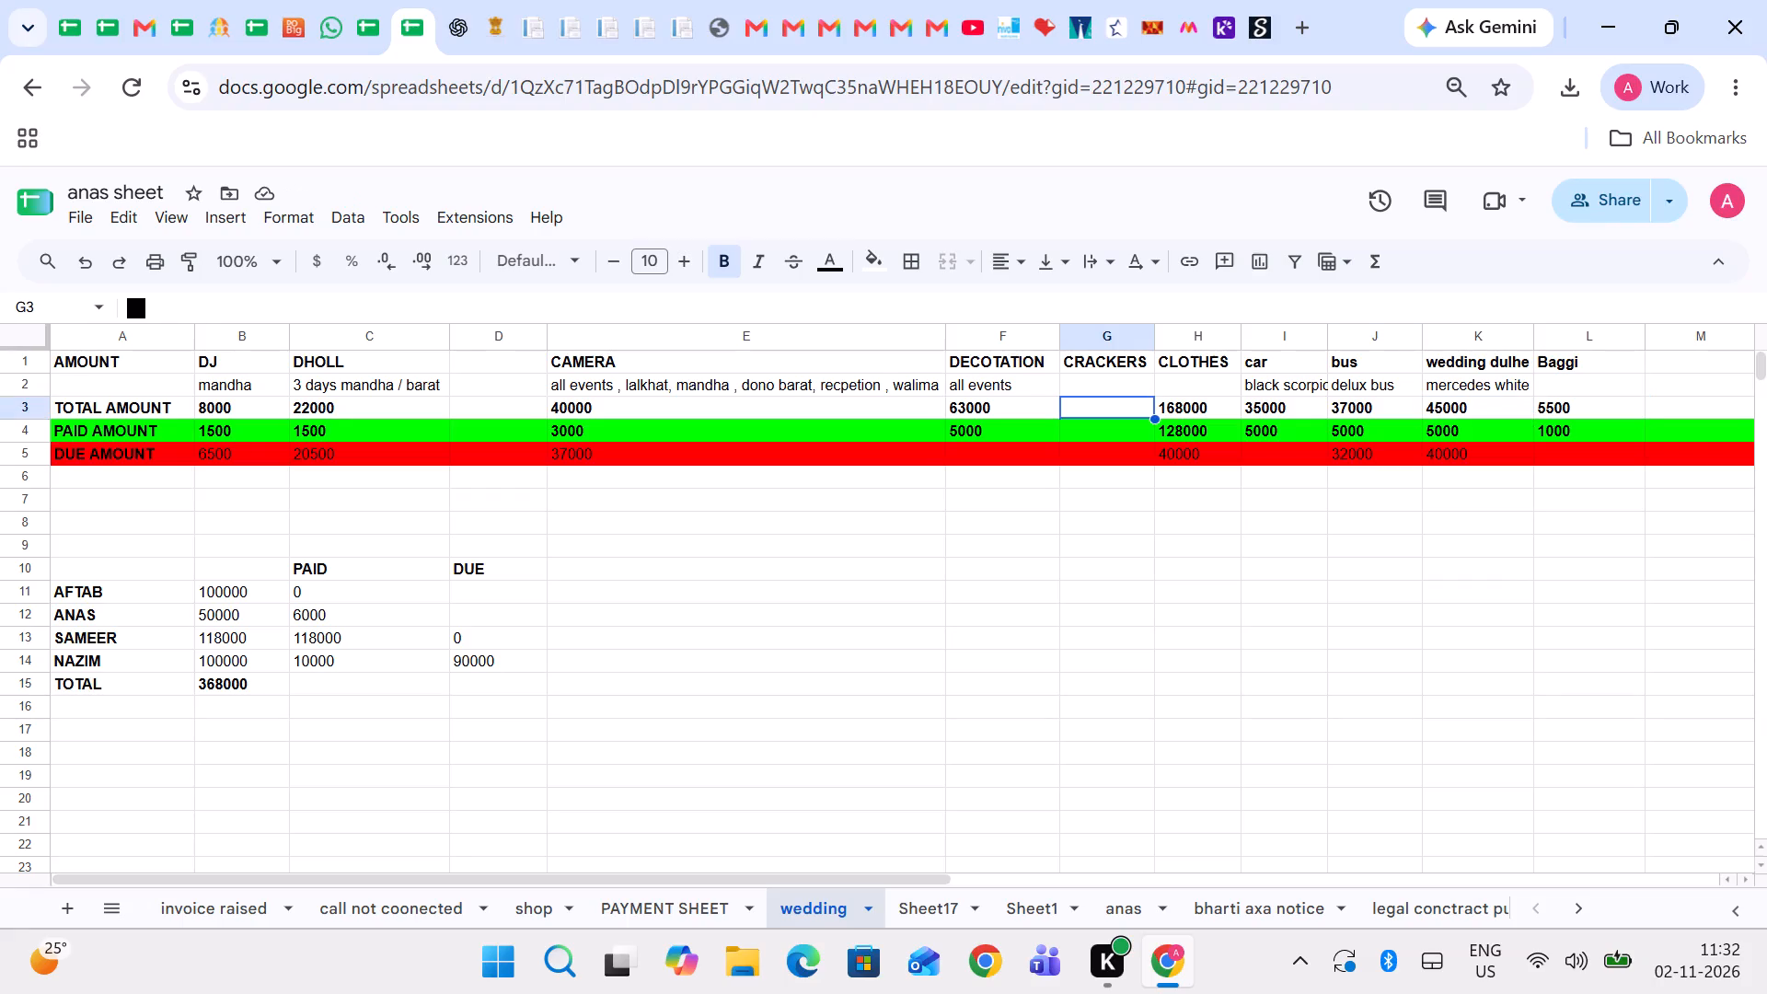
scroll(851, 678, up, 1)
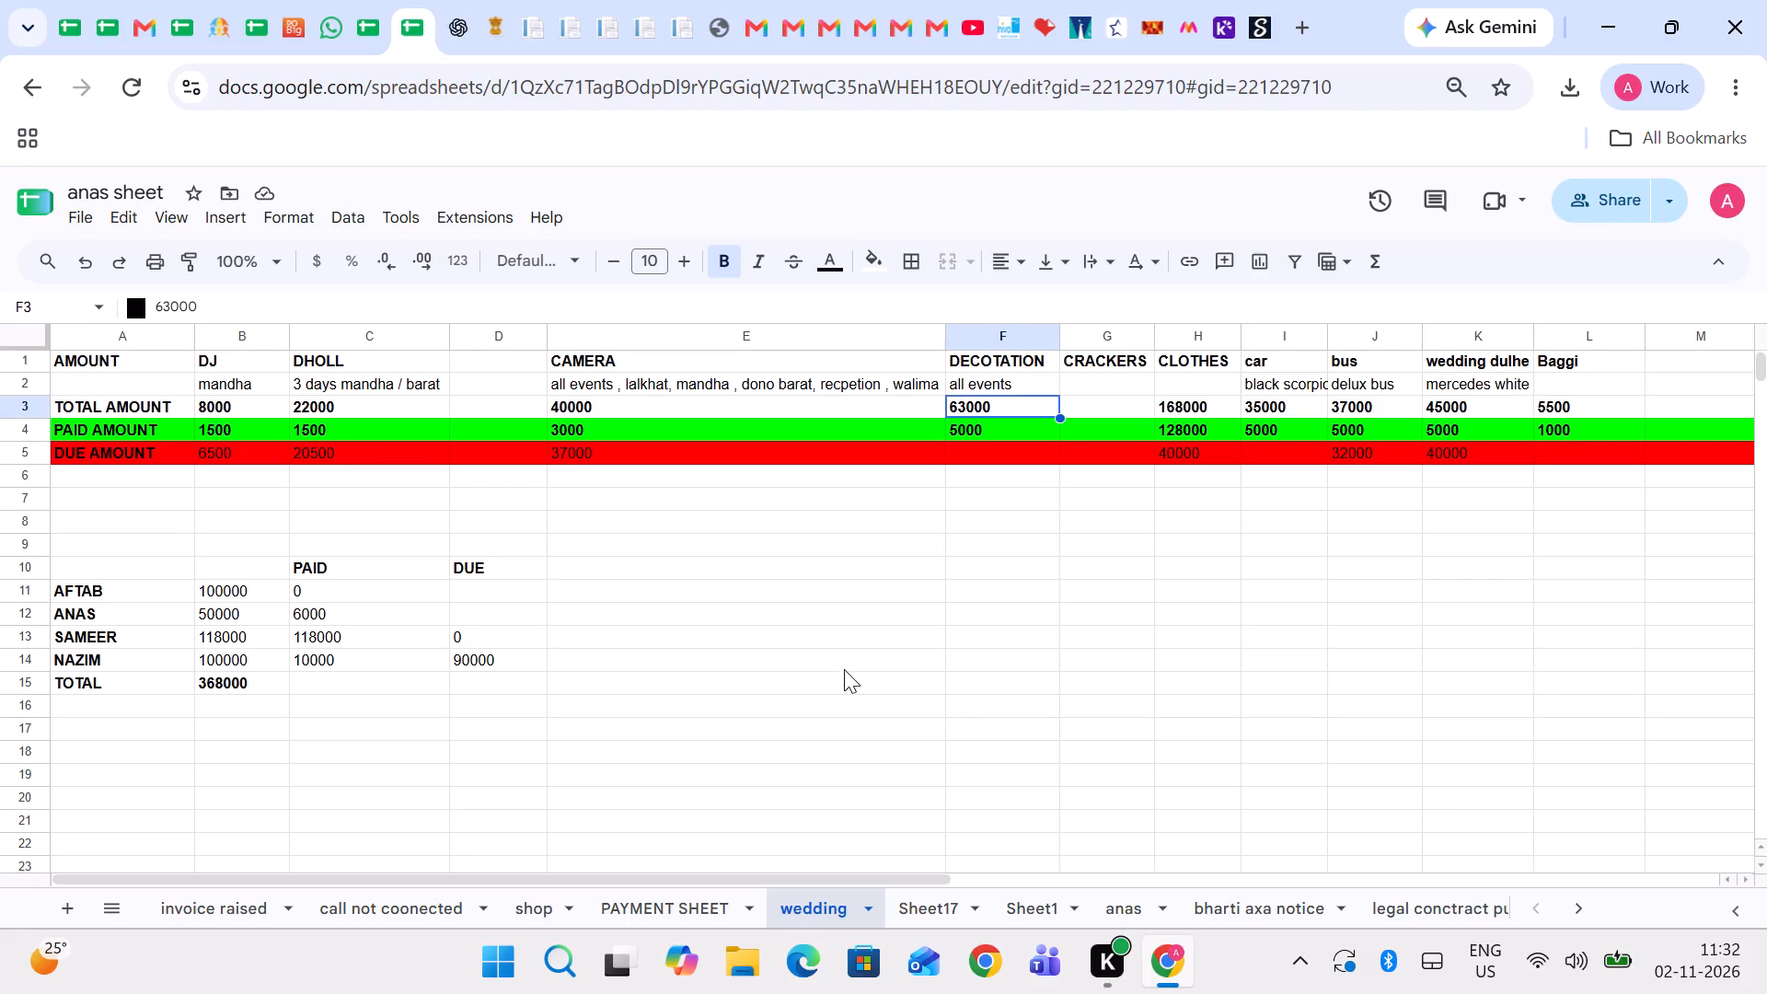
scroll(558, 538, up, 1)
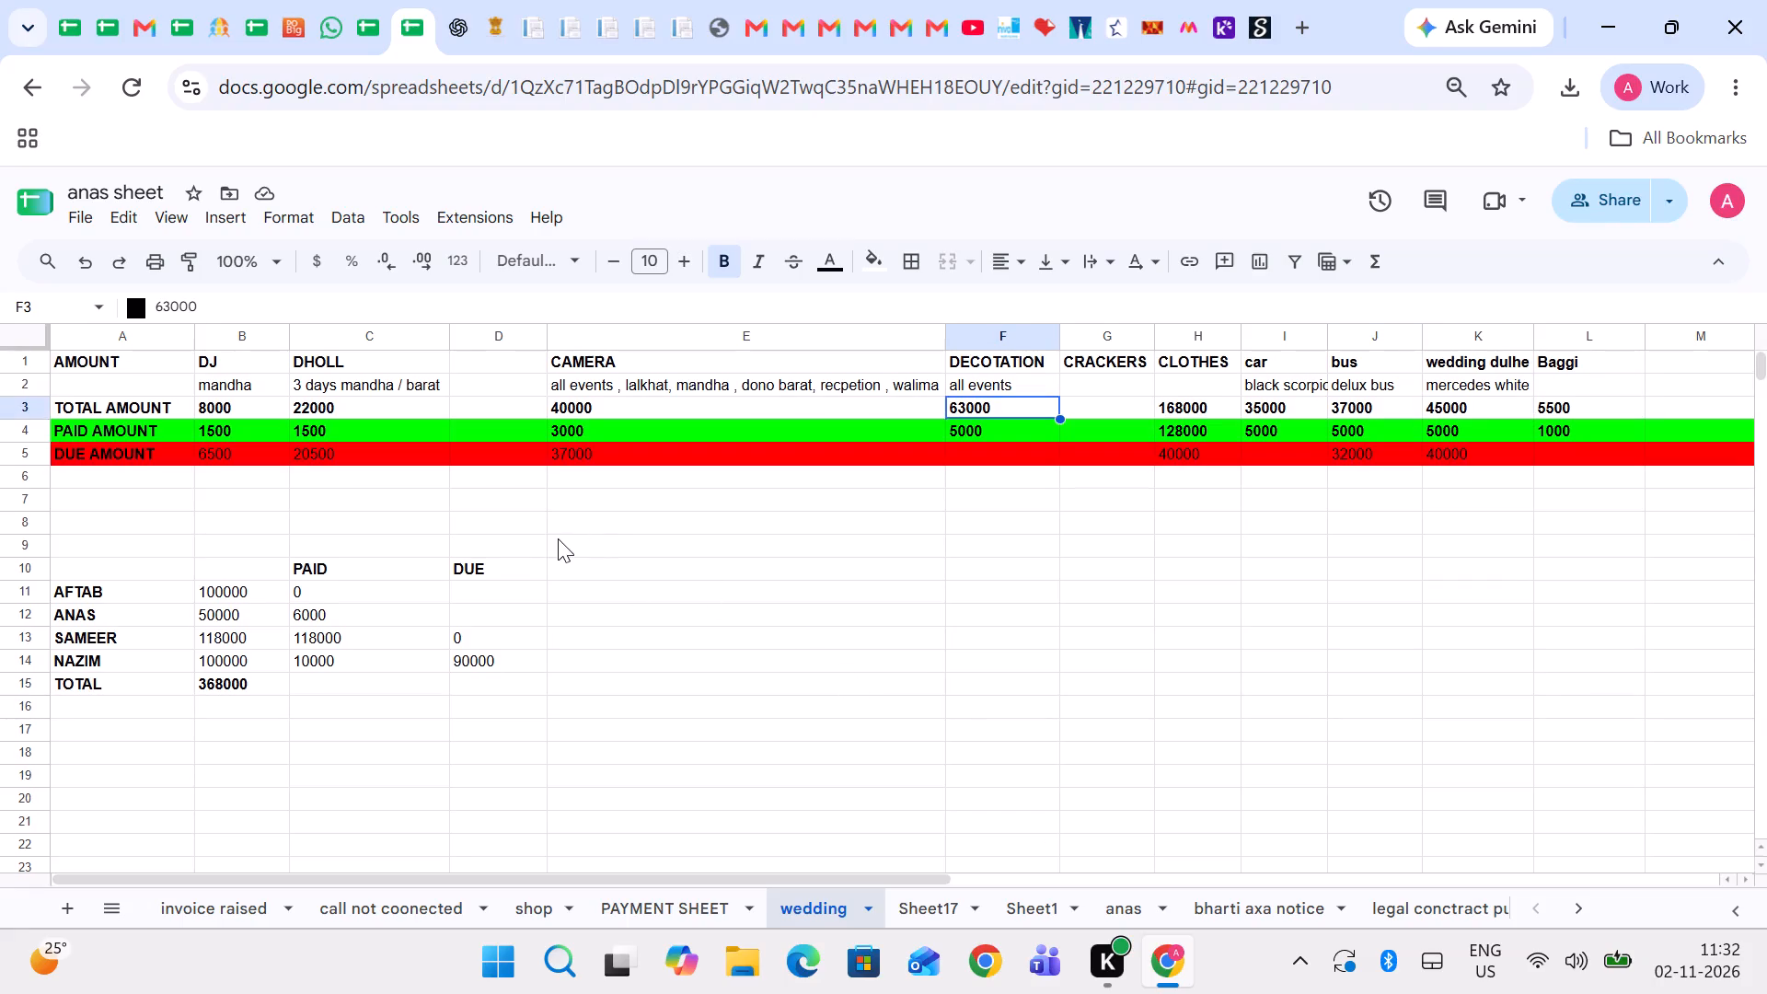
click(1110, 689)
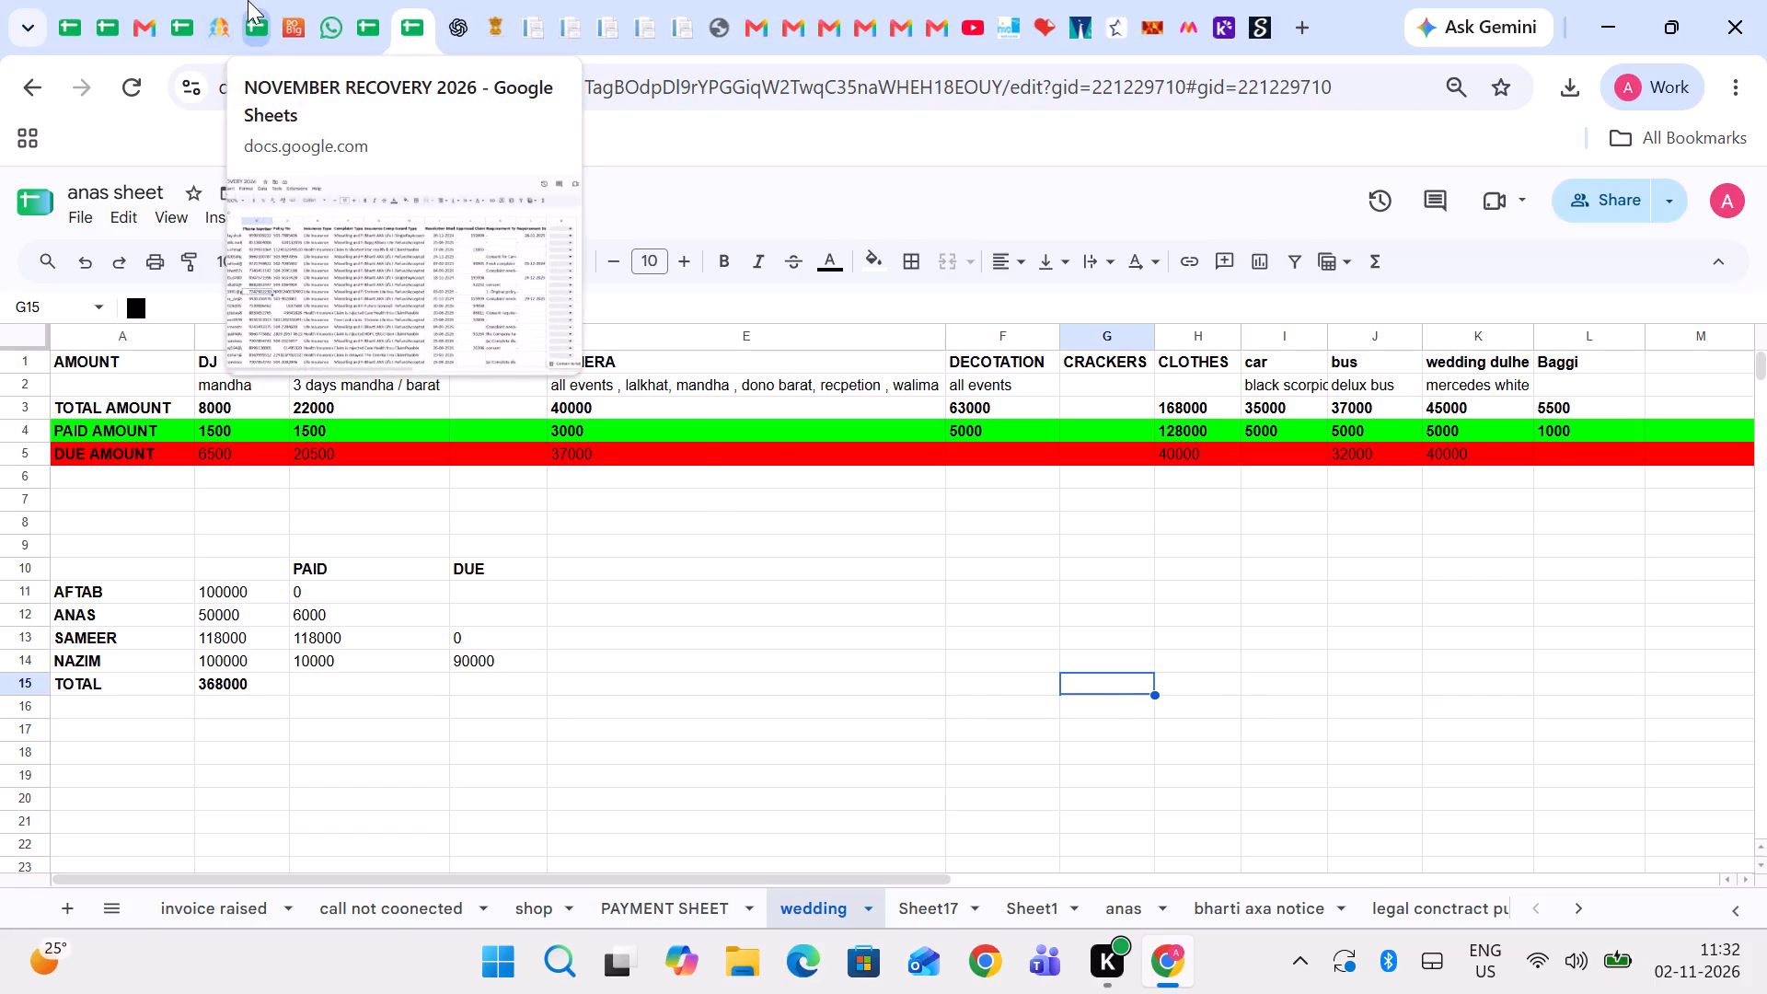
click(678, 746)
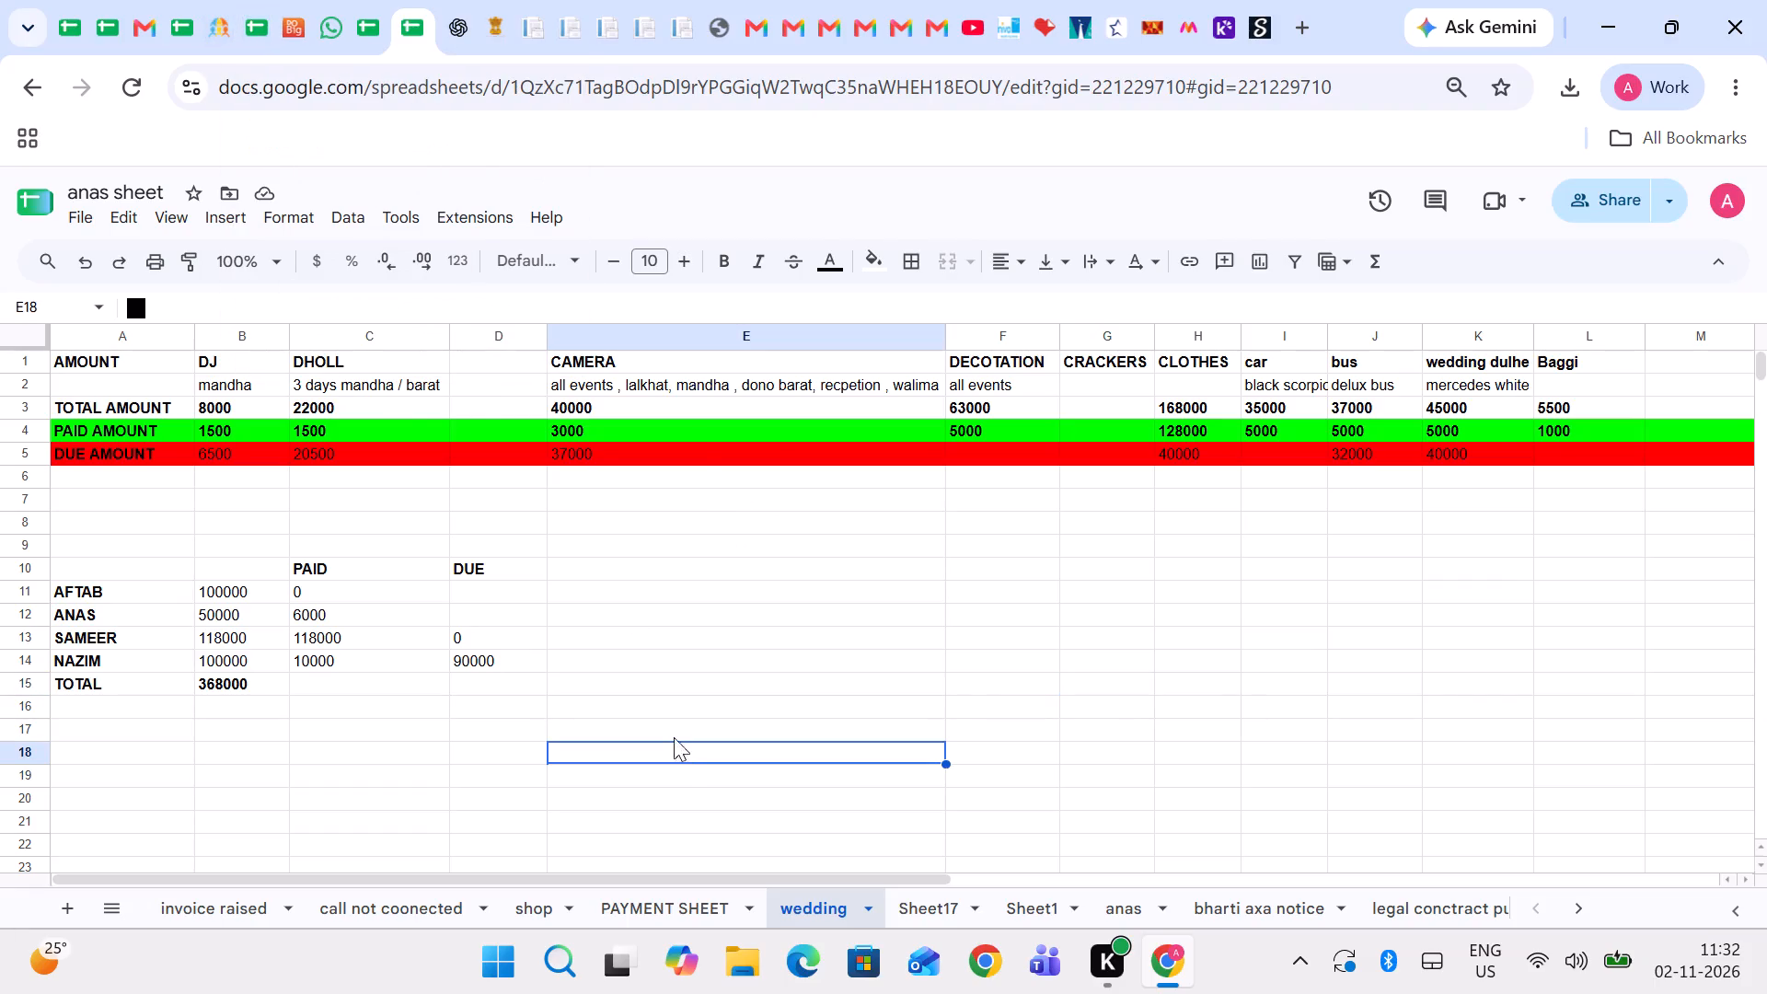
Switch to the RESOLVED SHEET NOVEMBER 2026 spreadsheet and copy the phone number in row 8.
click(252, 0)
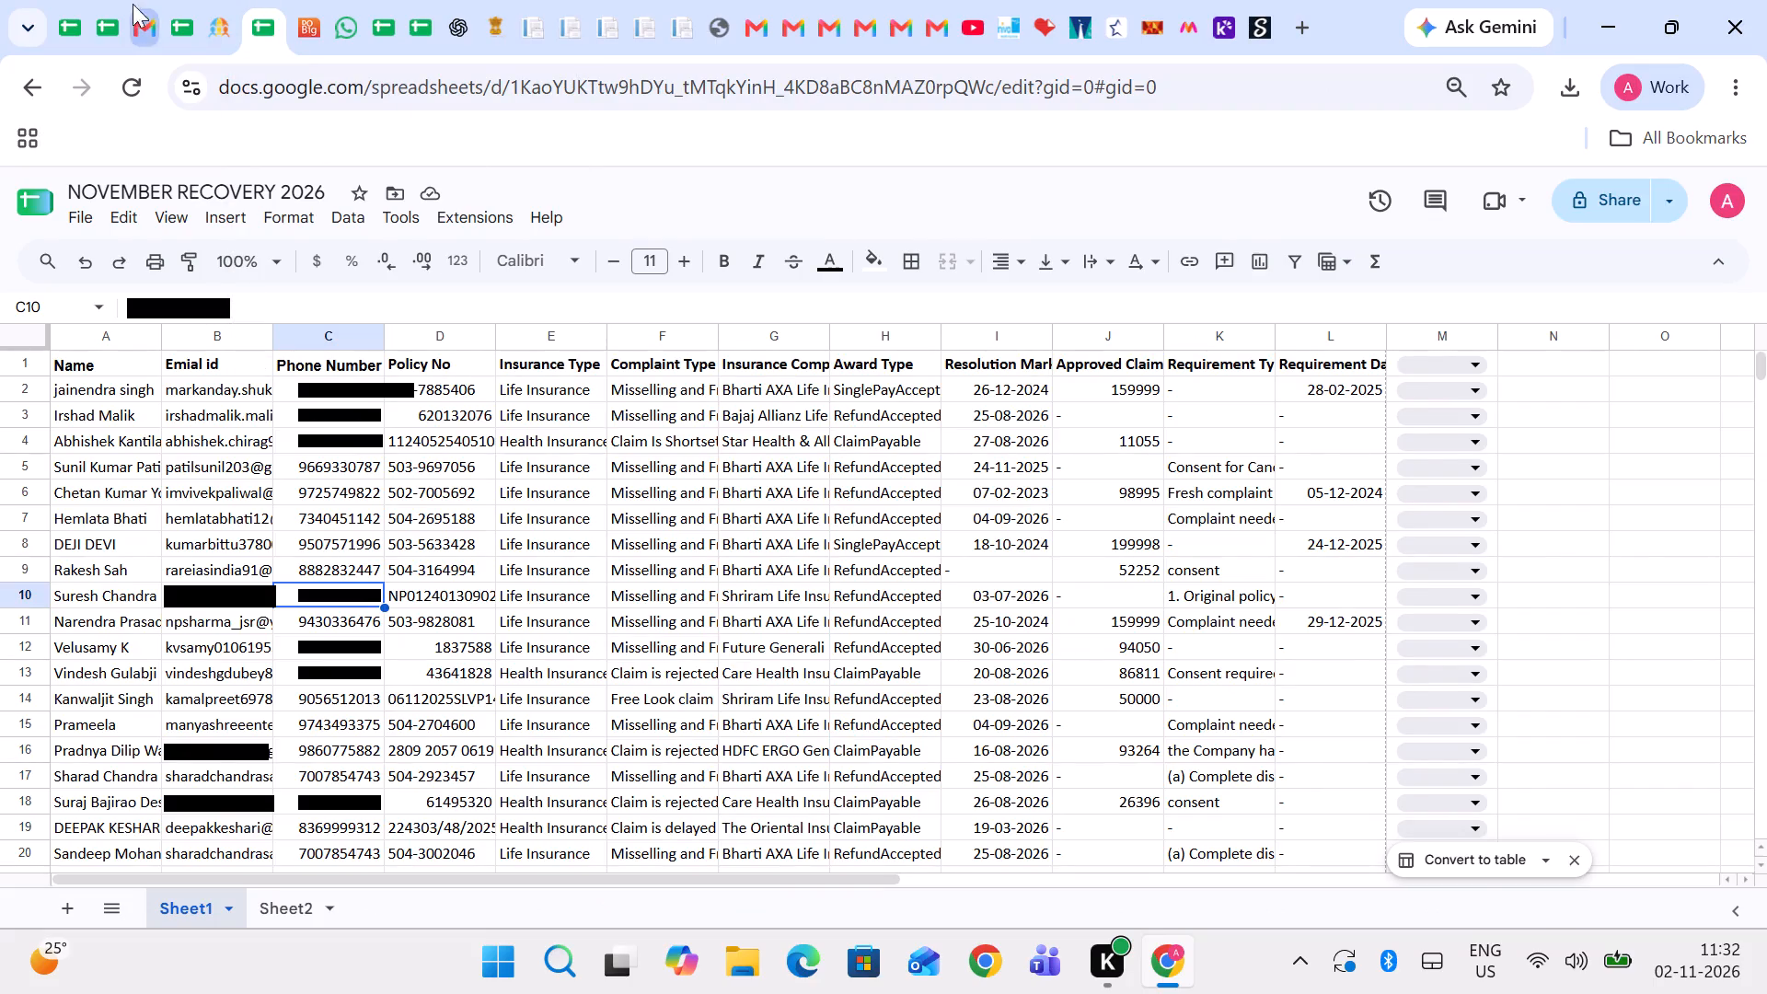
click(173, 0)
key(Left)
key(Left)
key(Left)
key(Left)
key(Left)
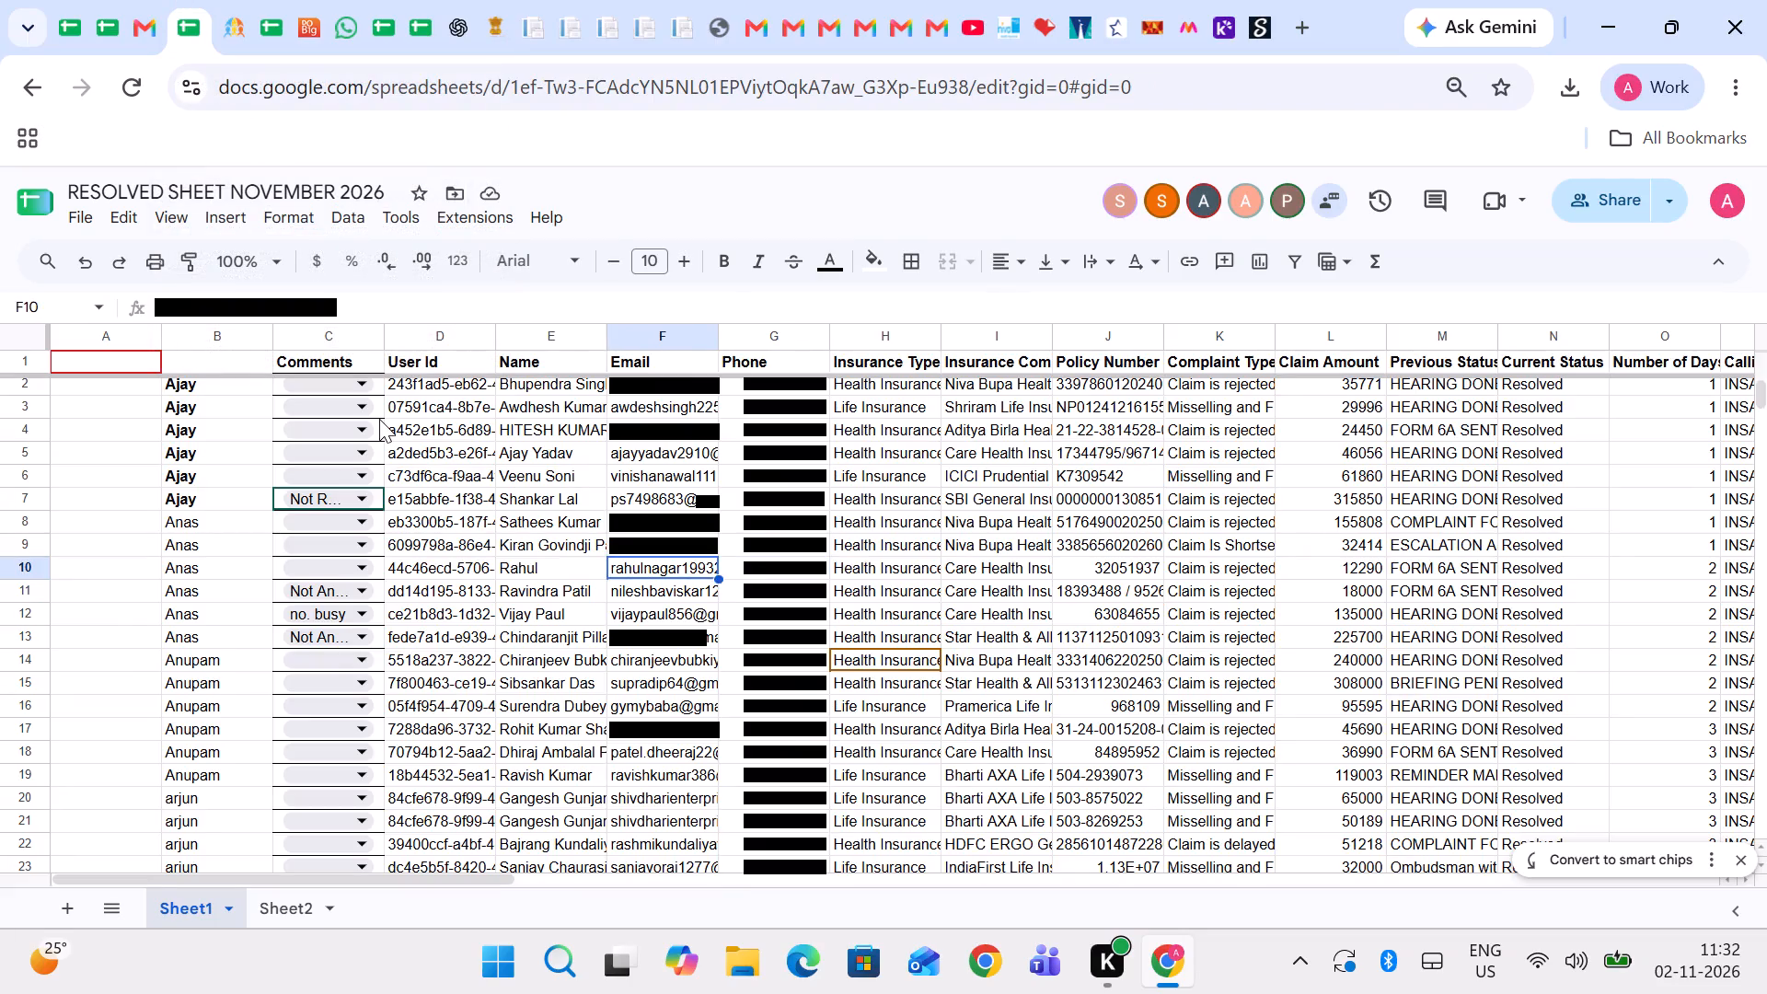
key(Up)
key(Up)
key(Right)
key(Right)
key(Right)
key(Right)
key(Right)
key(ctrl+c)
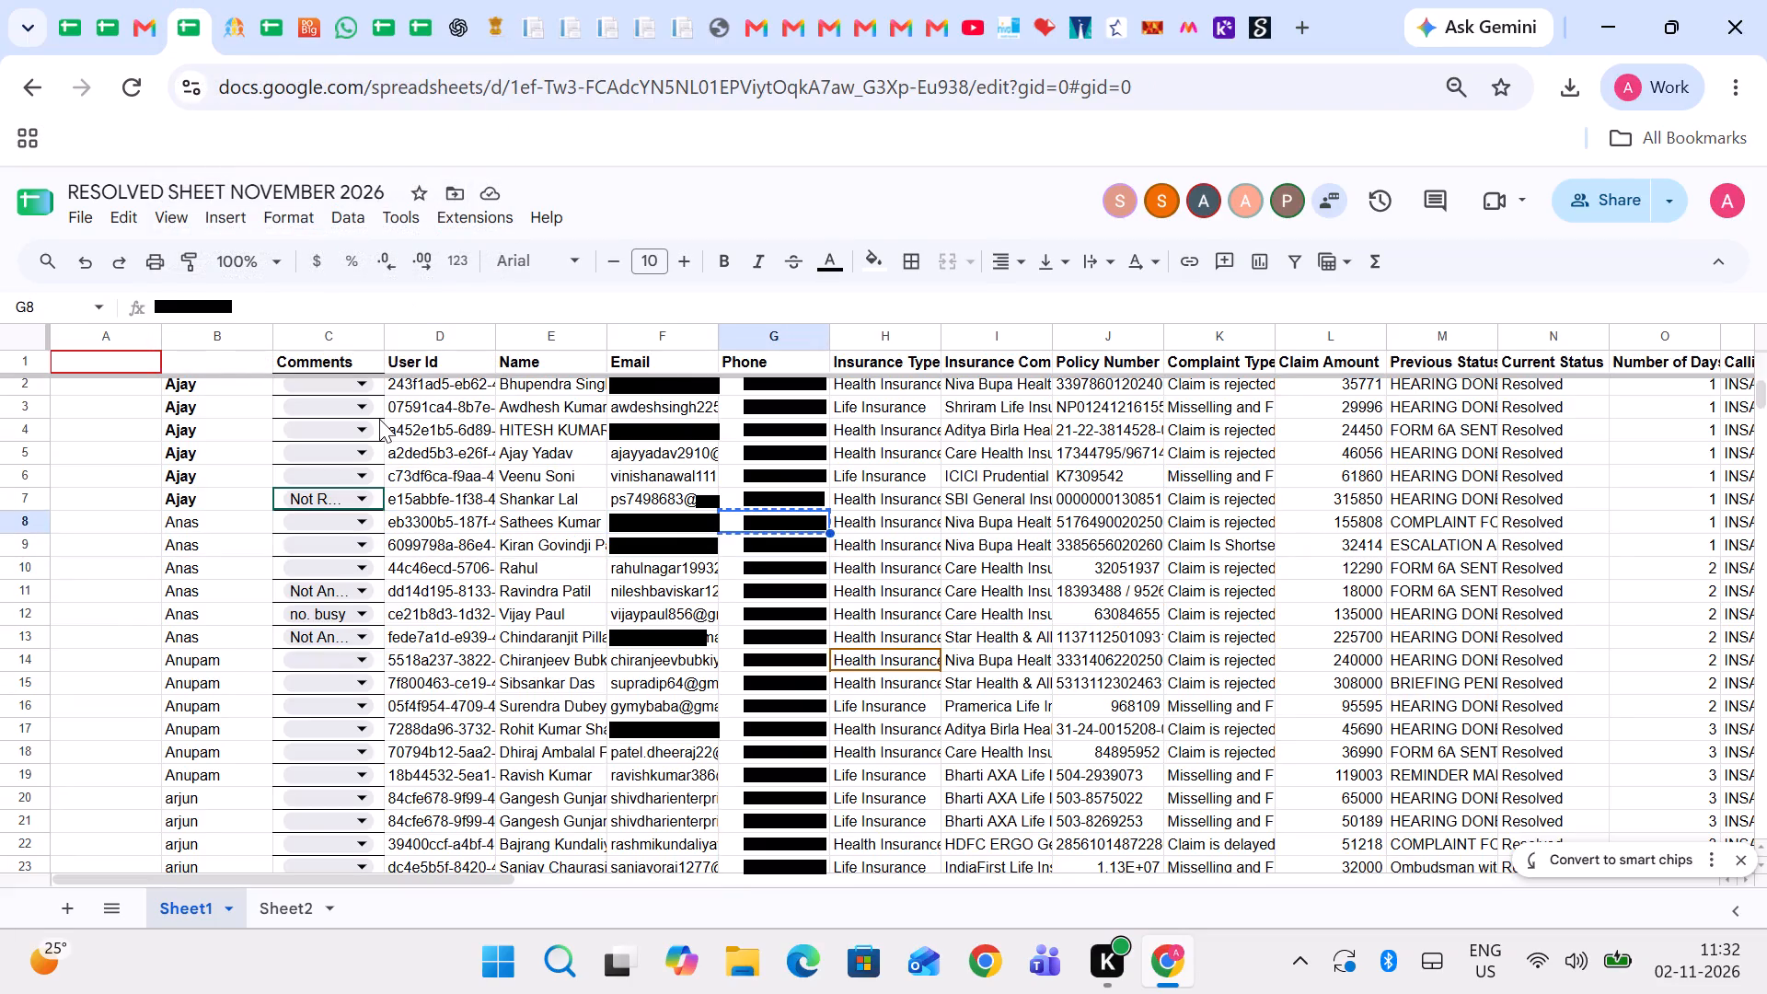
Switch to the Smartflo dialer and replace the To number with the copied phone number.
click(312, 28)
double_click(759, 347)
key(ctrl+v)
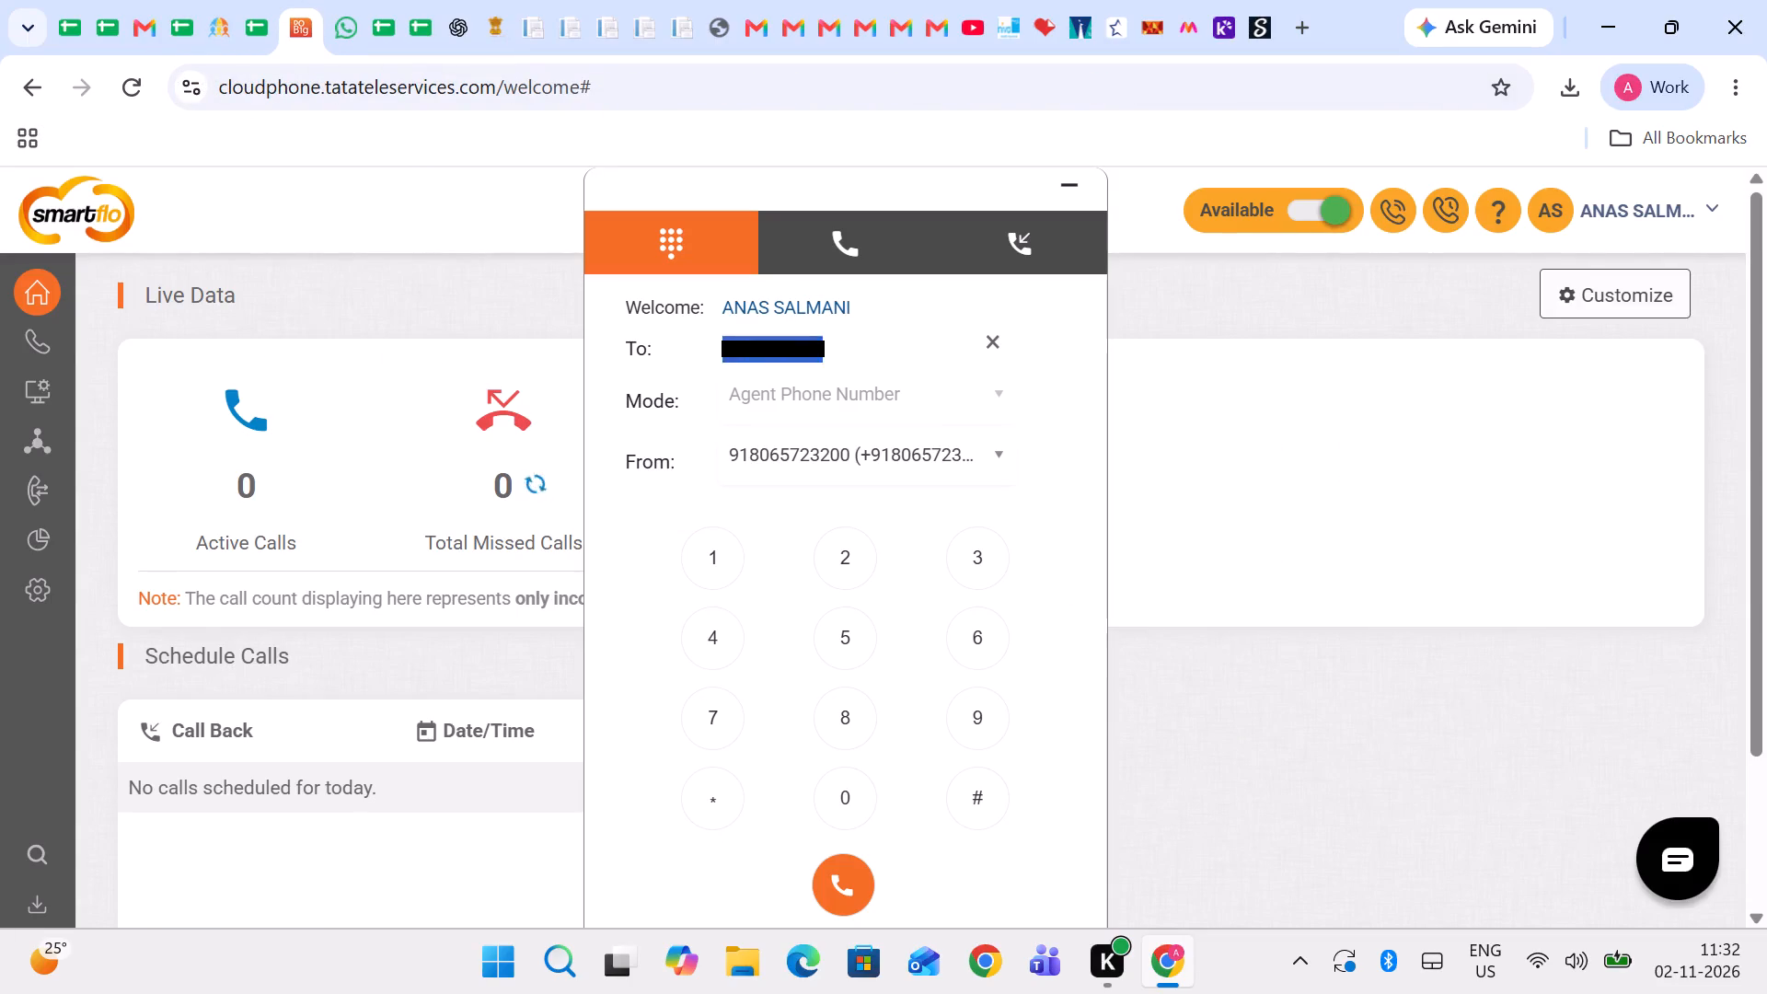
Place the call to the number entered in the Smartflo dialer.
click(843, 883)
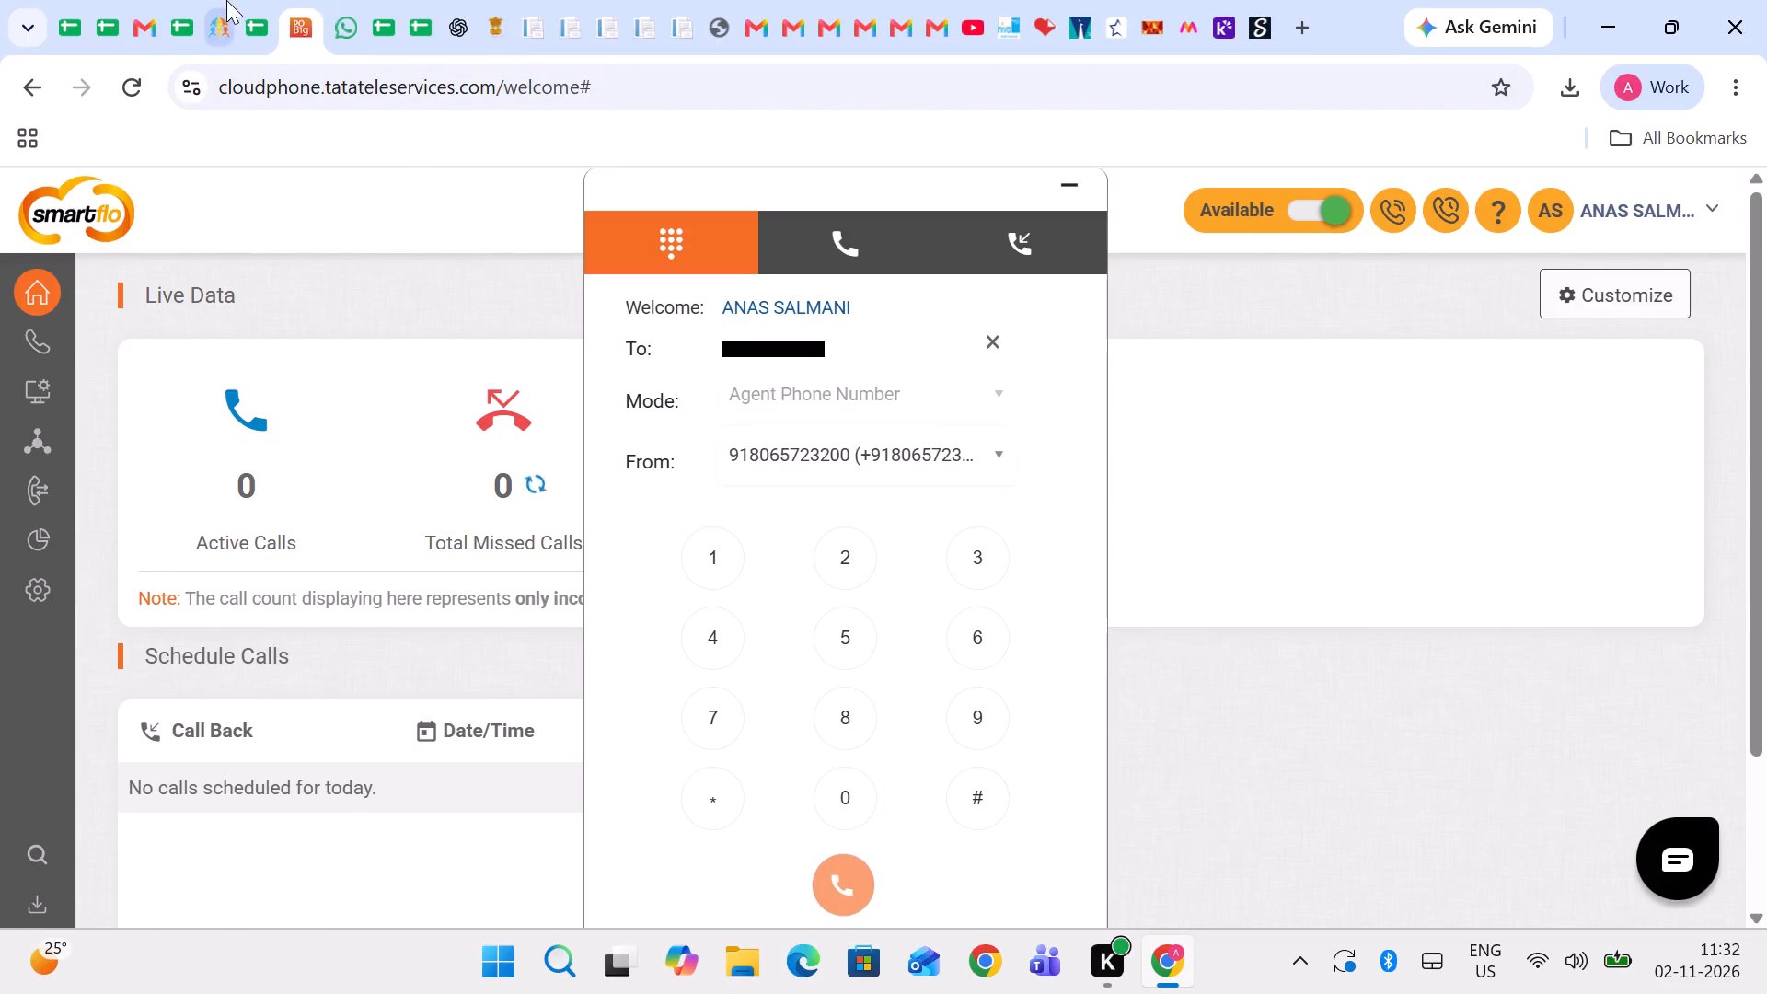
Switch to the Insurance Samadhan dashboard and search the complaints for the copied phone number.
click(226, 0)
drag(205, 401, 60, 428)
key(ctrl+v)
key(ctrl+Return)
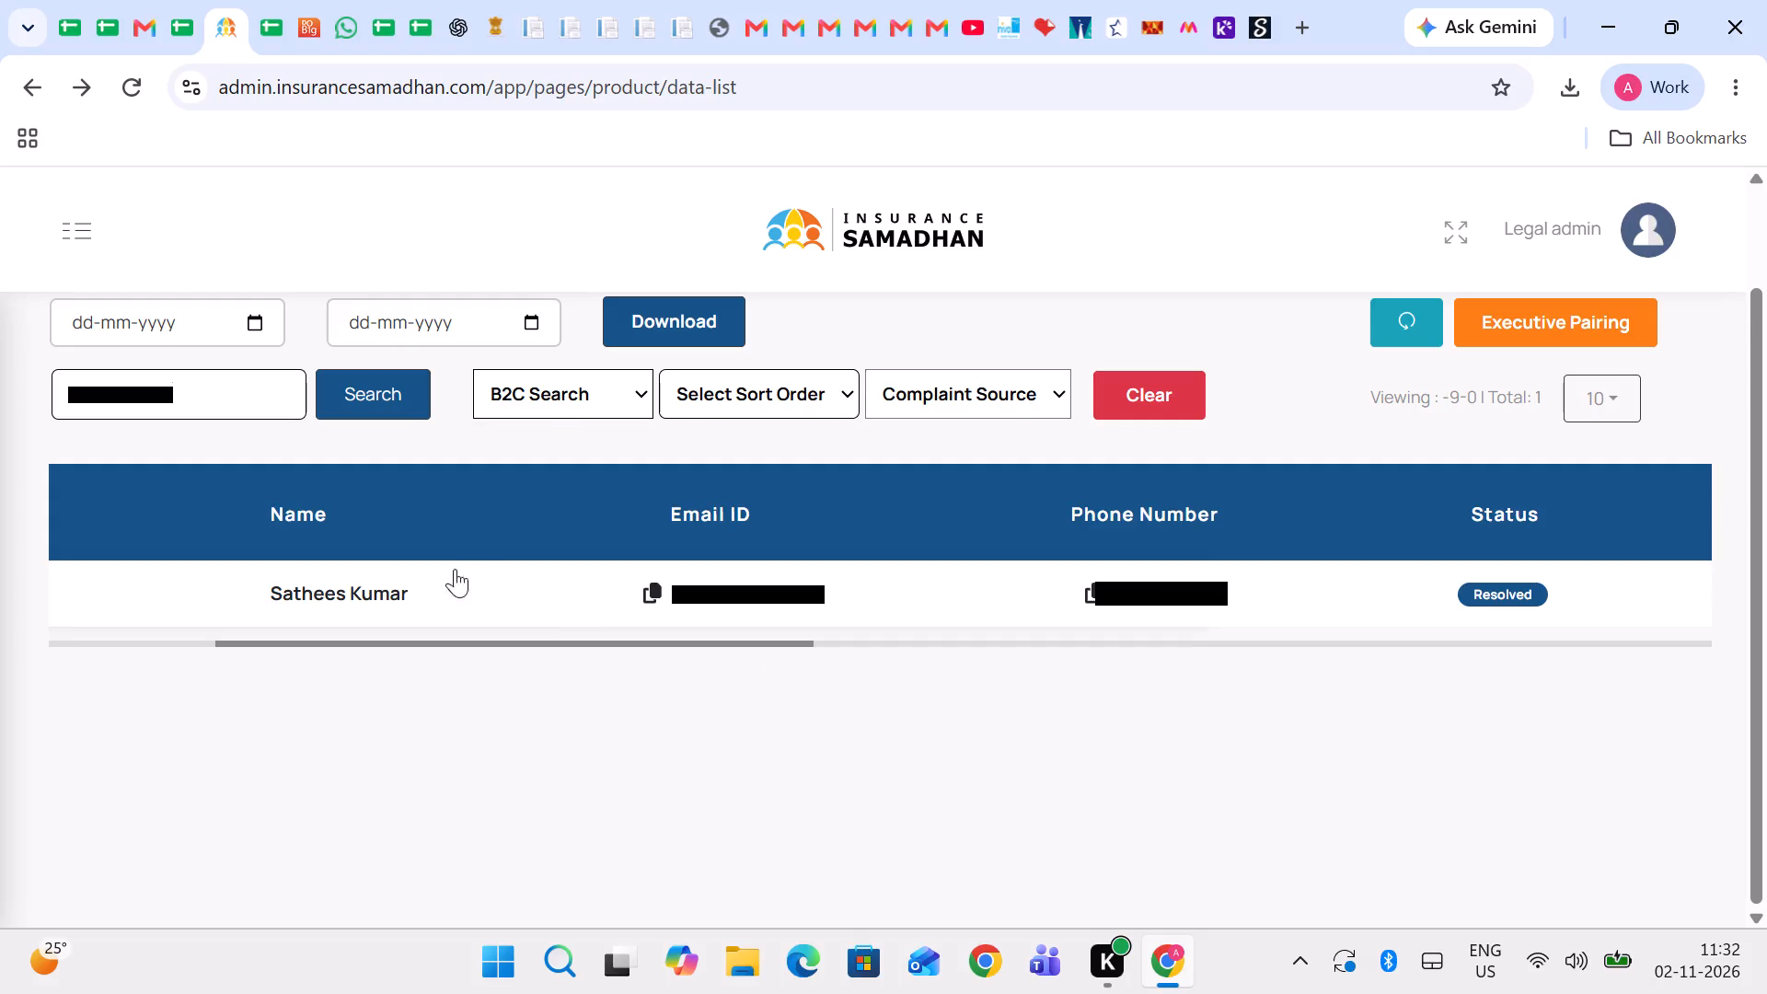
Expand the found complaint and review its dated status history.
click(494, 559)
click(505, 597)
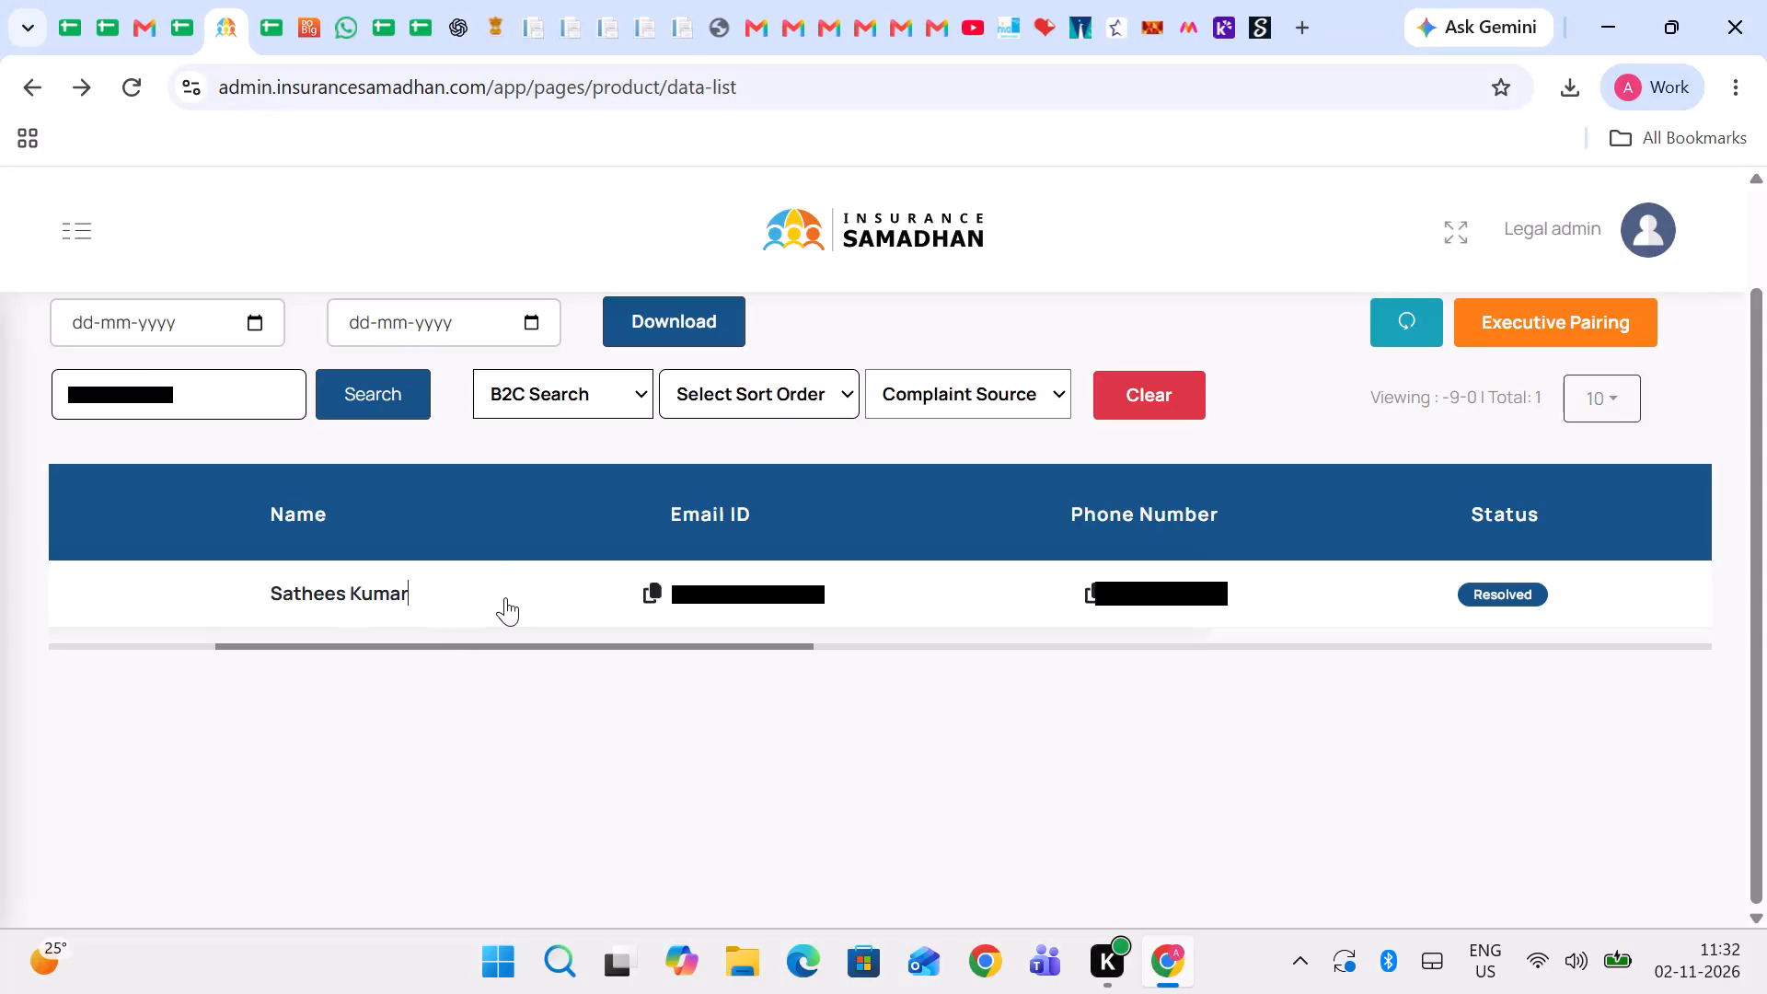
click(589, 690)
scroll(589, 690, down, 5)
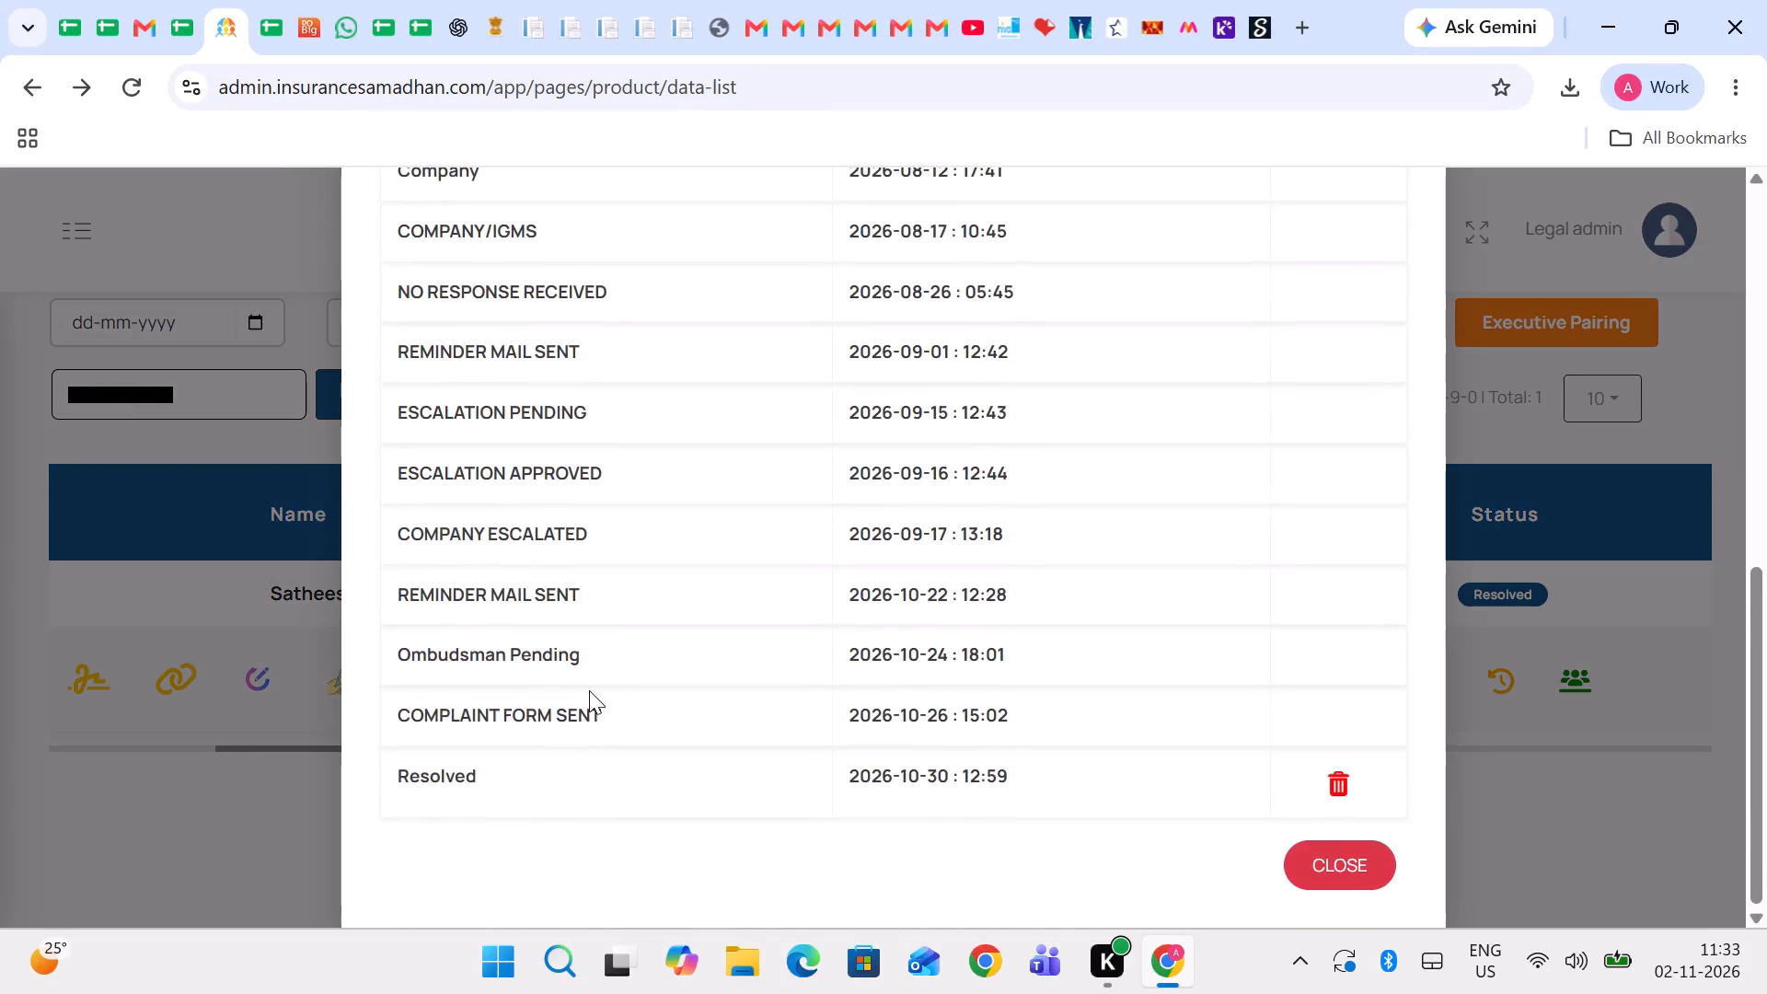
click(224, 765)
Check the Communication List entries of the same complaint.
scroll(793, 671, left, 1)
scroll(941, 651, left, 1)
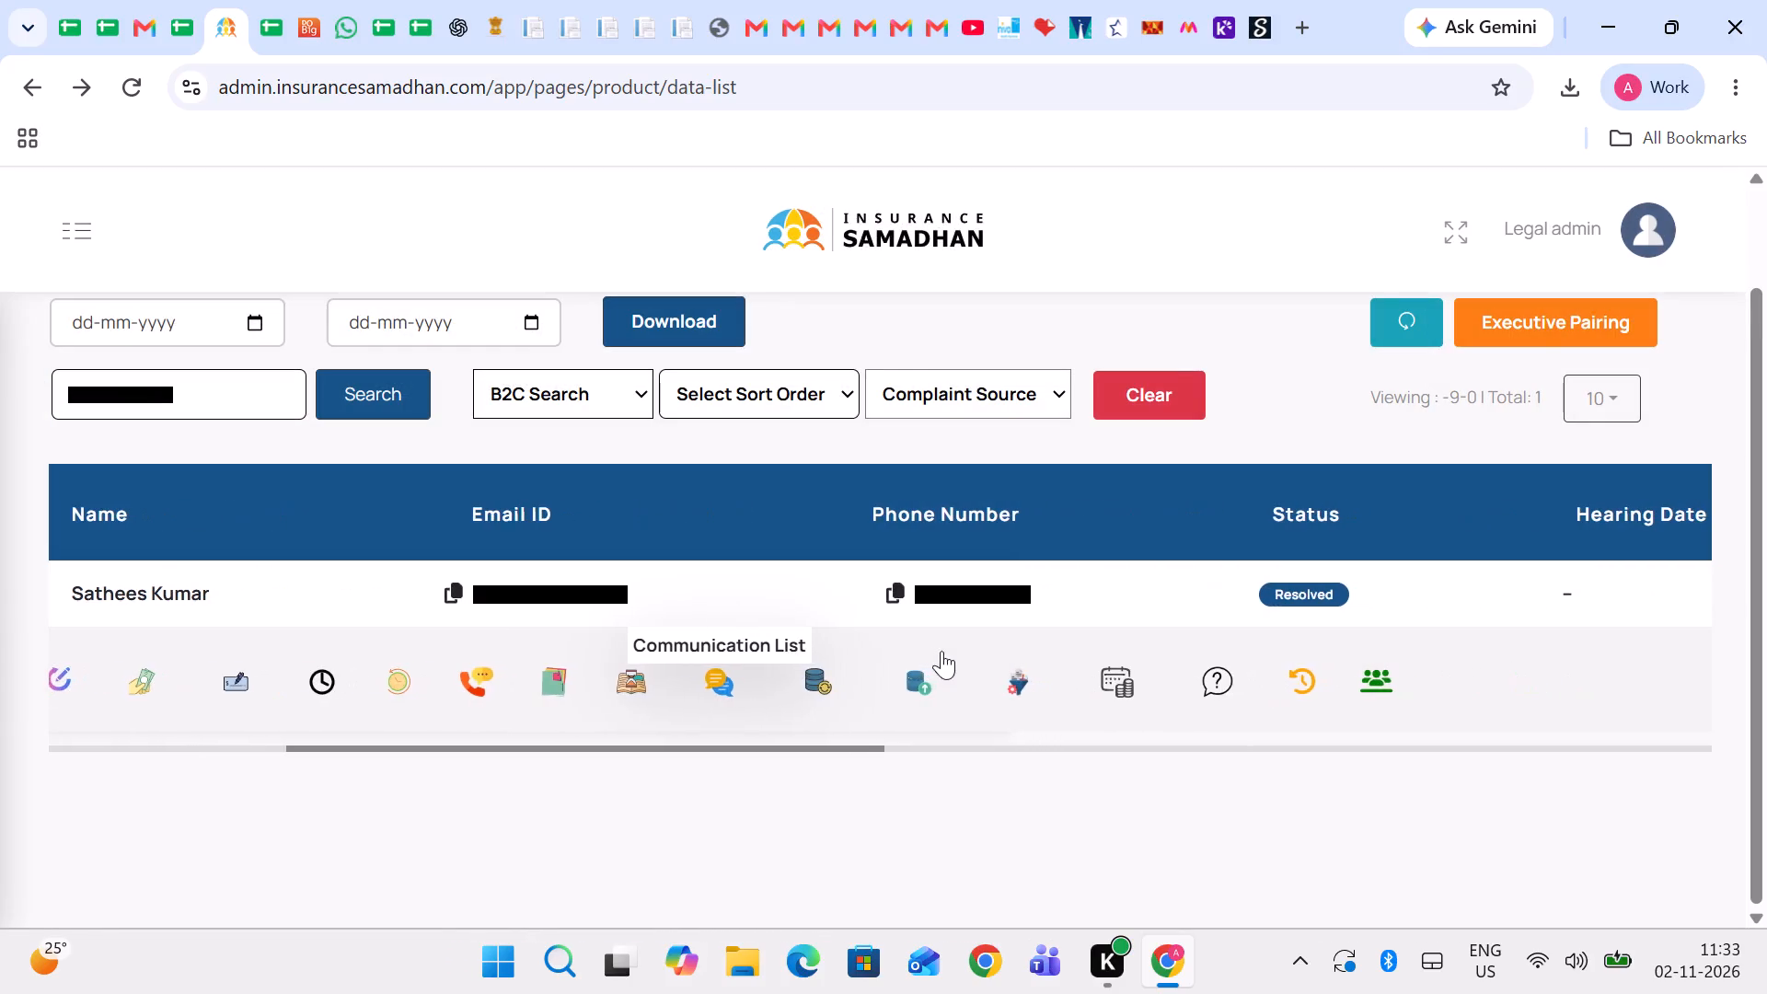
click(733, 688)
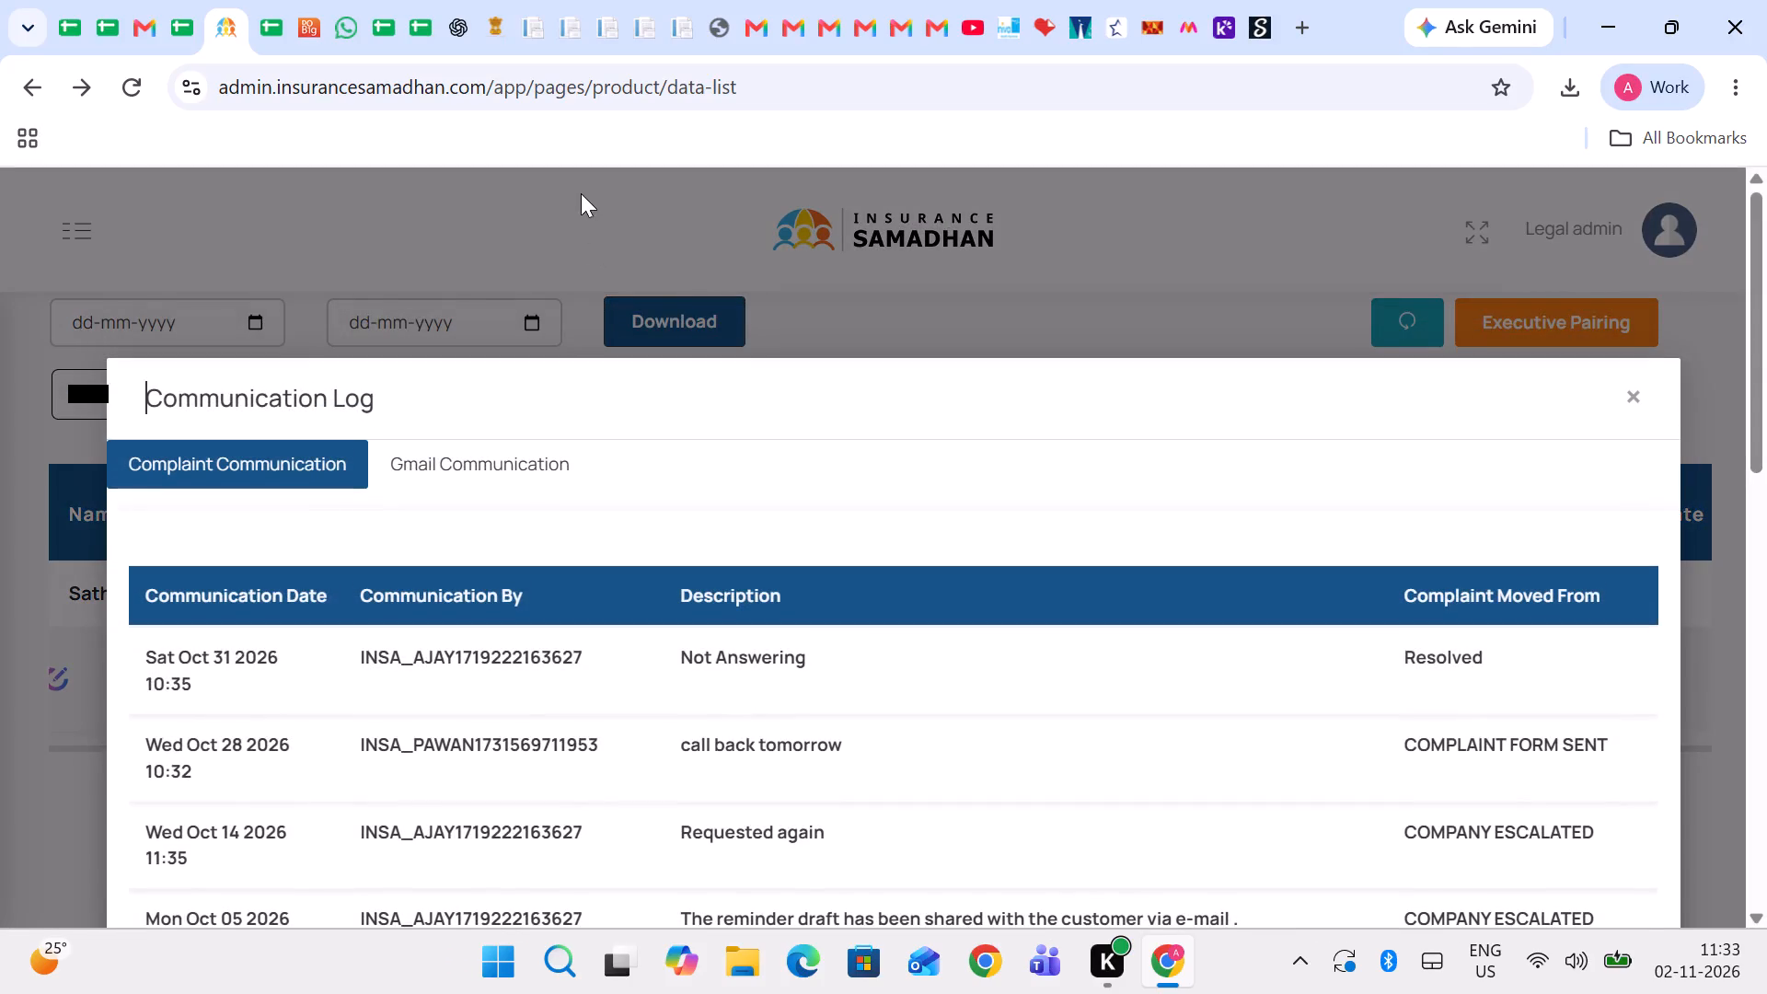
click(581, 193)
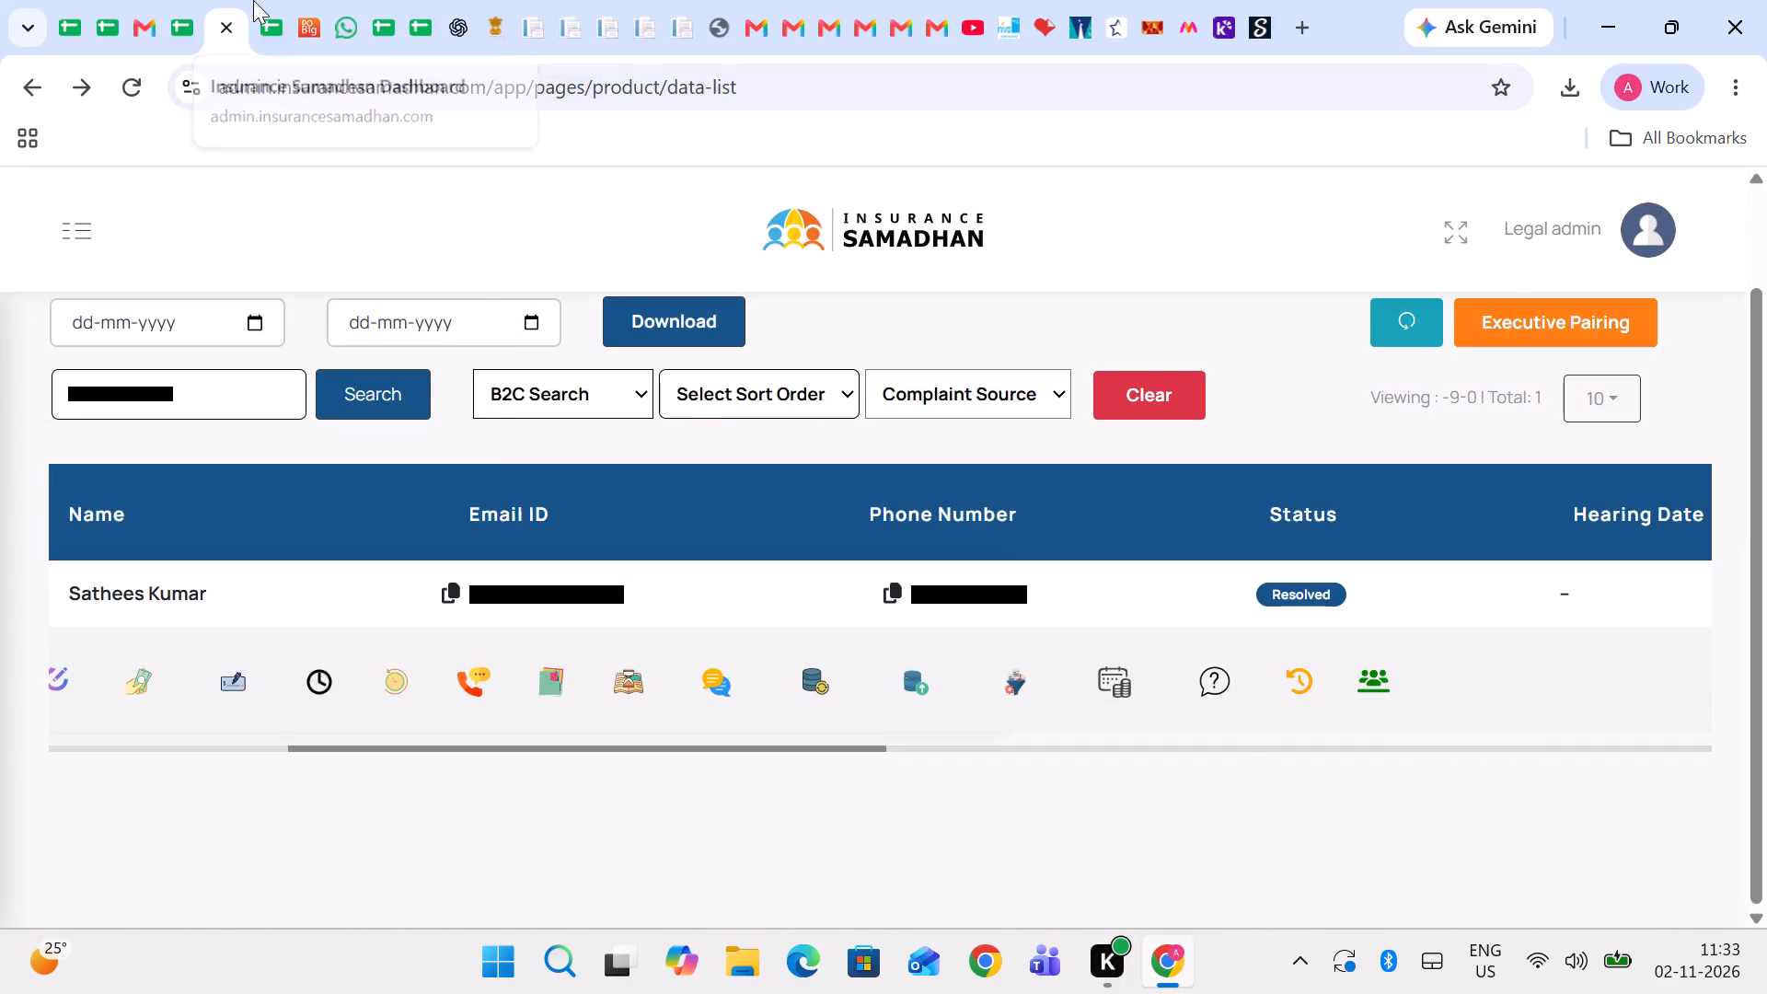
Switch to the RESOLVED SHEET NOVEMBER 2026 spreadsheet and set the row 8 comment to "Not Recieved".
click(262, 0)
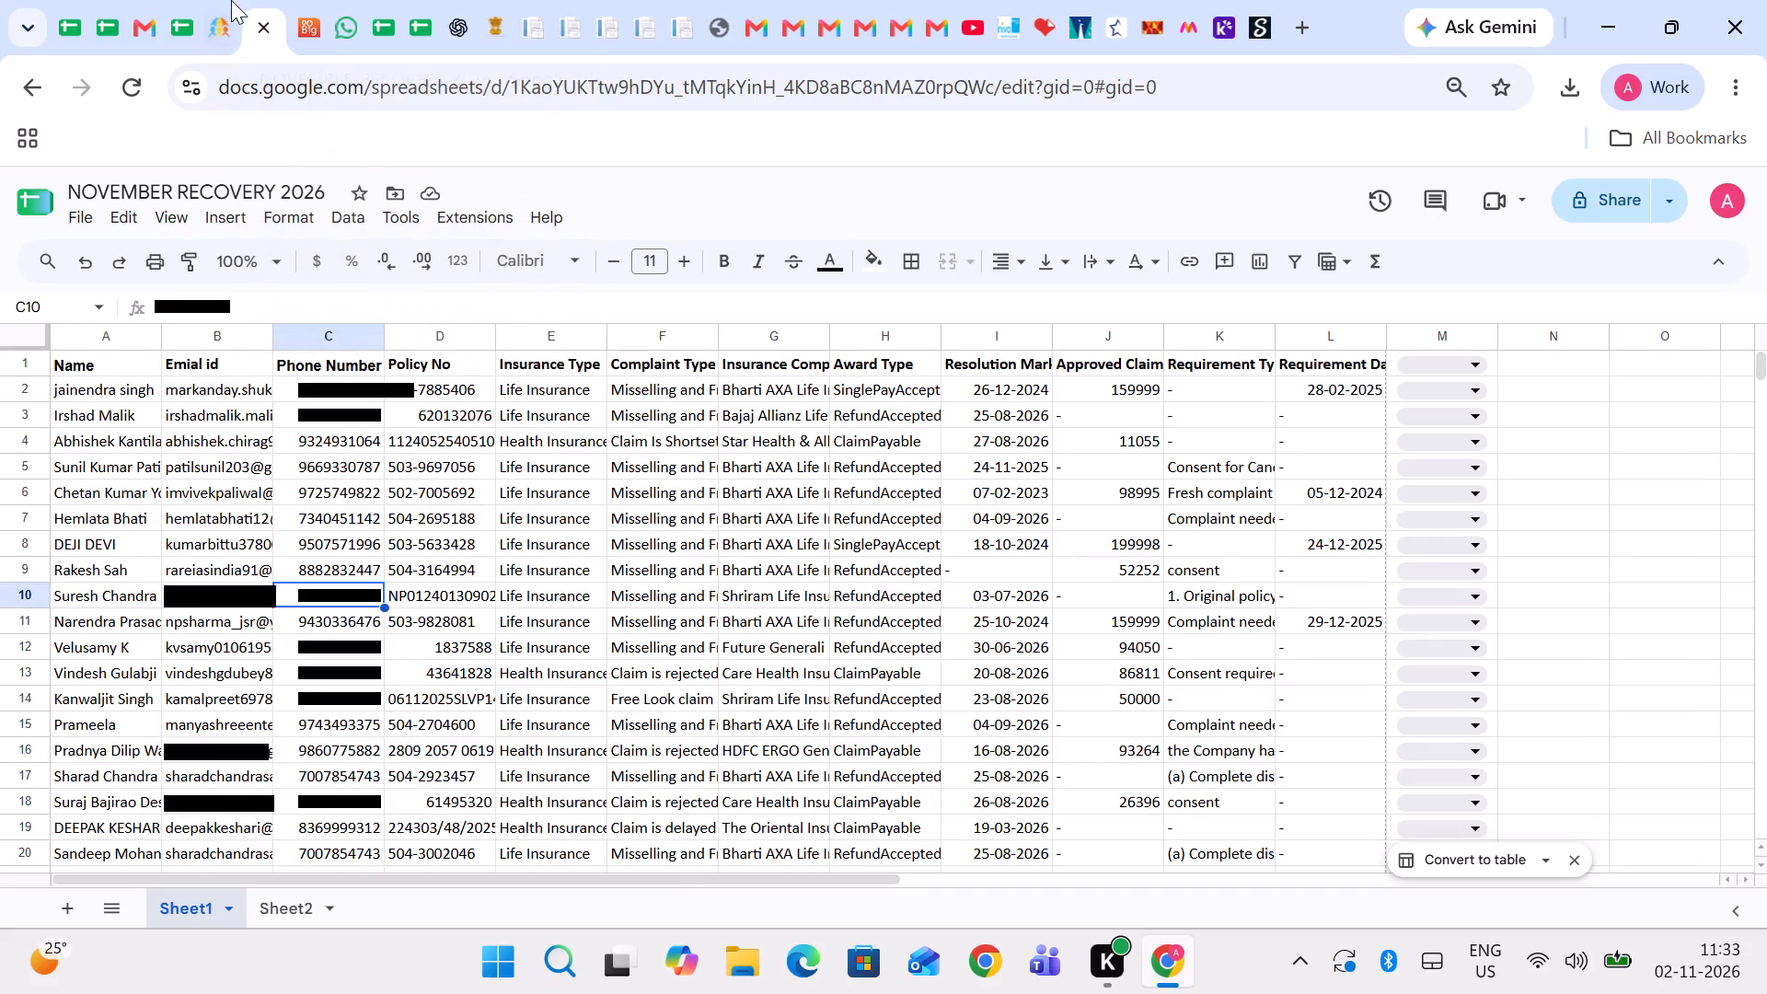
click(225, 0)
click(184, 0)
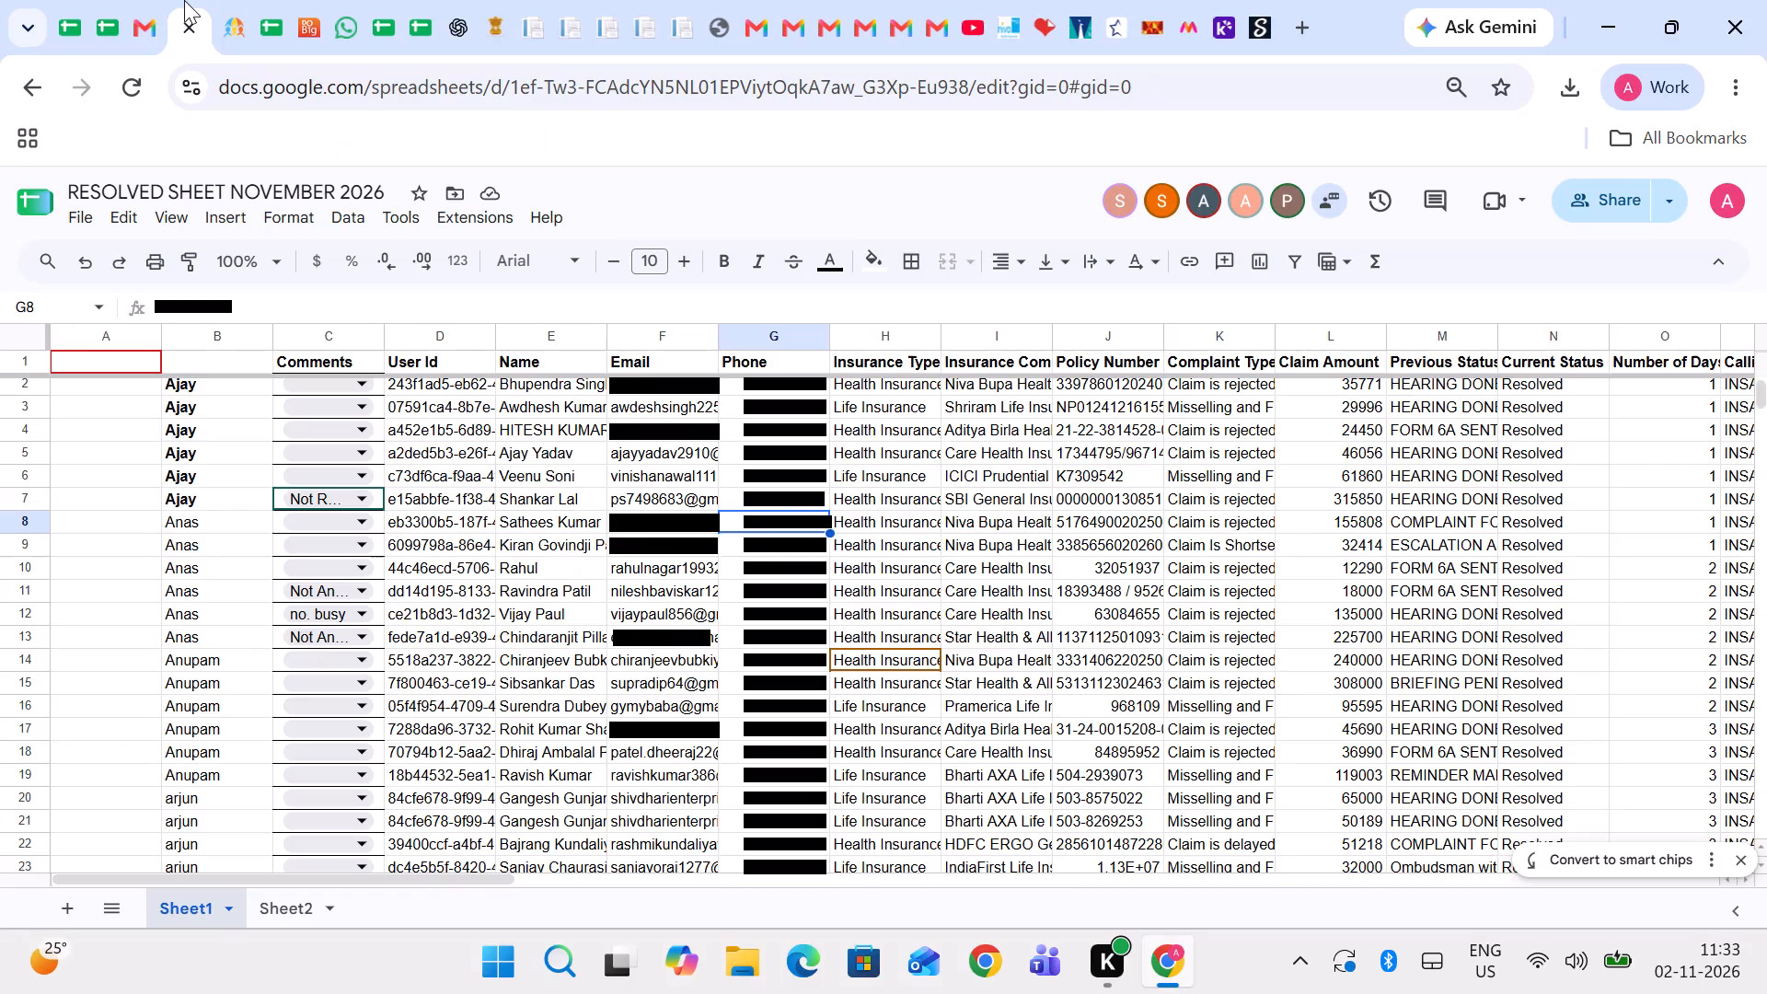
key(Right)
key(Right)
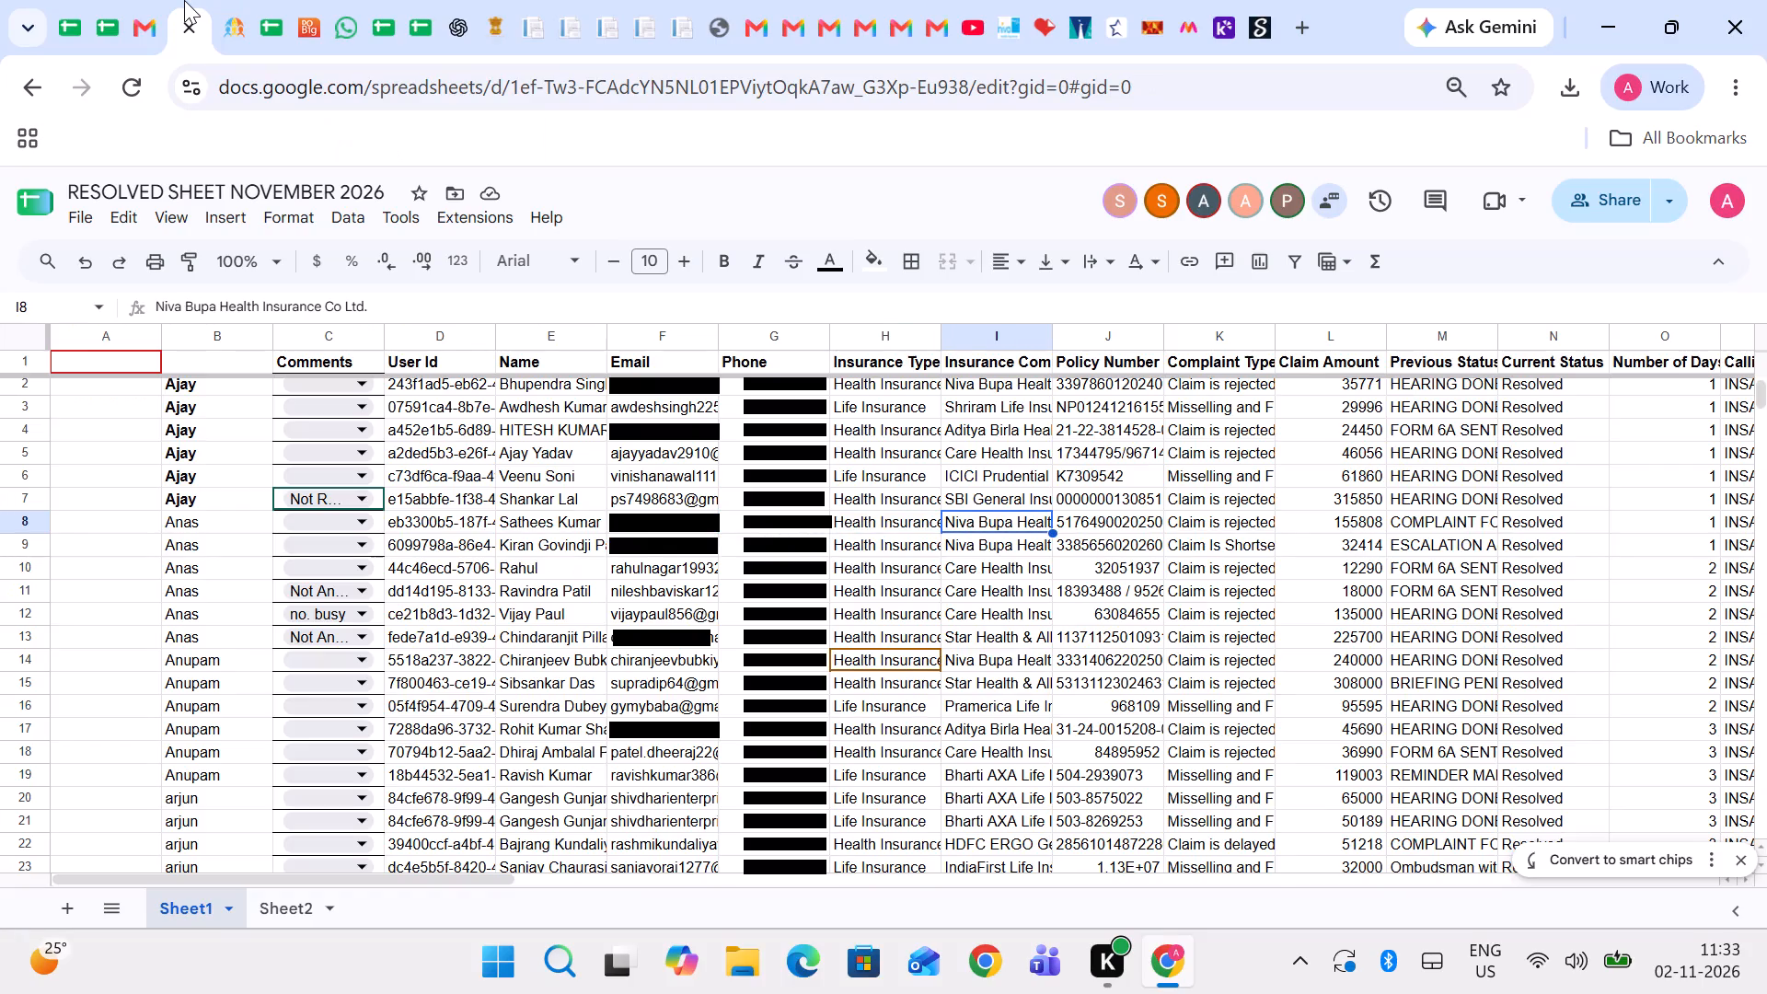
key(Right)
key(Left)
key(Left)
key(Left)
key(Left)
key(Left)
key(Left)
key(Left)
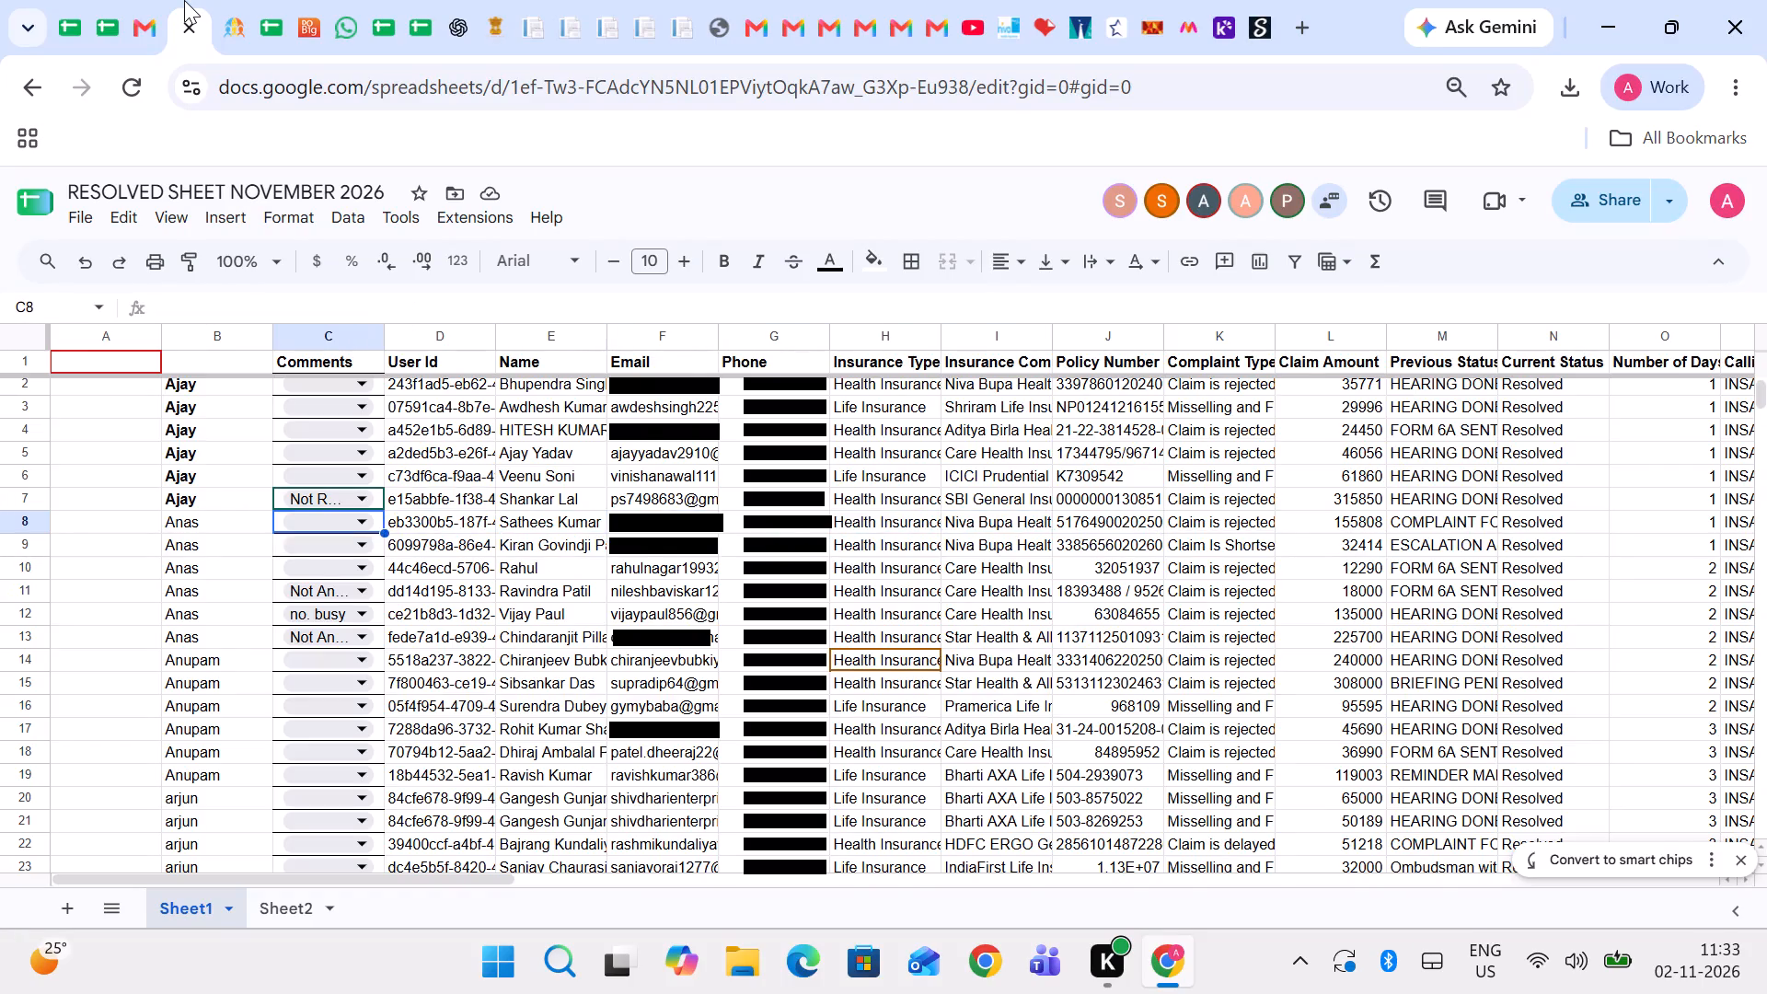
key(Return)
key(Down)
key(Down)
key(Return)
key(Up)
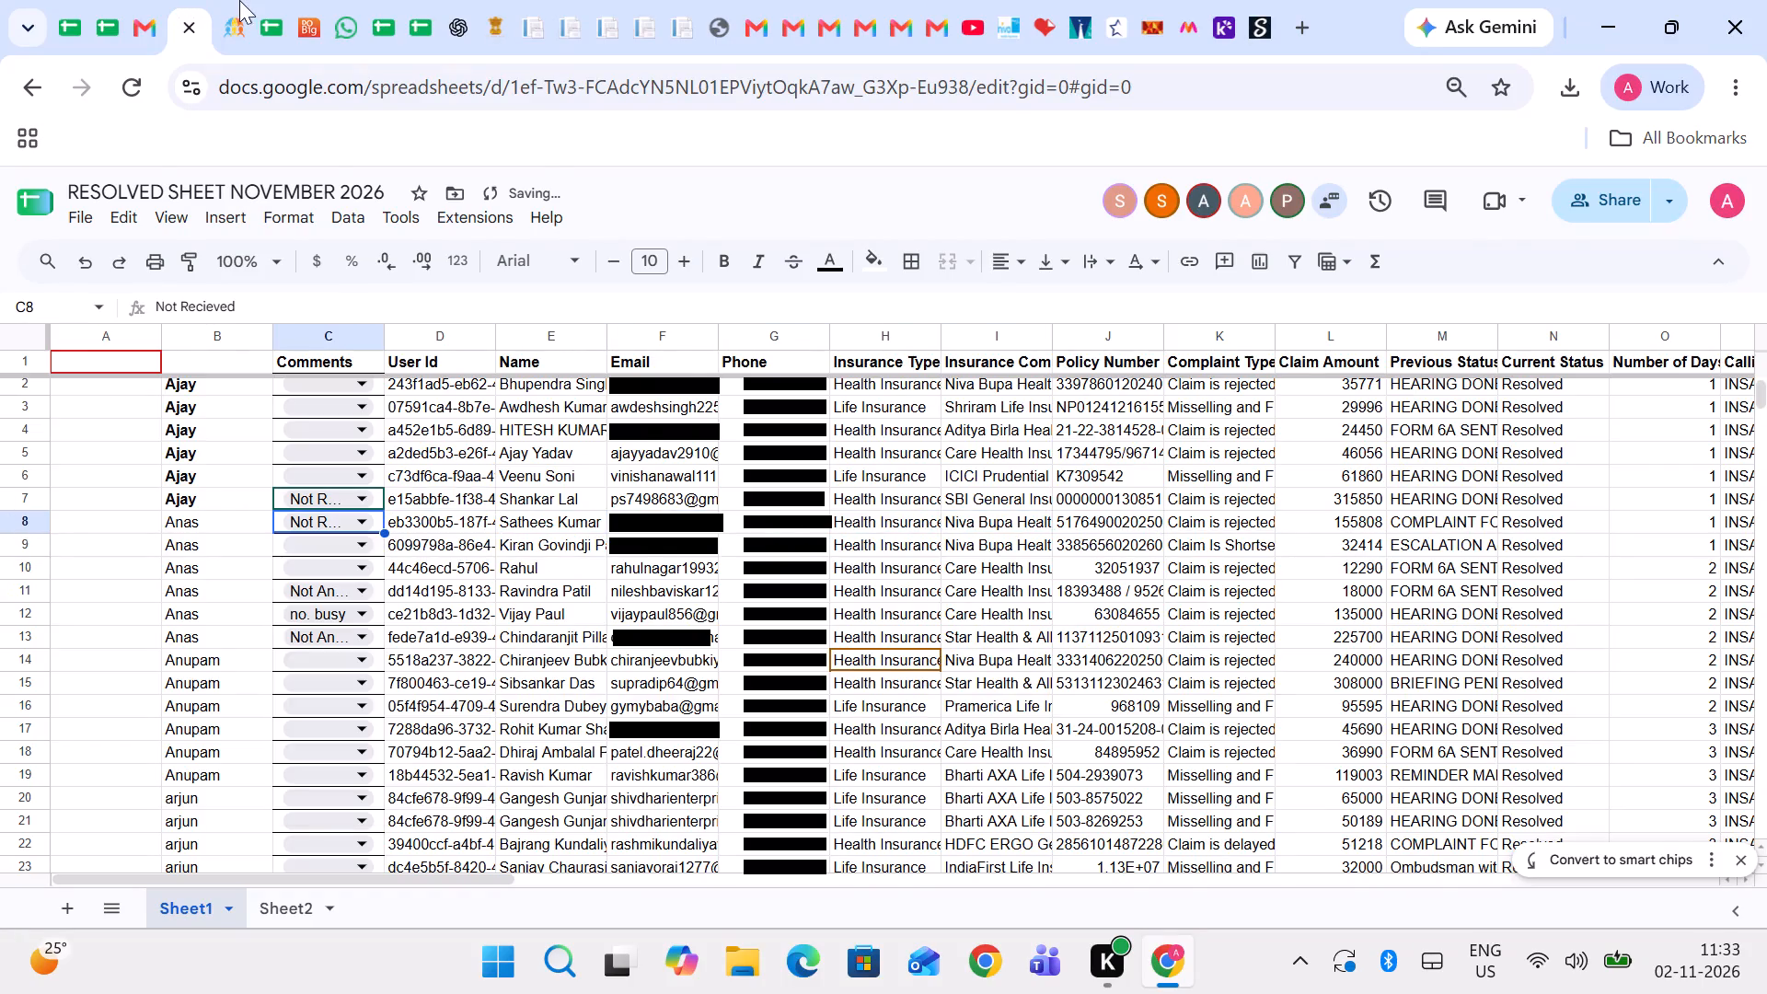
Return to the Insurance Samadhan dashboard, open the complaint by its policy number and review its Resolution section.
click(243, 0)
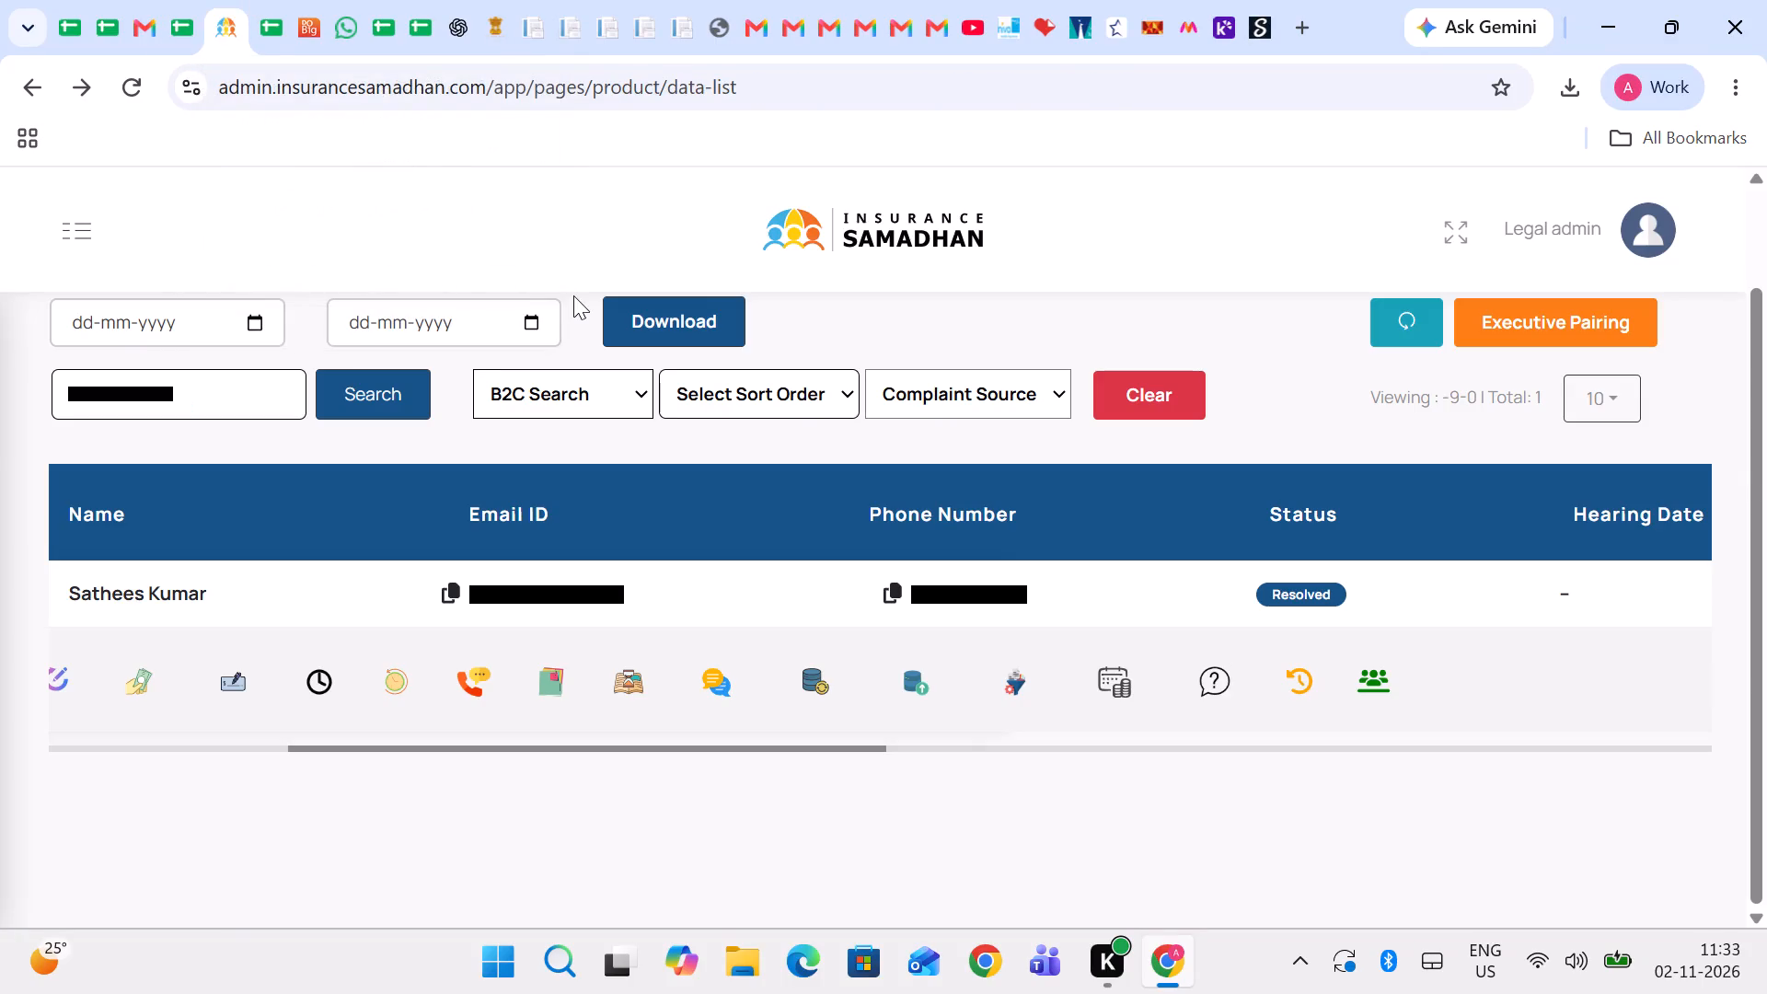
scroll(810, 622, right, 4)
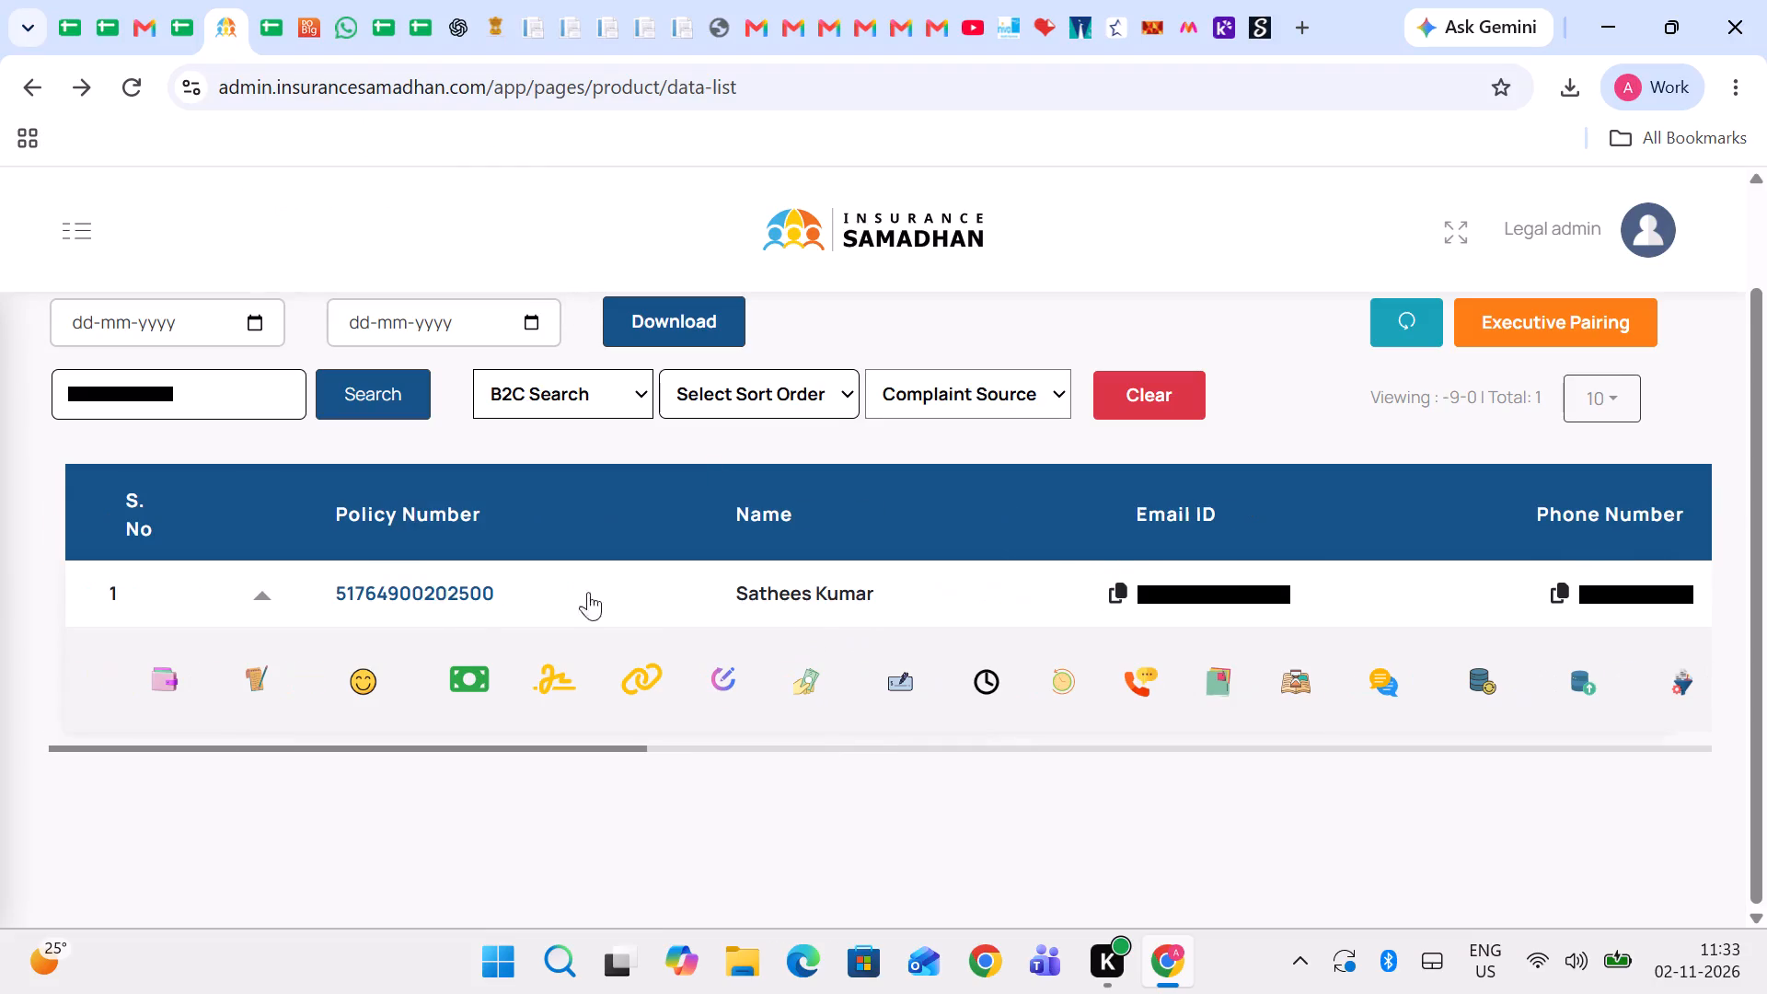
click(424, 580)
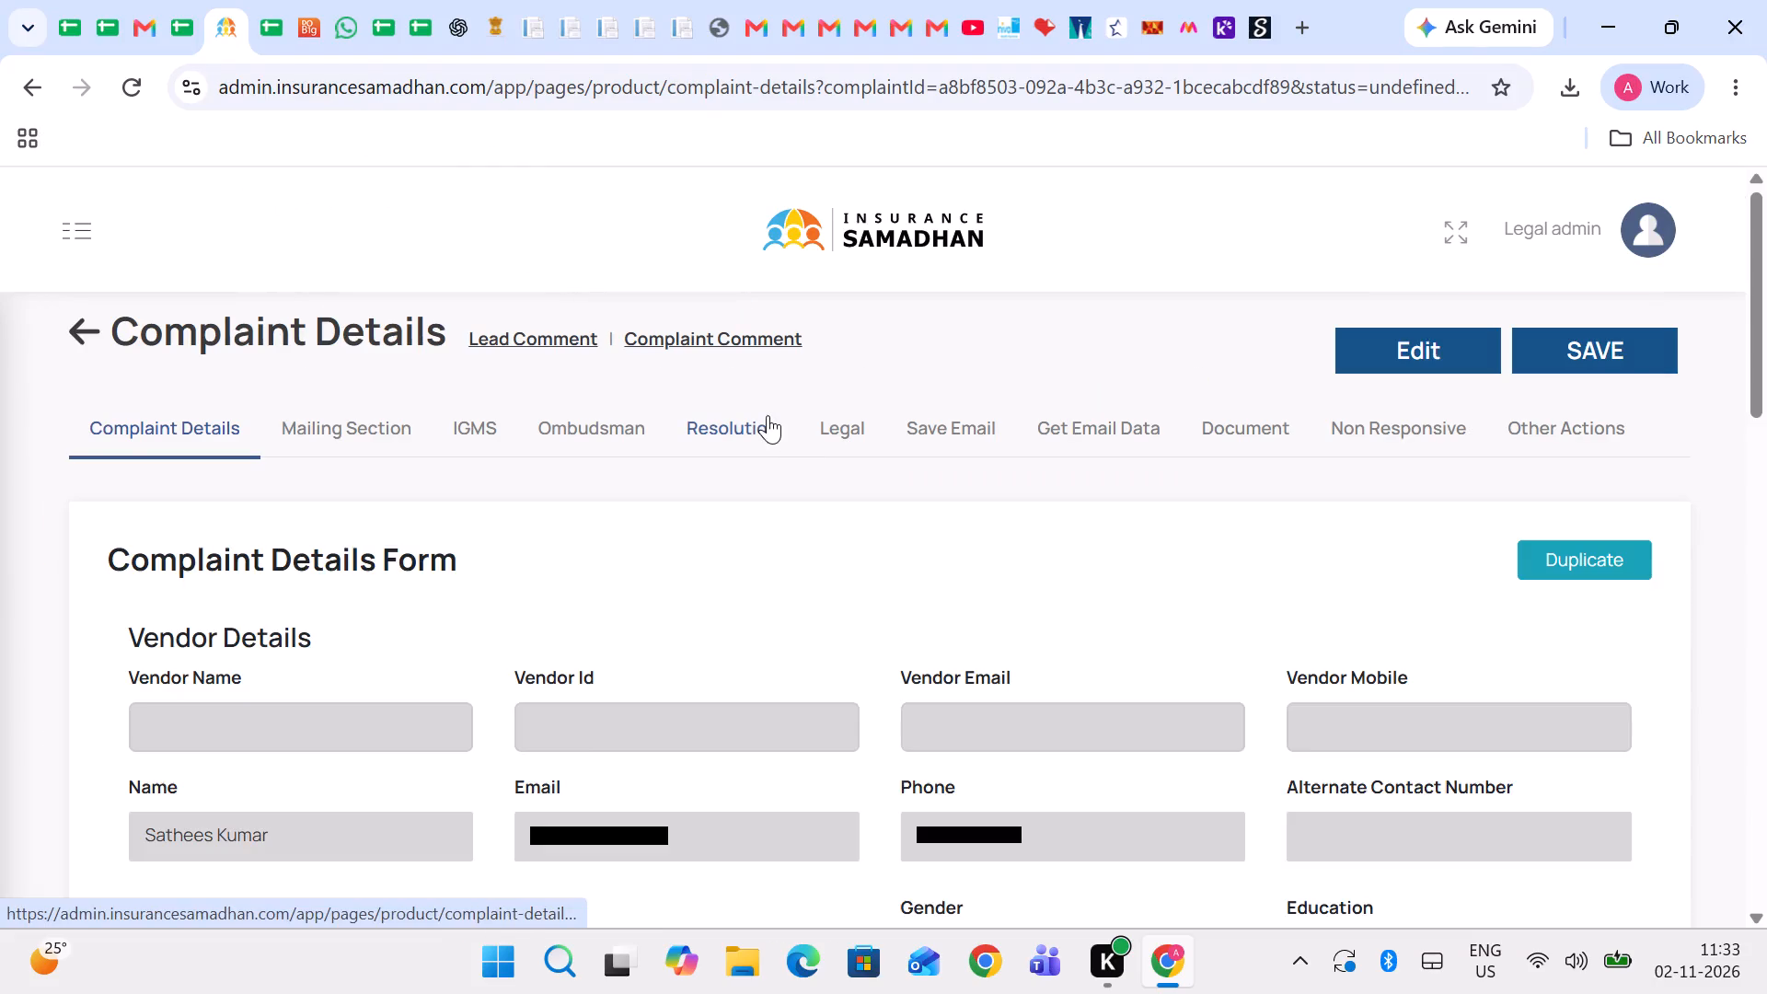
click(768, 415)
scroll(827, 726, down, 1)
scroll(707, 647, up, 1)
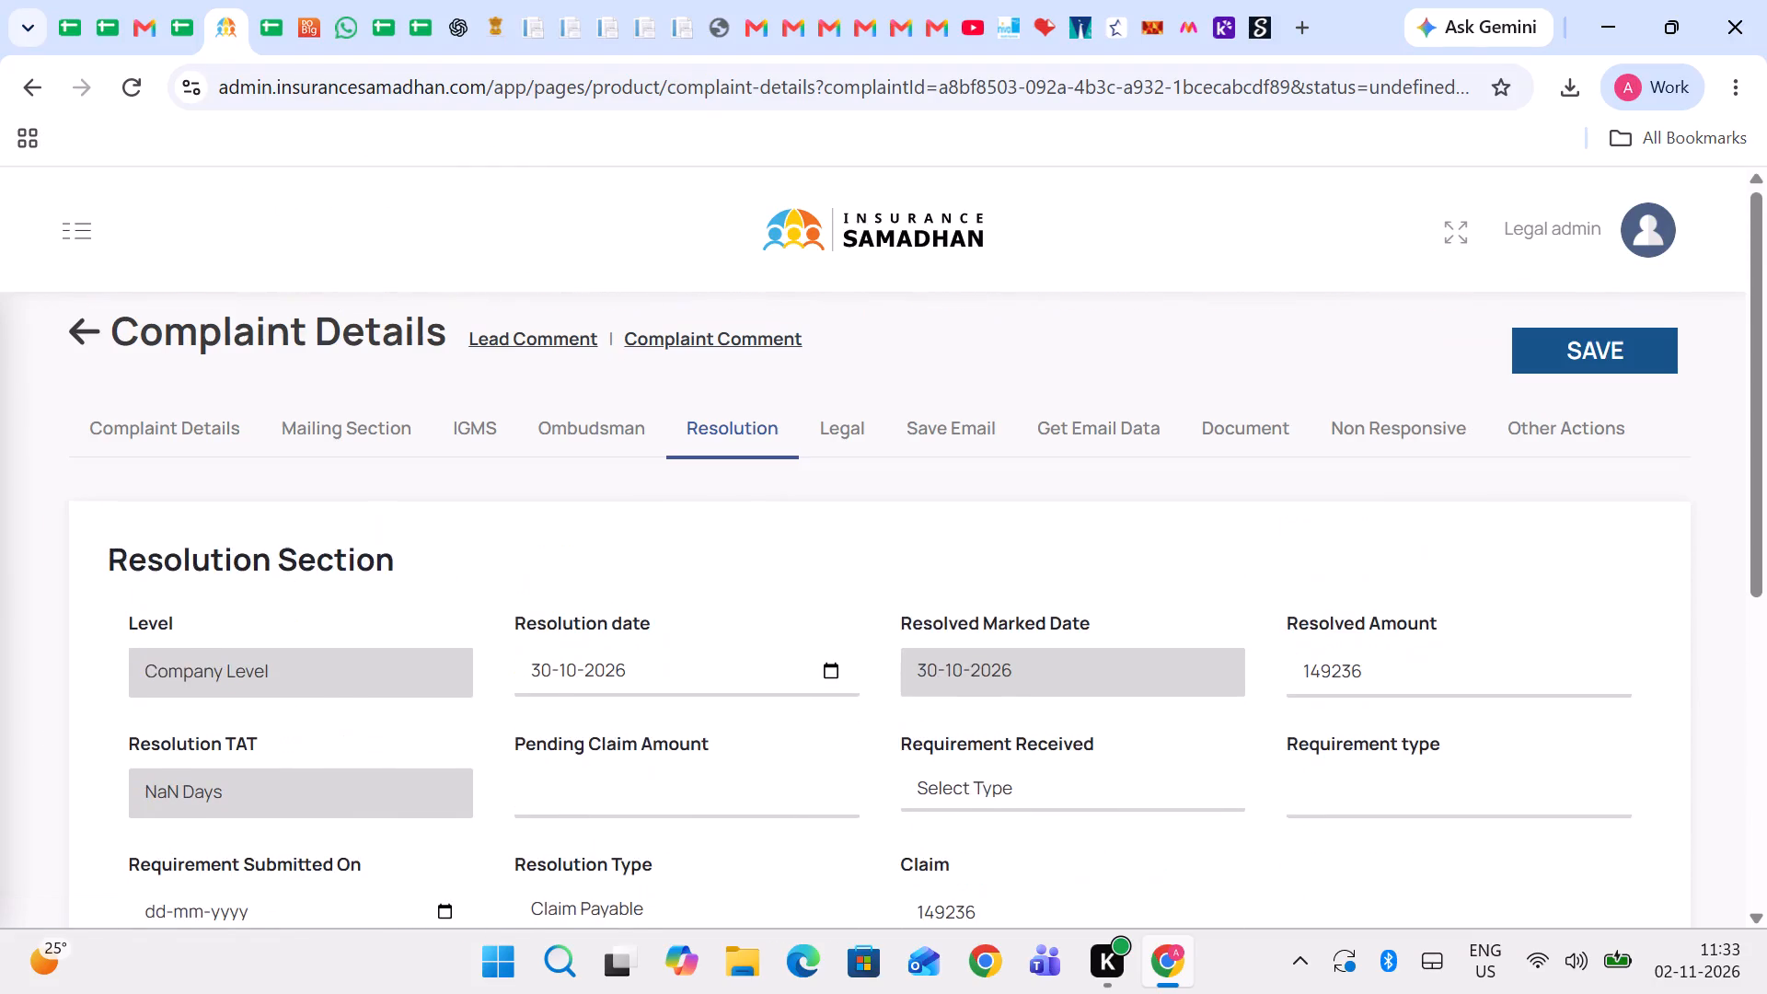
scroll(707, 647, up, 2)
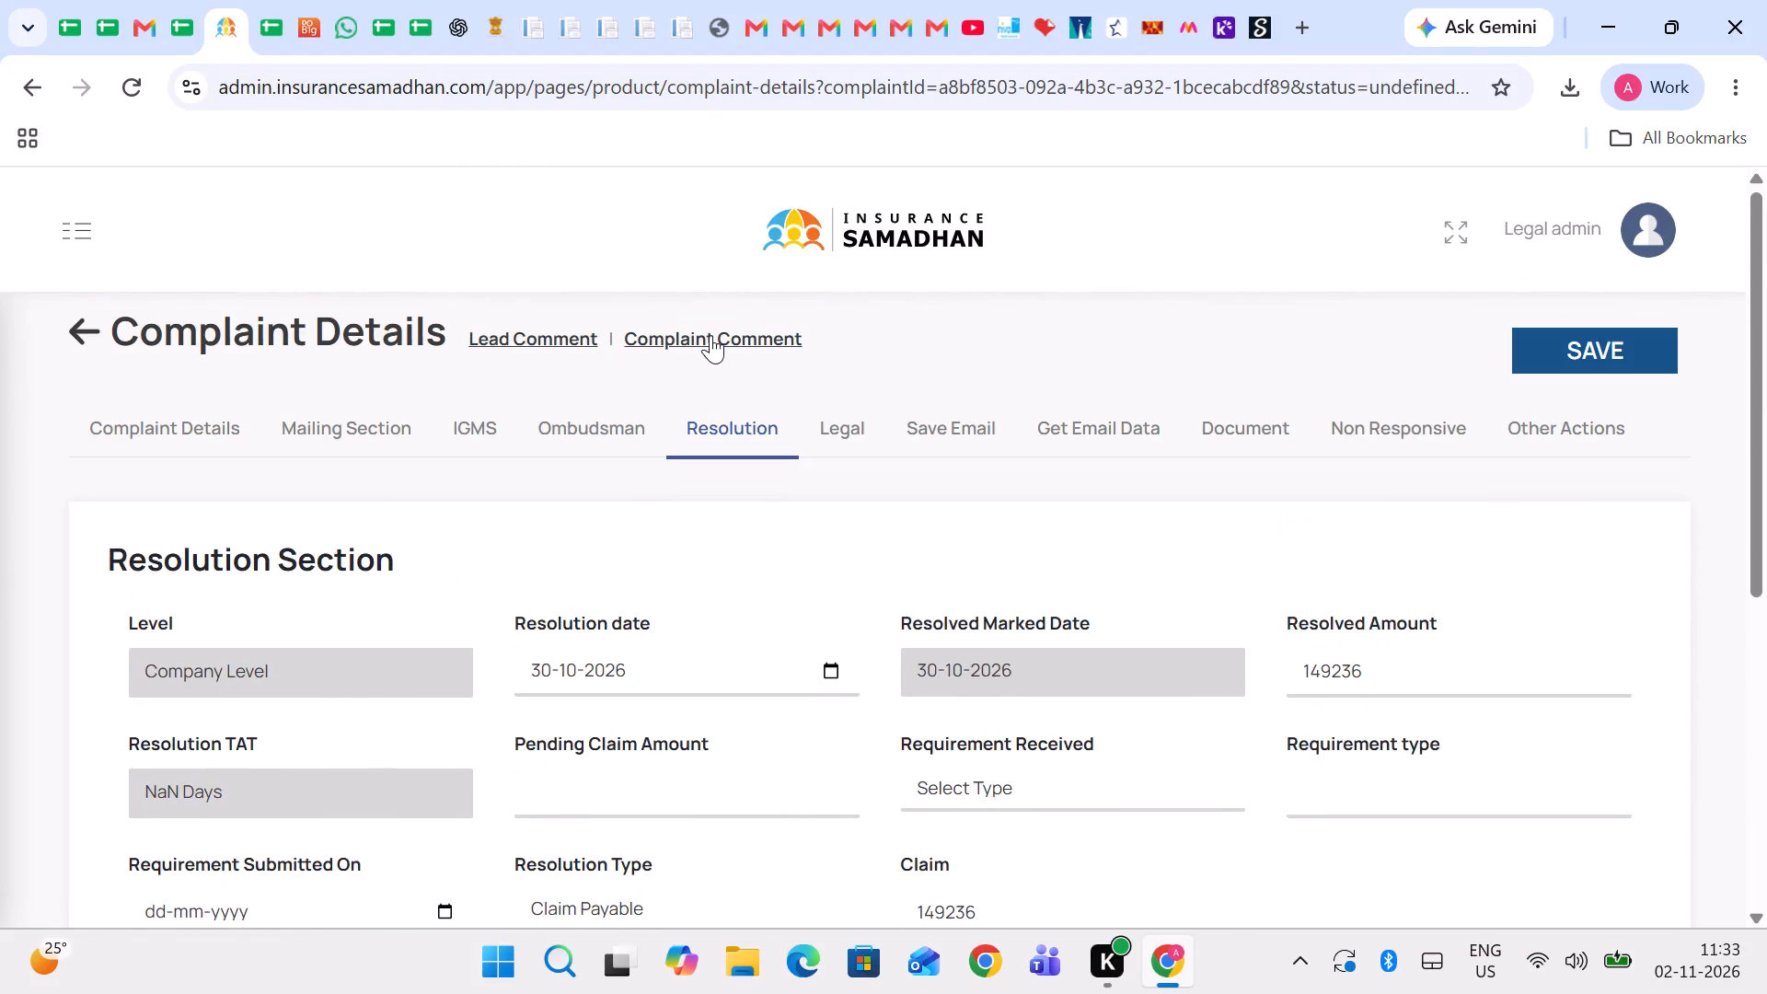
Read through the complaint comments in the communication log.
click(710, 335)
scroll(721, 709, down, 1)
scroll(723, 625, down, 1)
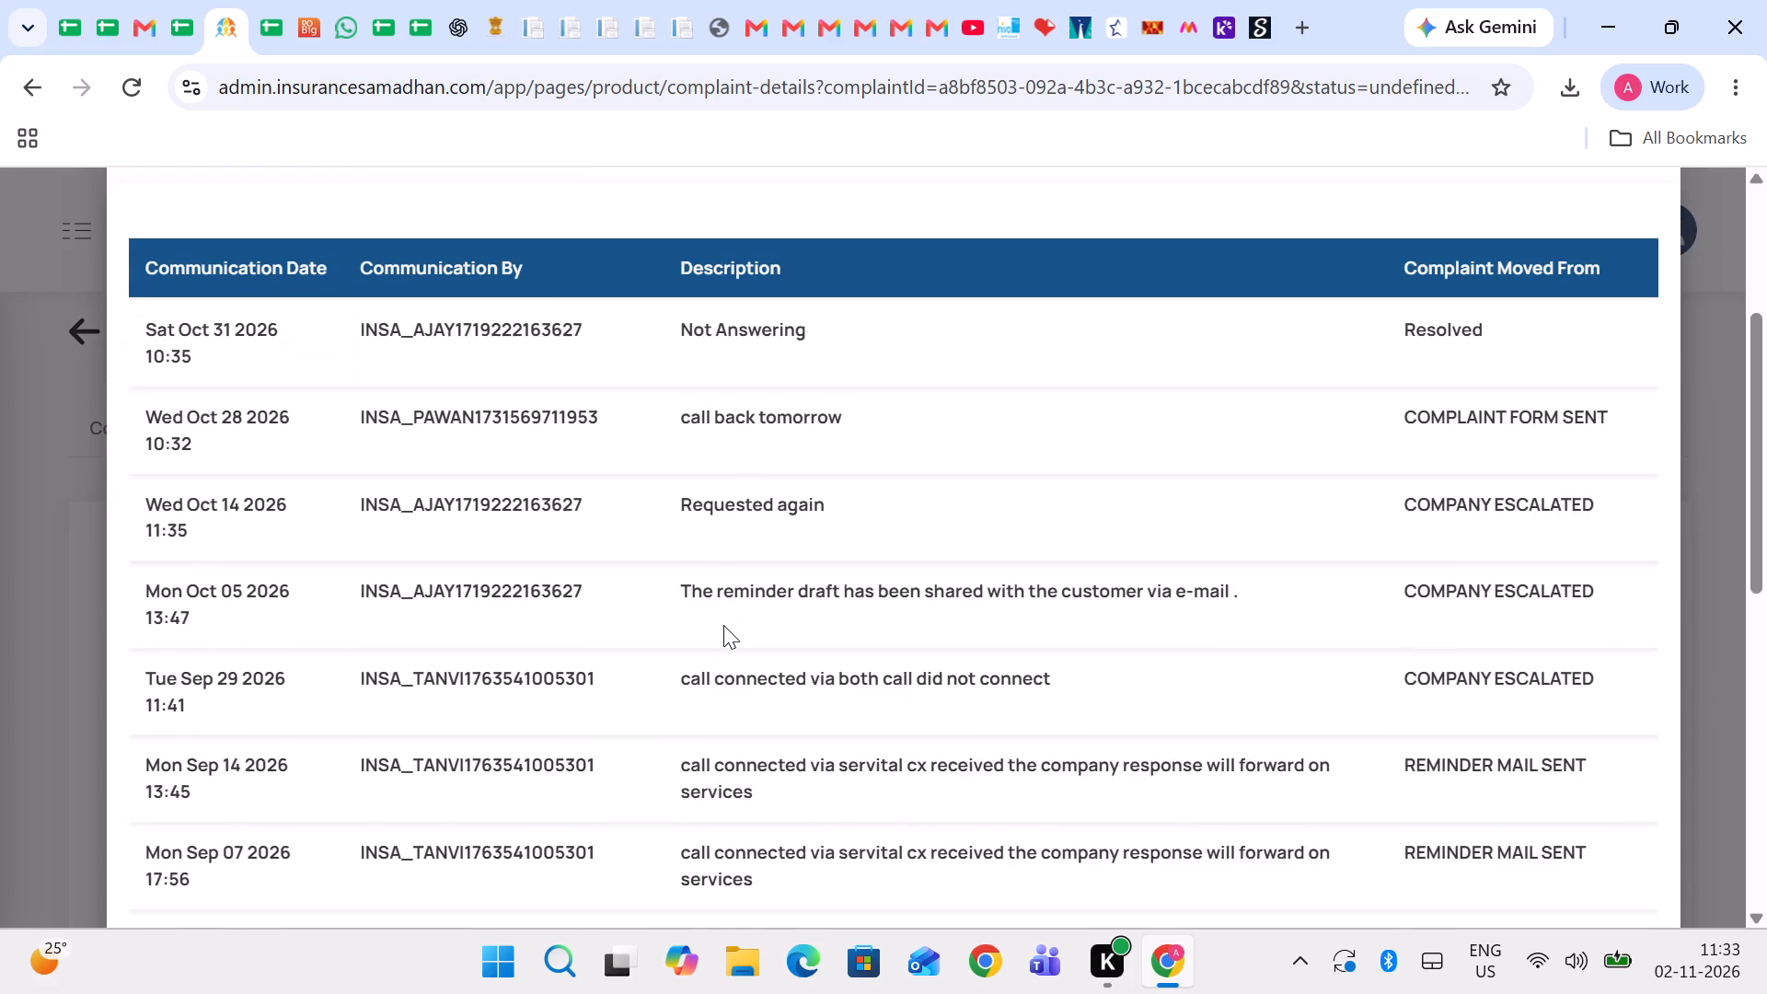
scroll(723, 625, down, 6)
click(78, 724)
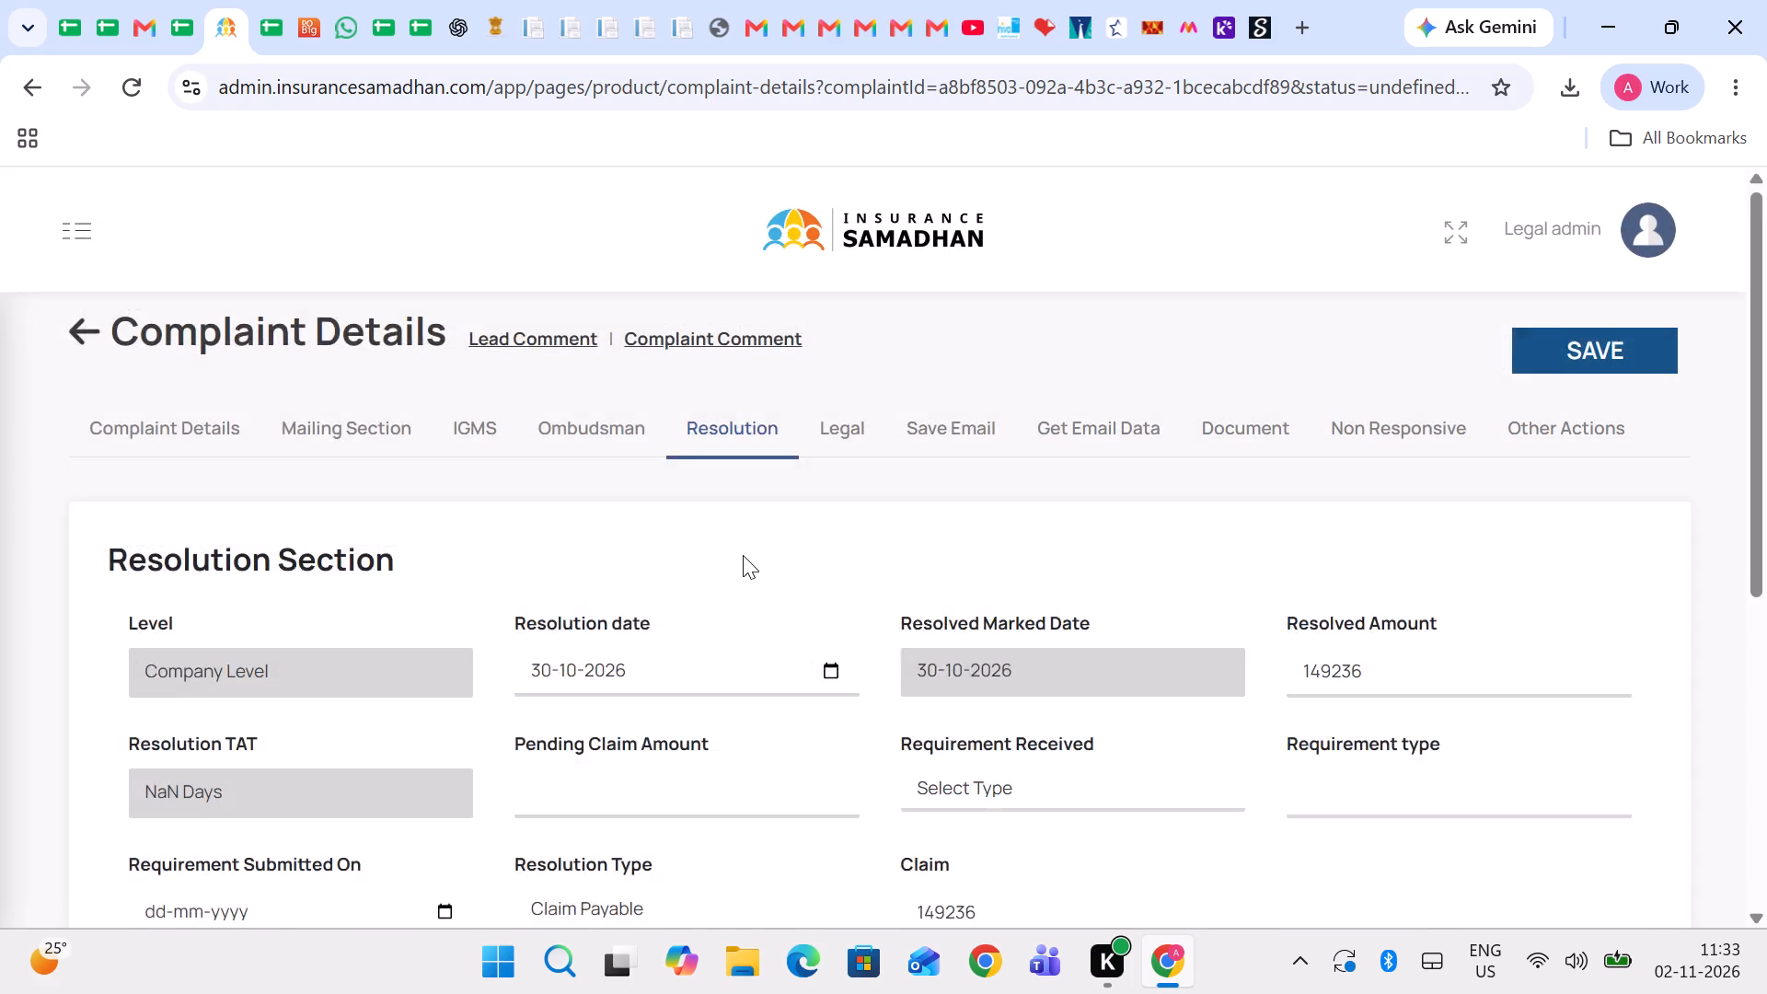
Check the remaining resolution fields and open the resolution proof download.
scroll(743, 555, down, 1)
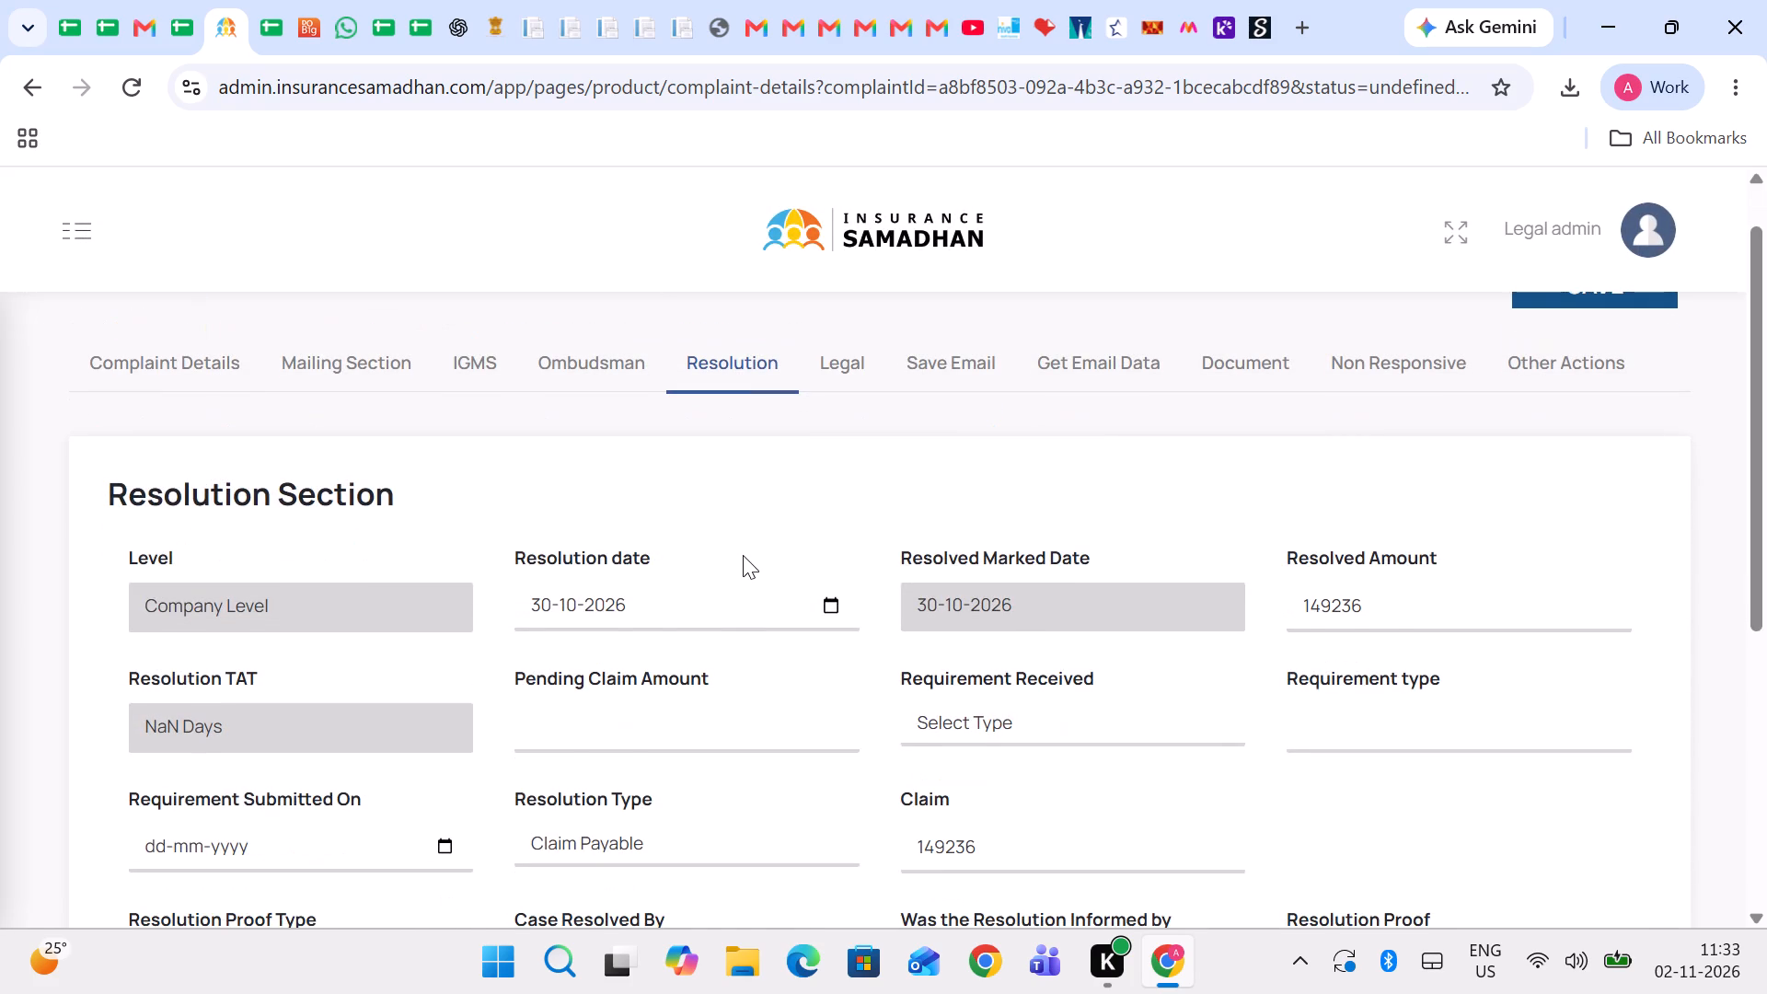
scroll(1025, 675, down, 2)
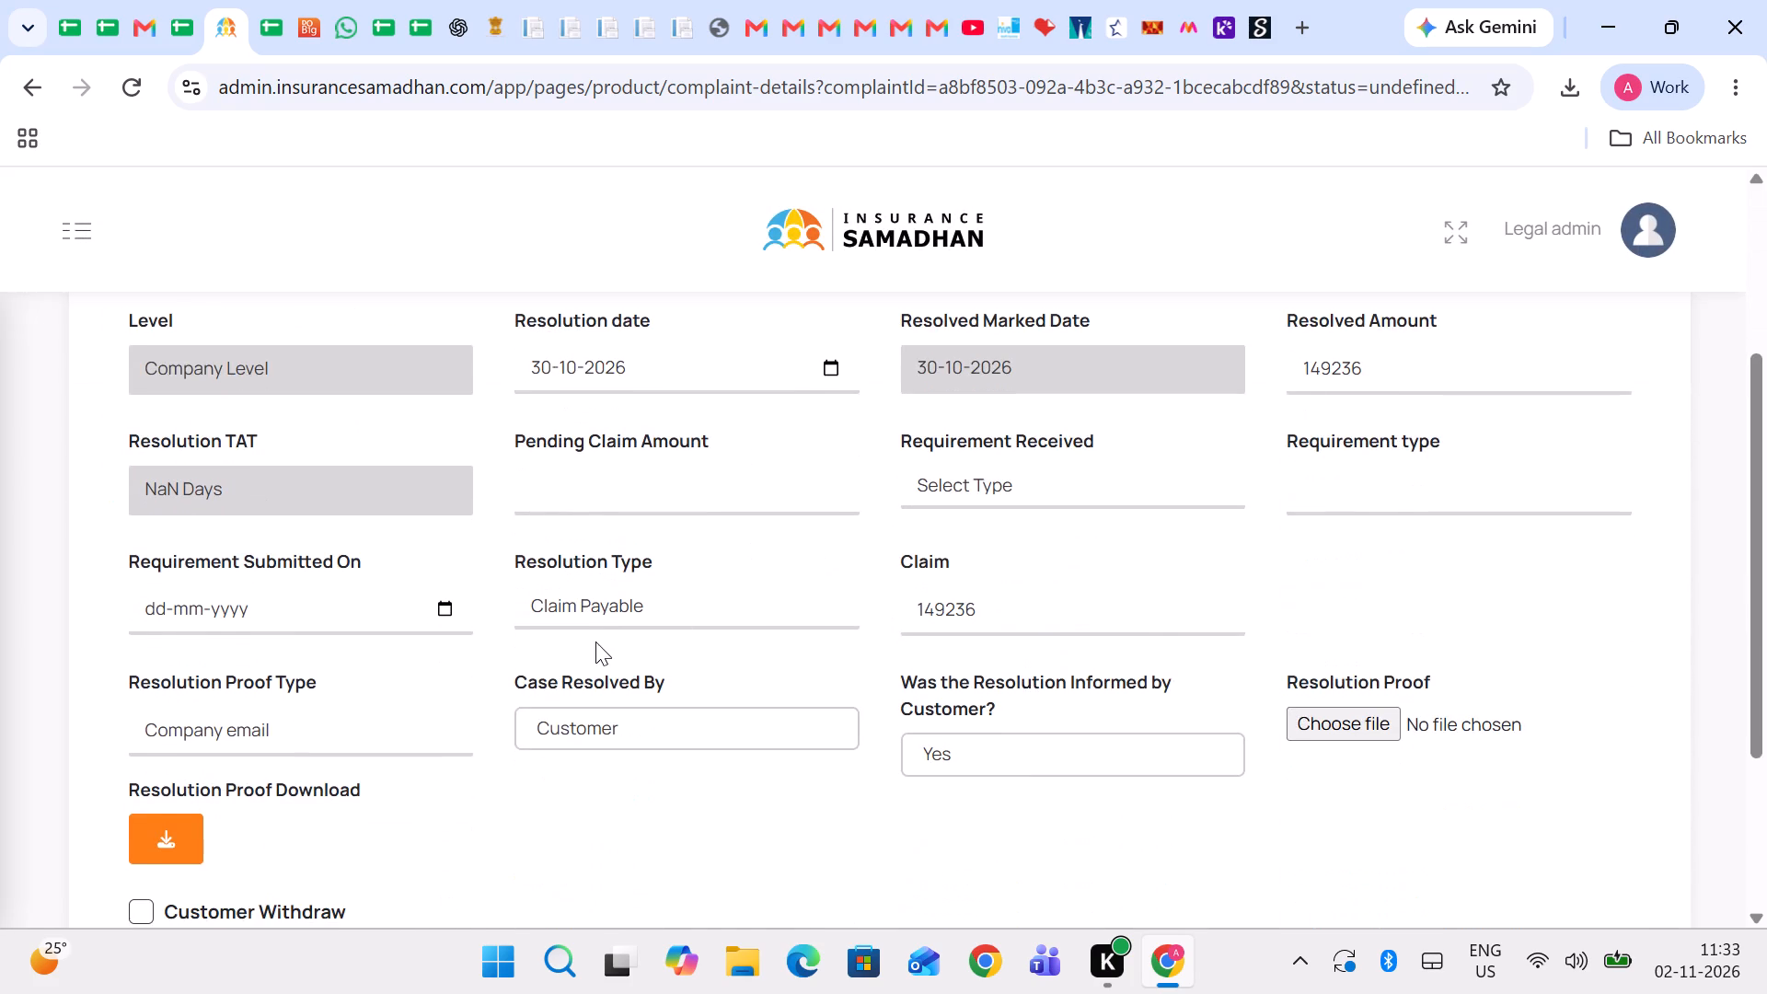
scroll(595, 641, up, 1)
scroll(291, 707, down, 1)
click(160, 801)
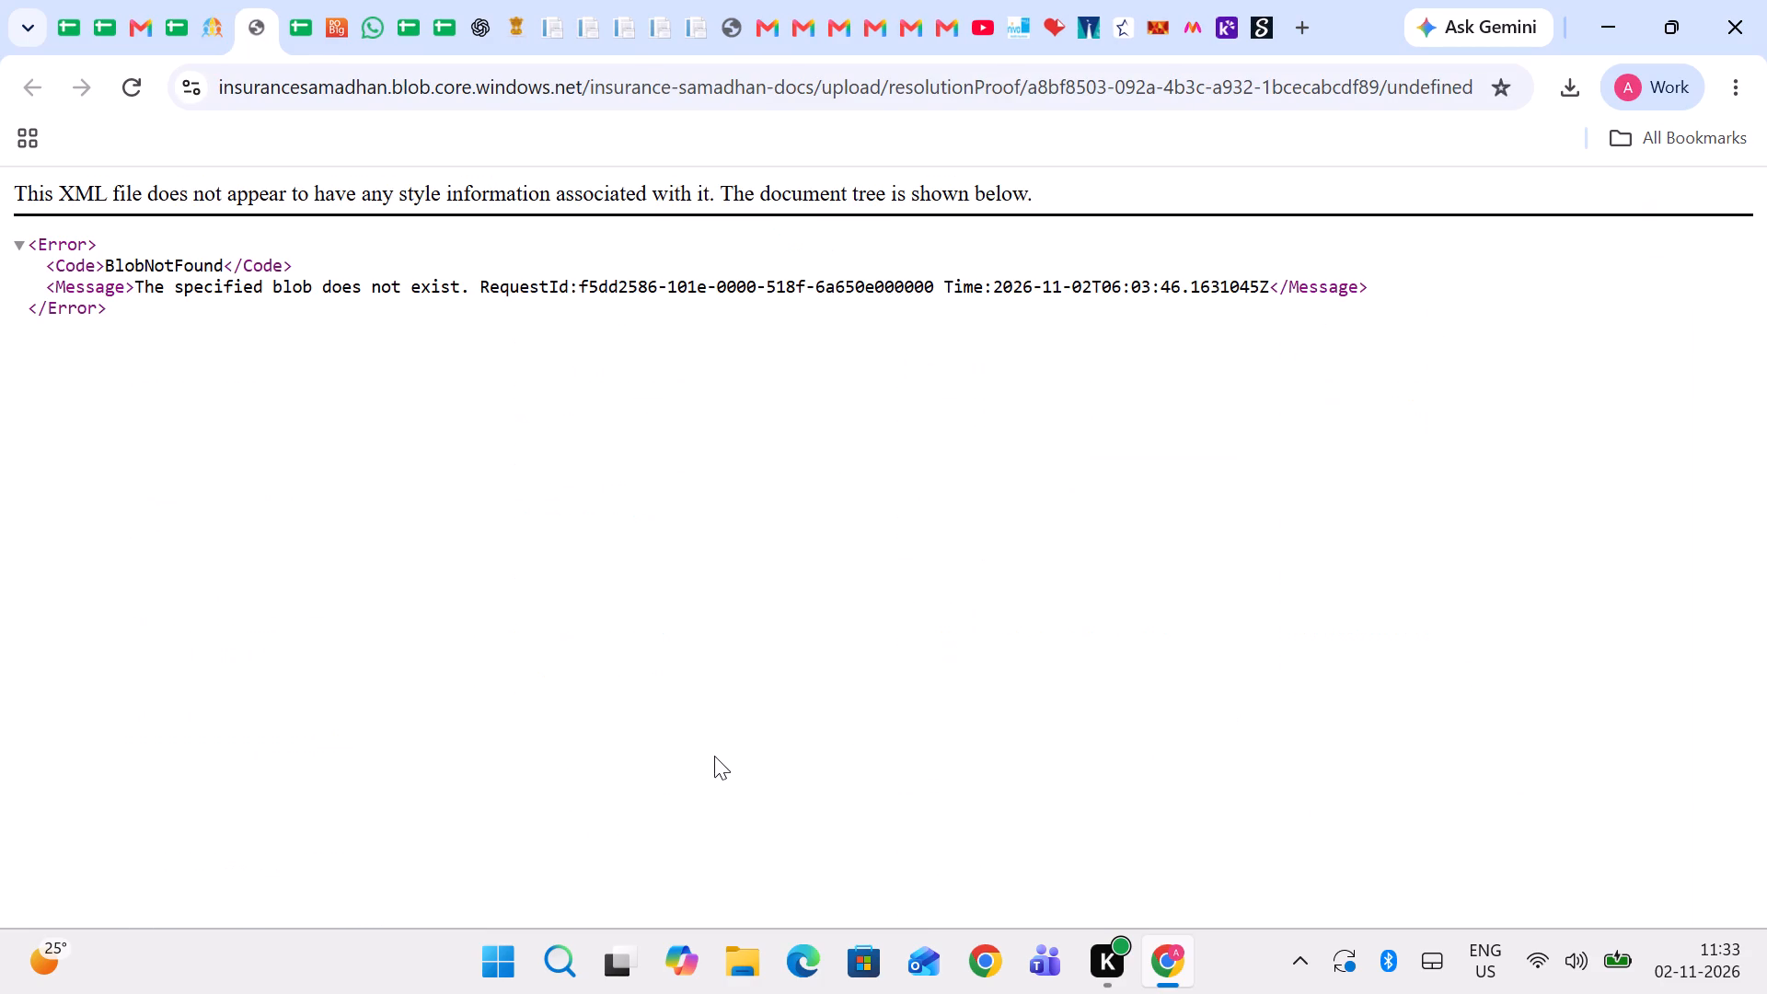
click(255, 22)
Add and save the complaint comment "not received".
scroll(687, 408, up, 2)
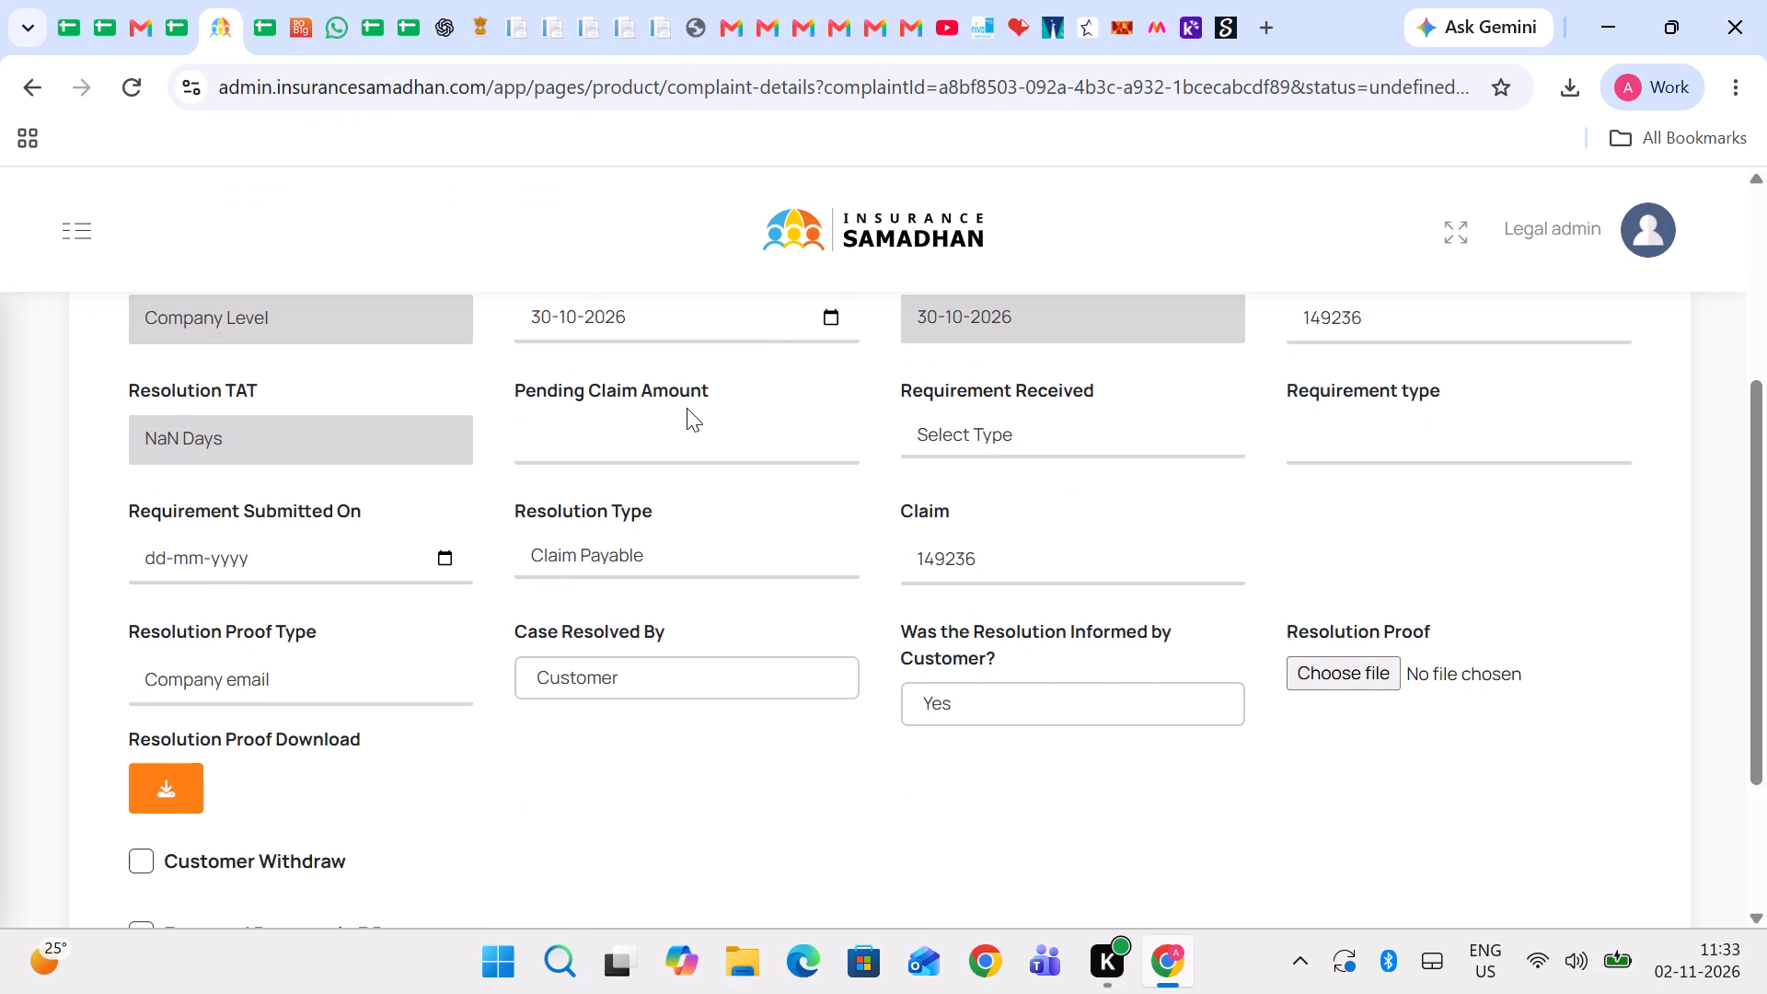
scroll(687, 408, up, 2)
click(727, 322)
click(727, 322)
click(720, 331)
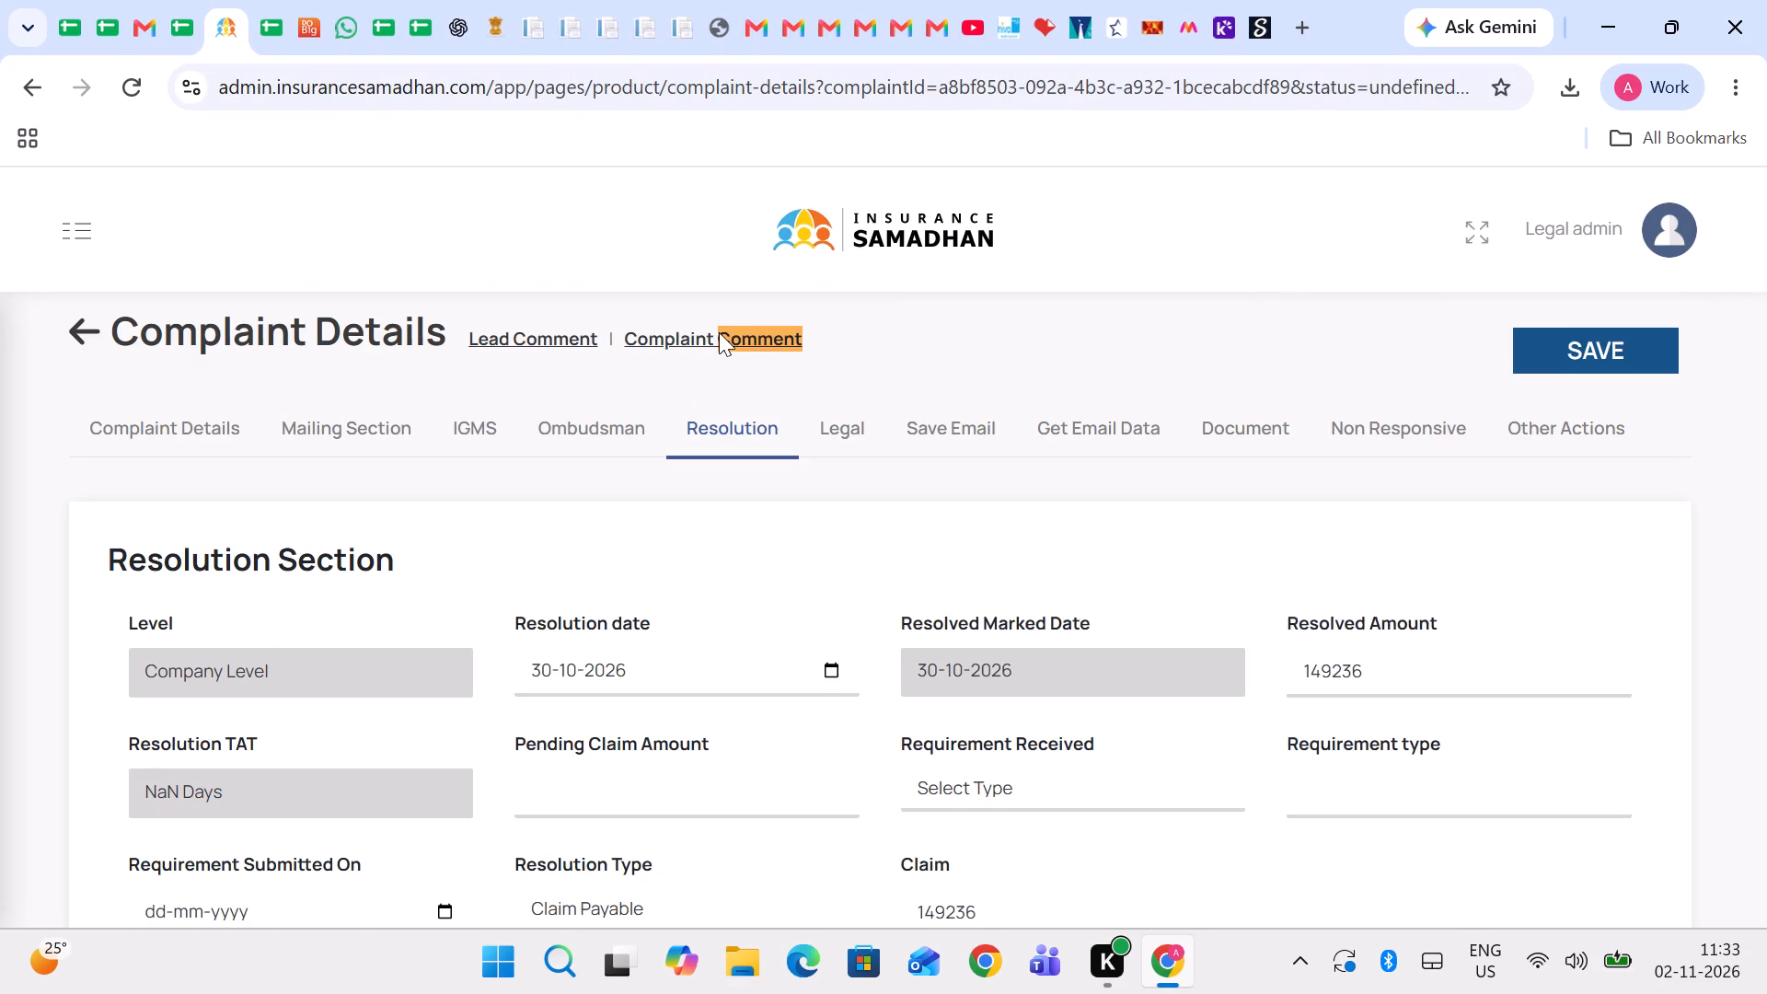
scroll(737, 739, down, 6)
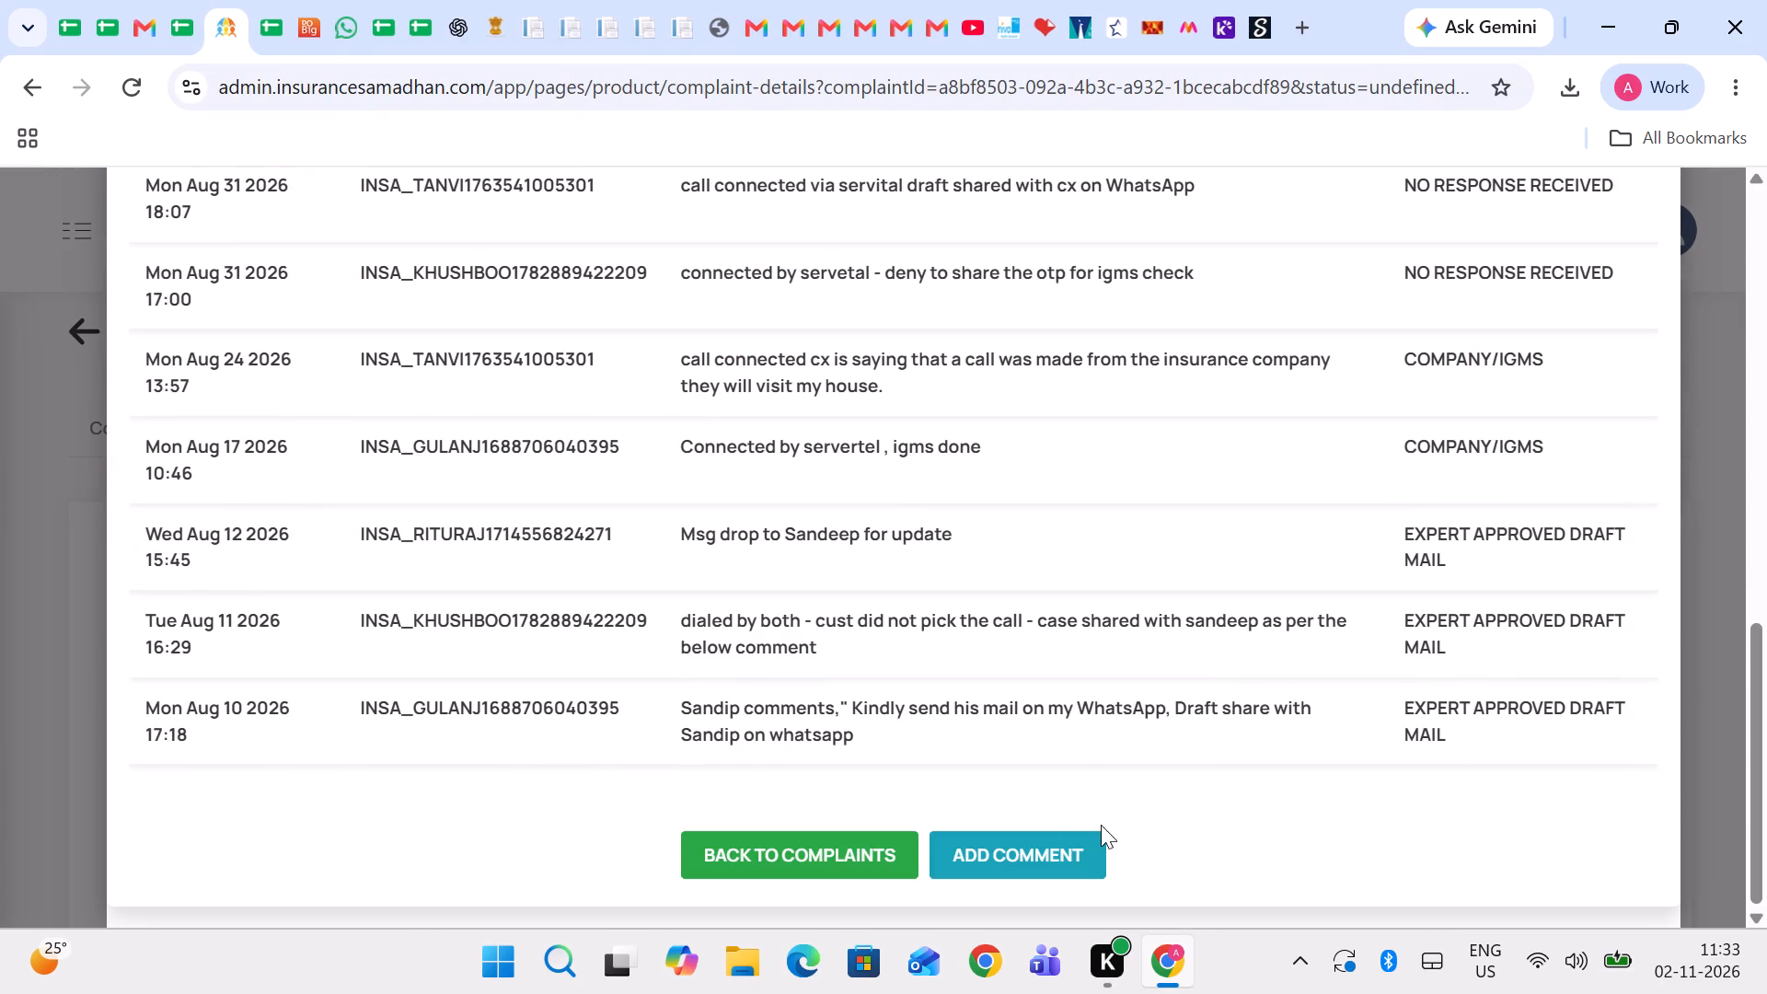
drag(1101, 825, 1079, 847)
click(1075, 850)
click(815, 777)
text(not received)
key(space)
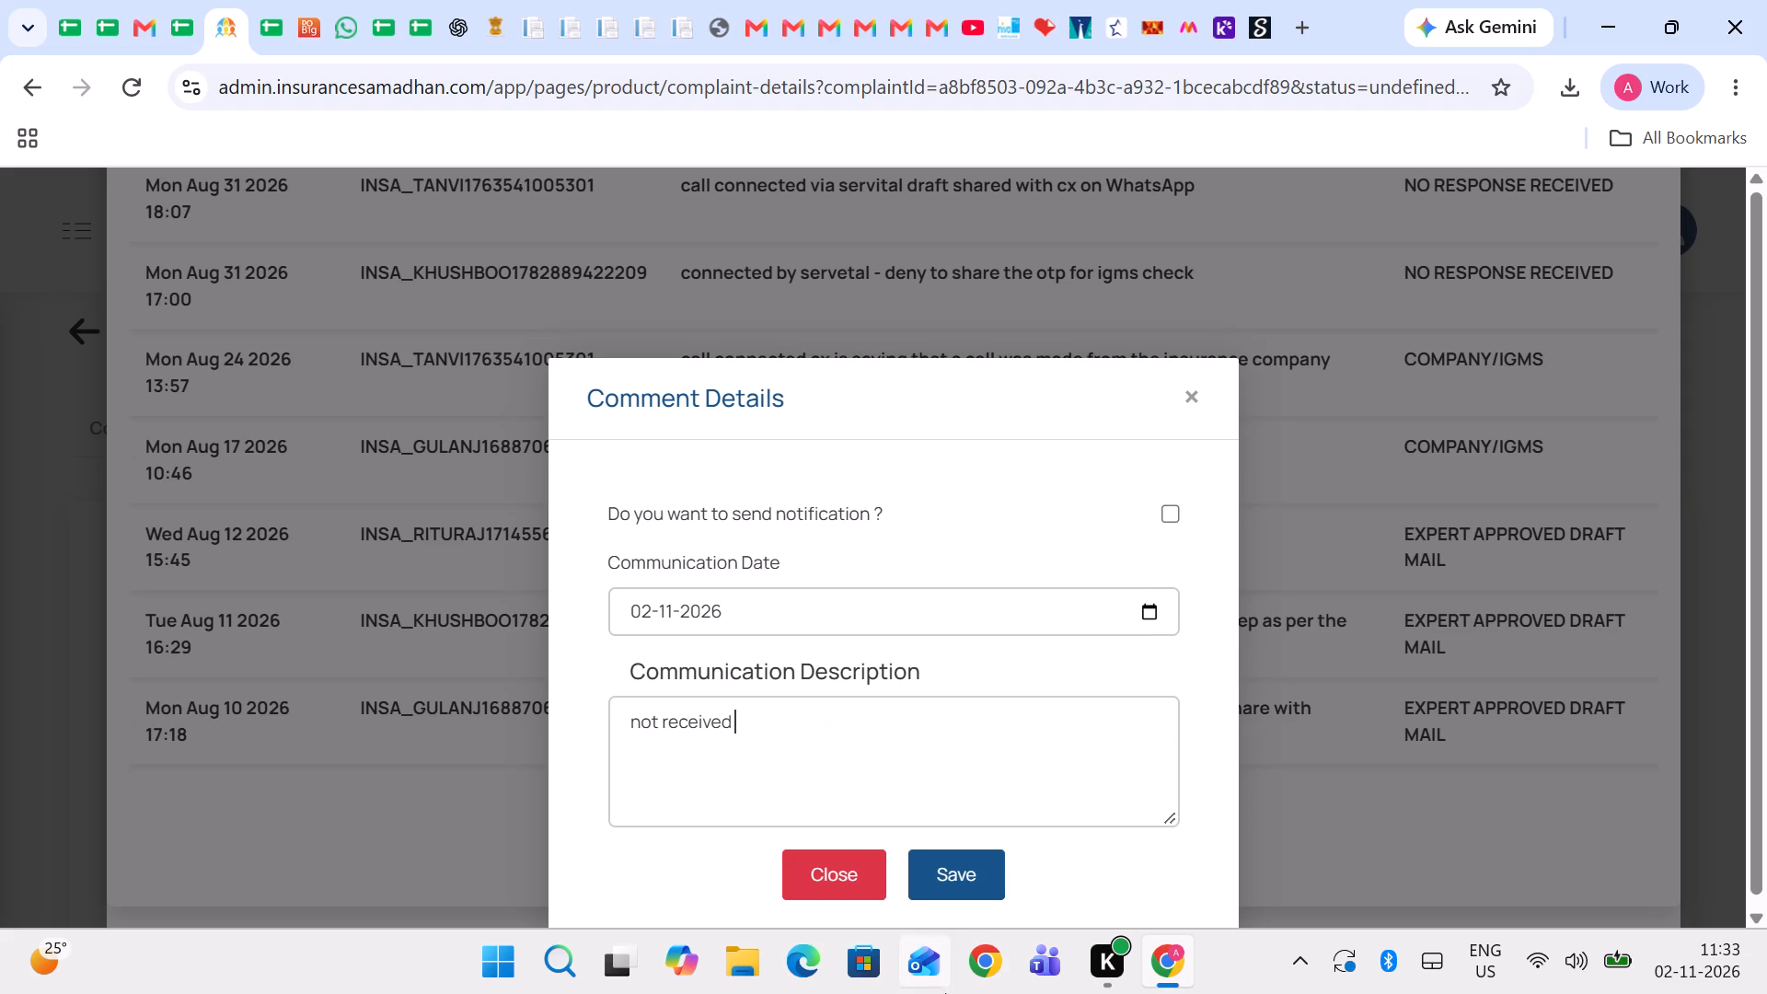
click(946, 878)
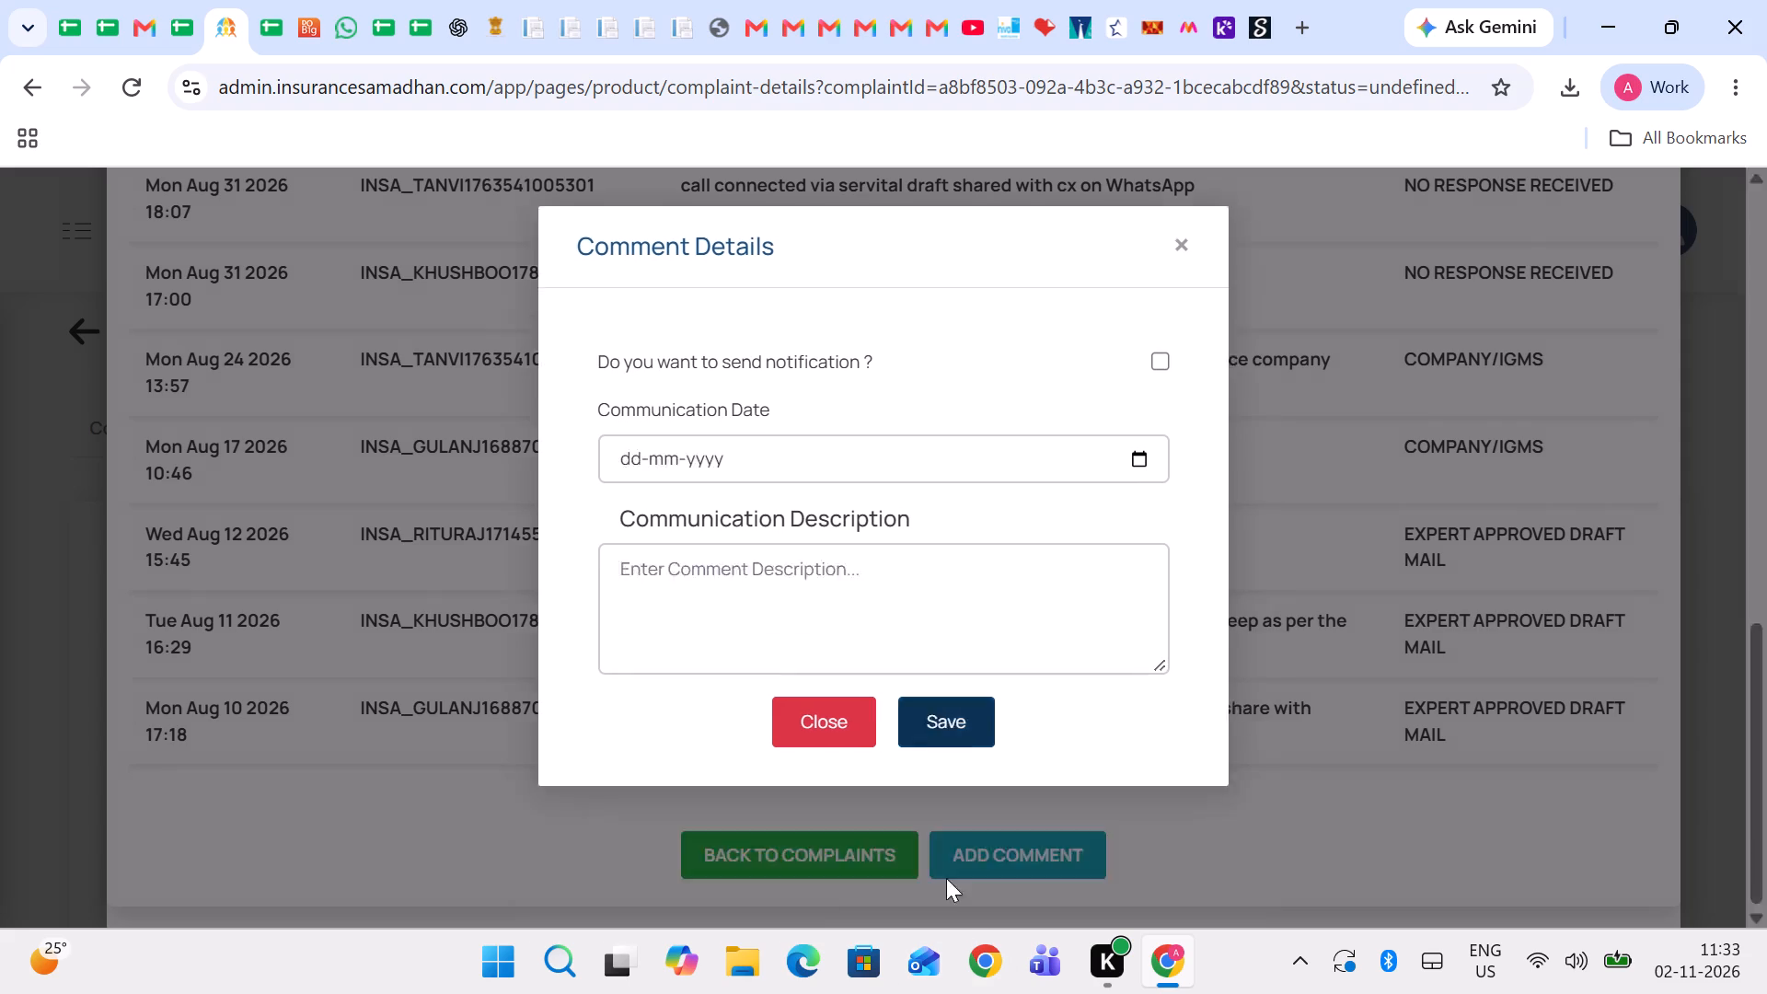
click(0, 508)
Switch to the RESOLVED SHEET NOVEMBER 2026 spreadsheet and copy the phone number in row 9.
click(173, 0)
key(Left)
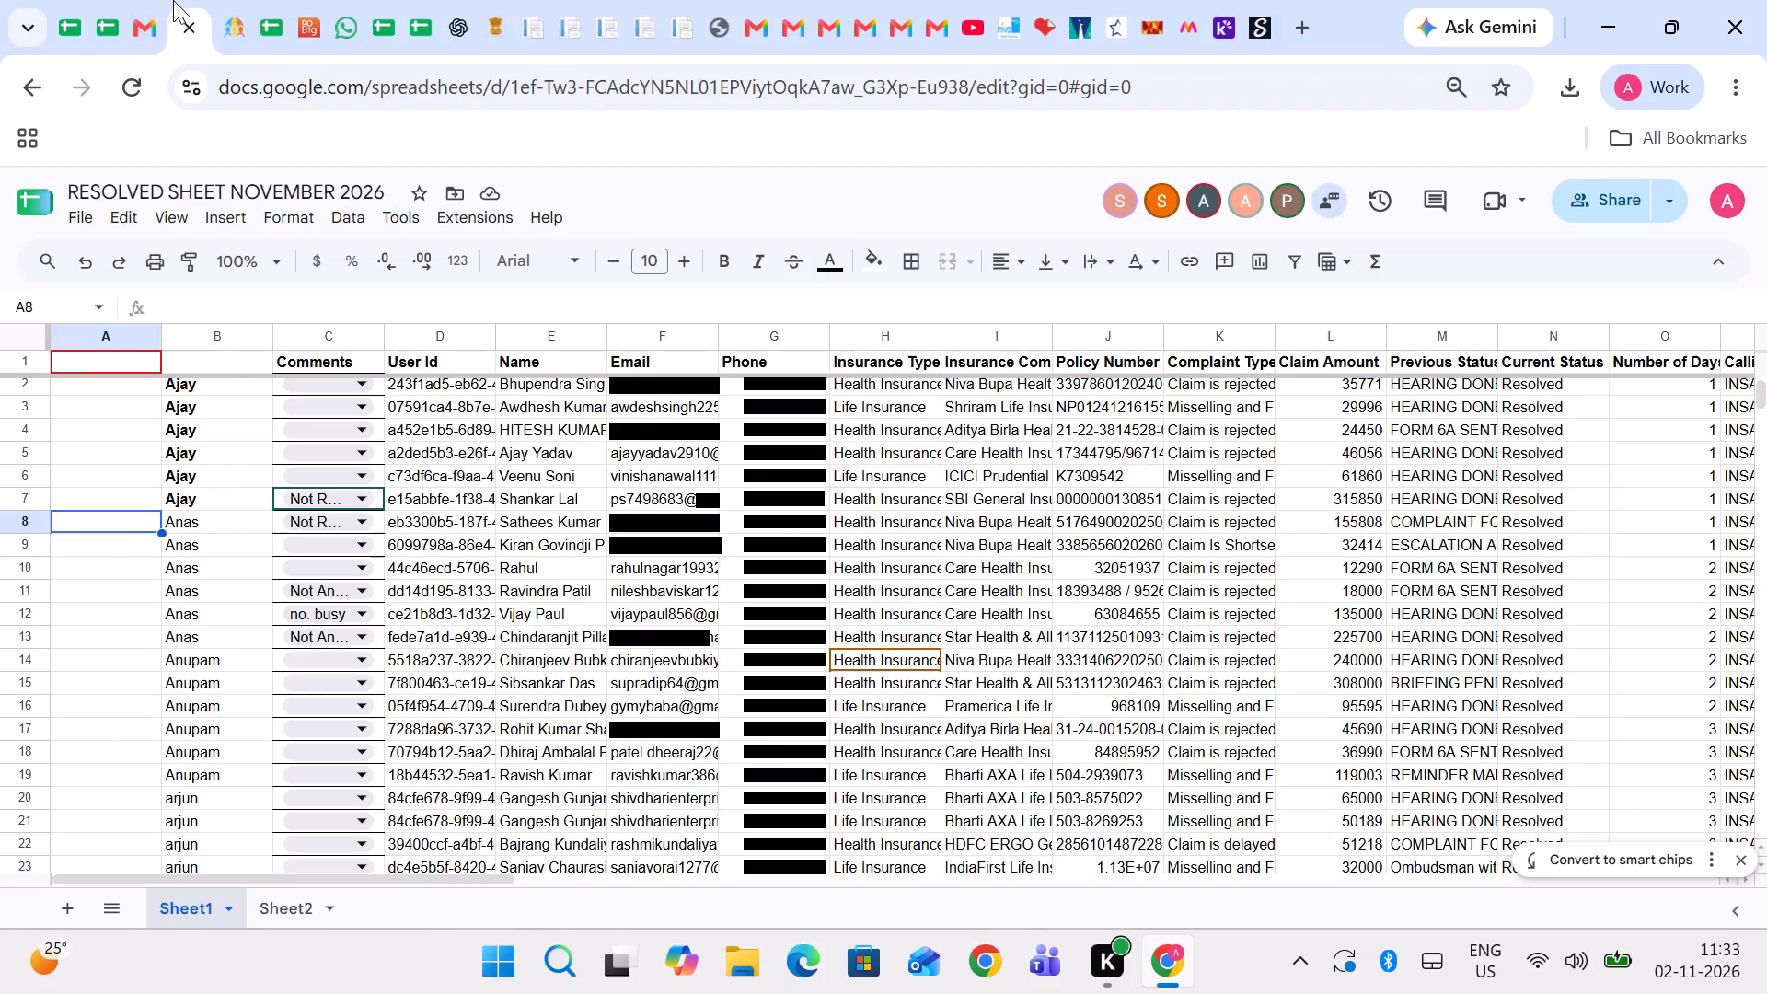
key(Left)
key(Down)
key(Right)
key(Right)
key(Right)
key(Right)
key(Right)
key(Right)
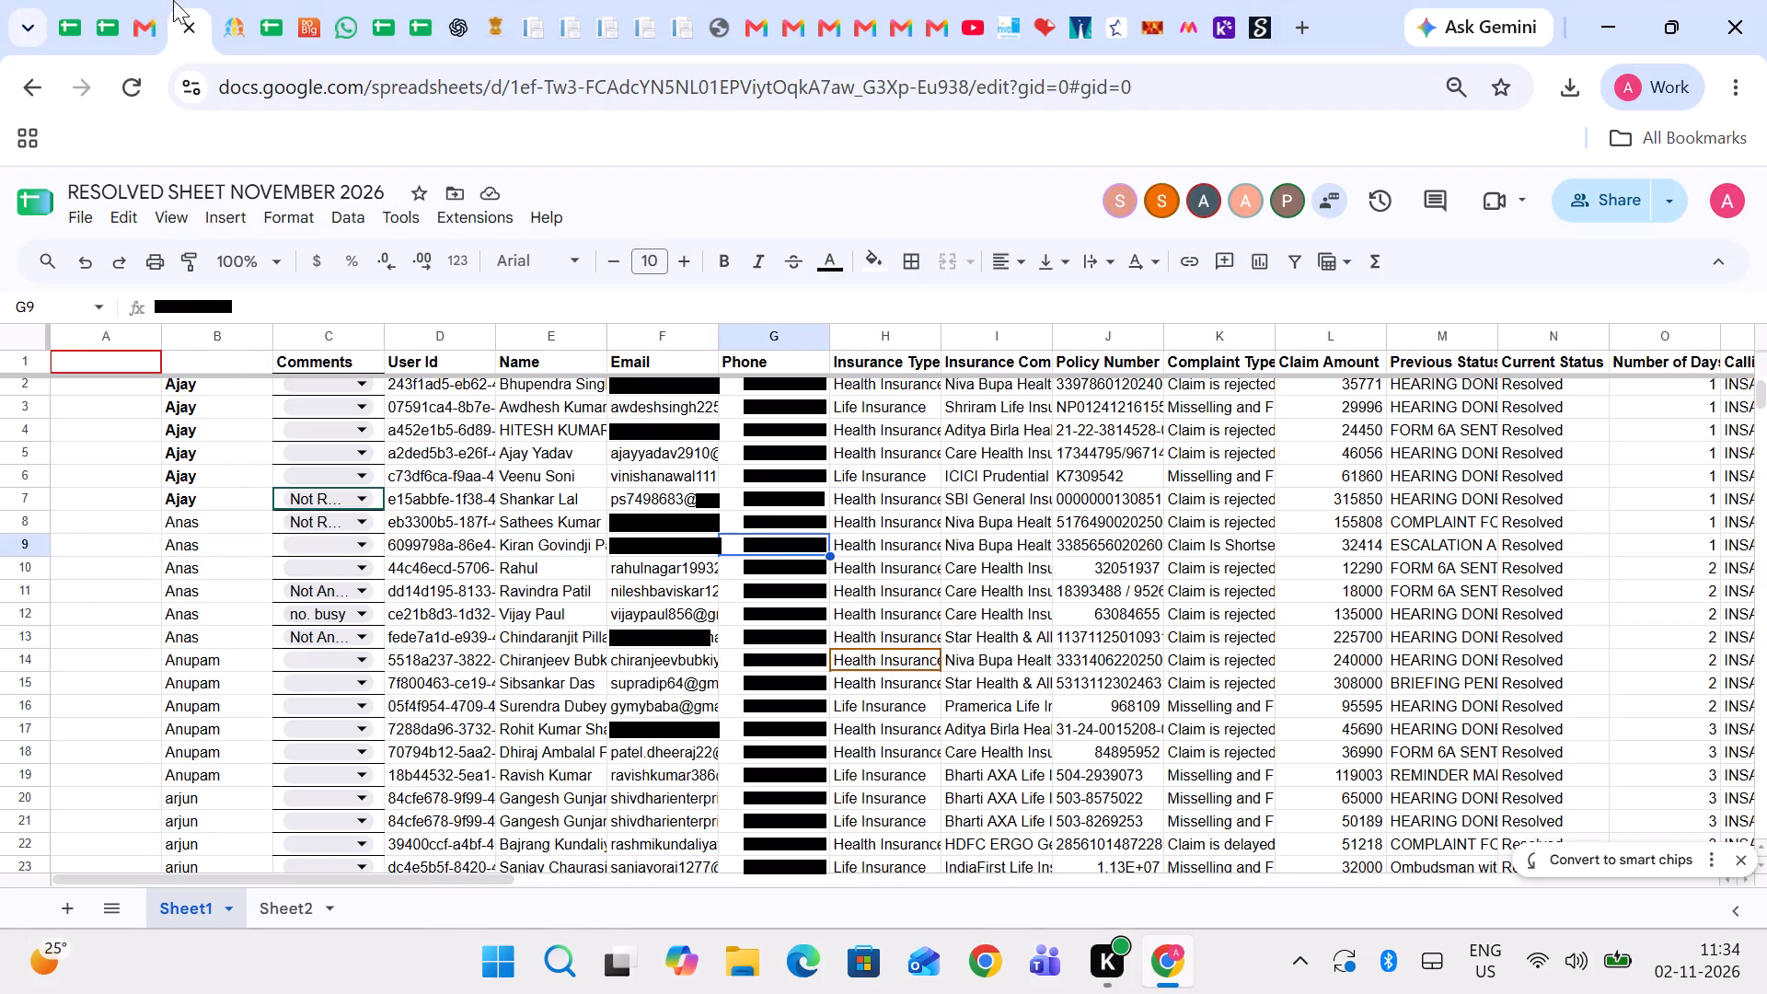
key(ctrl+c)
Switch to the Smartflo dialer, replace the To number with the copied phone number and place the call.
click(322, 0)
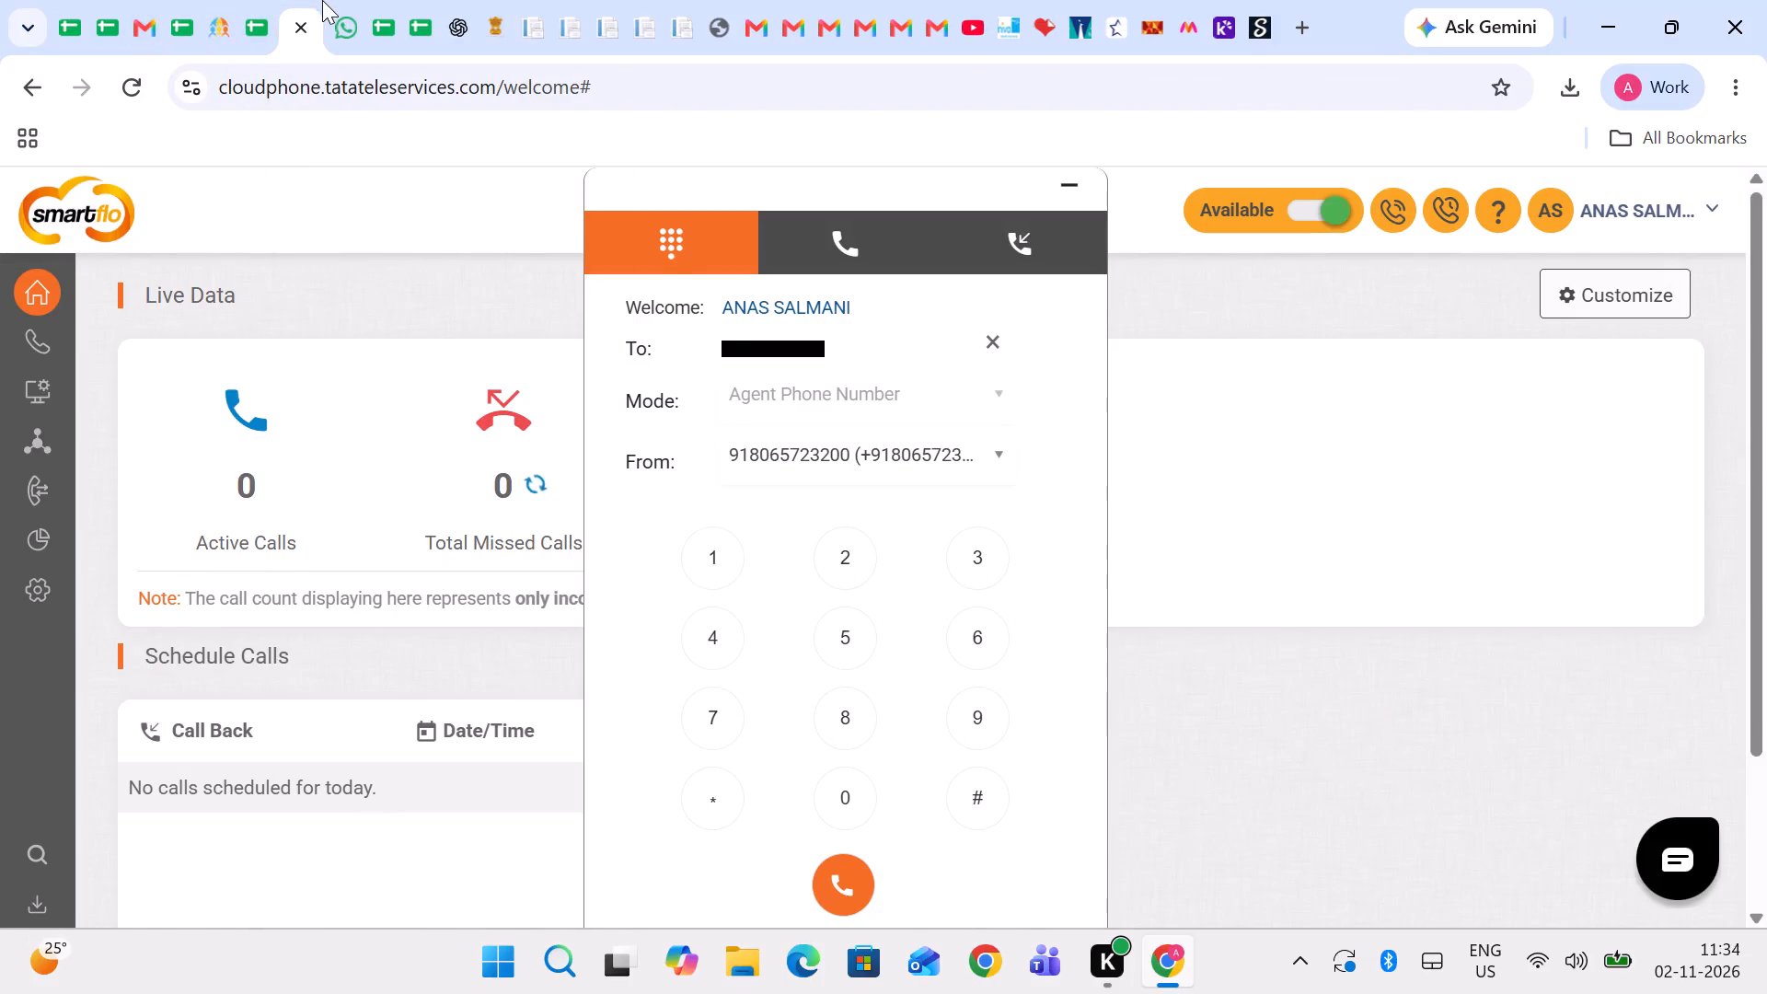
drag(772, 330, 756, 365)
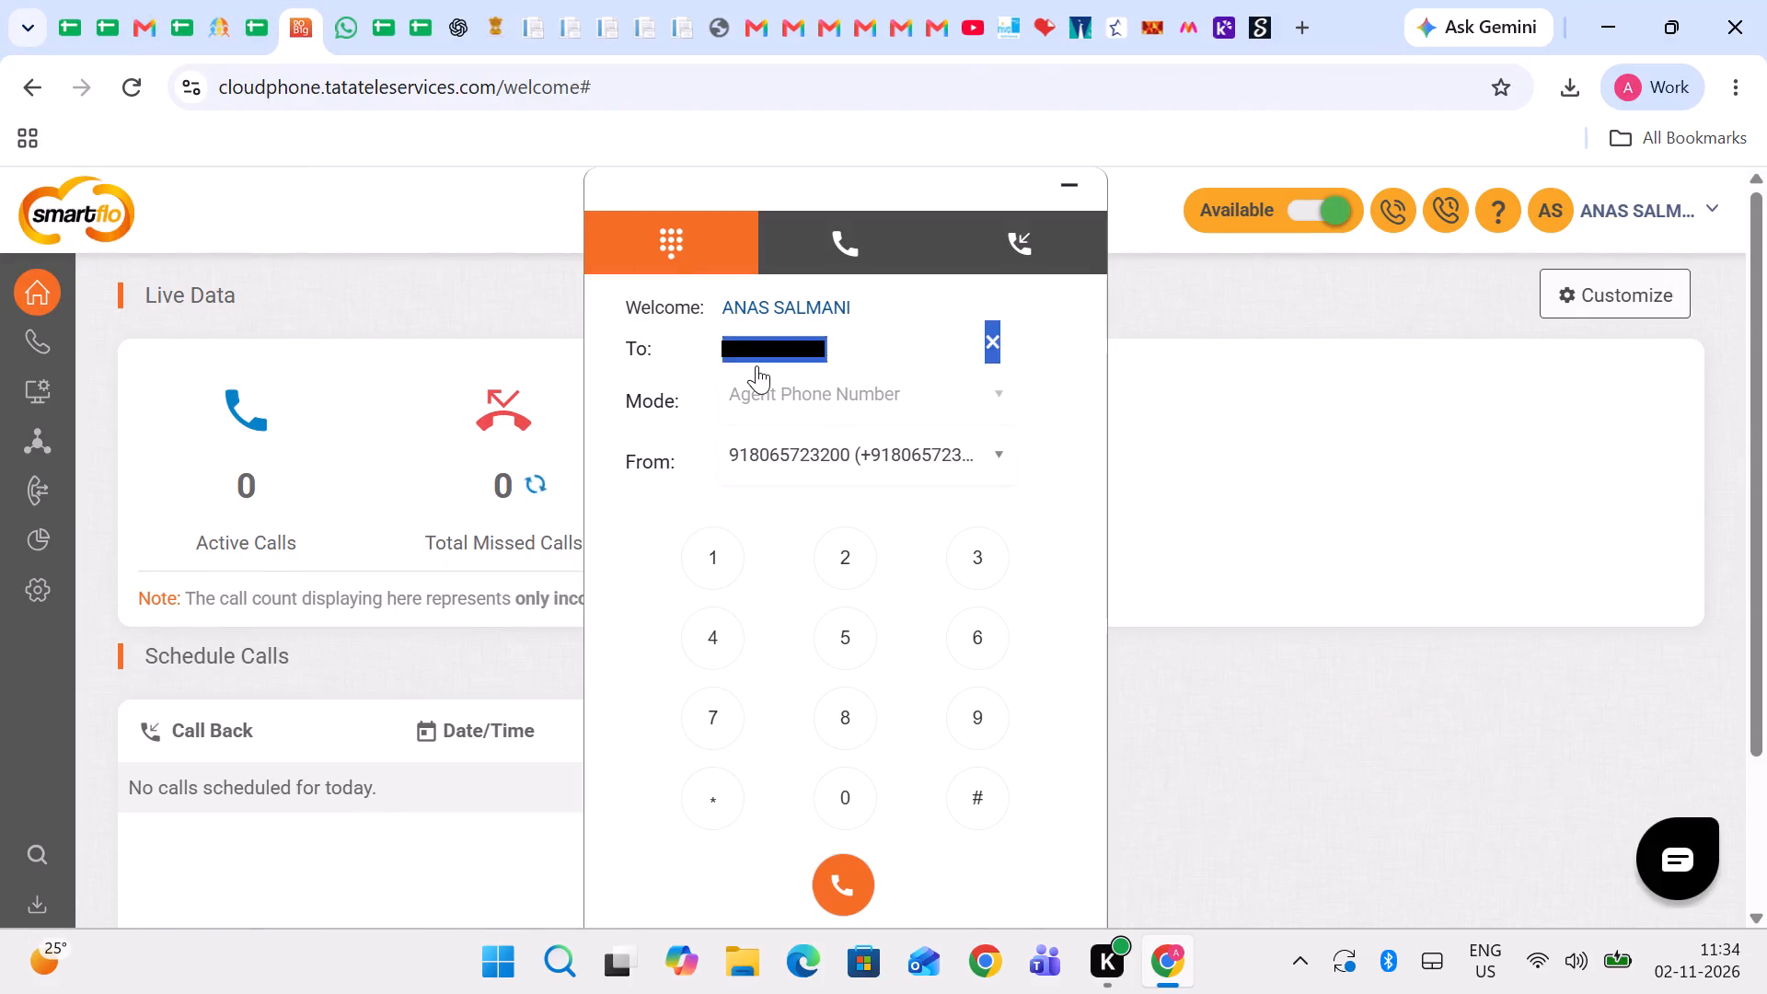
double_click(756, 365)
double_click(768, 349)
key(ctrl+v)
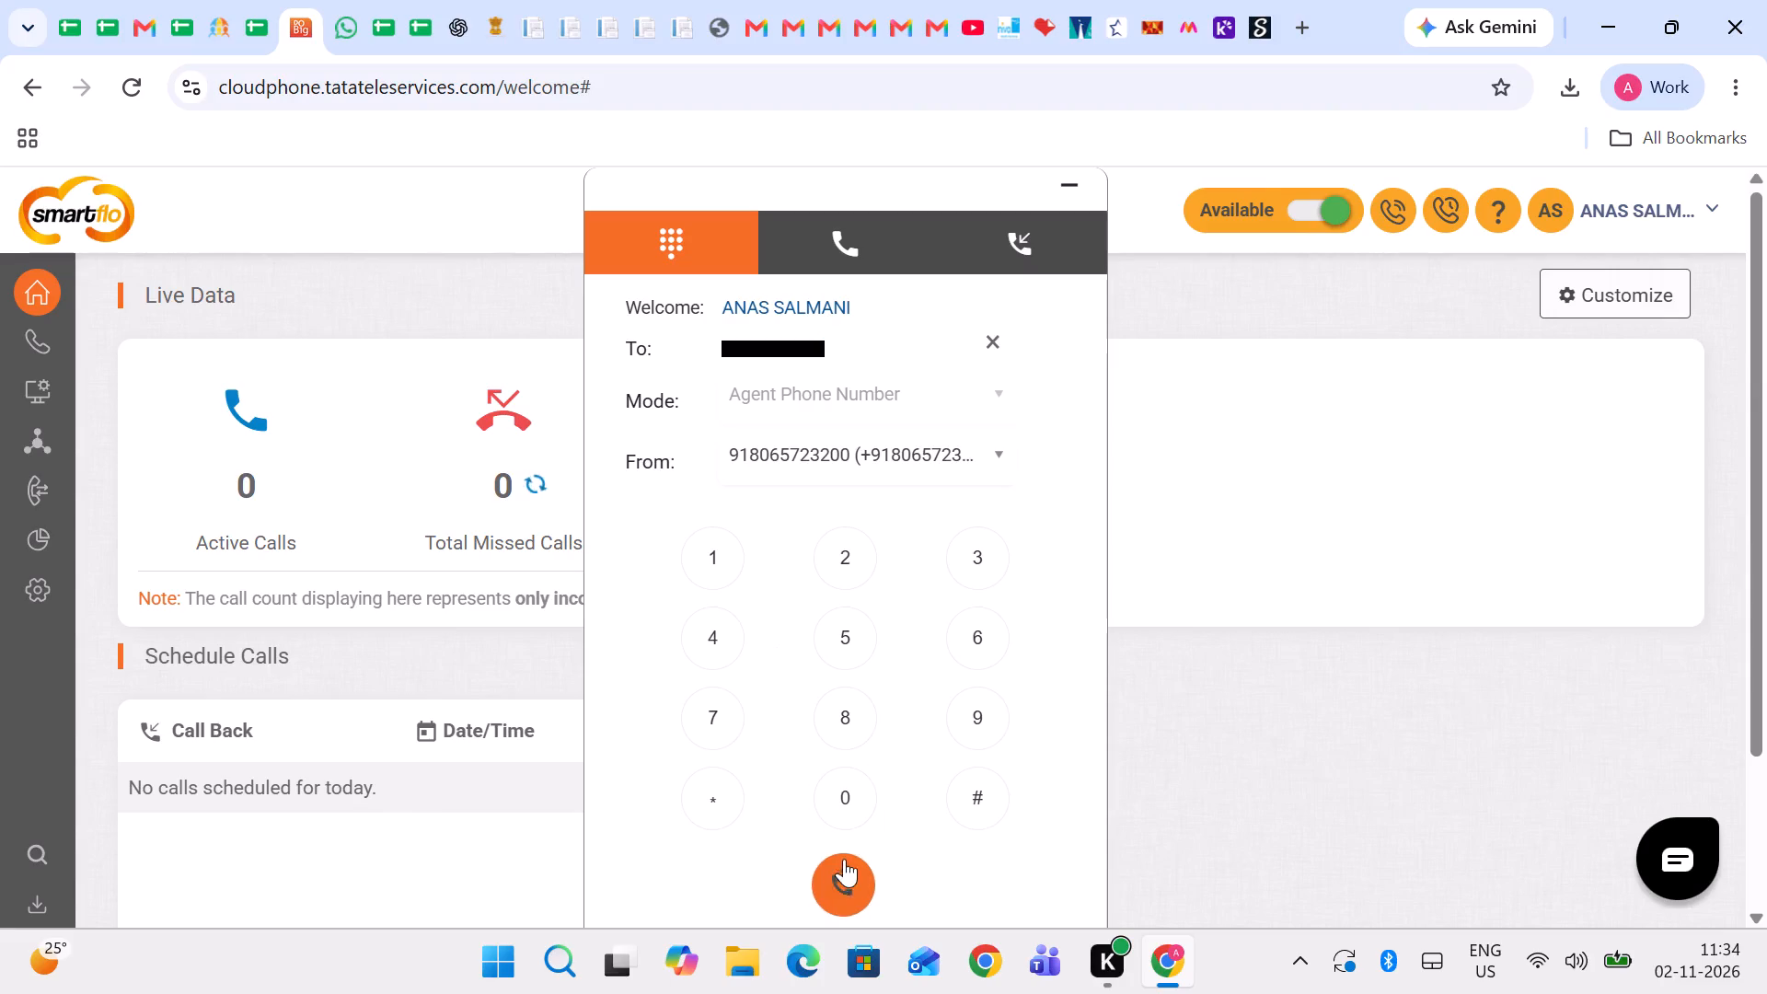
click(838, 864)
Switch to the Insurance Samadhan dashboard, go back to All Complaints and search for the copied phone number.
click(218, 0)
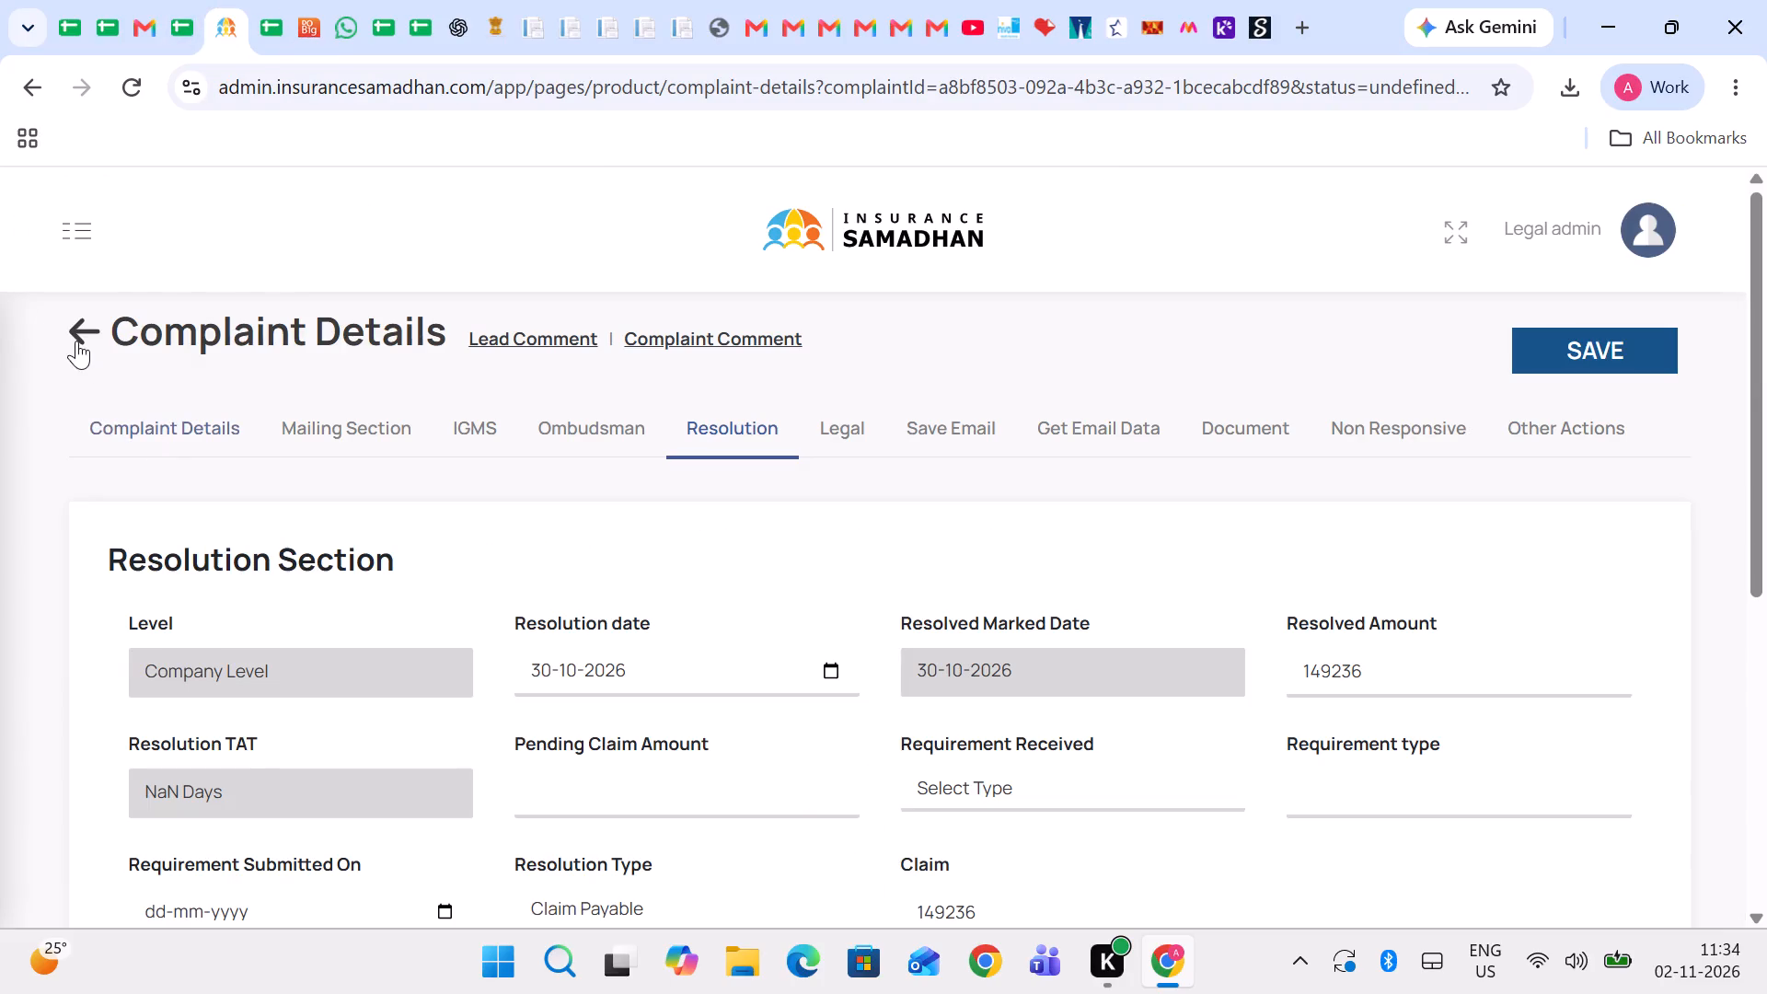
click(76, 341)
drag(197, 526, 0, 548)
key(ctrl+v)
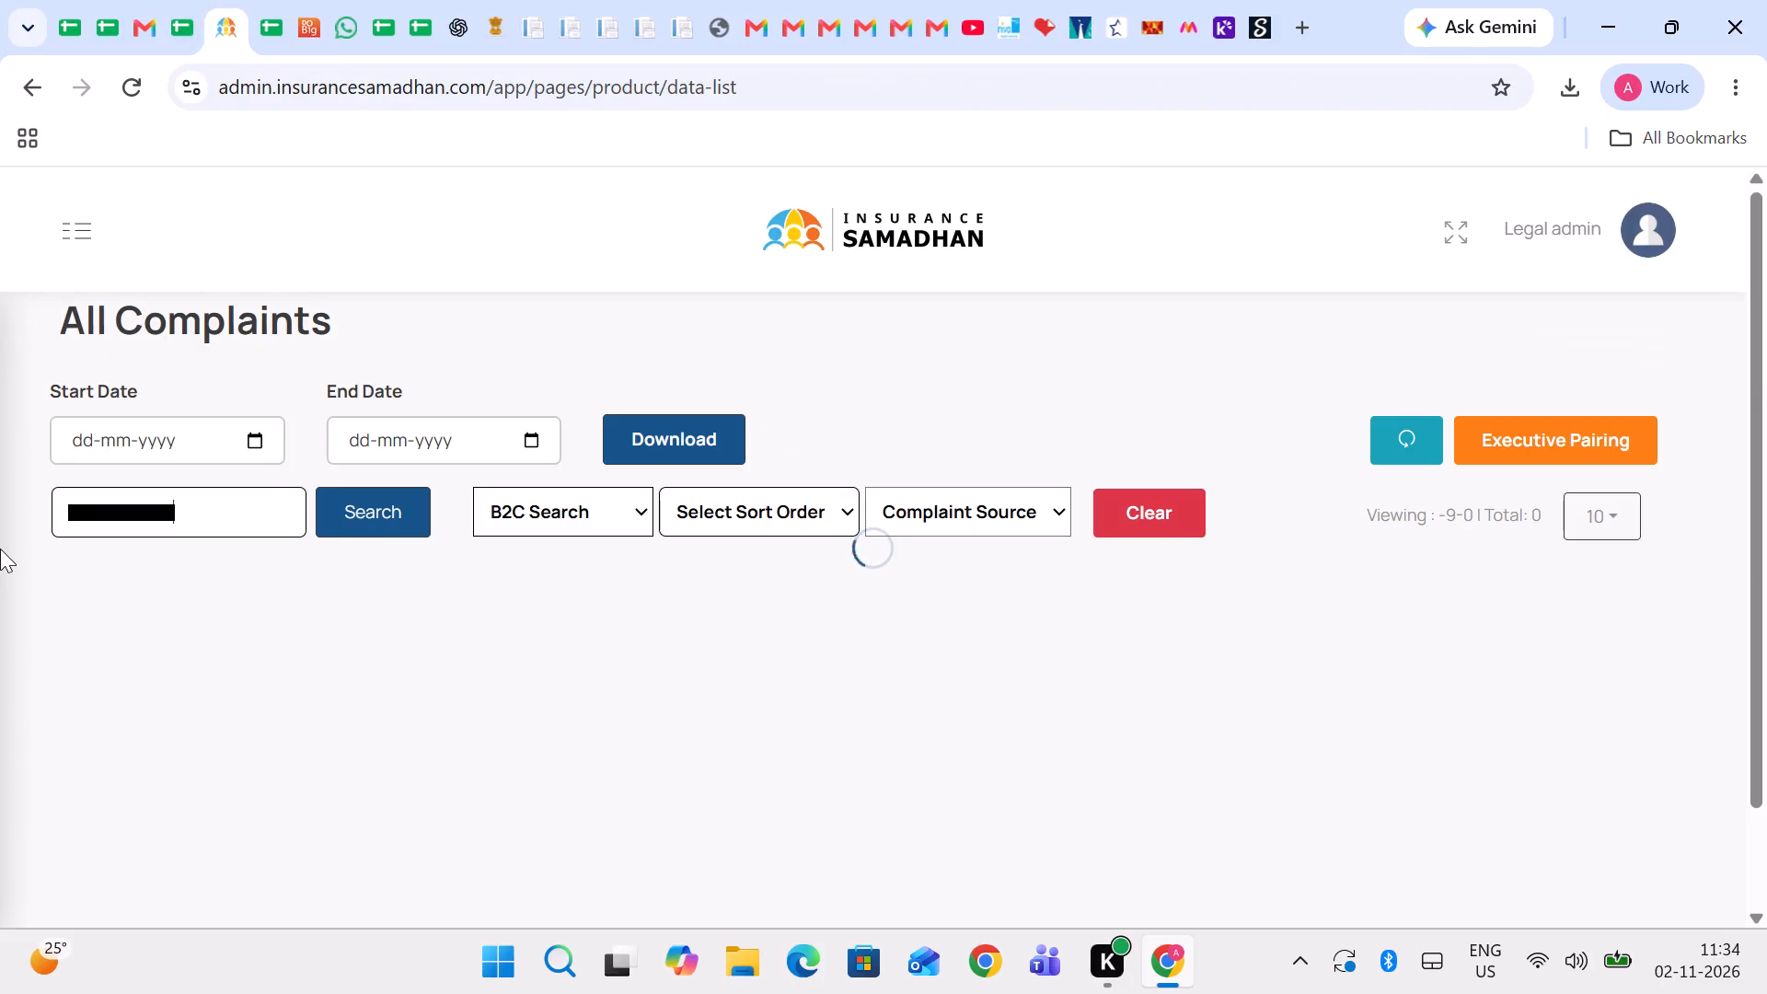
key(Return)
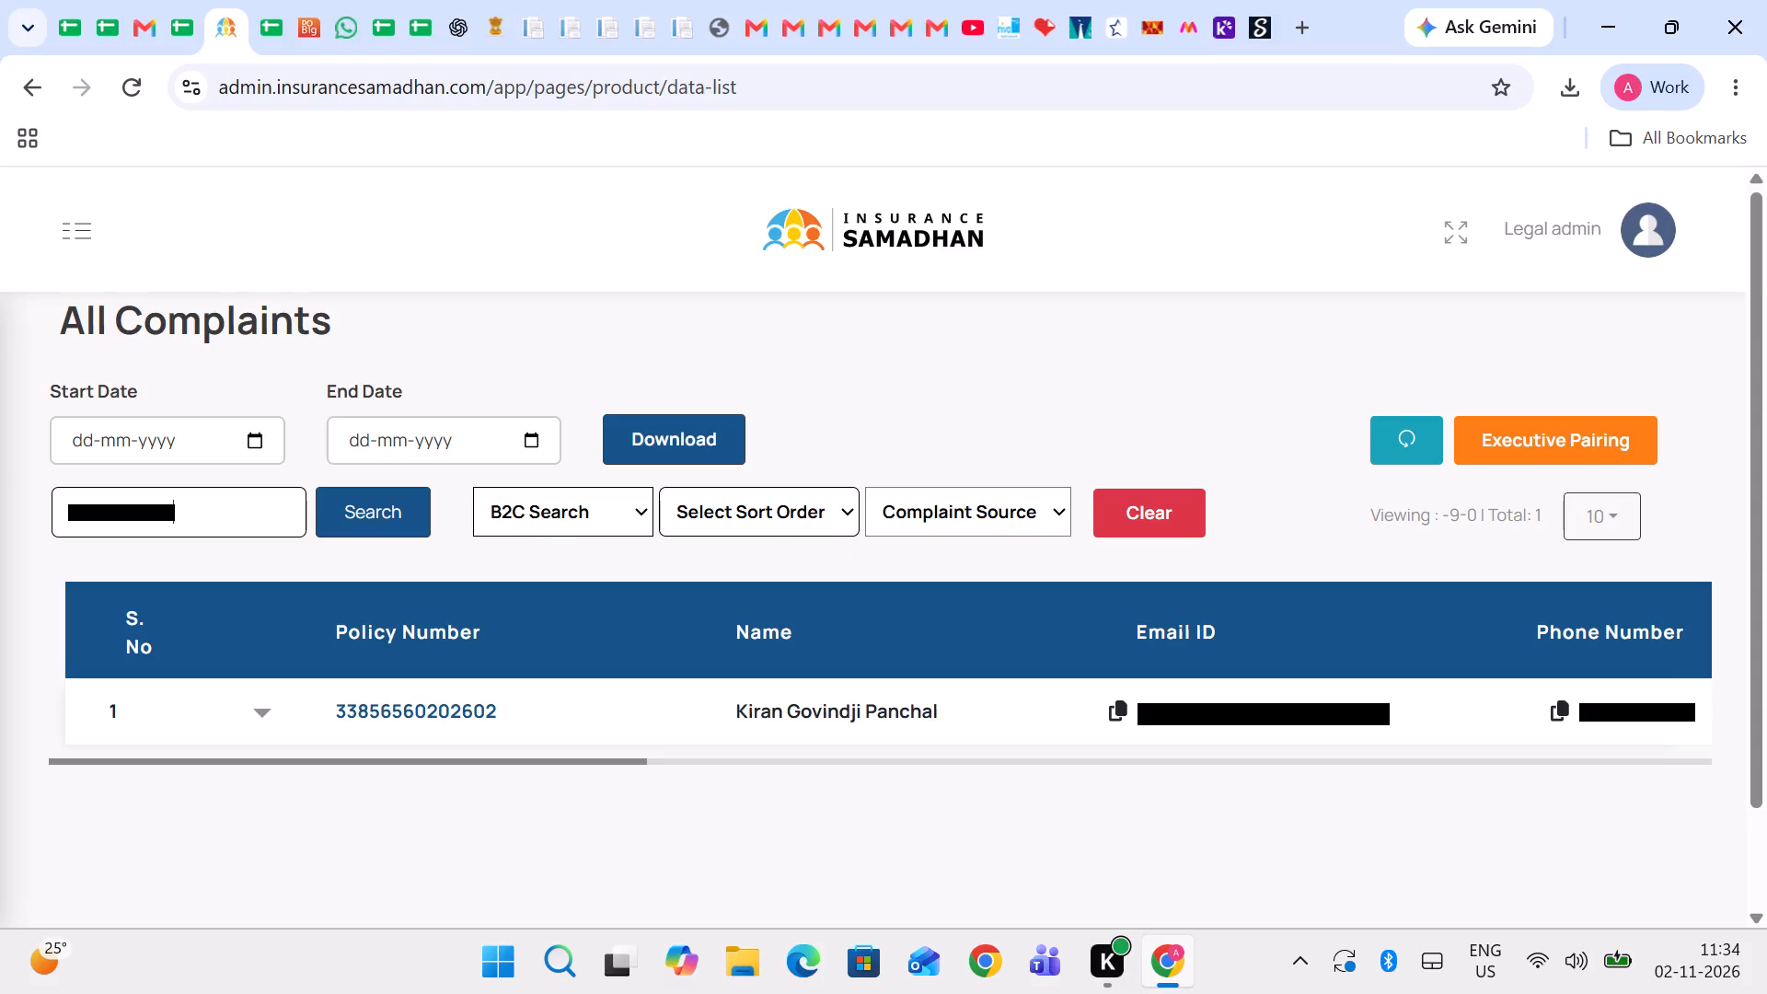
Redial the same number in the Smartflo dialer and return to the Insurance Samadhan complaints list.
click(325, 0)
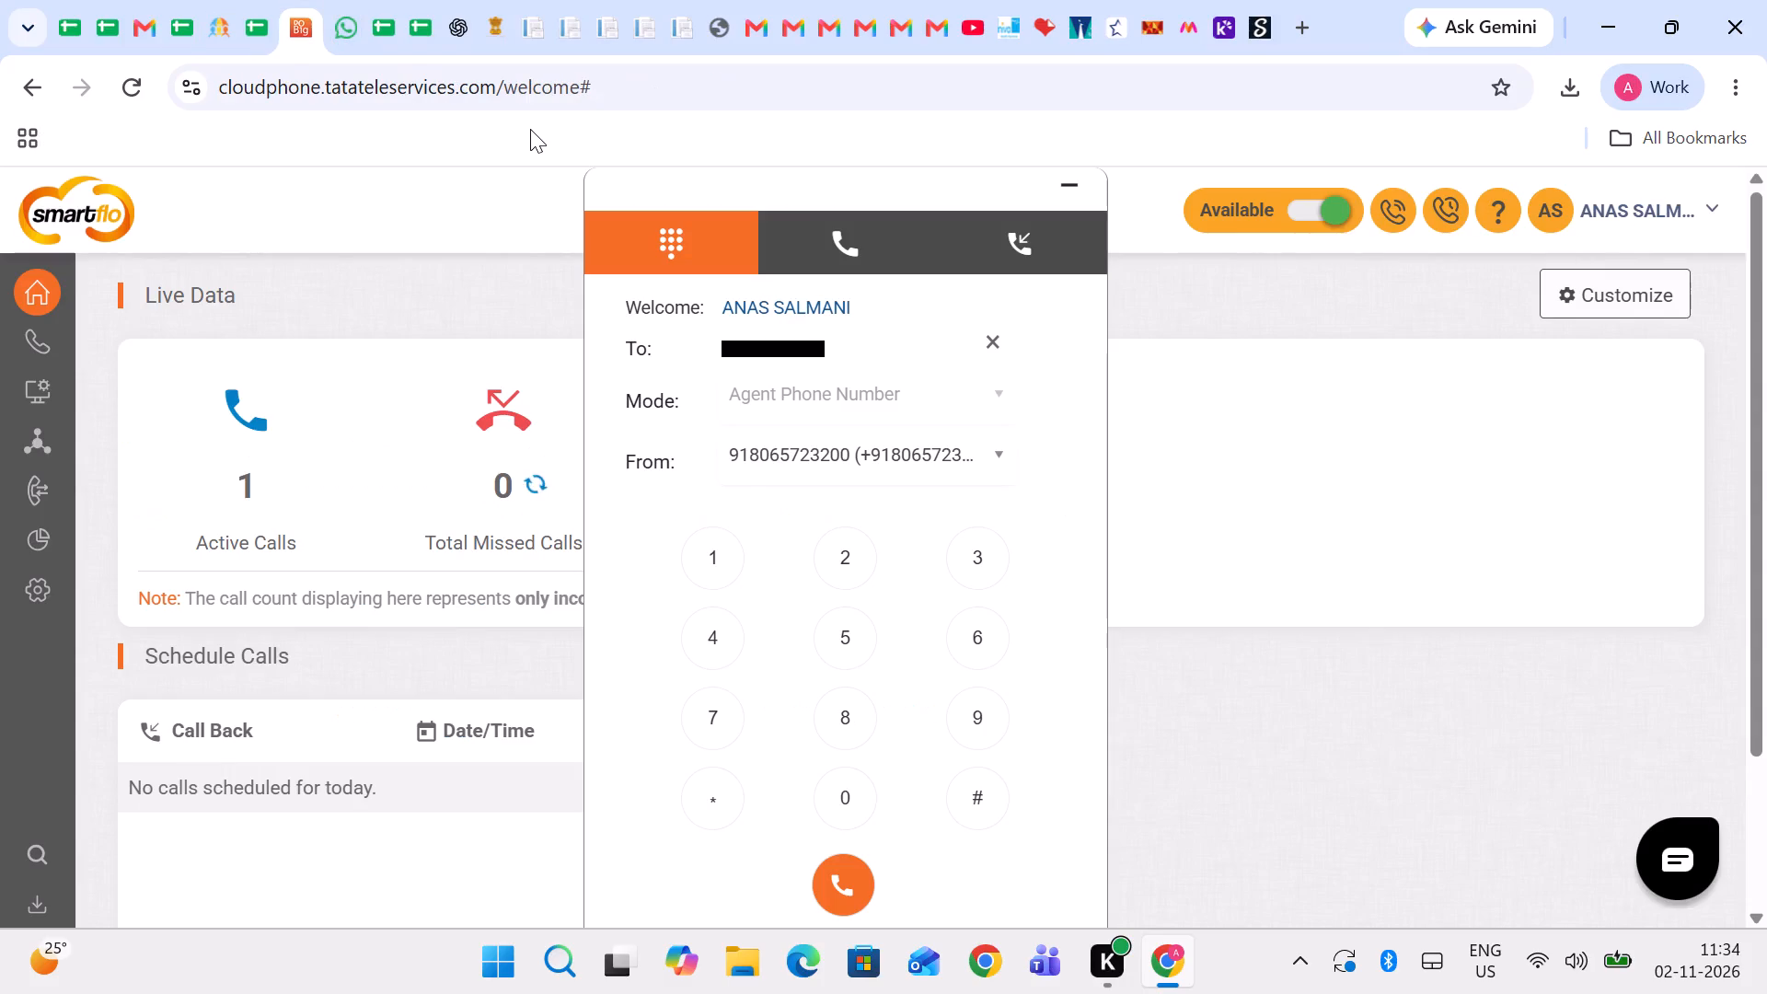
click(866, 888)
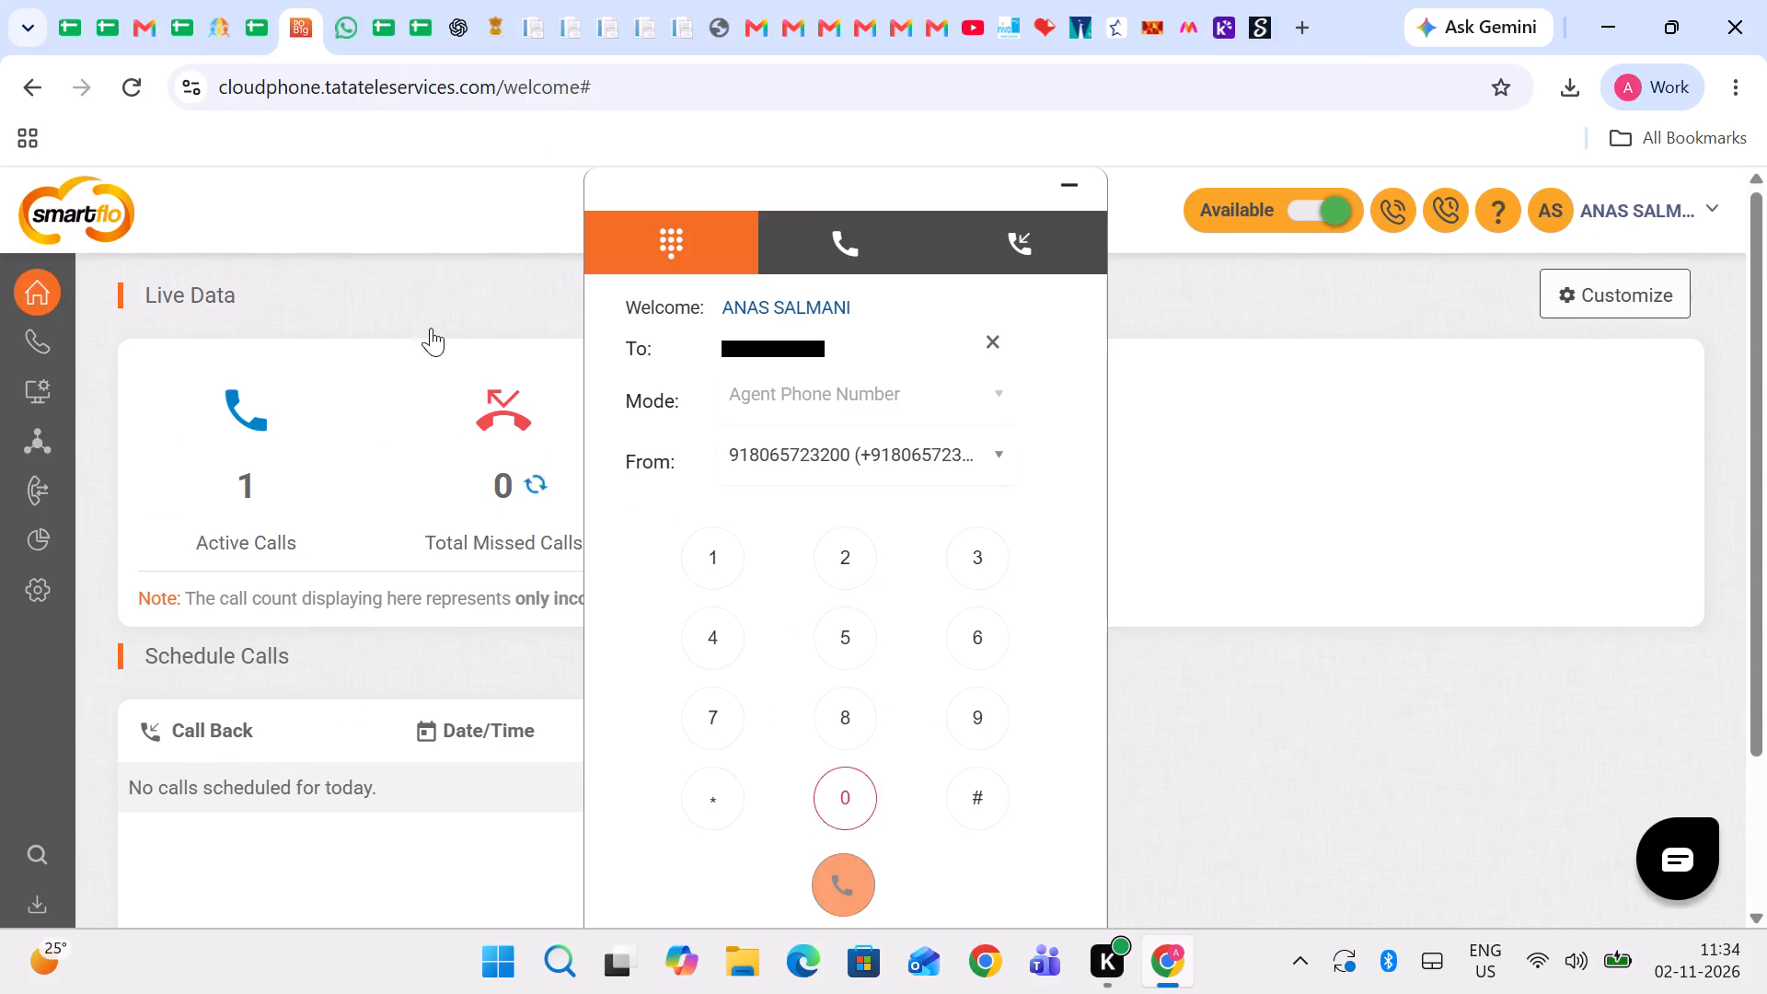
click(205, 0)
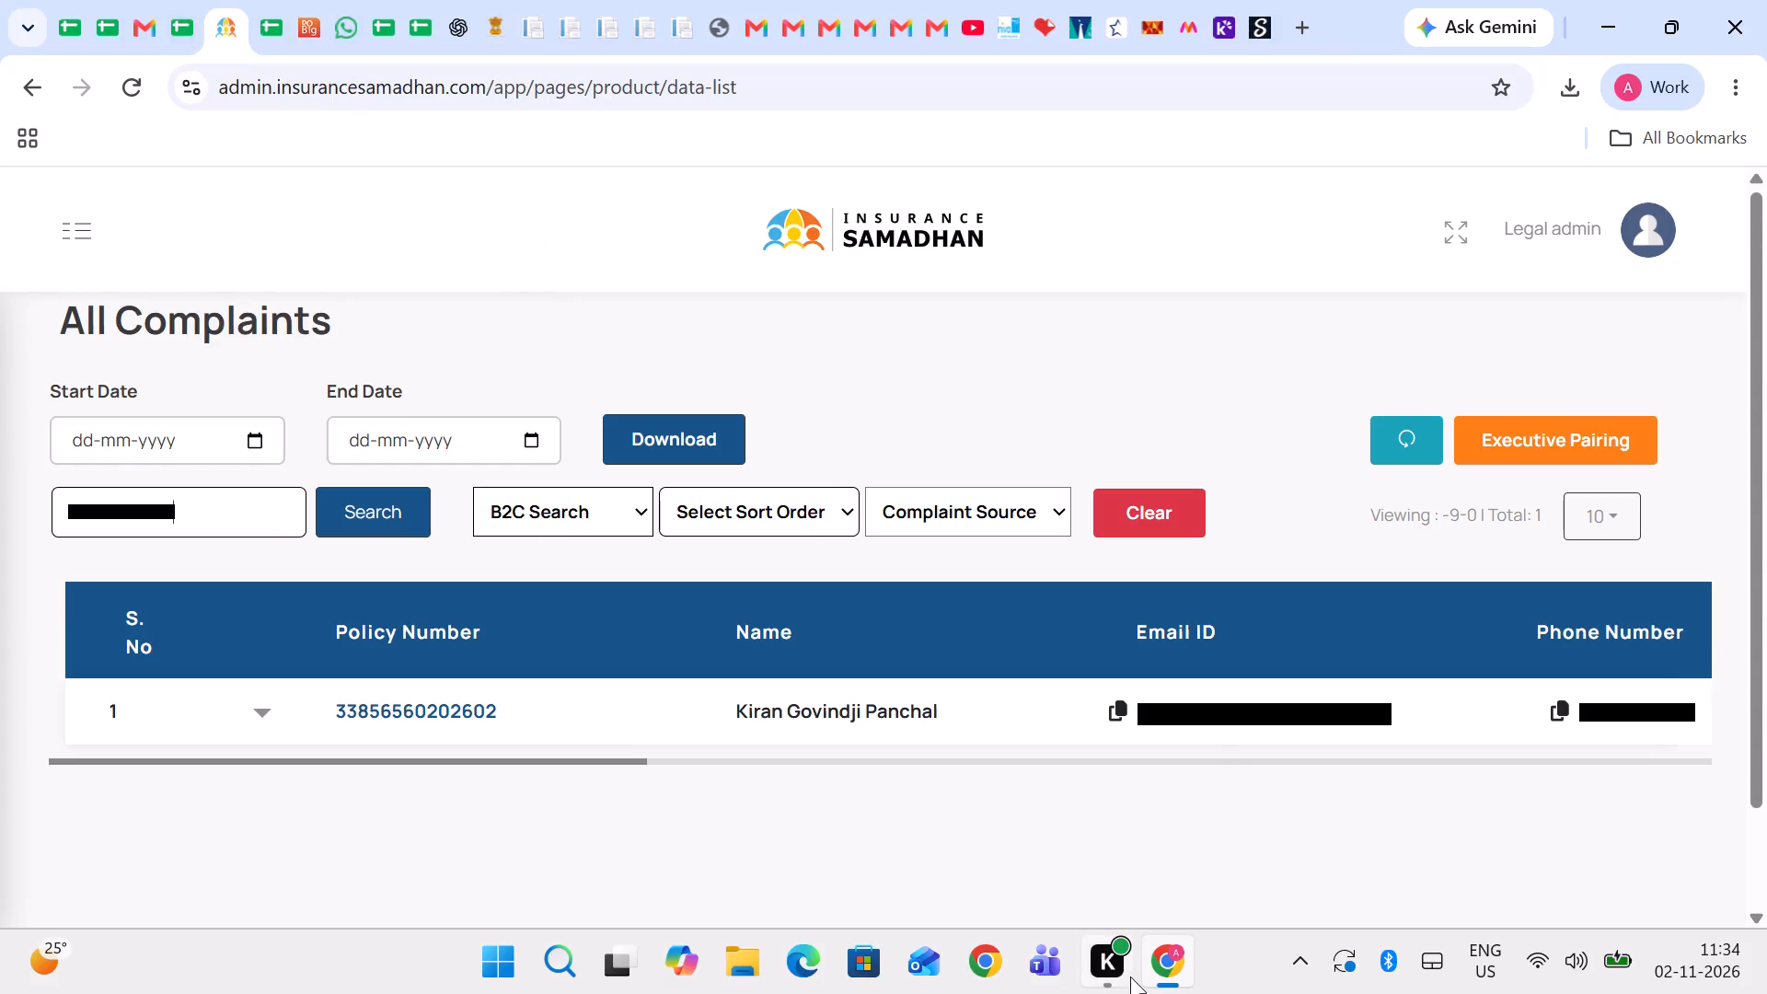
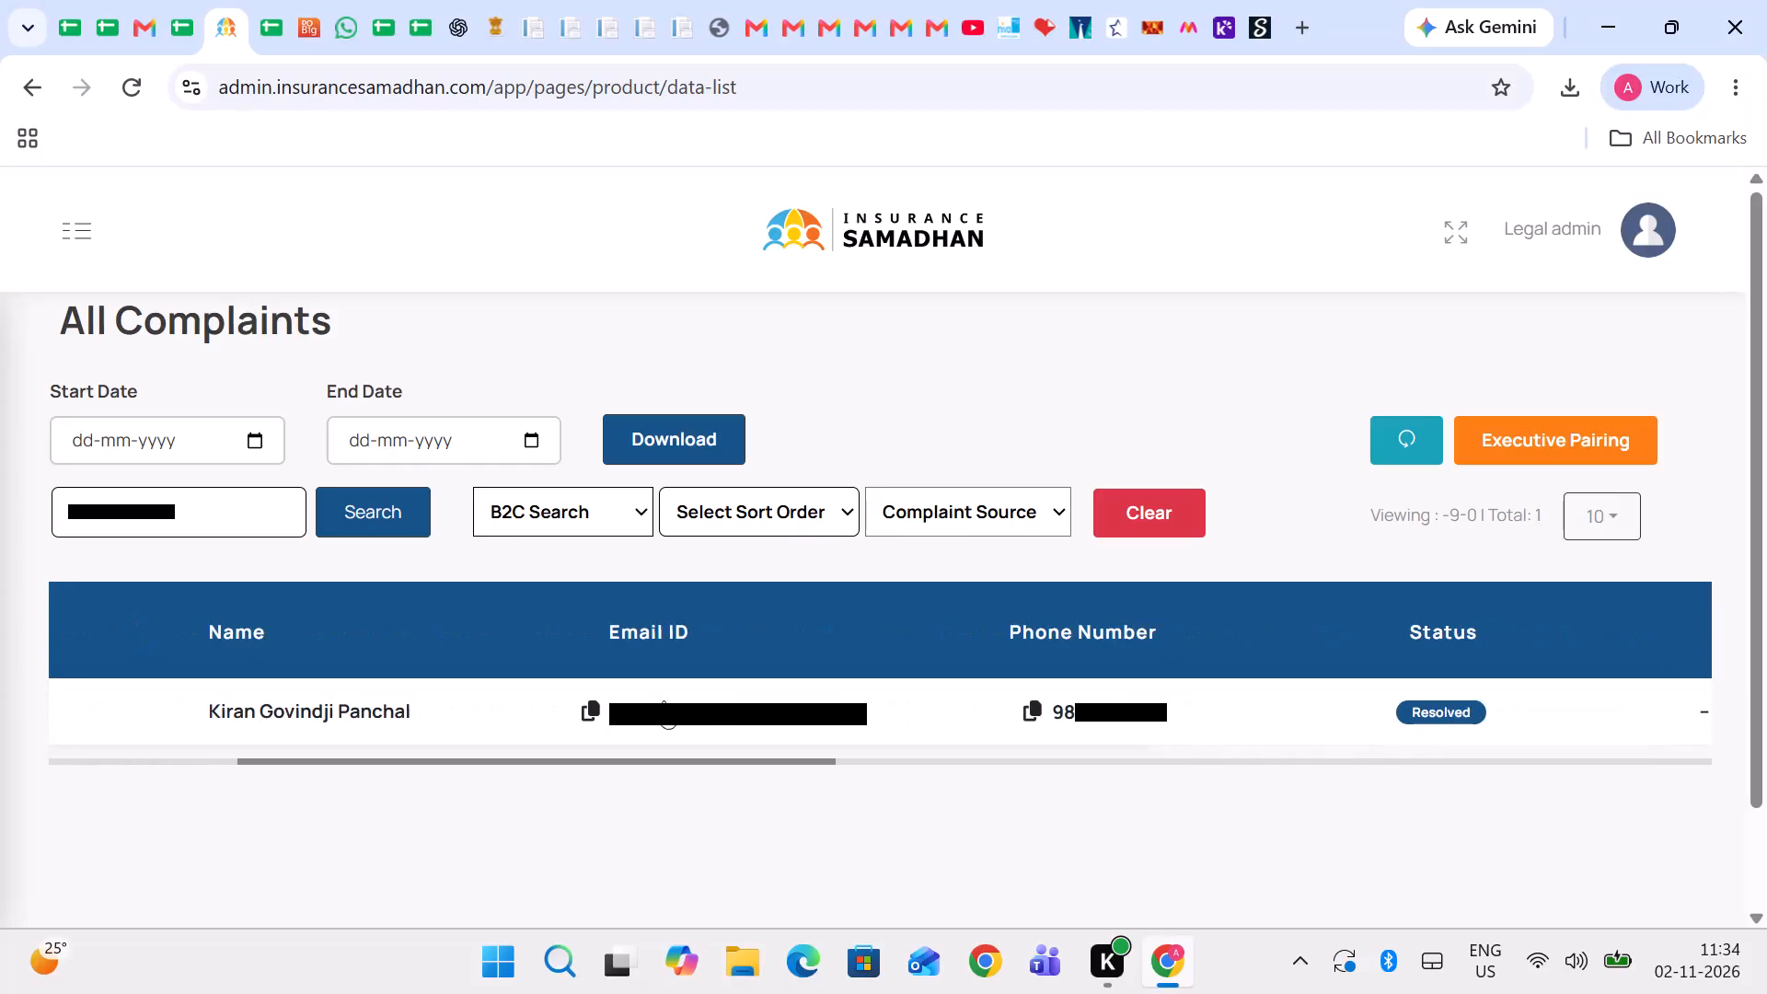
Expand the found complaint's actions, open its Communication List to review the logged entries, and close the log.
scroll(663, 704, right, 1)
click(576, 711)
click(1007, 784)
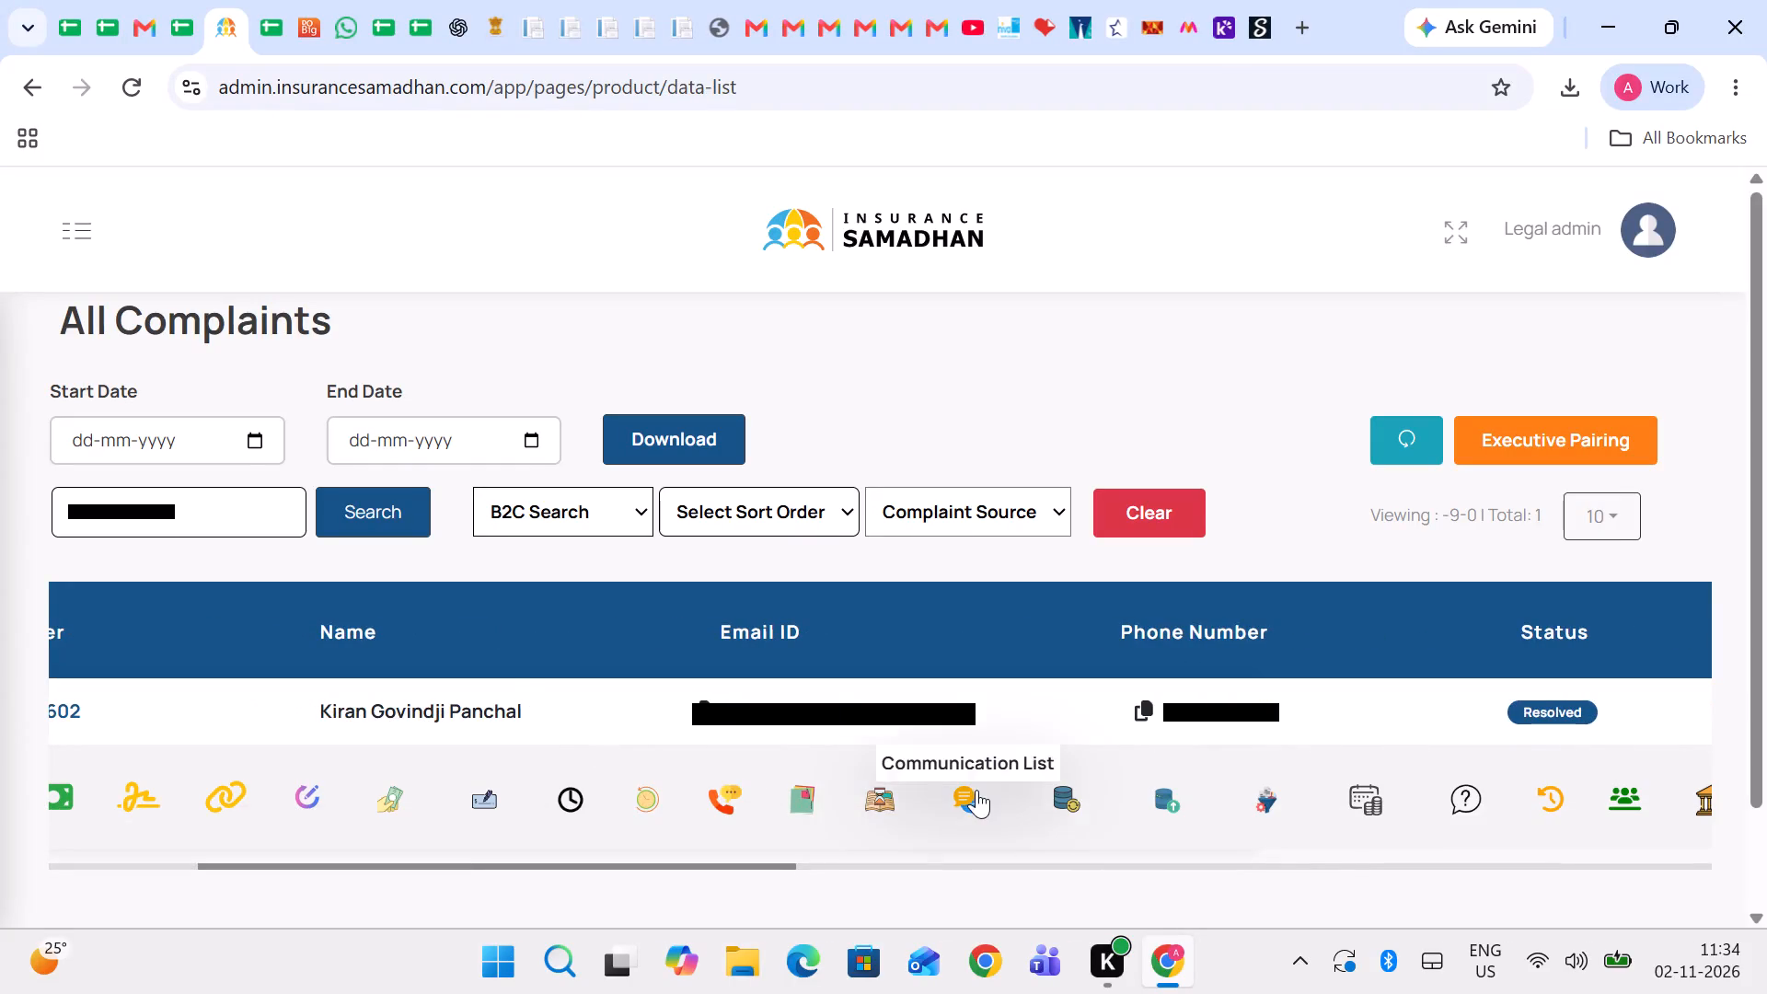
click(976, 790)
scroll(803, 780, down, 1)
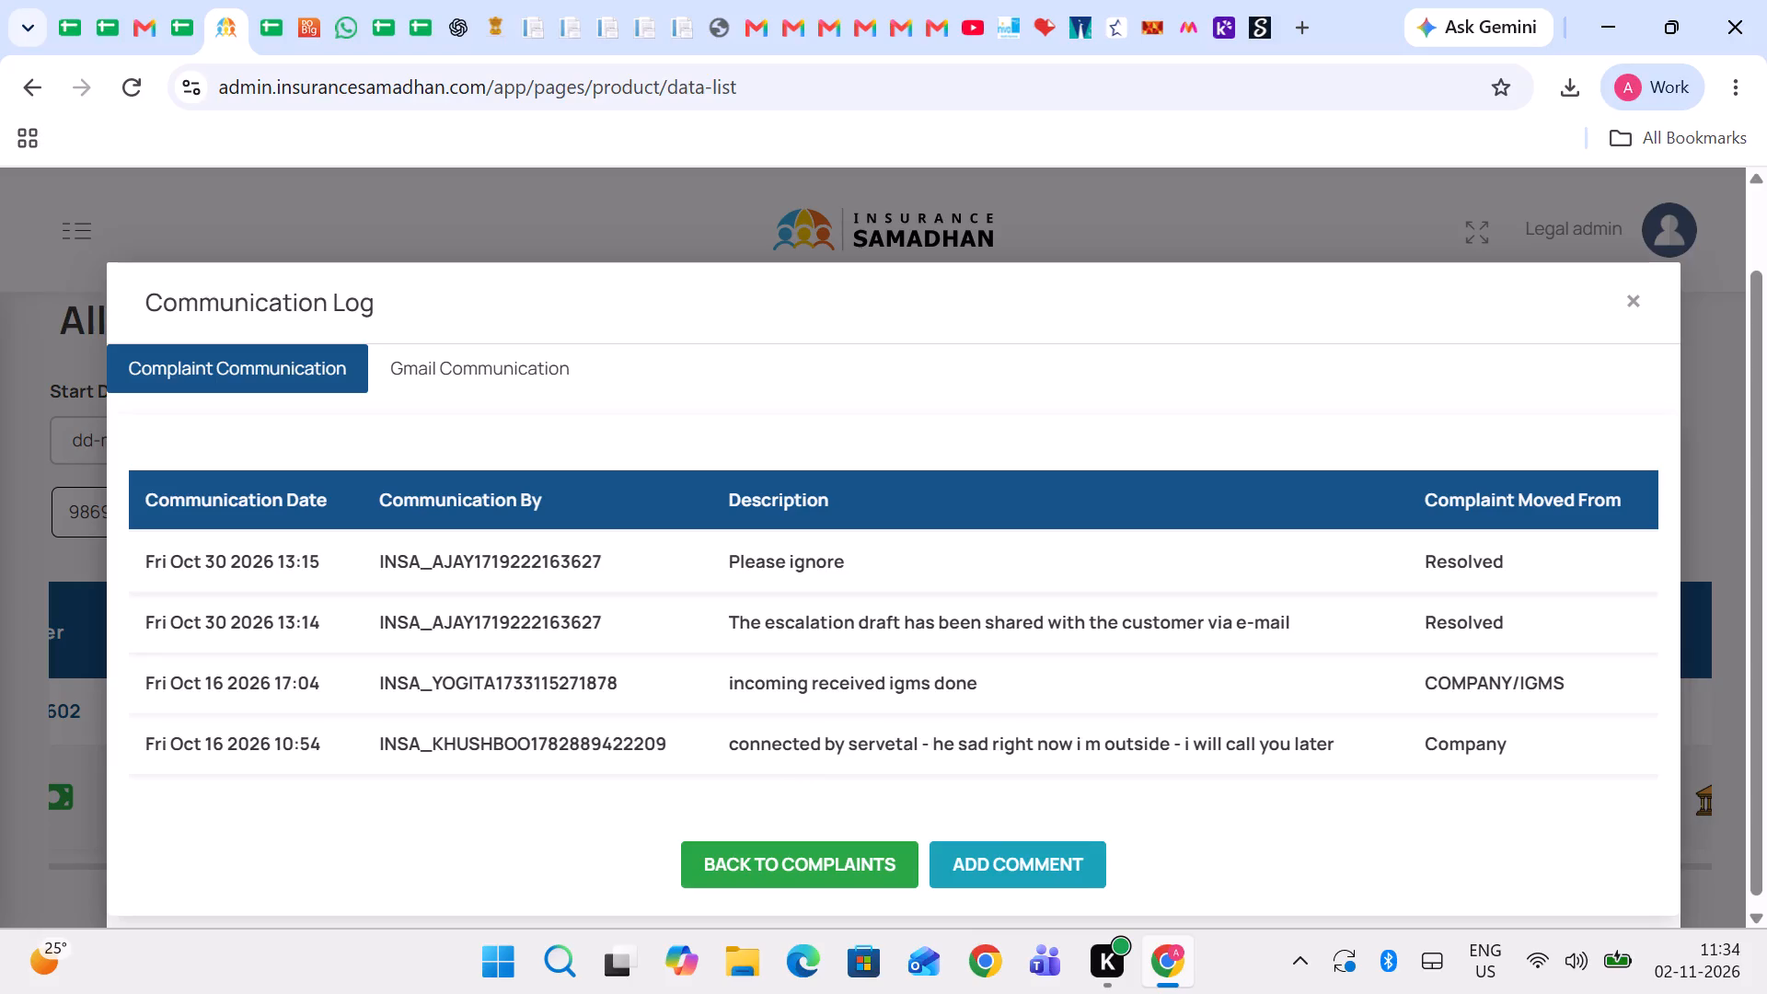
drag(156, 634, 146, 635)
click(88, 652)
Open the complaint's details by its policy number and read the resolution proof PDF from the Resolution section.
scroll(623, 699, right, 2)
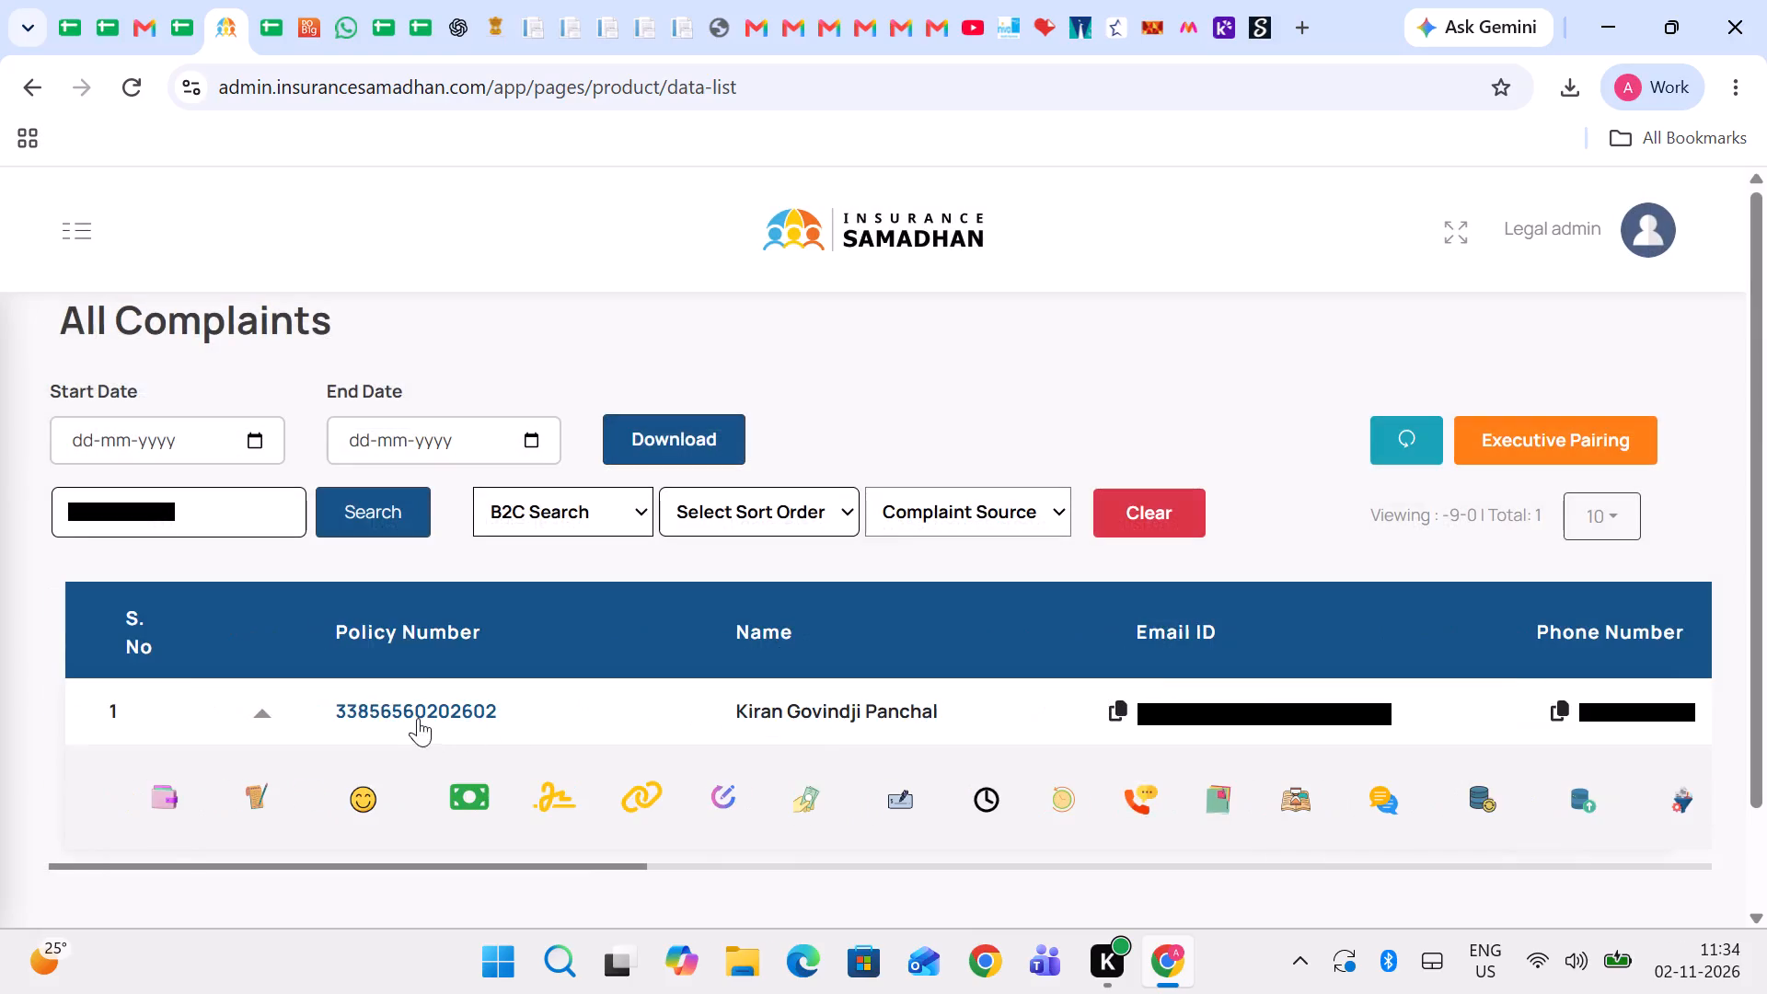
click(418, 718)
click(703, 434)
scroll(728, 615, down, 2)
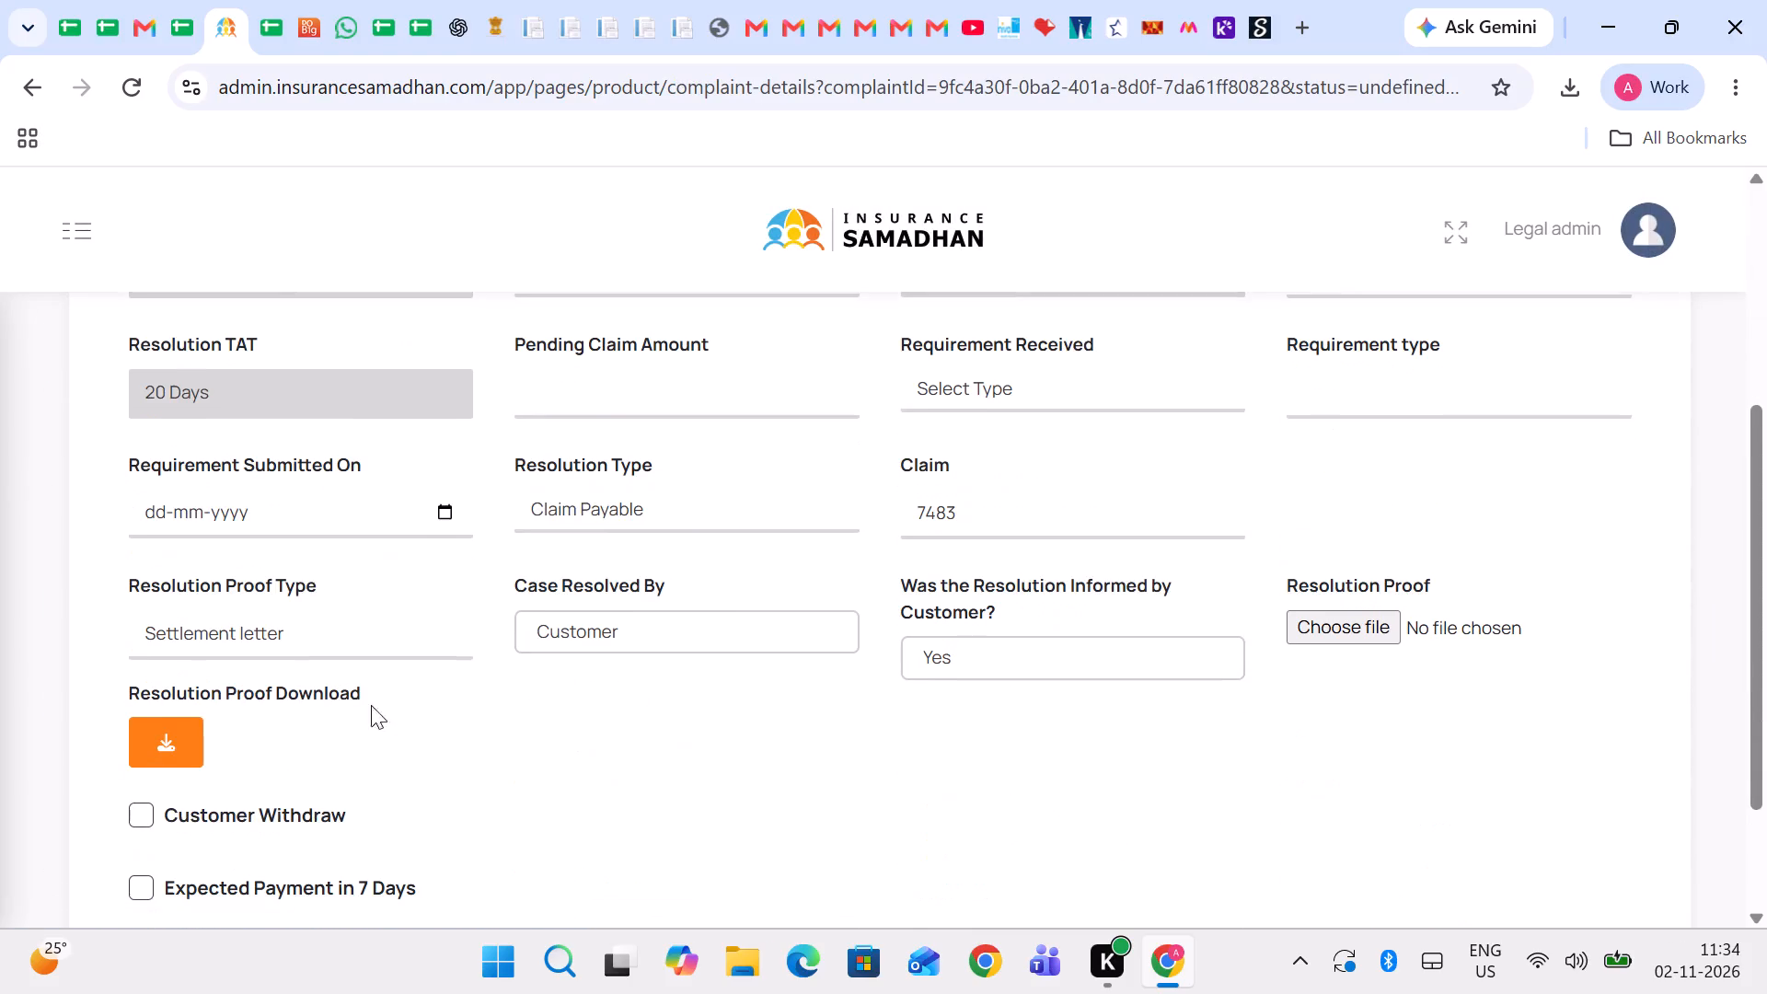
click(88, 786)
click(145, 778)
click(191, 748)
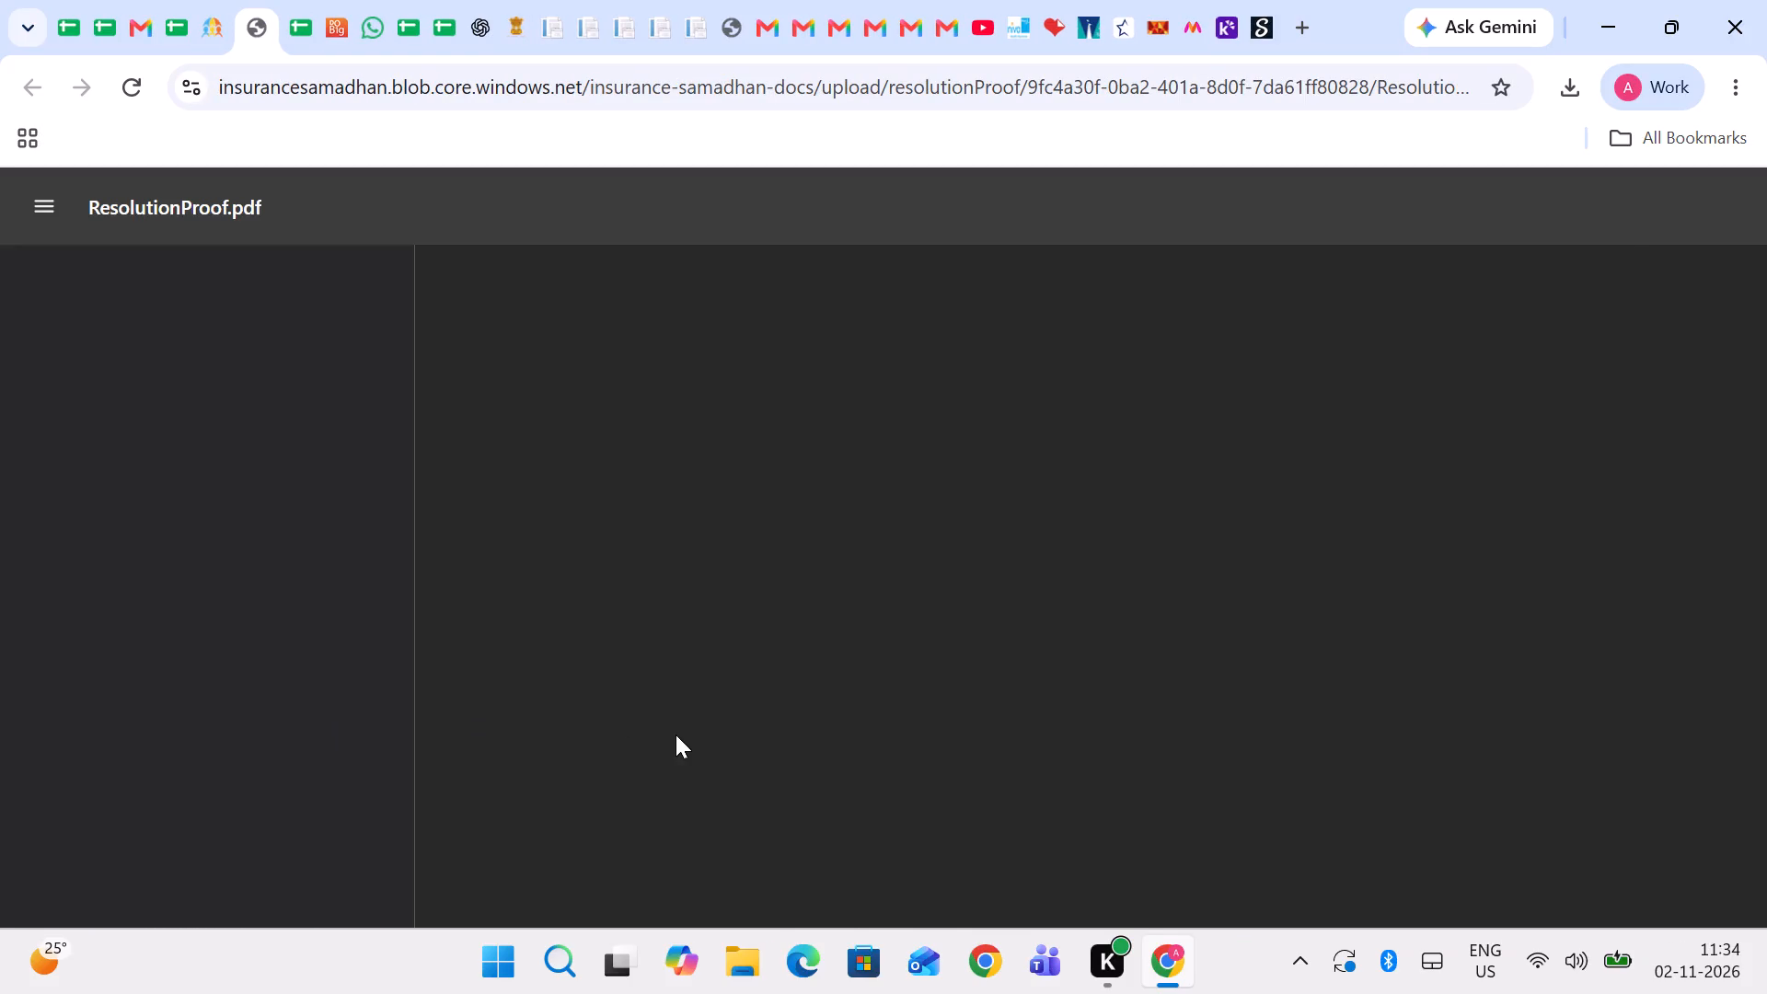
scroll(676, 734, down, 1)
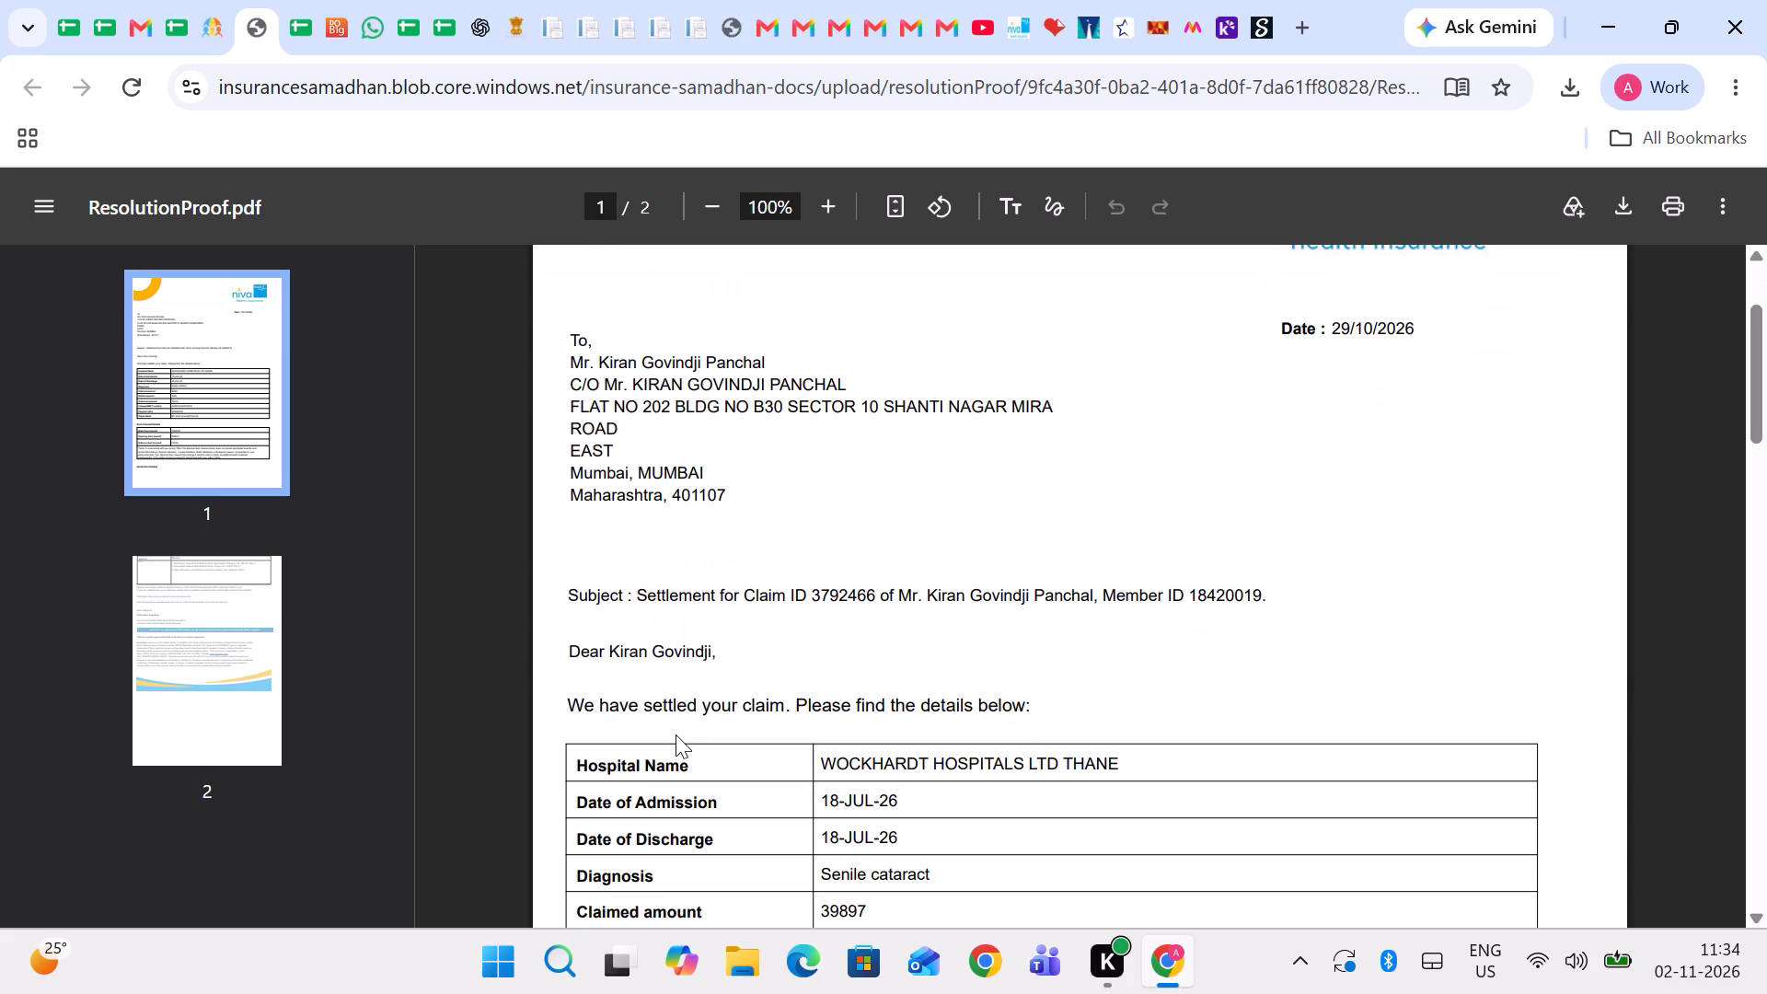
scroll(559, 564, down, 3)
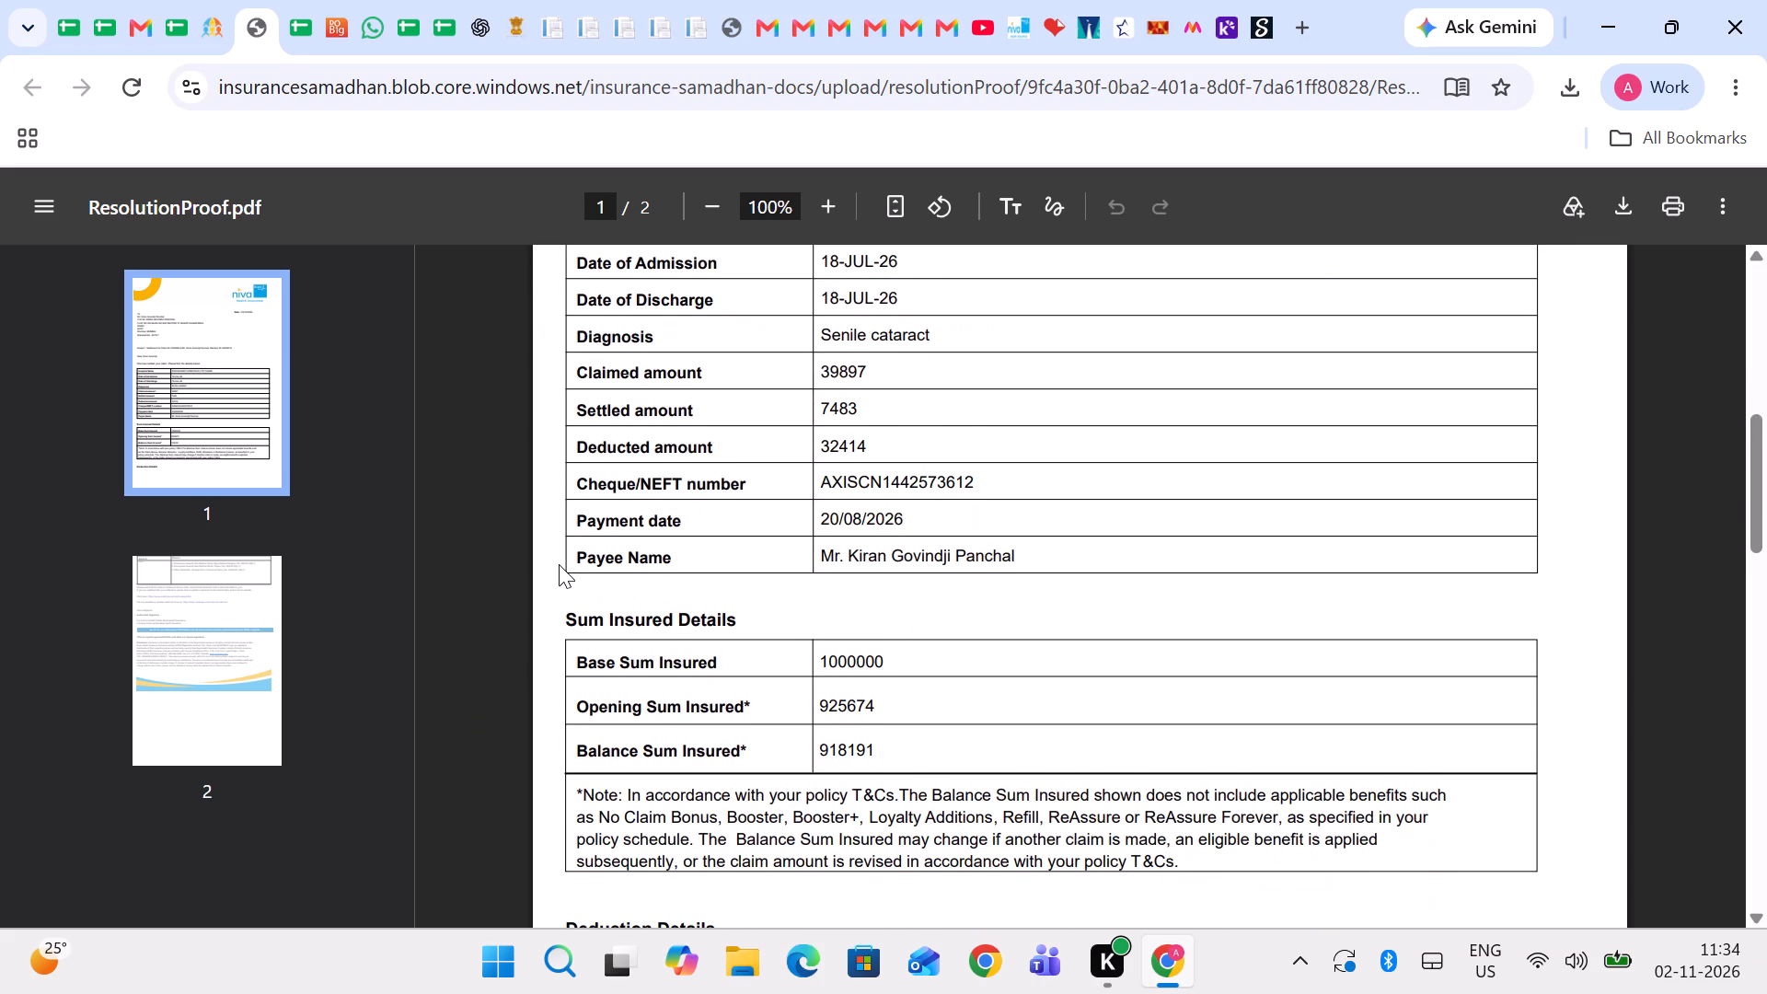
Return to the complaint details and review the Document section and the complaint's email drafts under Get Email Data.
click(225, 3)
scroll(292, 445, up, 1)
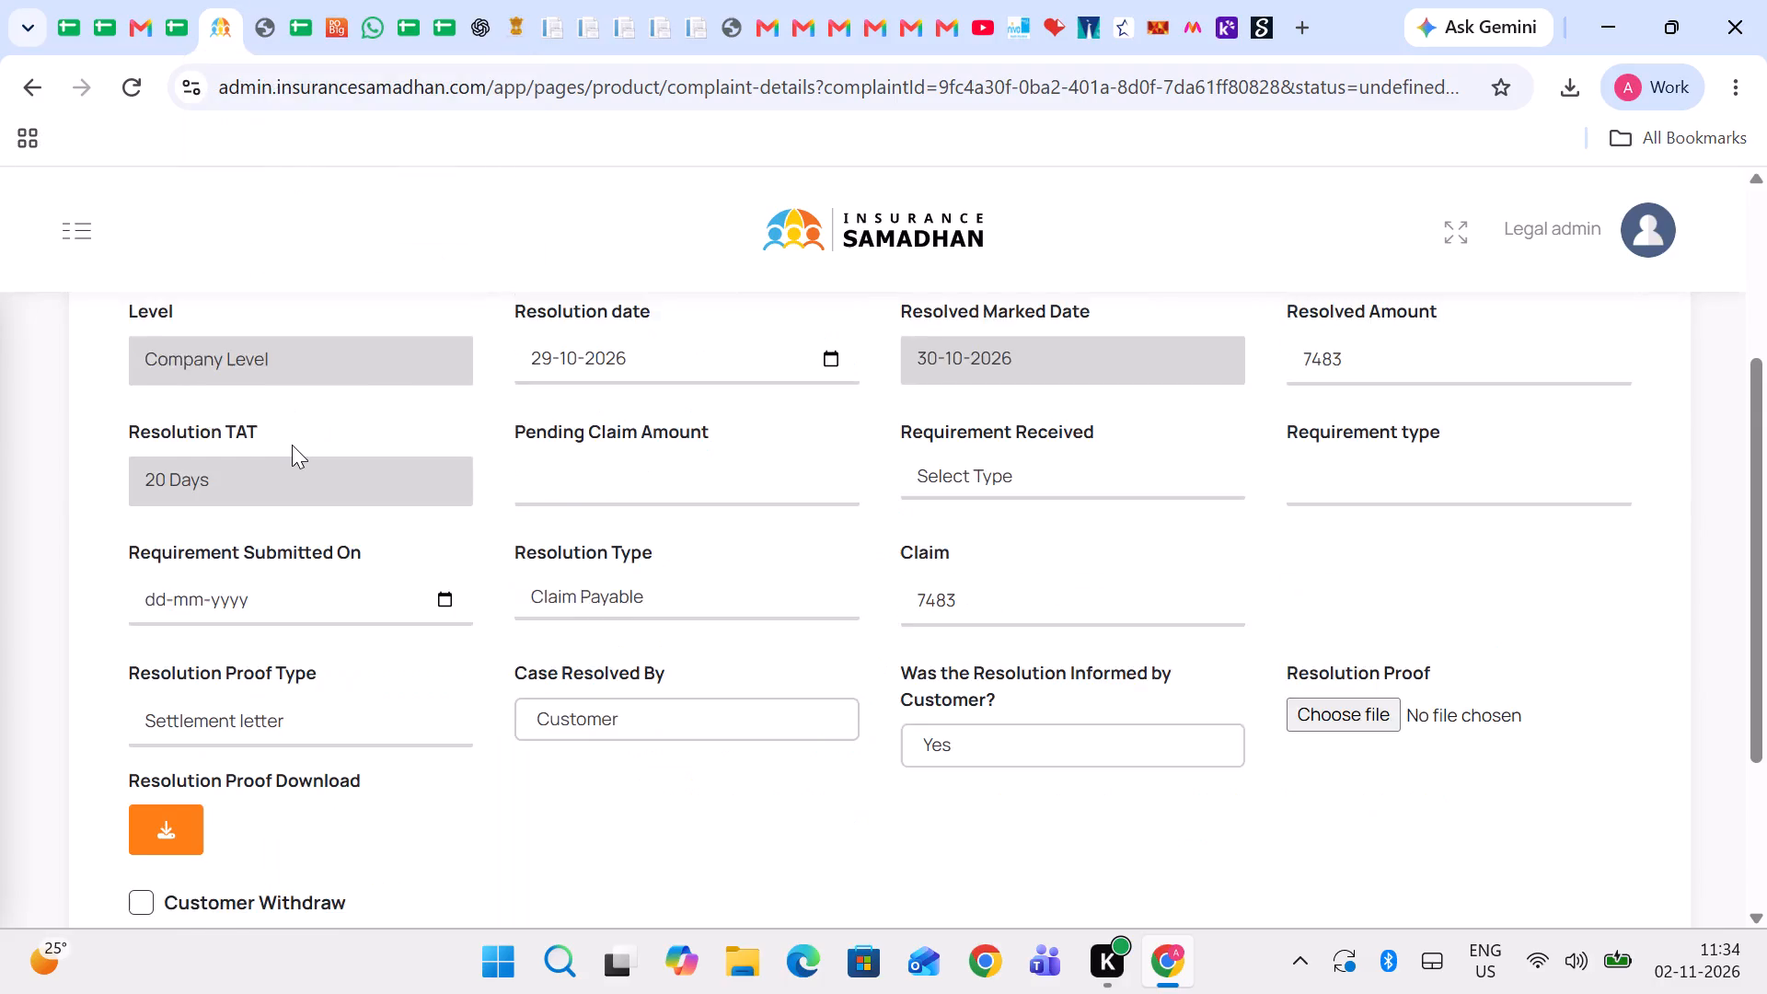
scroll(292, 445, up, 2)
click(1144, 389)
click(1129, 423)
click(1226, 426)
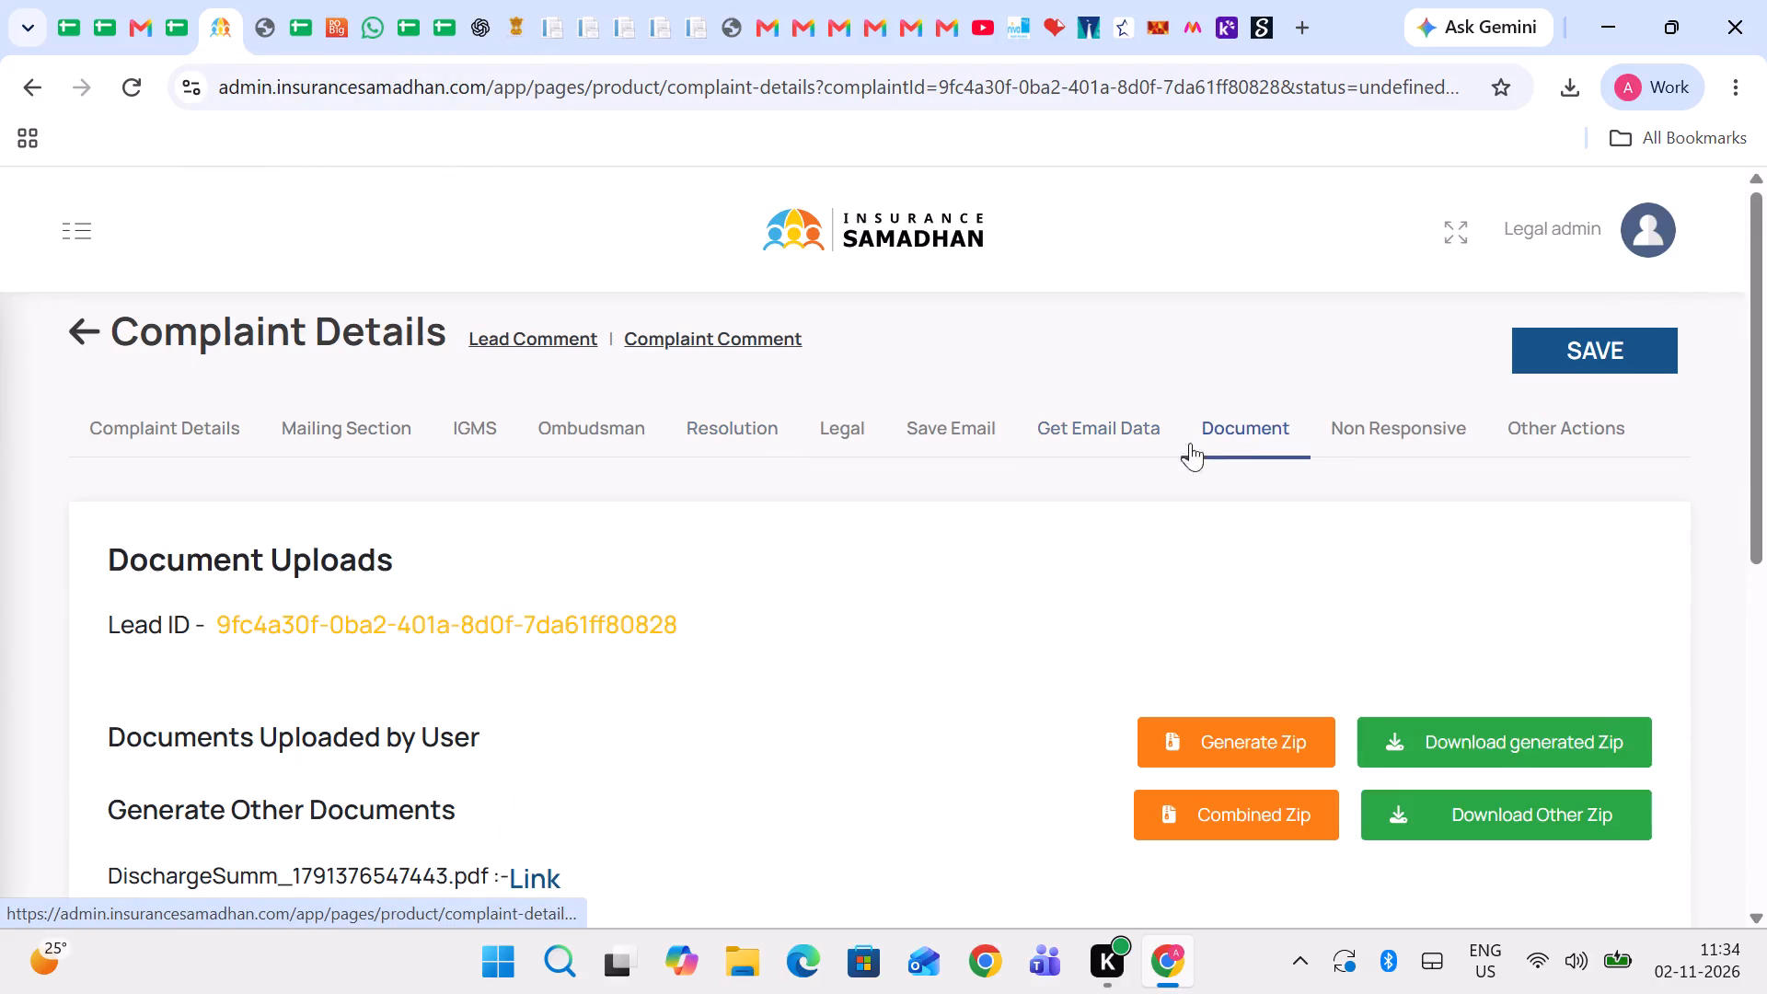
click(1149, 447)
scroll(1145, 450, down, 3)
scroll(954, 557, down, 6)
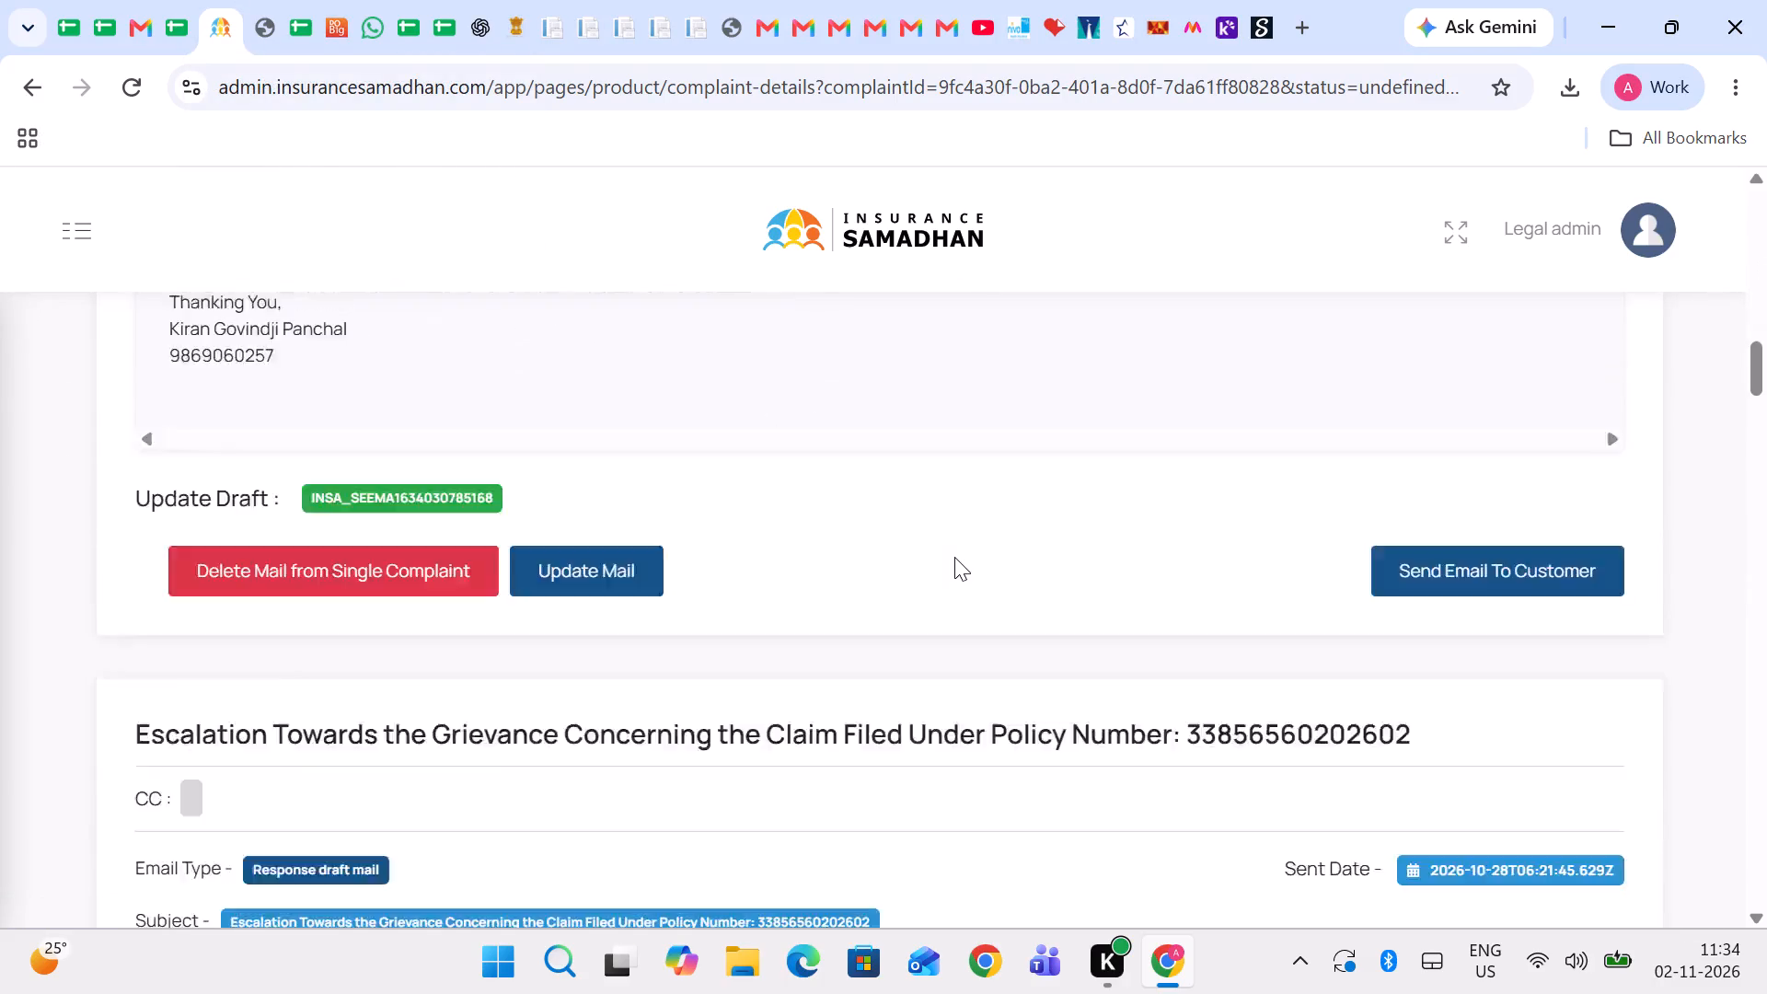
Read through the remaining escalation and response email drafts in the complaint's Get Email Data section.
scroll(954, 557, down, 20)
scroll(954, 557, up, 3)
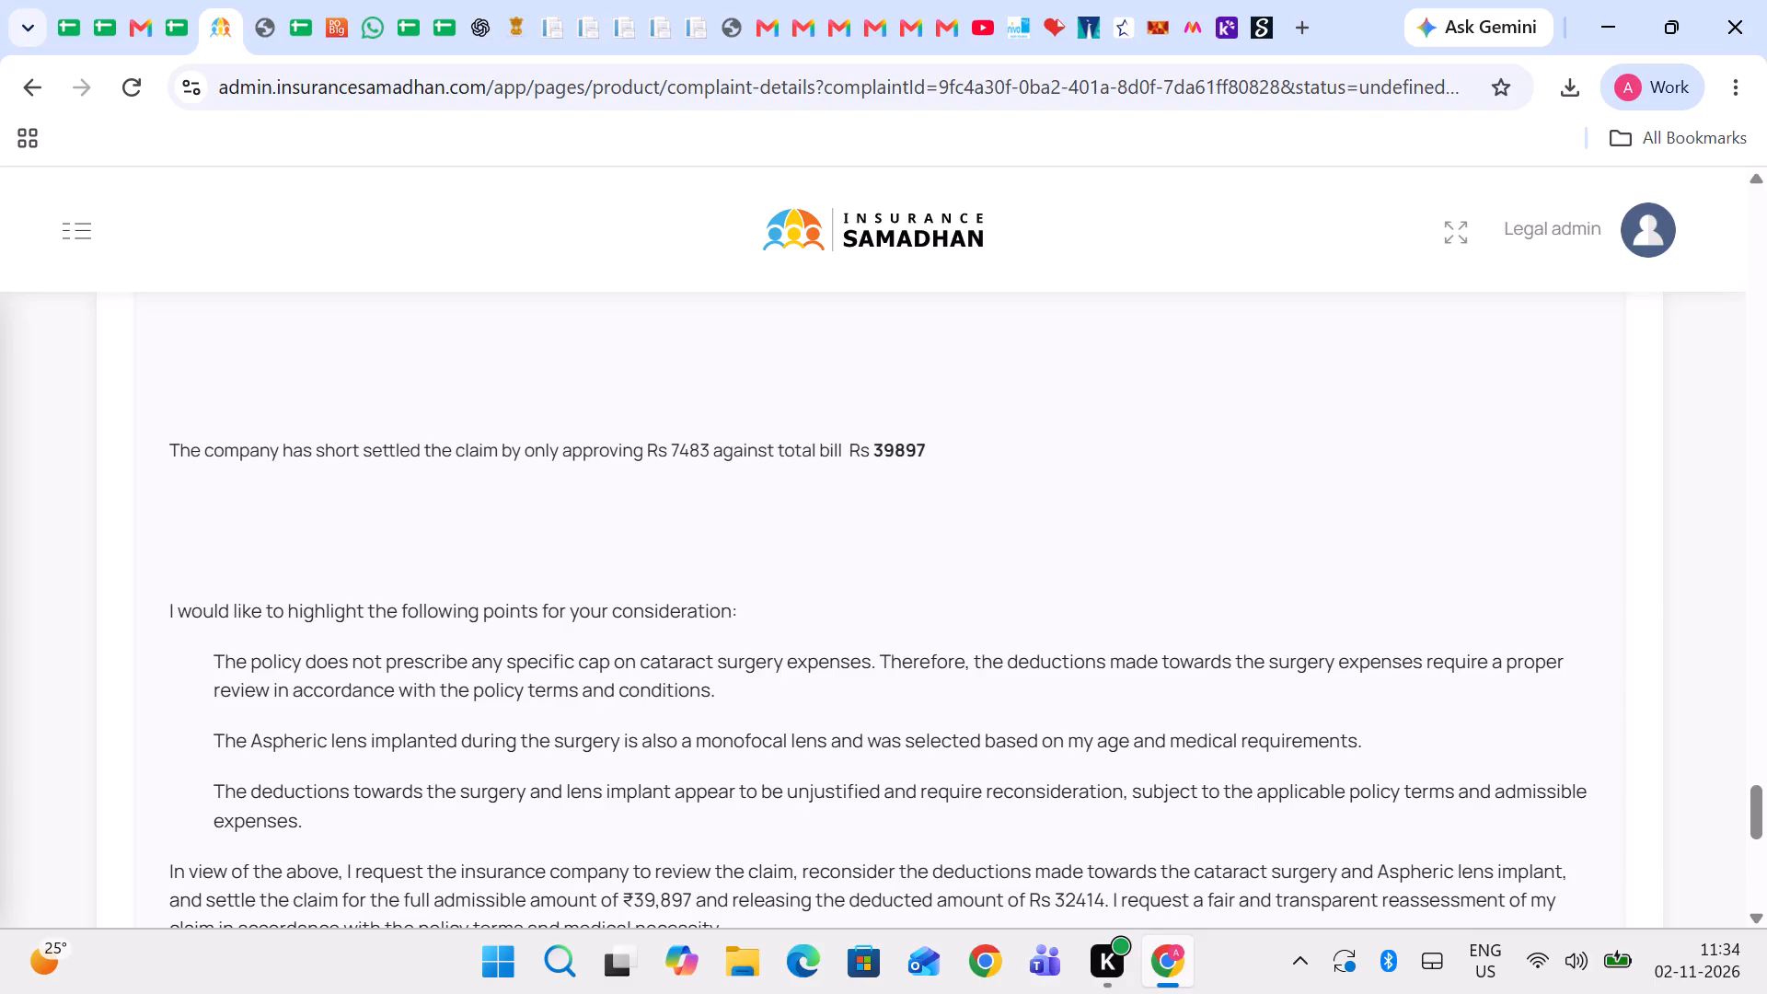
scroll(812, 476, up, 9)
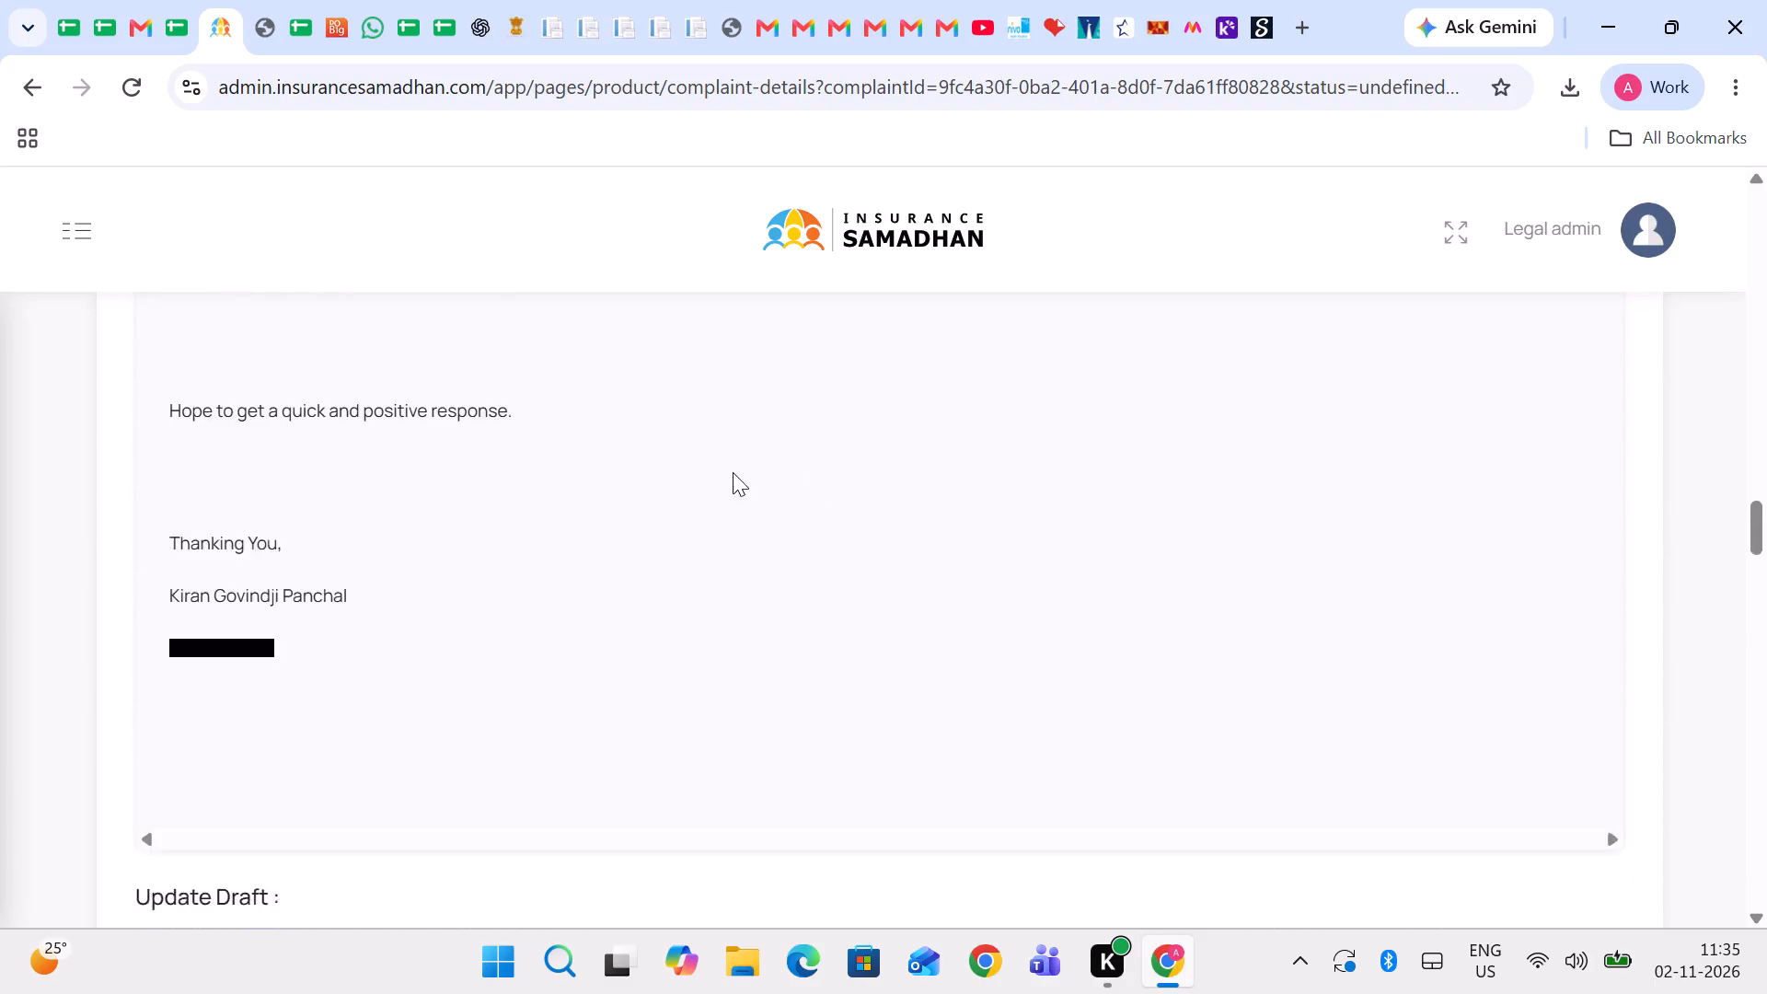
scroll(463, 474, up, 7)
scroll(175, 371, up, 9)
Open the Complaint Details form and review the claim, assignment, status and approved amount fields.
click(154, 402)
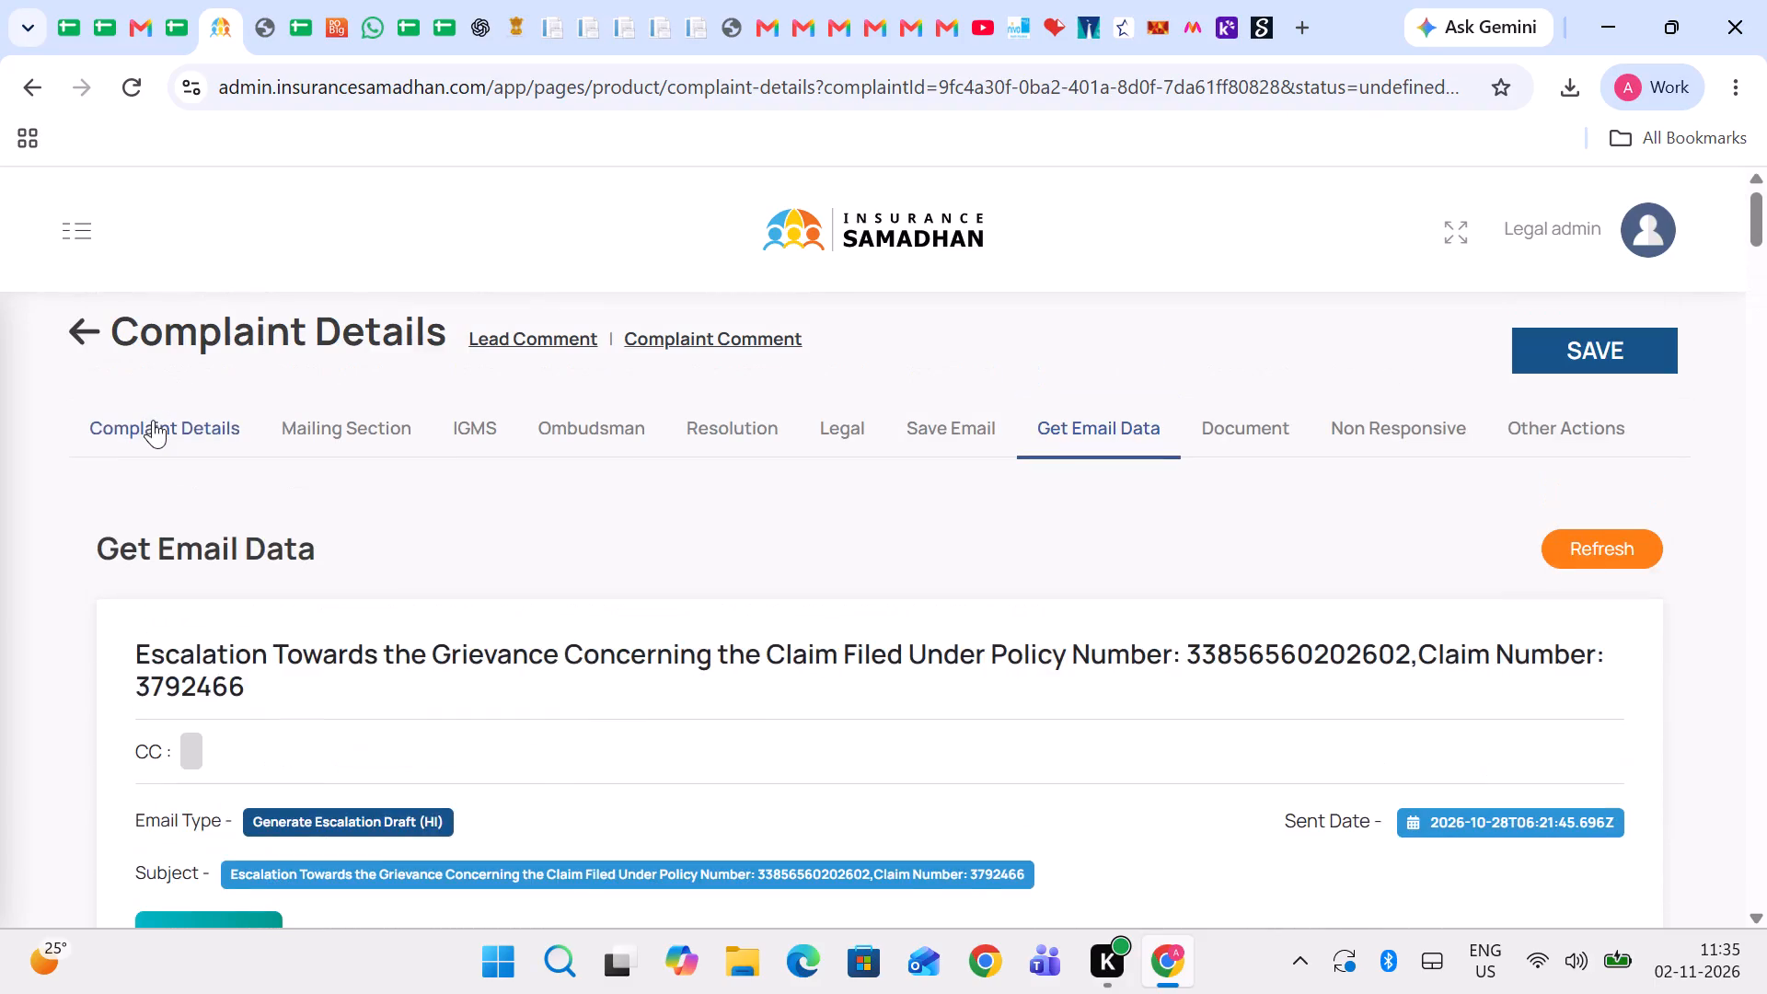
click(153, 420)
scroll(780, 510, down, 6)
scroll(780, 510, up, 1)
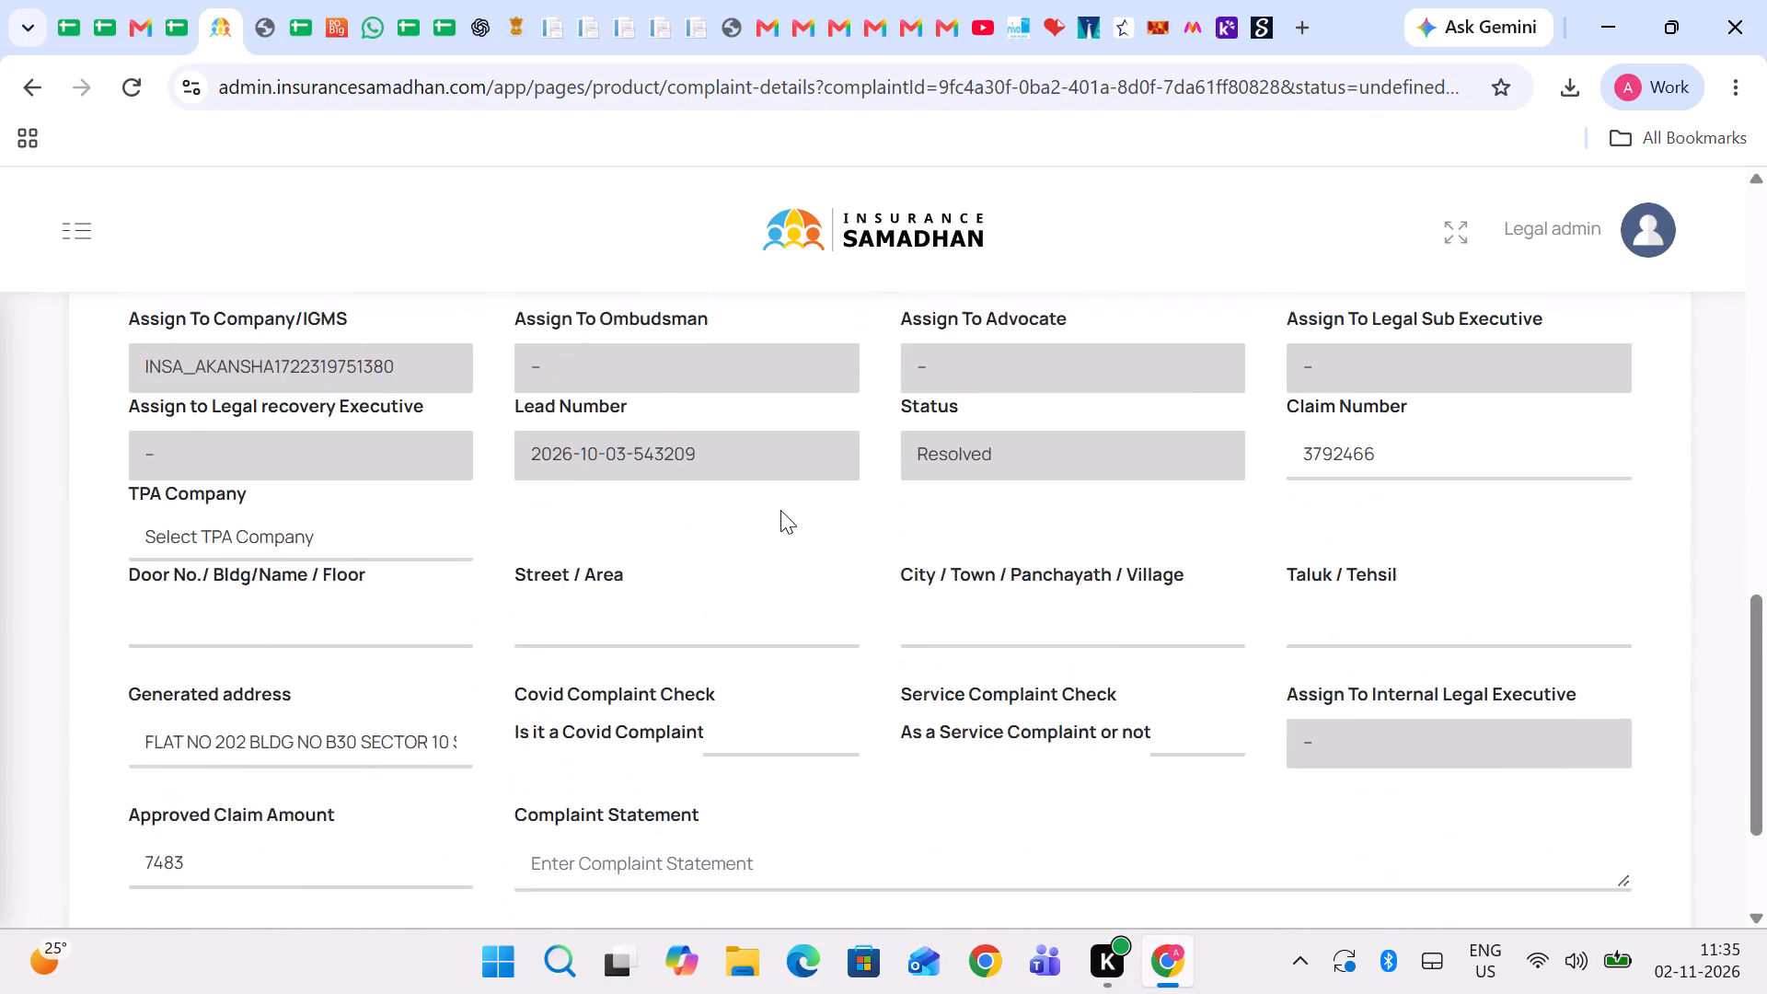
scroll(780, 510, up, 6)
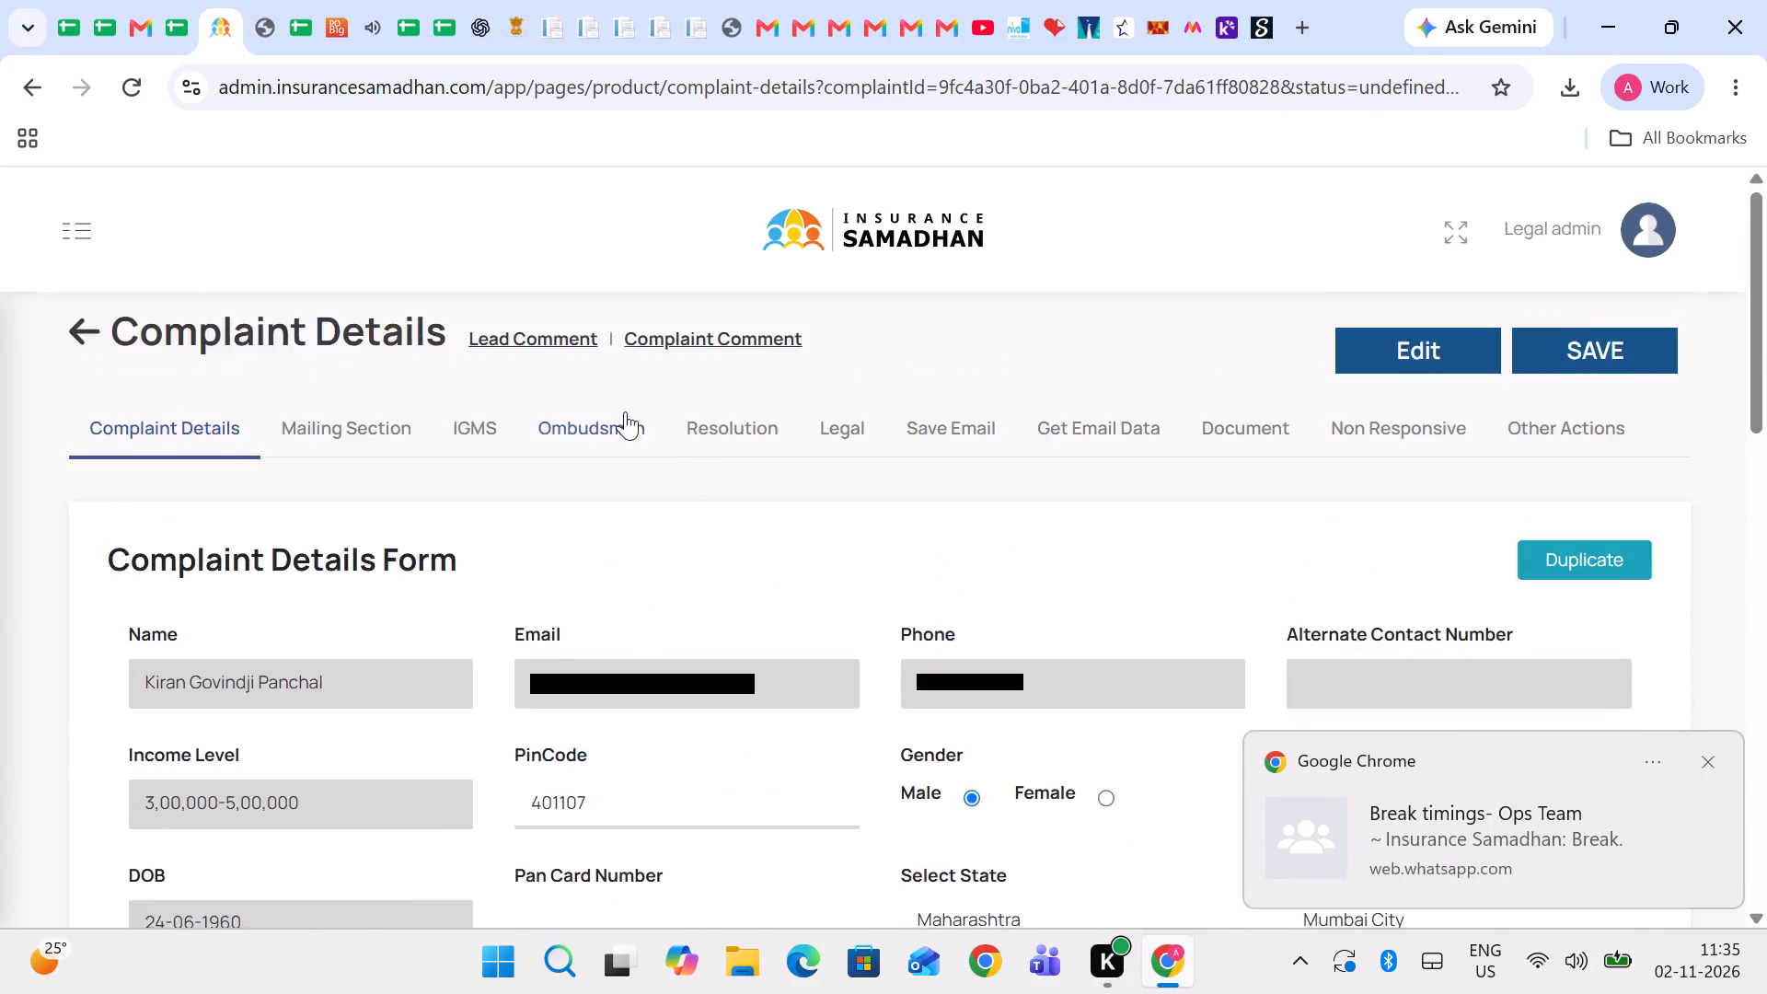
Open the complaint's Resolution section and examine its resolution fields and the entries in the Resolution Tracking Table.
click(704, 445)
scroll(704, 445, down, 3)
scroll(674, 454, up, 1)
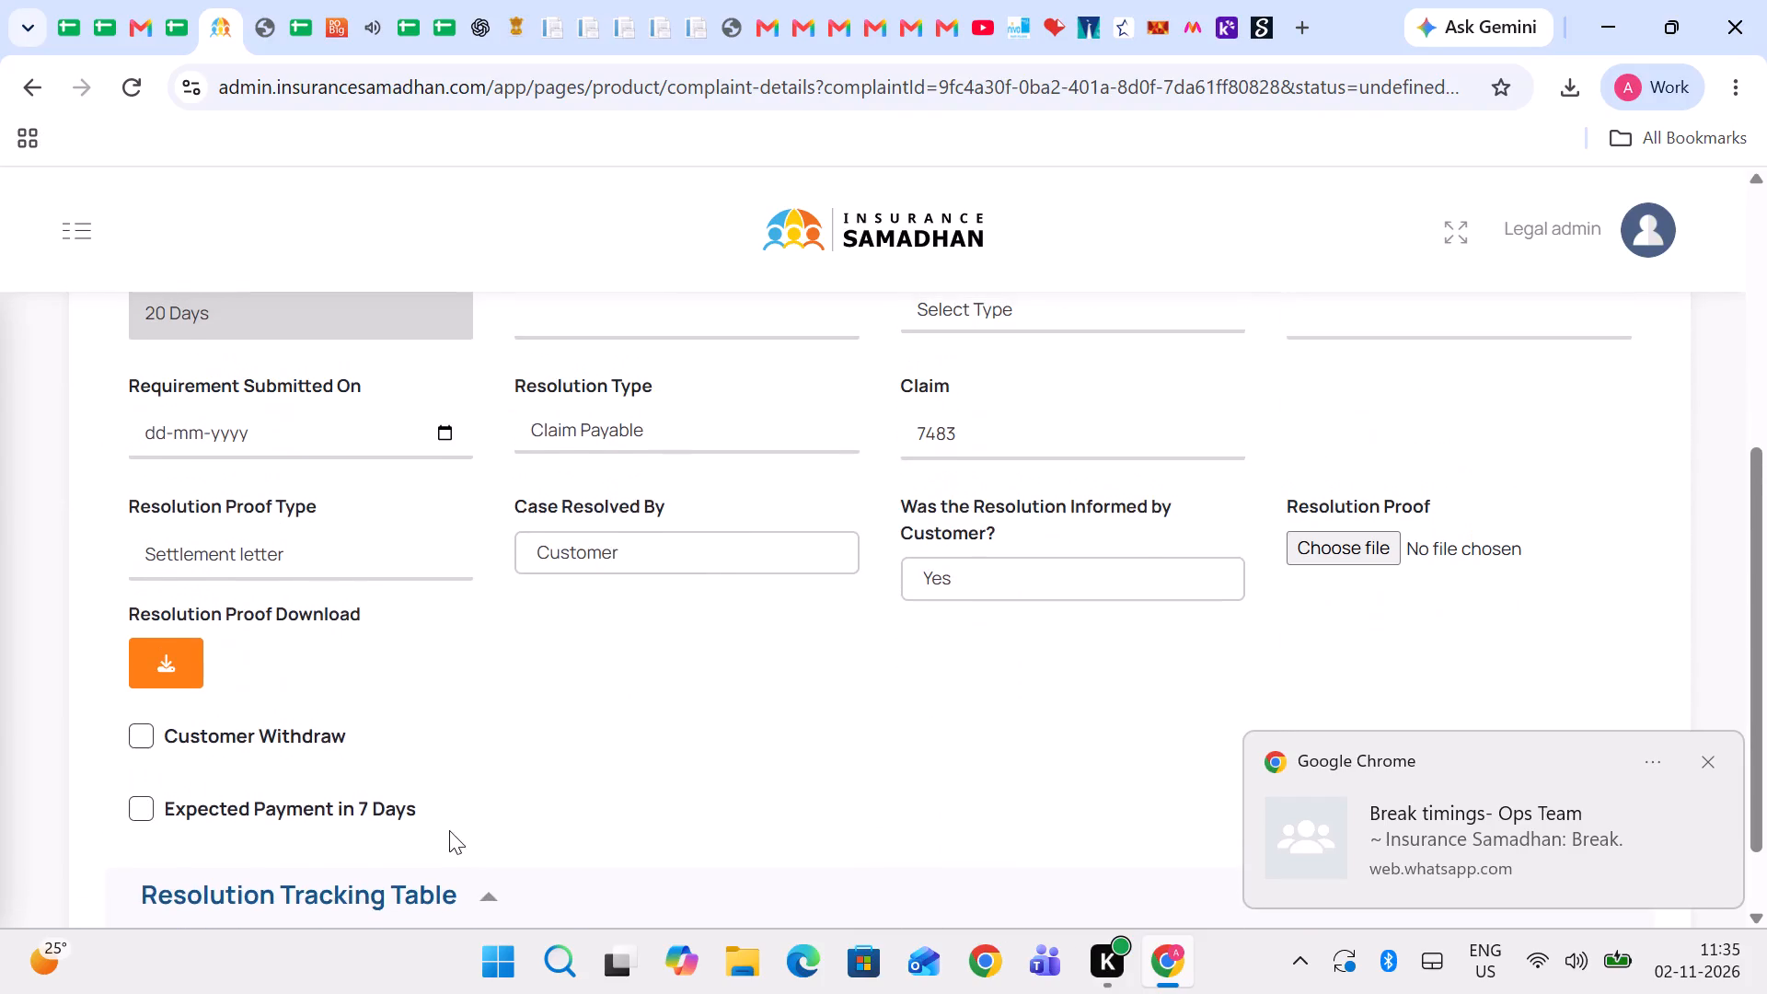
scroll(449, 732, down, 1)
click(481, 890)
scroll(481, 890, down, 3)
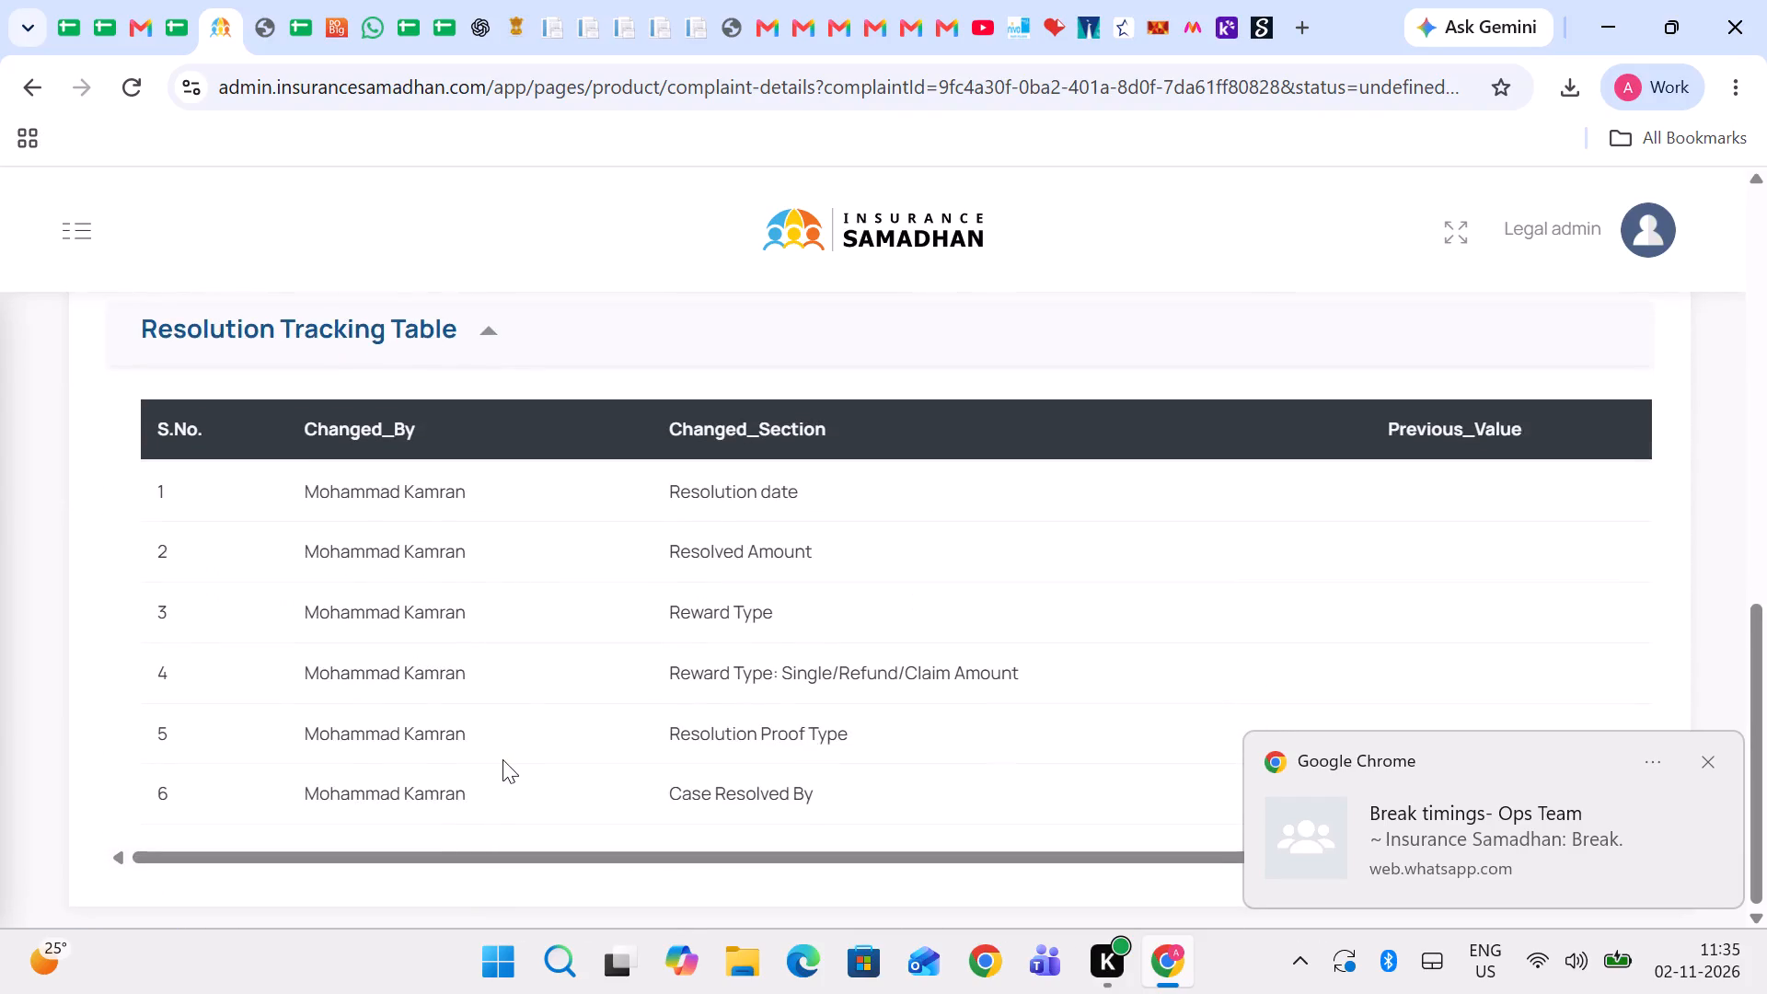
scroll(524, 526, up, 7)
scroll(540, 649, down, 6)
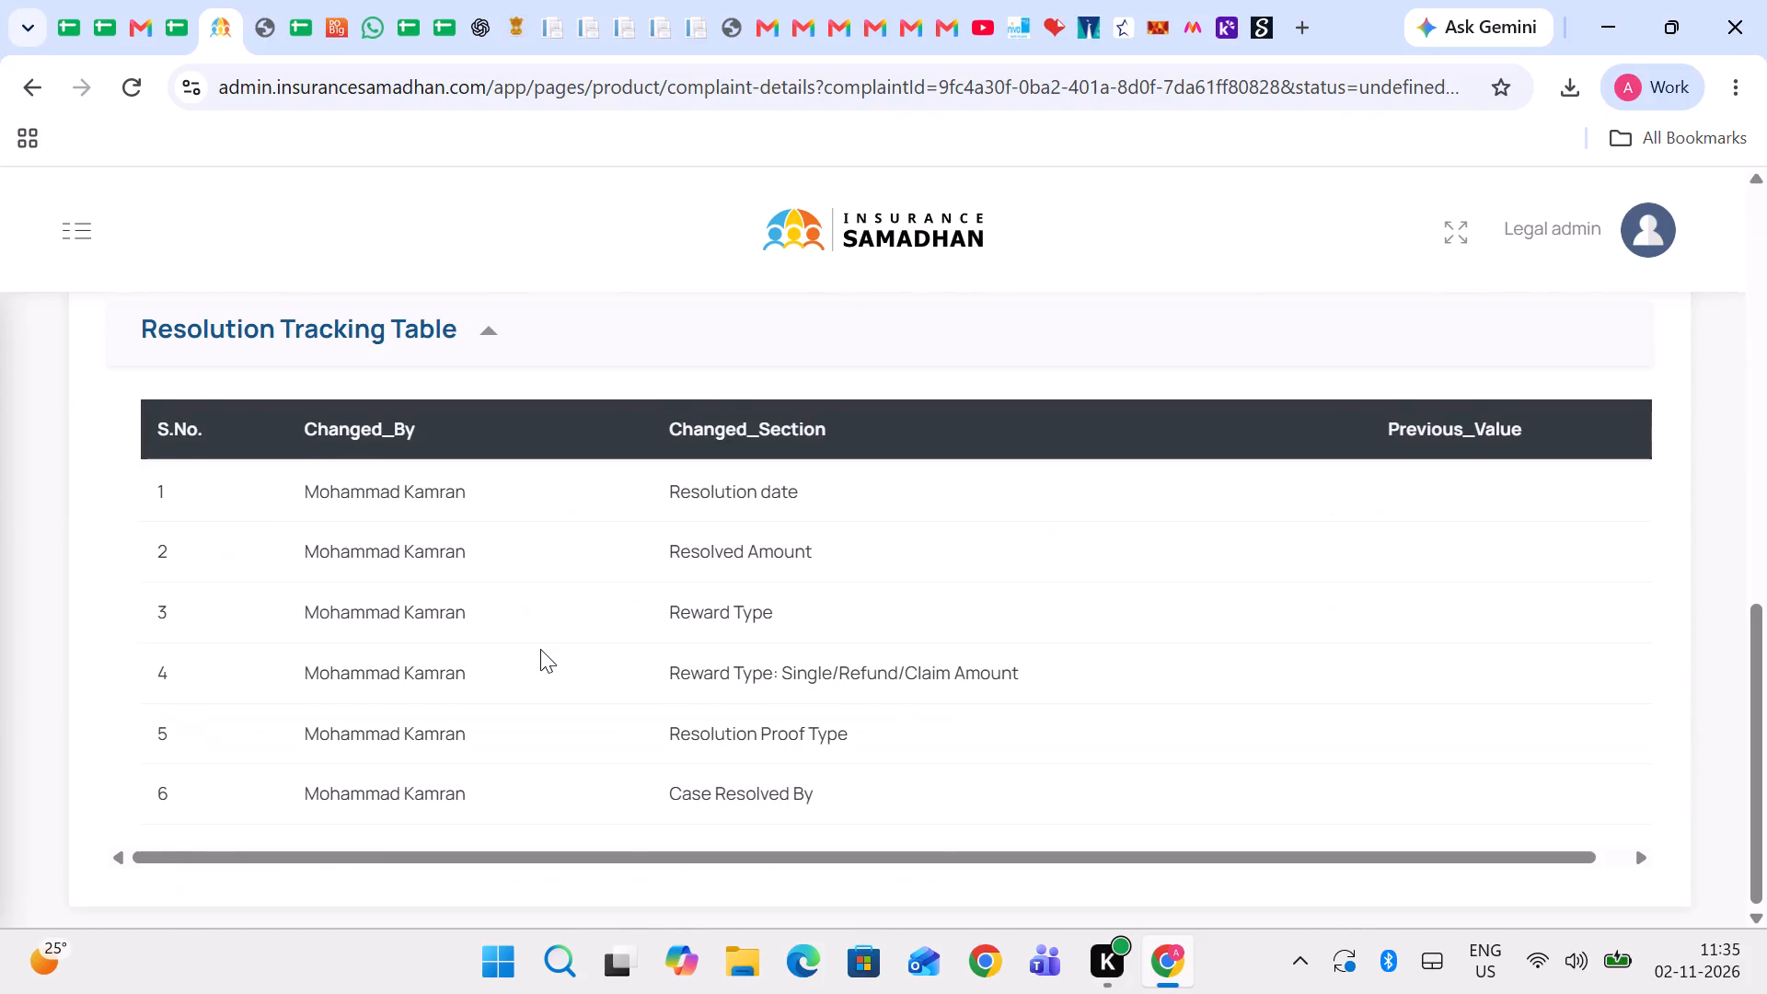
scroll(540, 649, up, 5)
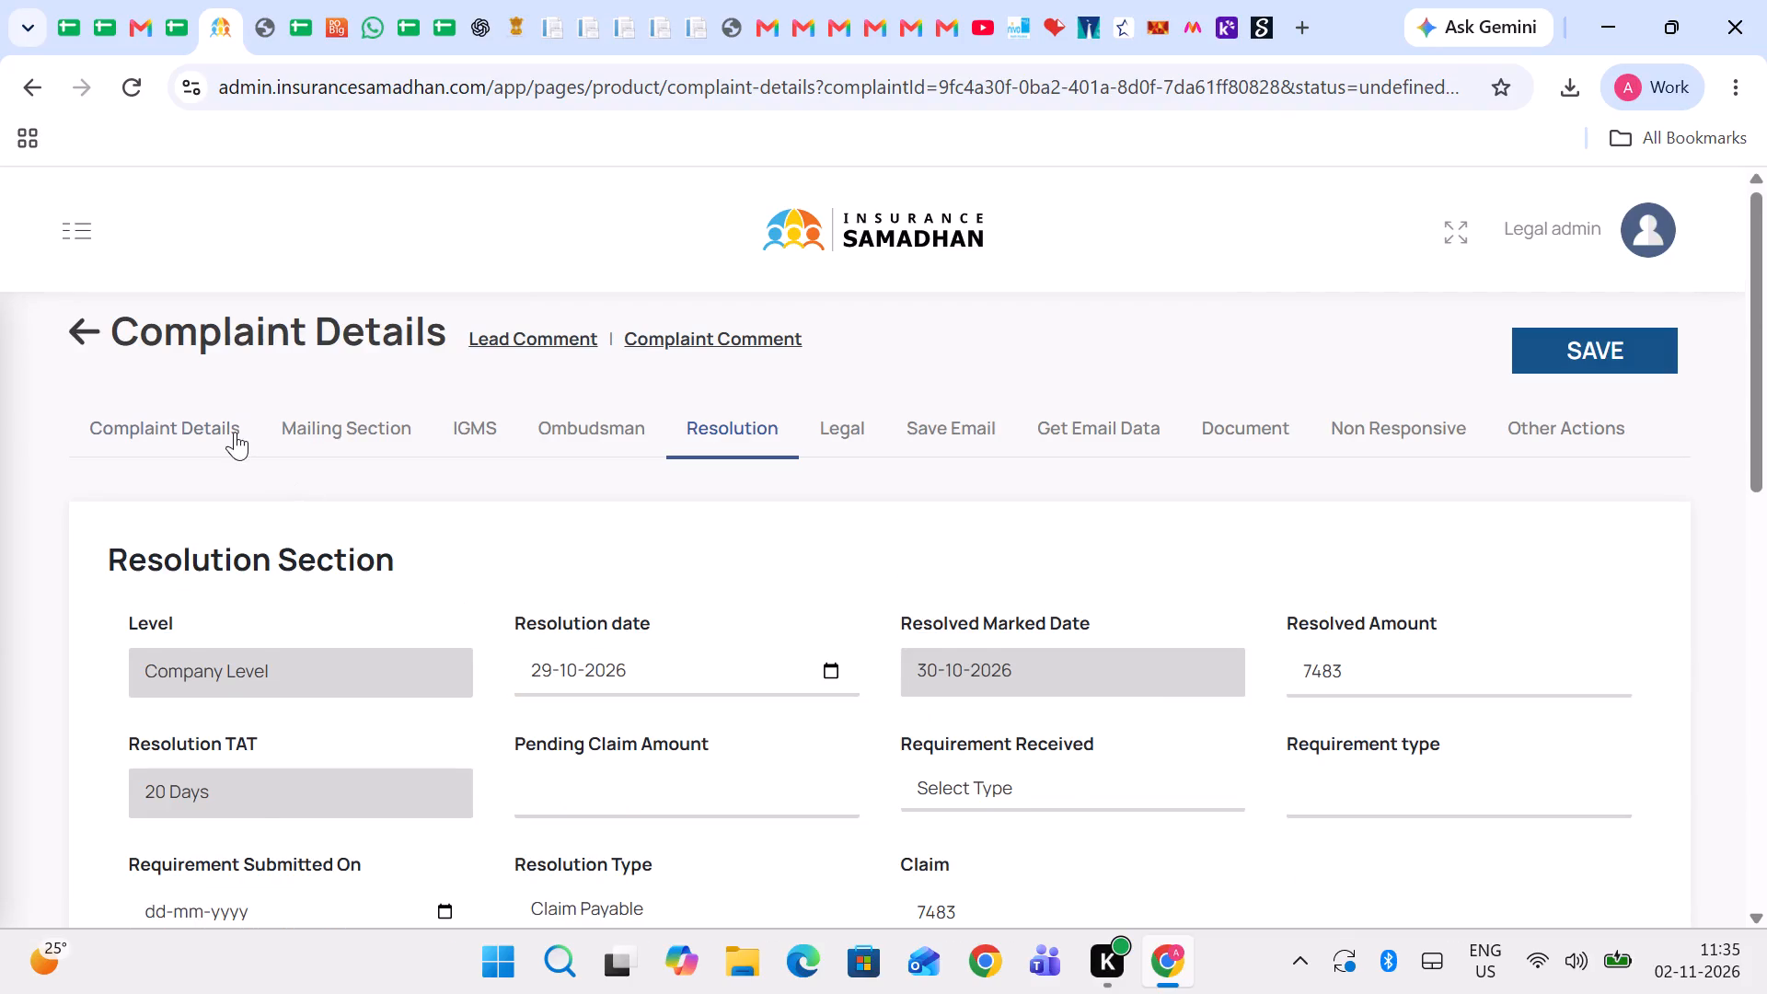
Return to the Complaint Details form and select the customer's email address in the Email field.
click(233, 429)
drag(800, 686, 435, 699)
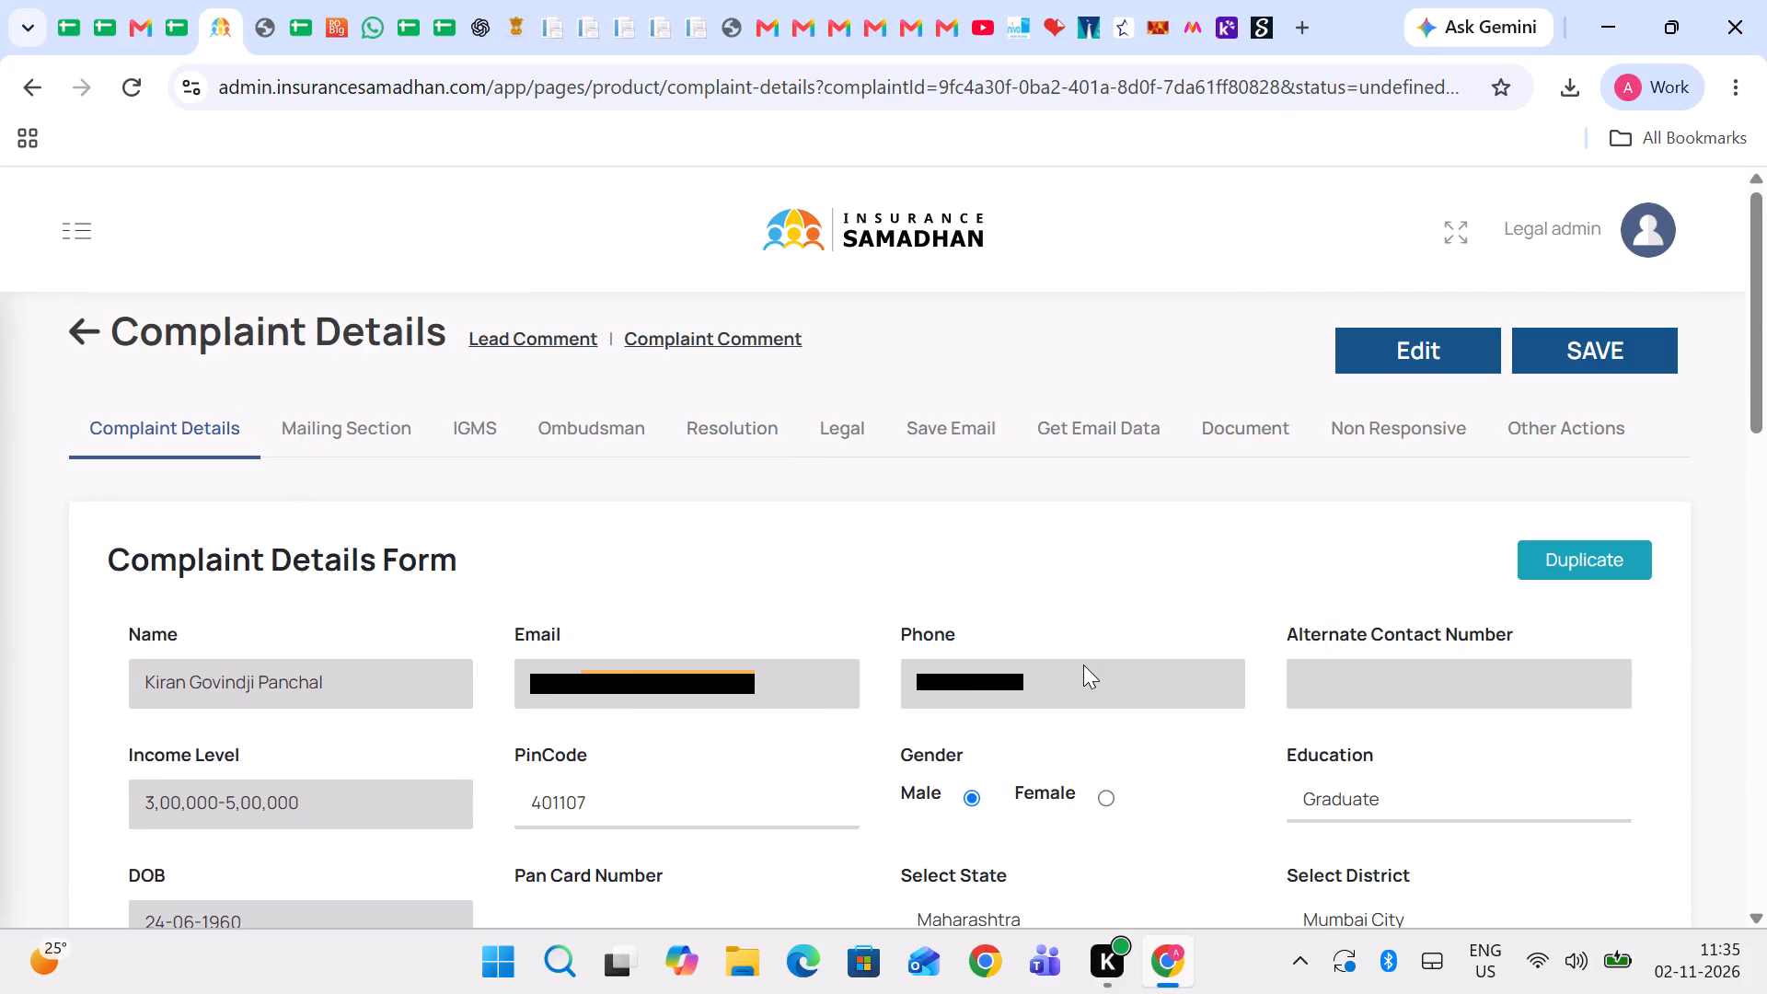
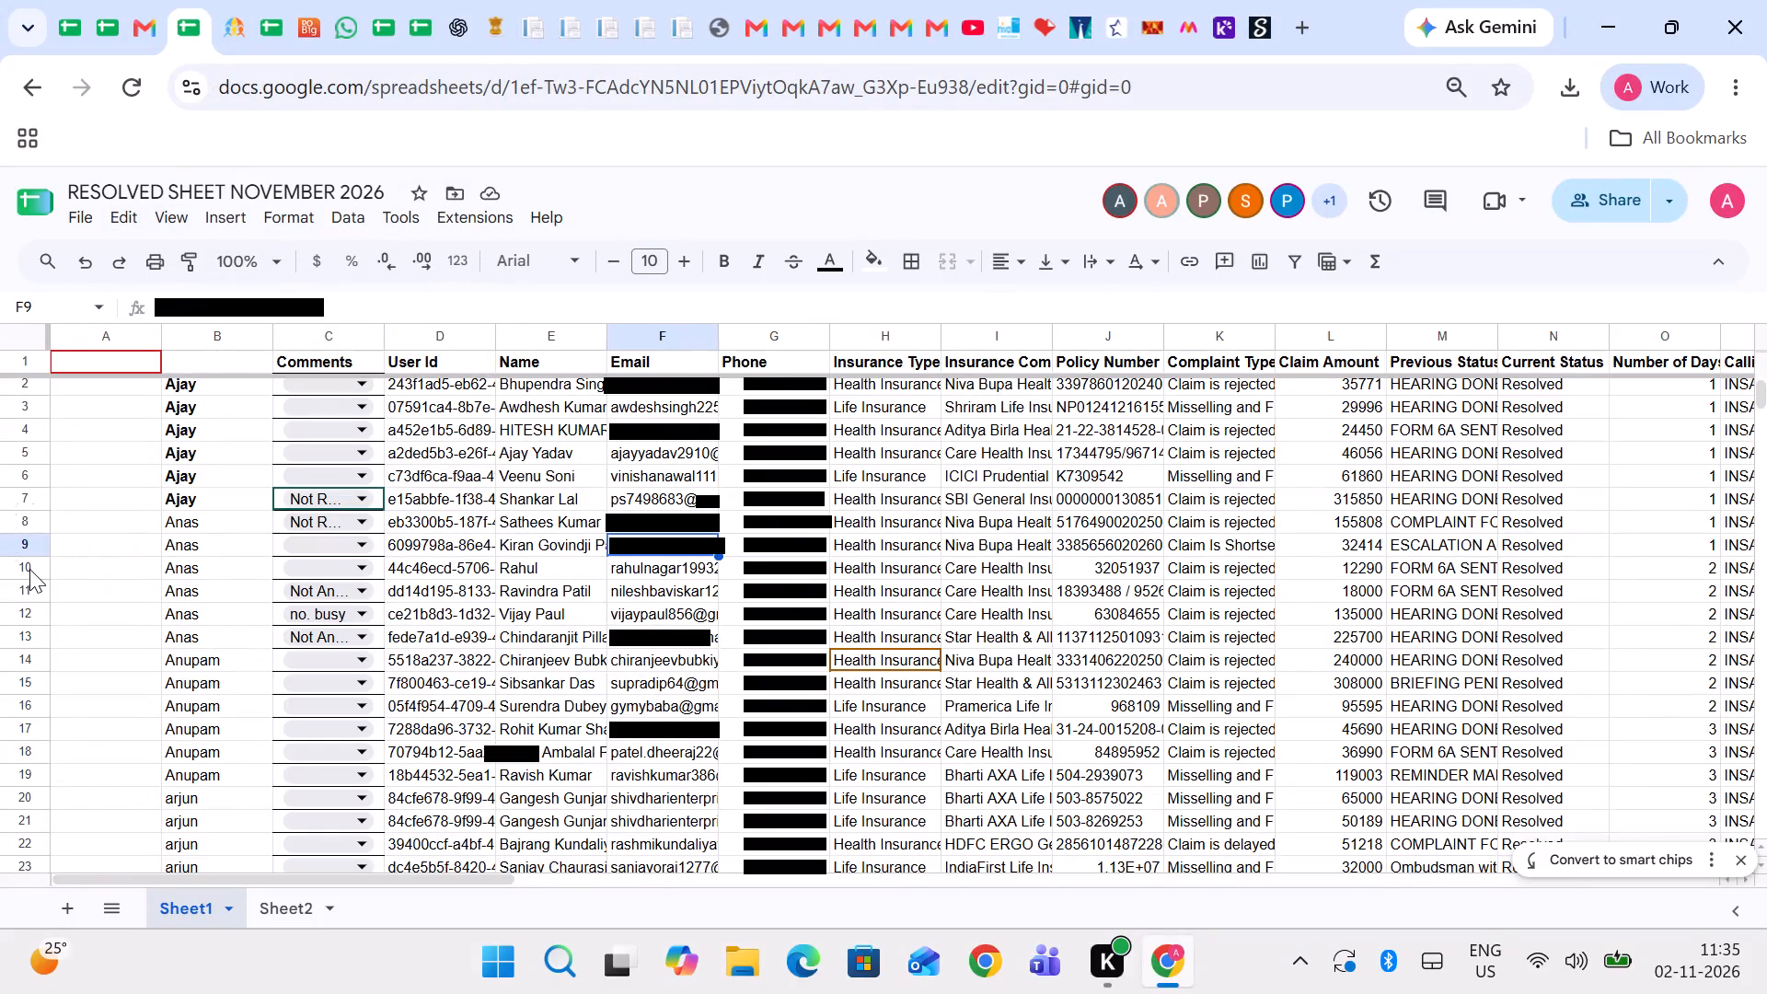
Set the Comments dropdown in row 9 of the resolved sheet to Others.
key(Left)
key(Left)
key(Left)
key(Return)
key(Up)
key(Up)
key(Up)
key(Up)
key(Up)
key(Return)
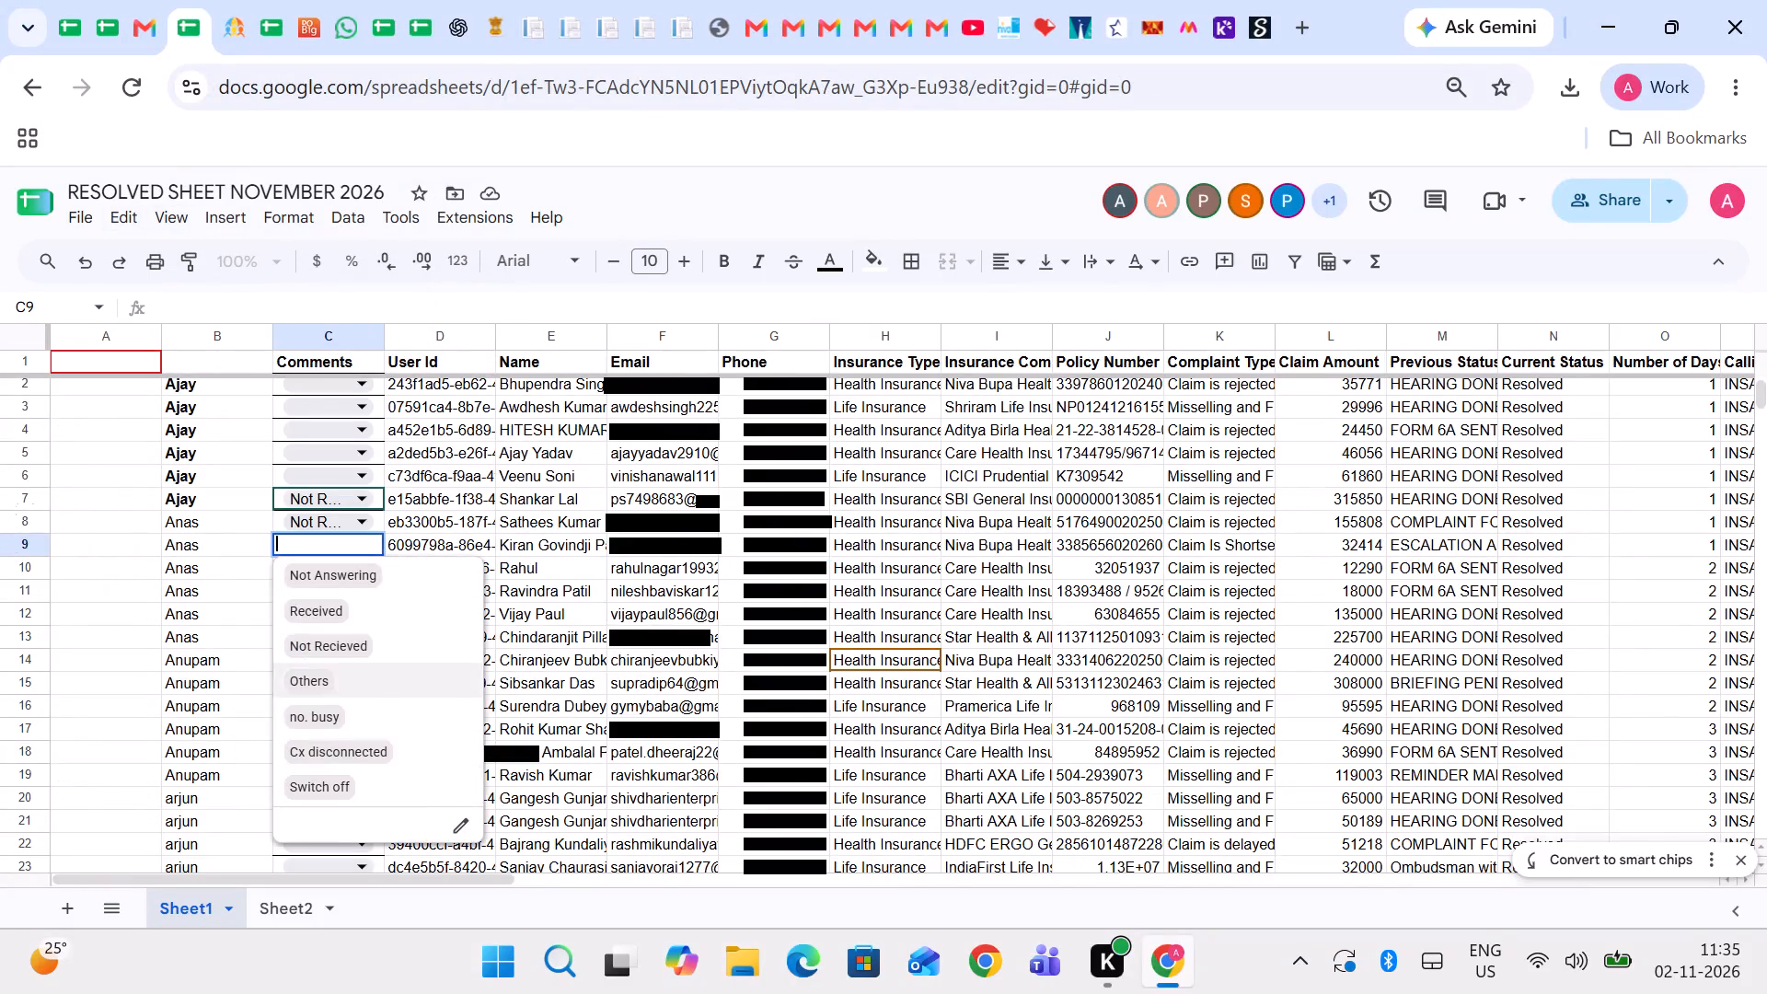
key(Up)
Fill the whole of row 9 with red.
click(29, 547)
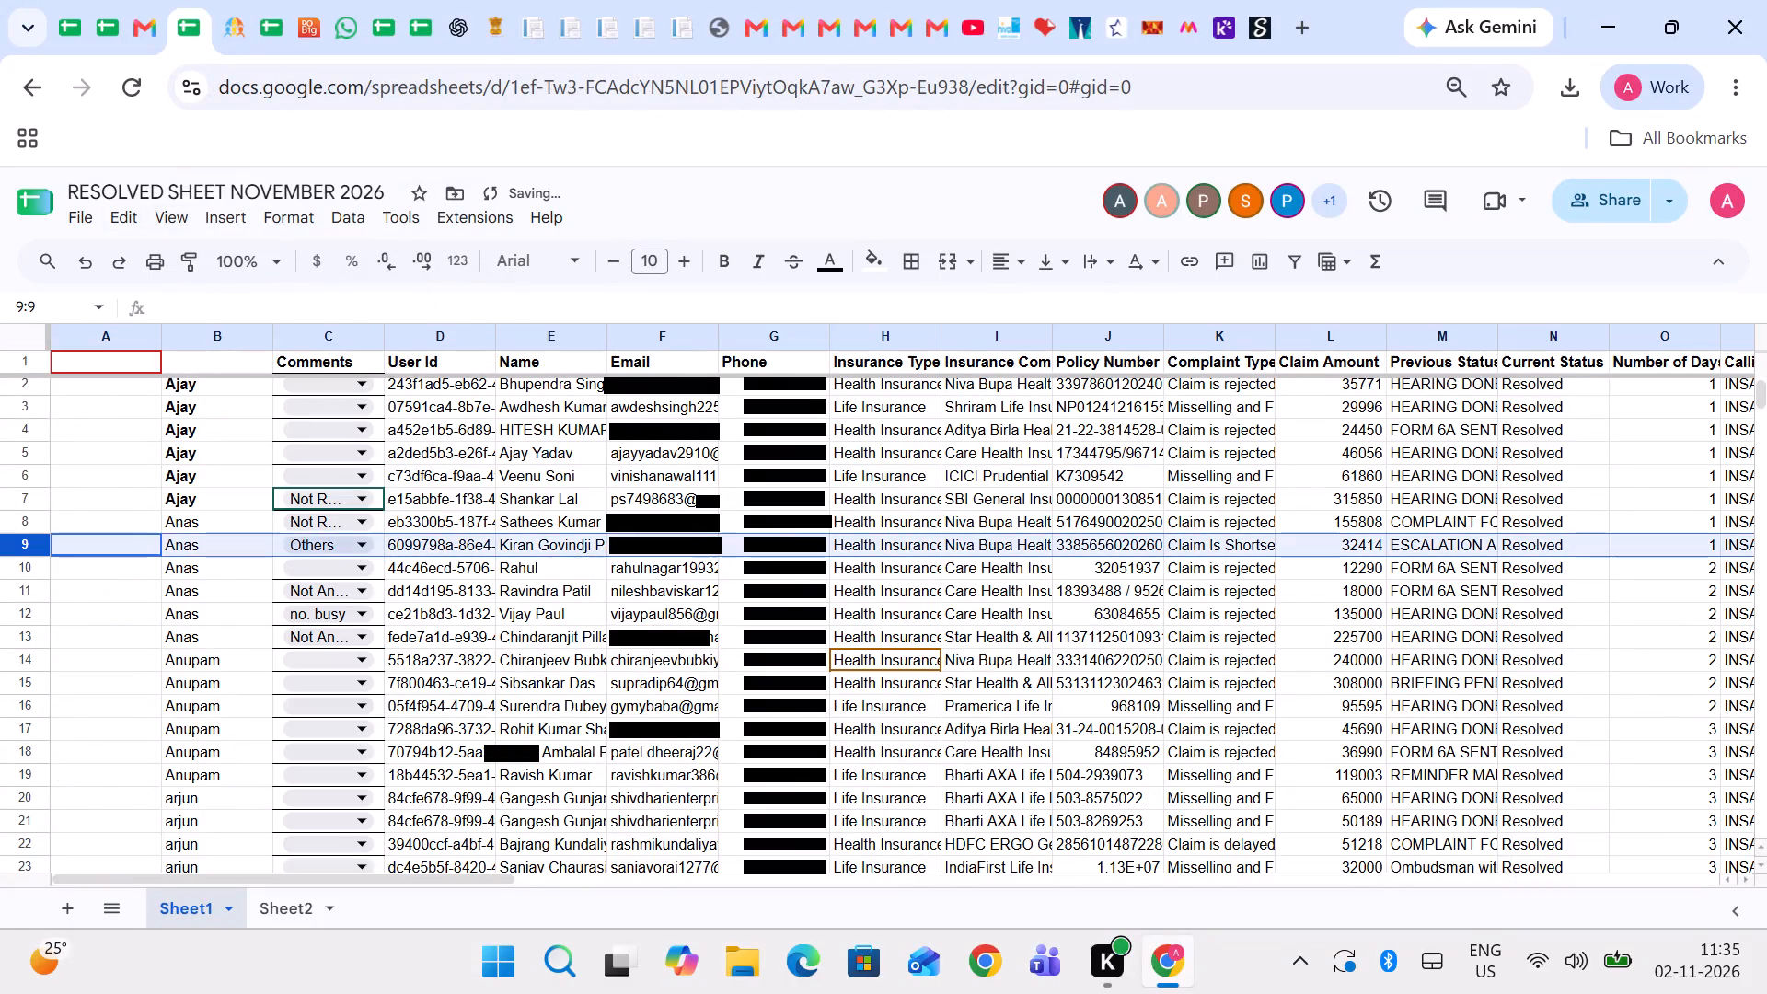
click(872, 265)
click(906, 361)
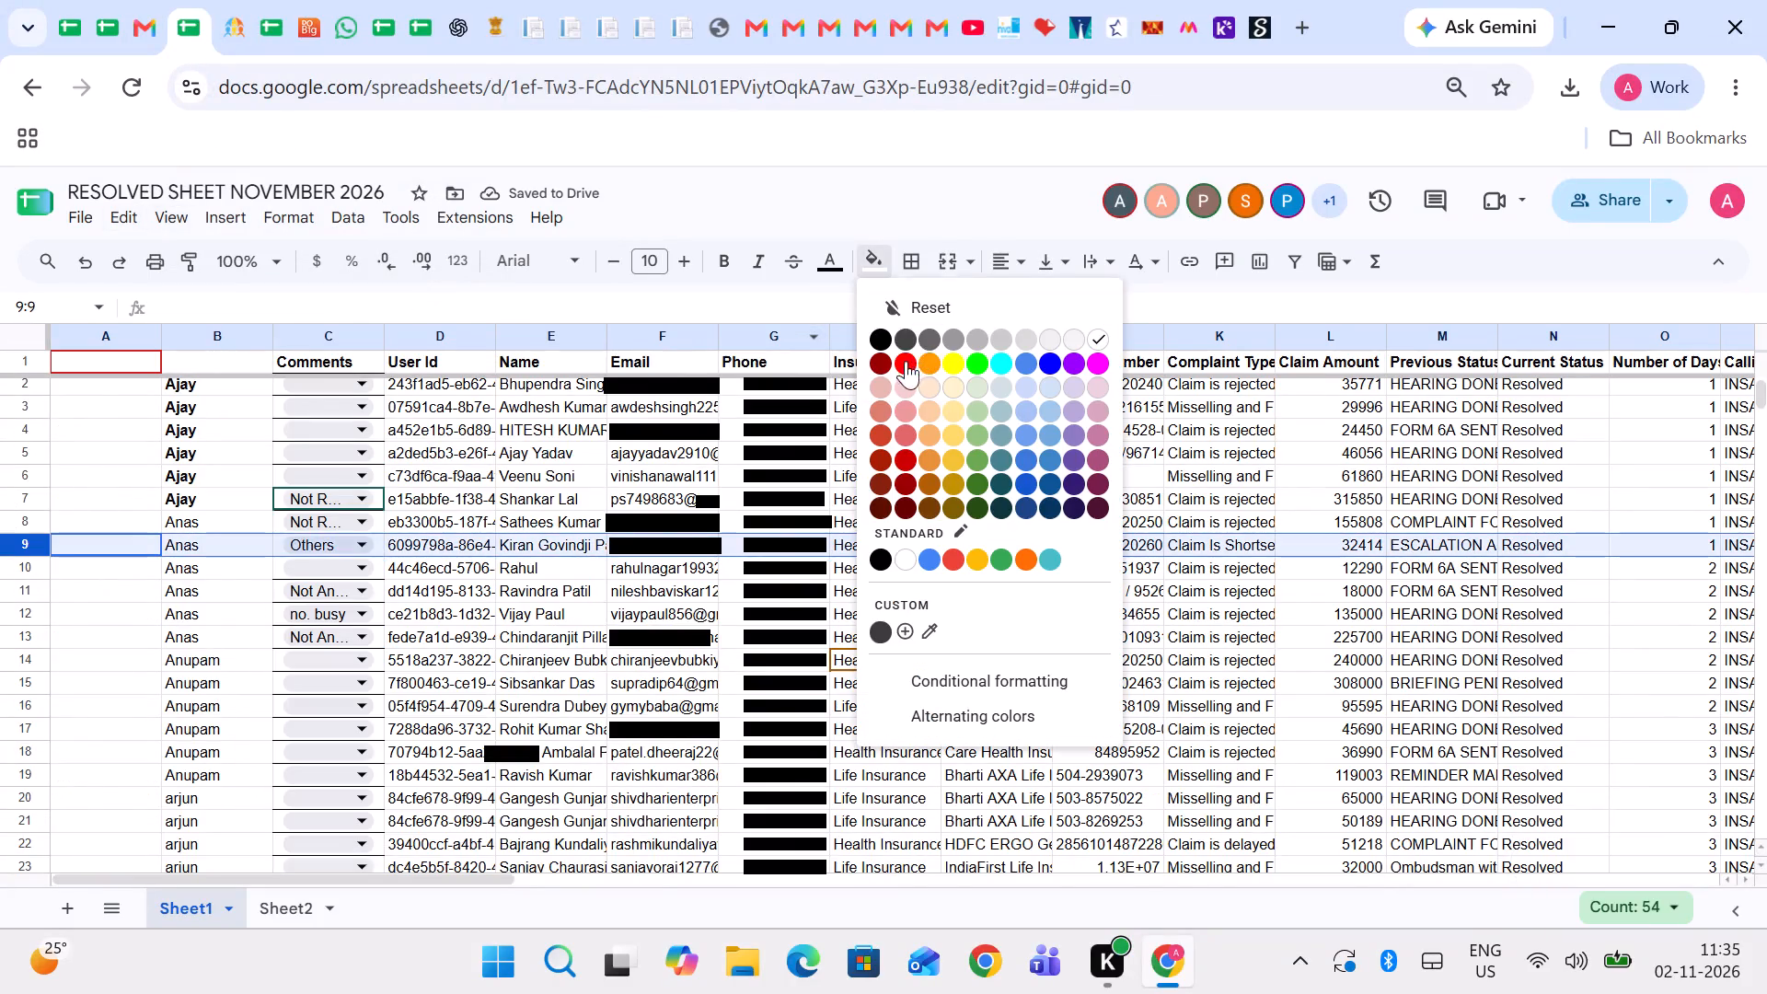
Copy the customer's phone number from the Phone column in row 10.
key(Down)
key(Right)
key(Right)
key(Right)
key(Right)
key(Right)
key(Right)
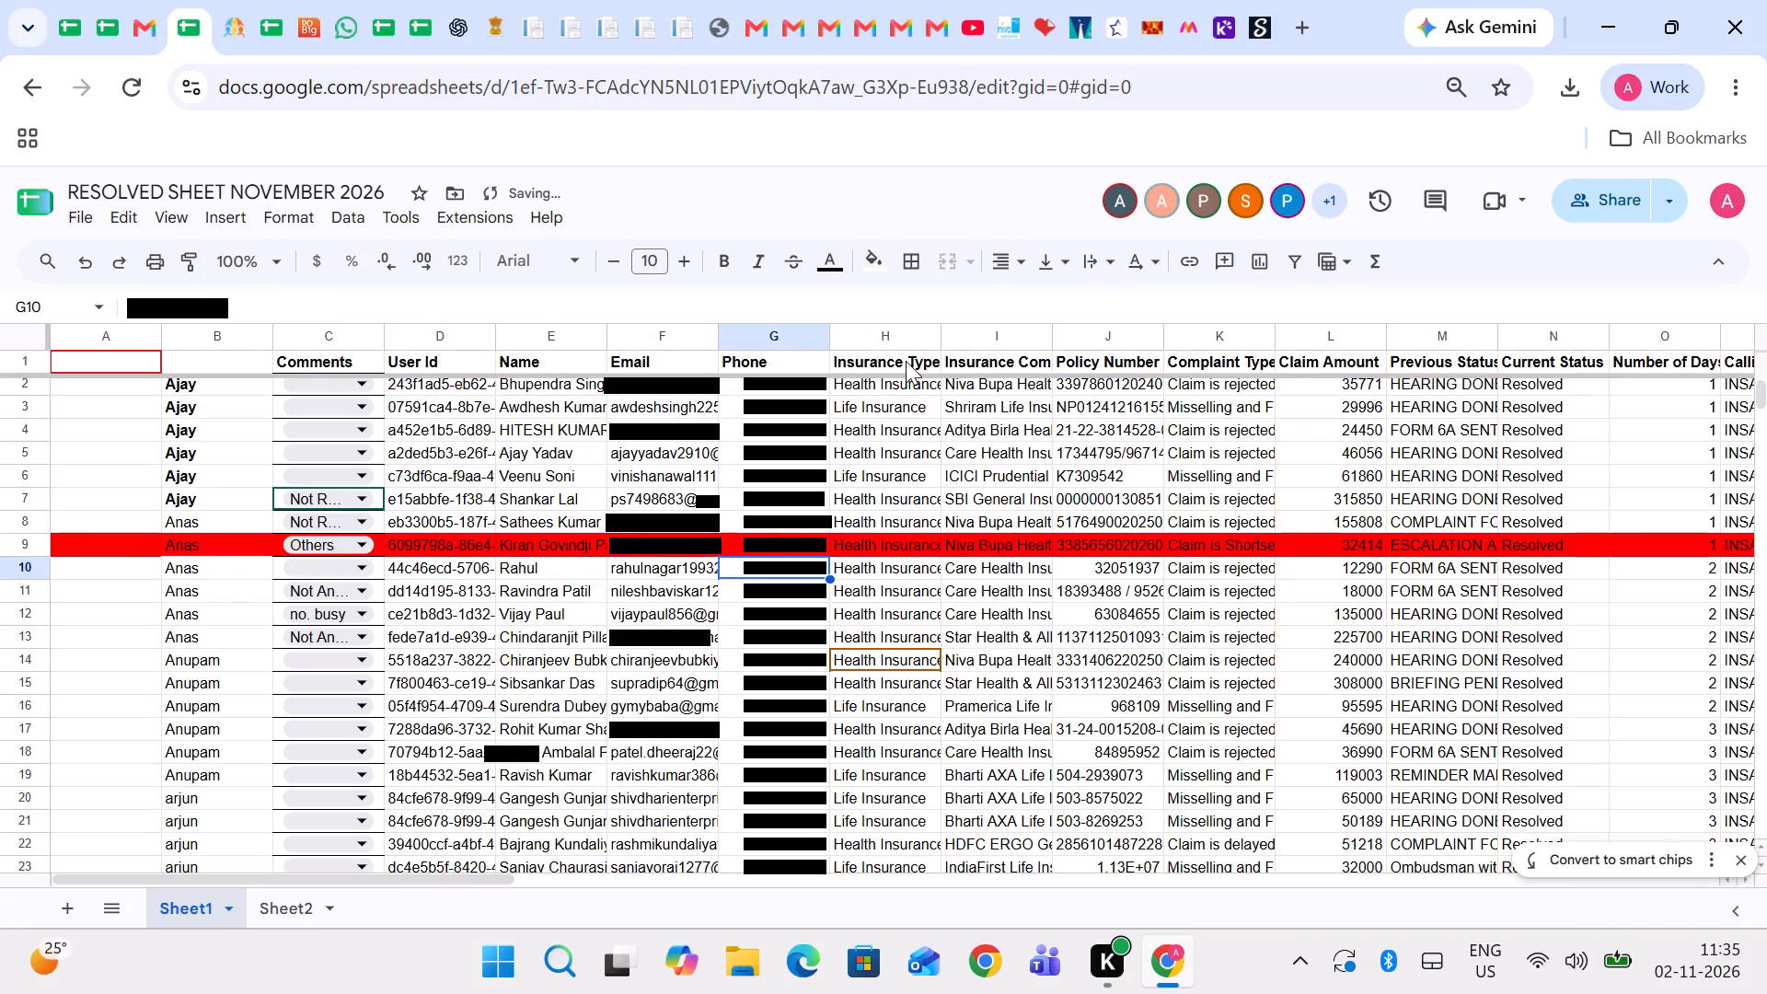
key(ctrl+c)
scroll(459, 0, left, 1)
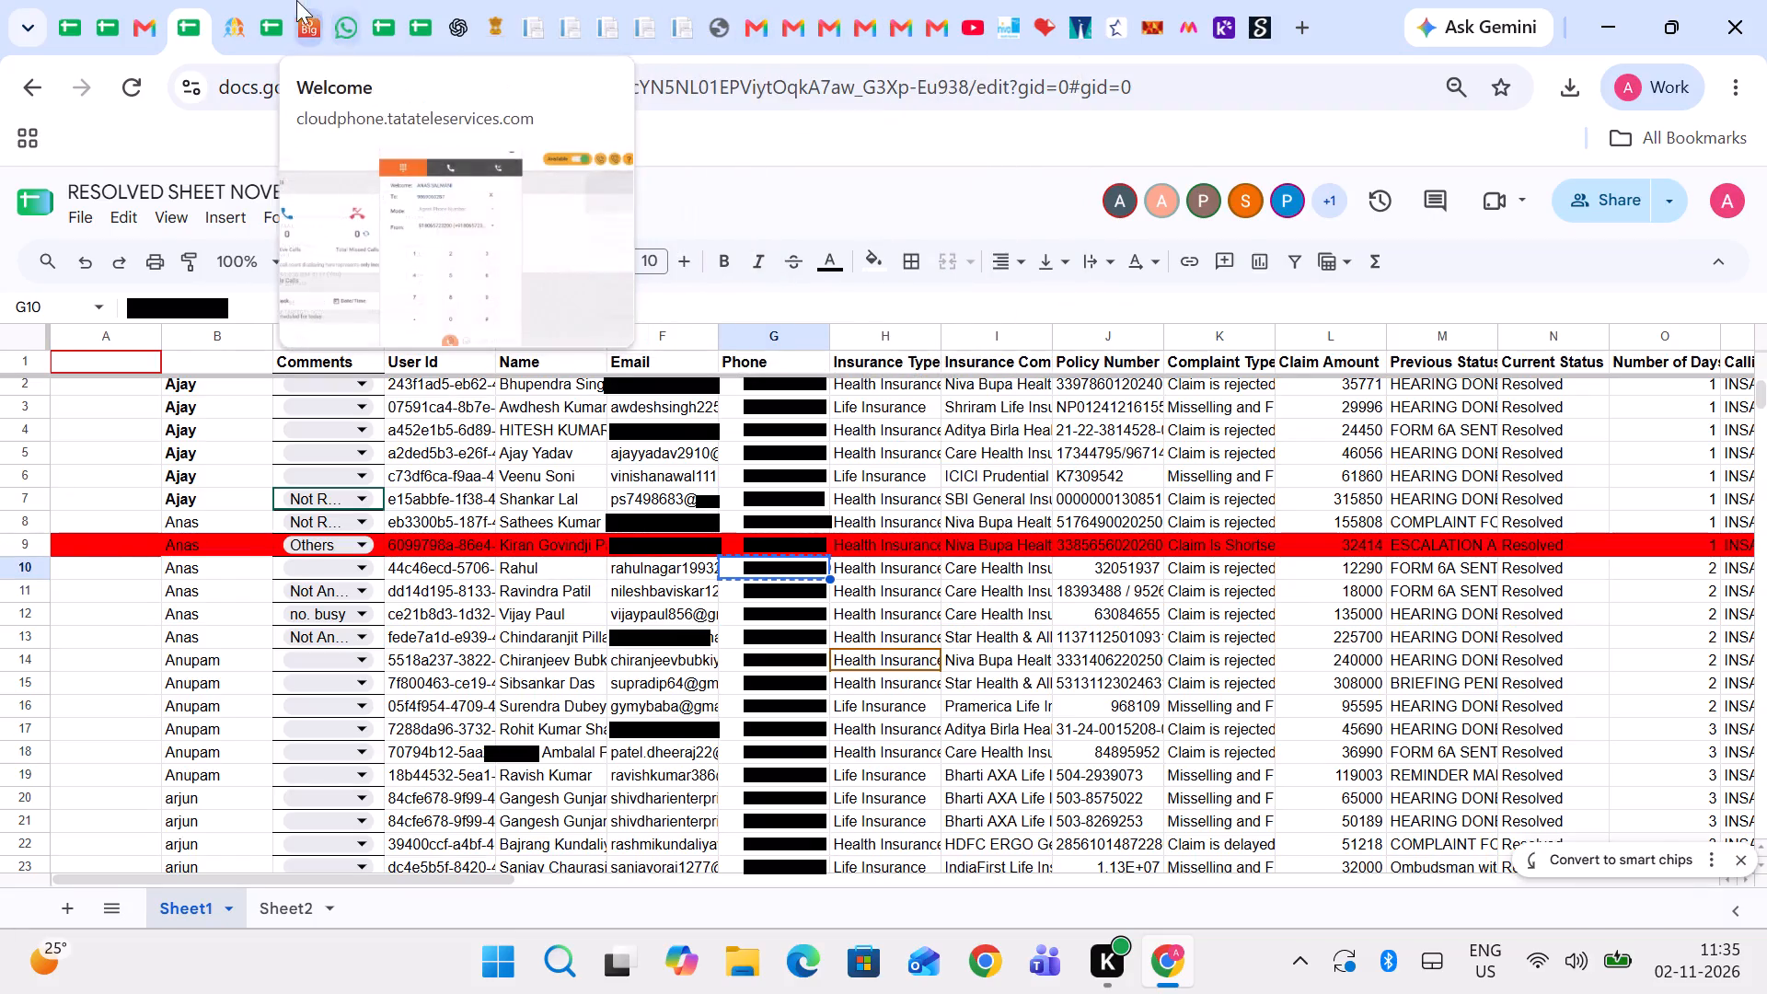
Switch to Smartflo and call the client's phone number copied from row 10 of the sheet.
scroll(296, 0, left, 1)
click(294, 0)
double_click(730, 359)
key(ctrl+v)
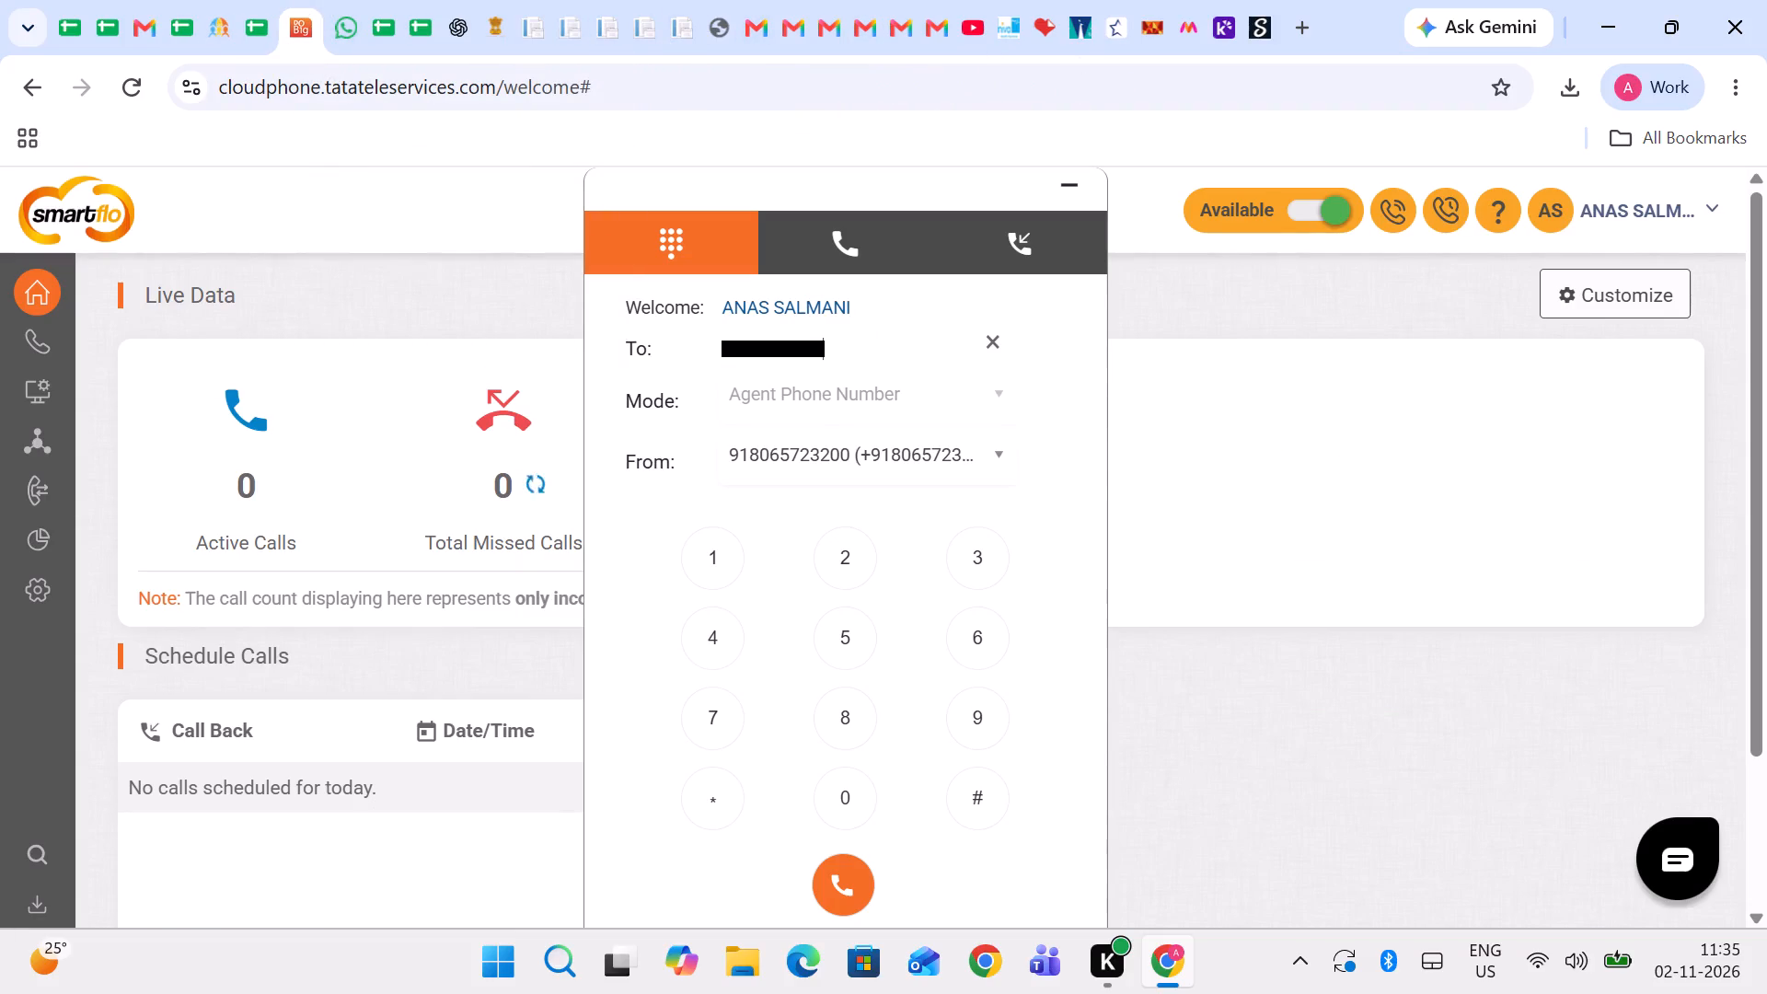
click(848, 909)
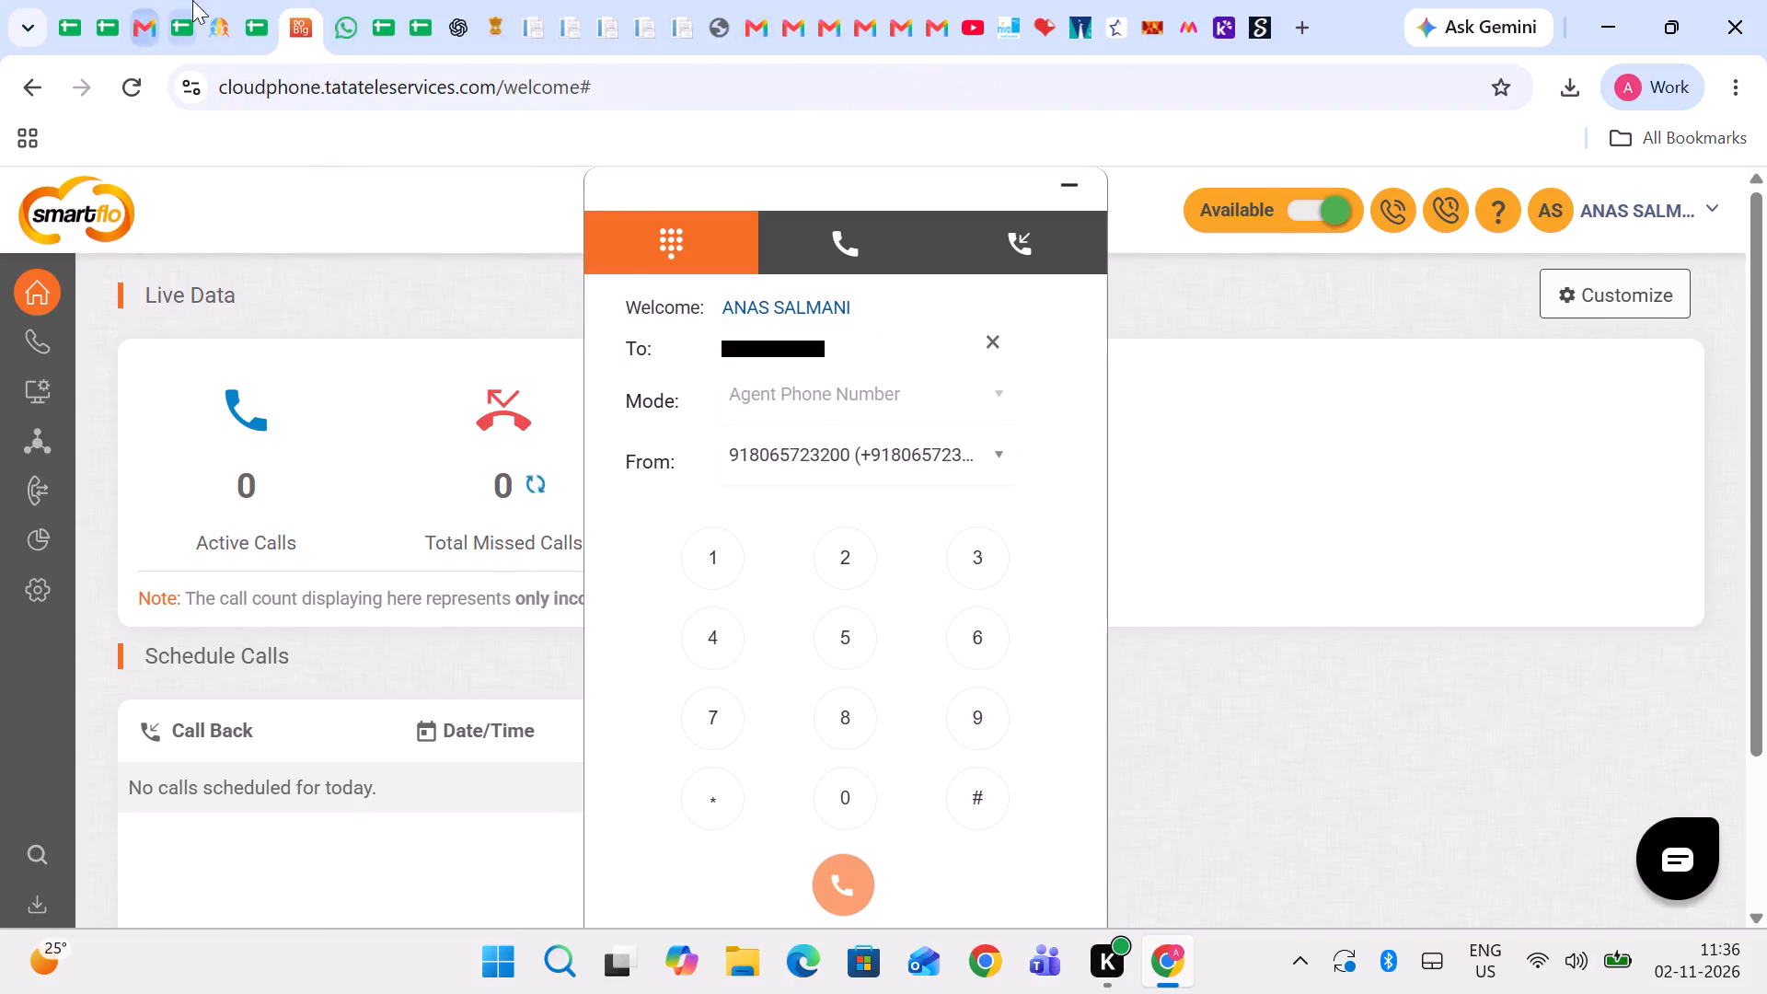
Search Insurance Samadhan's complaints by the copied phone number and review the found complaint's Communication Log.
click(224, 0)
click(93, 312)
click(90, 322)
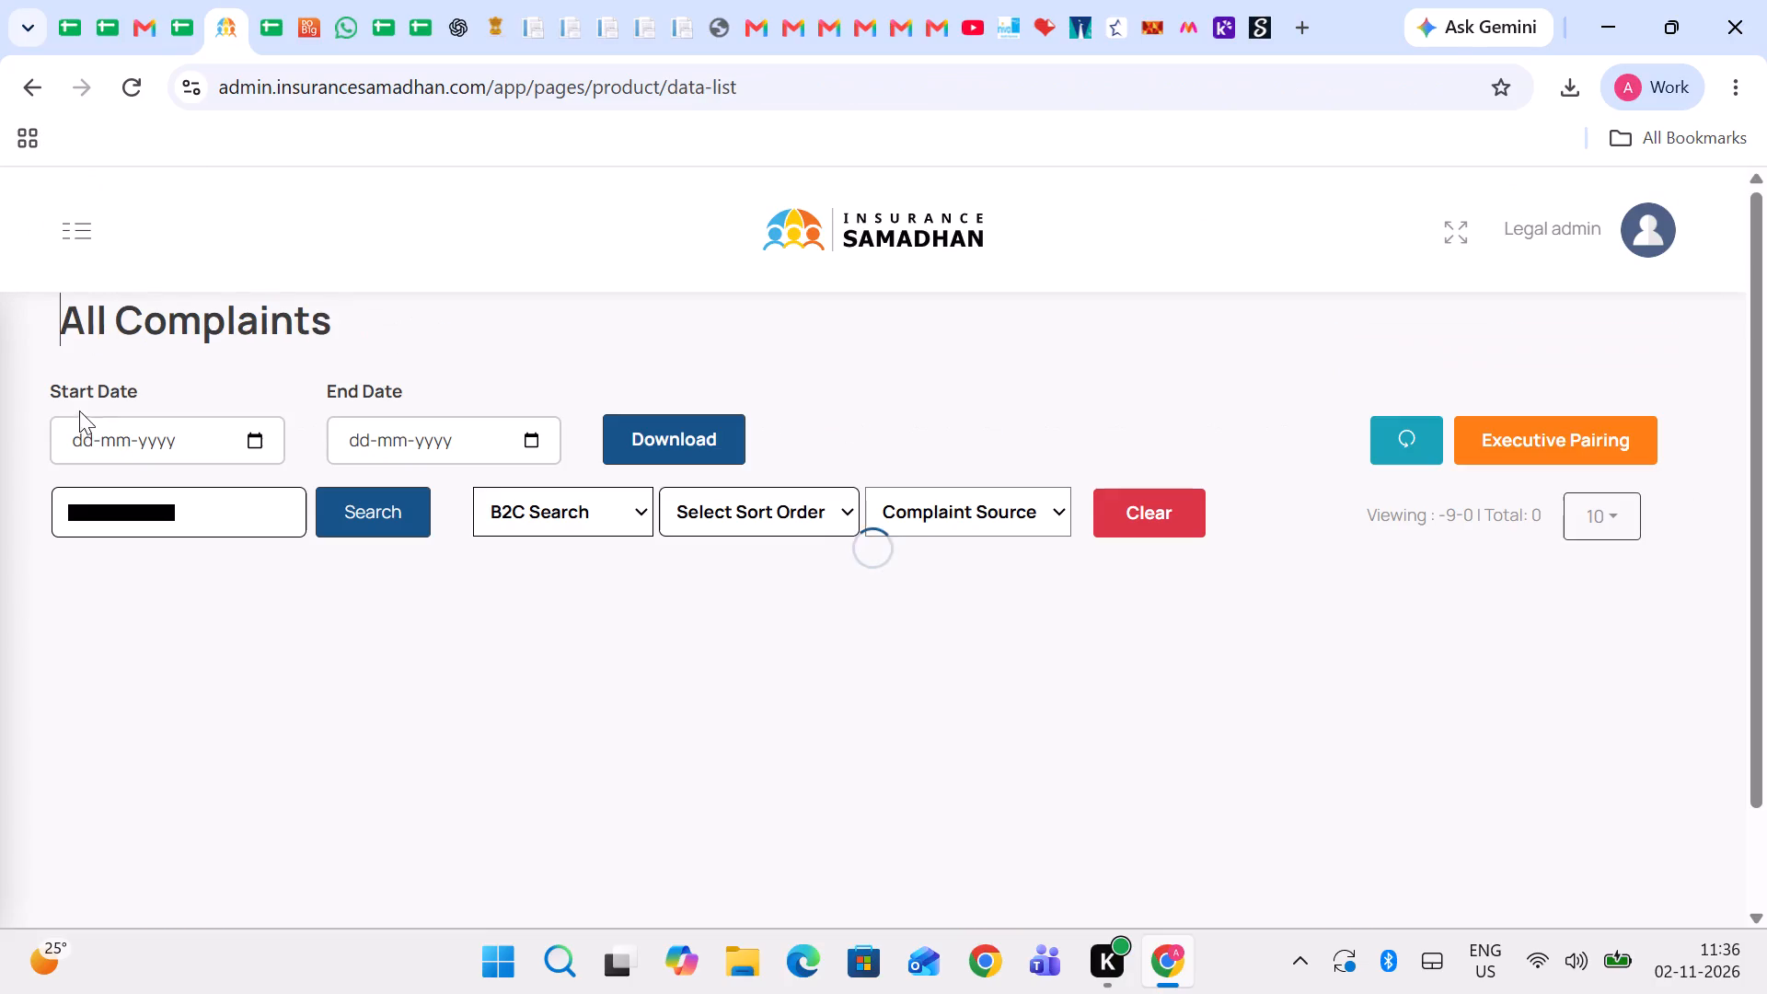
drag(228, 516, 6, 550)
key(ctrl+v)
key(ctrl+Return)
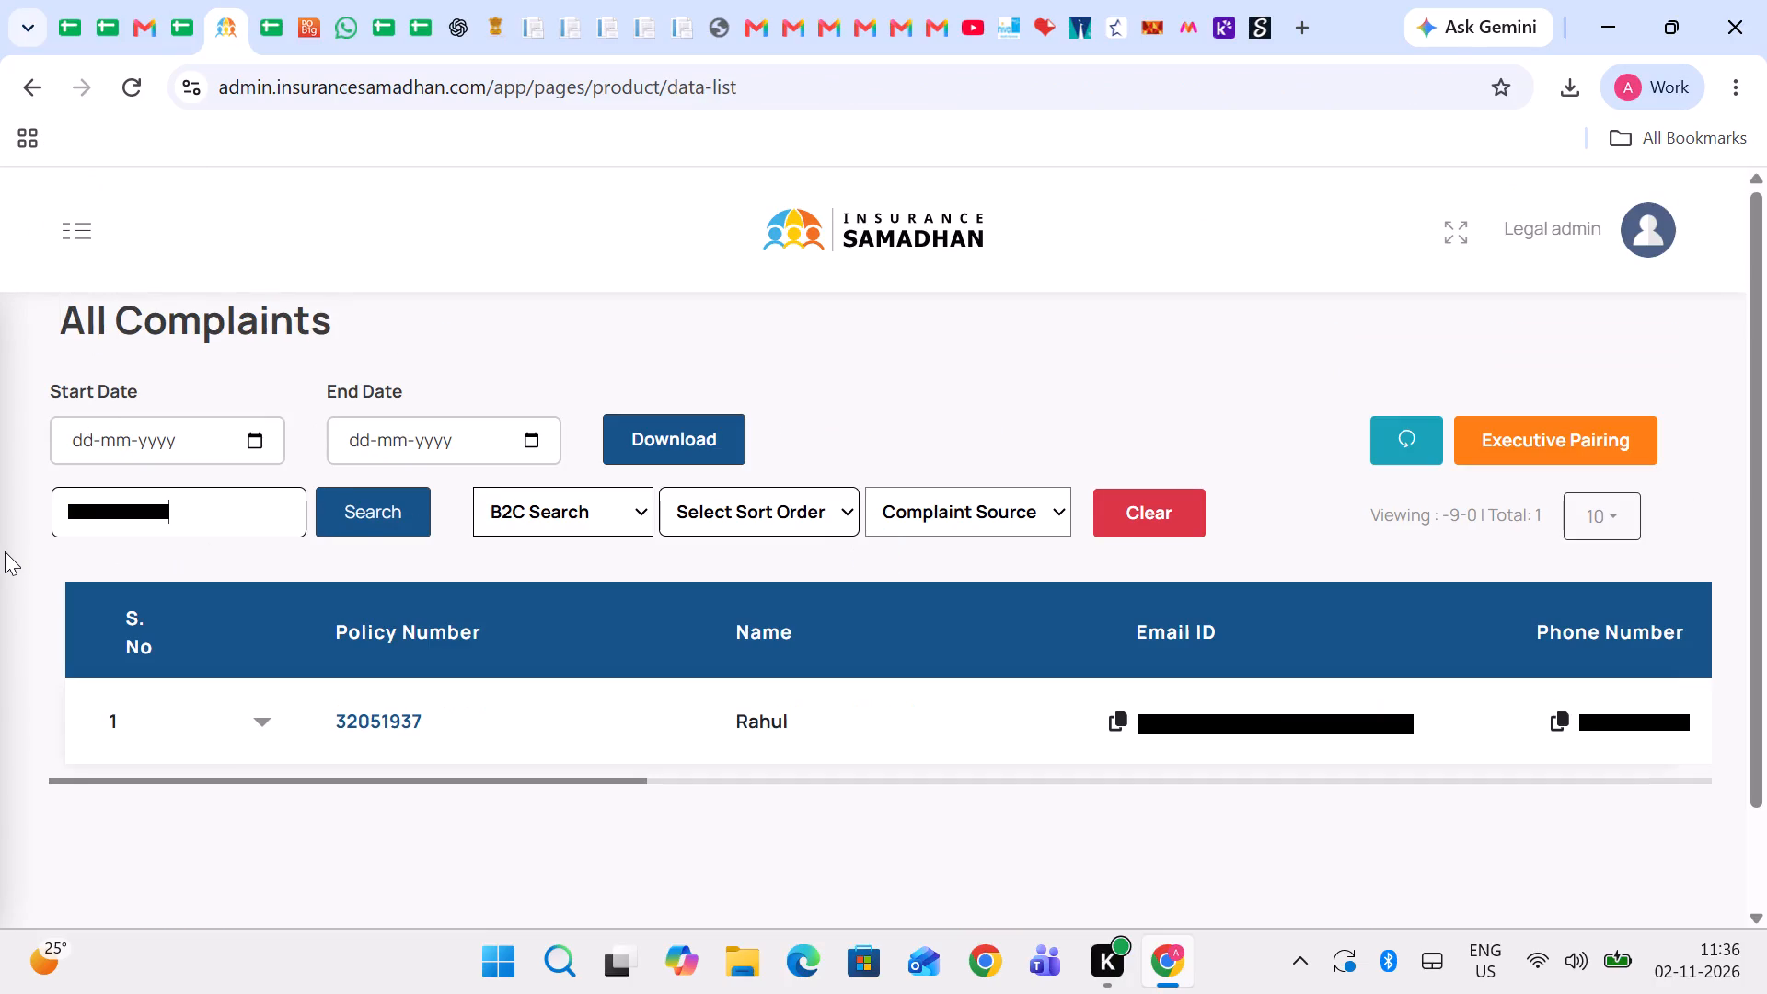
scroll(296, 641, down, 1)
scroll(756, 635, left, 2)
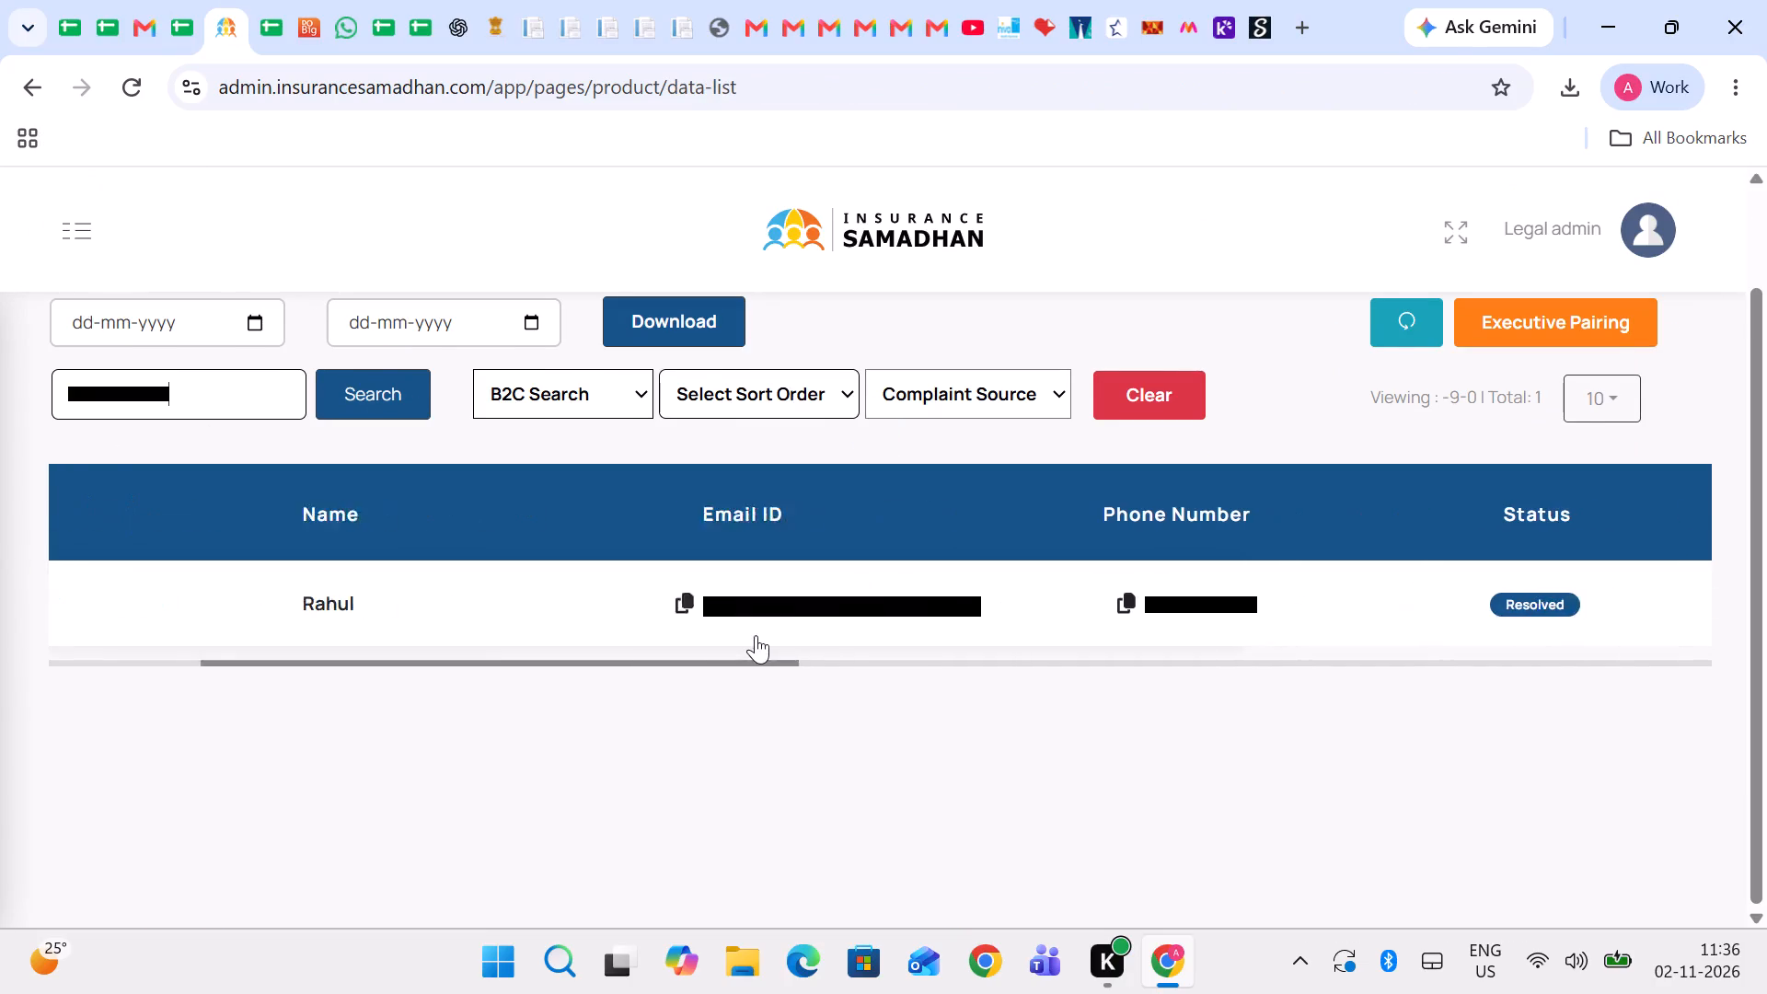
click(502, 630)
click(937, 699)
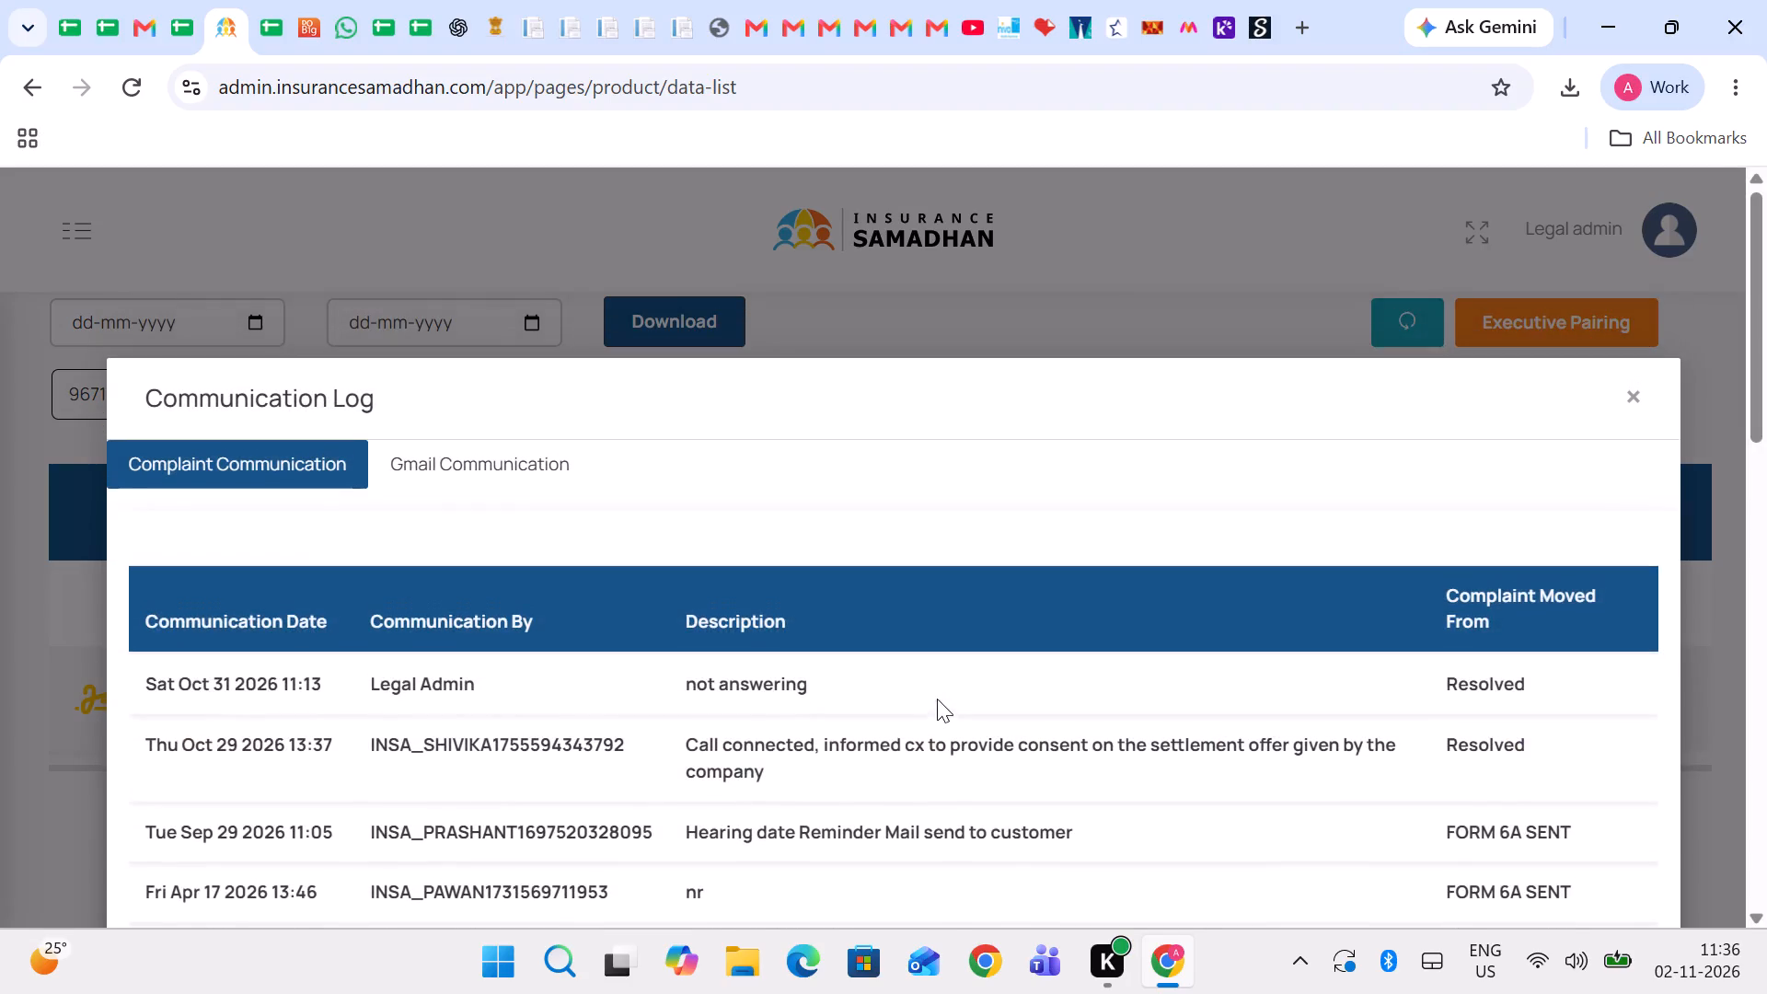
scroll(715, 806, down, 7)
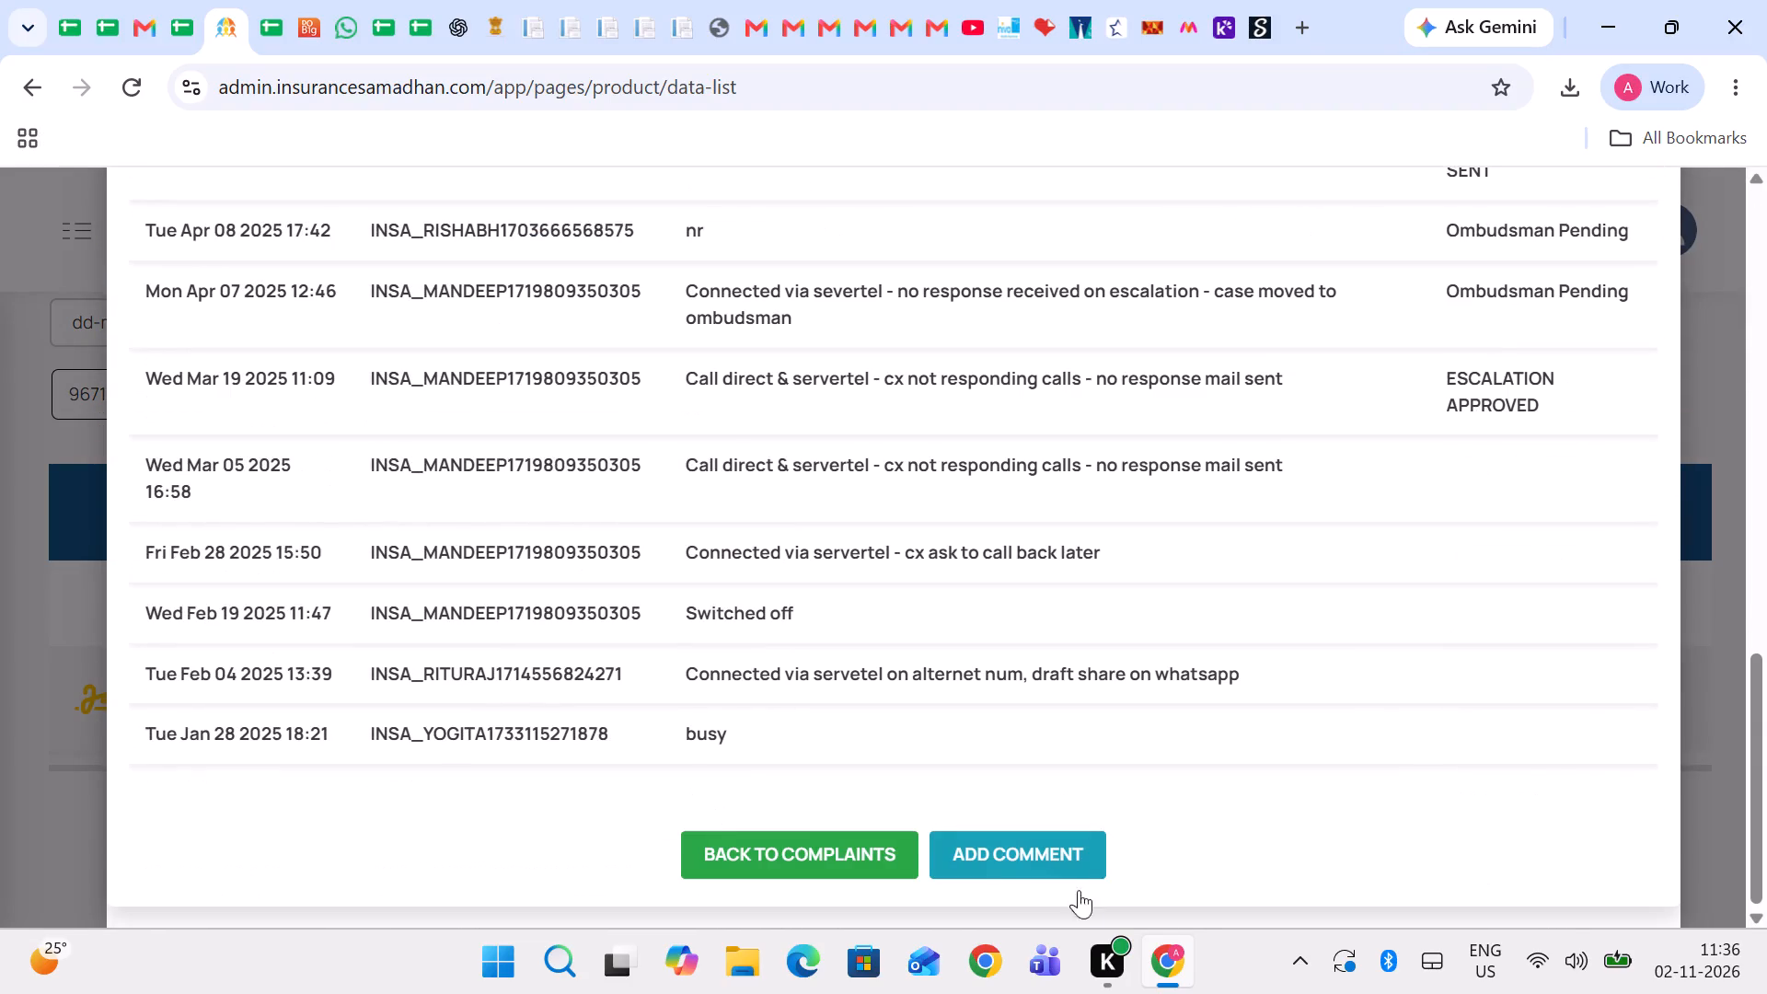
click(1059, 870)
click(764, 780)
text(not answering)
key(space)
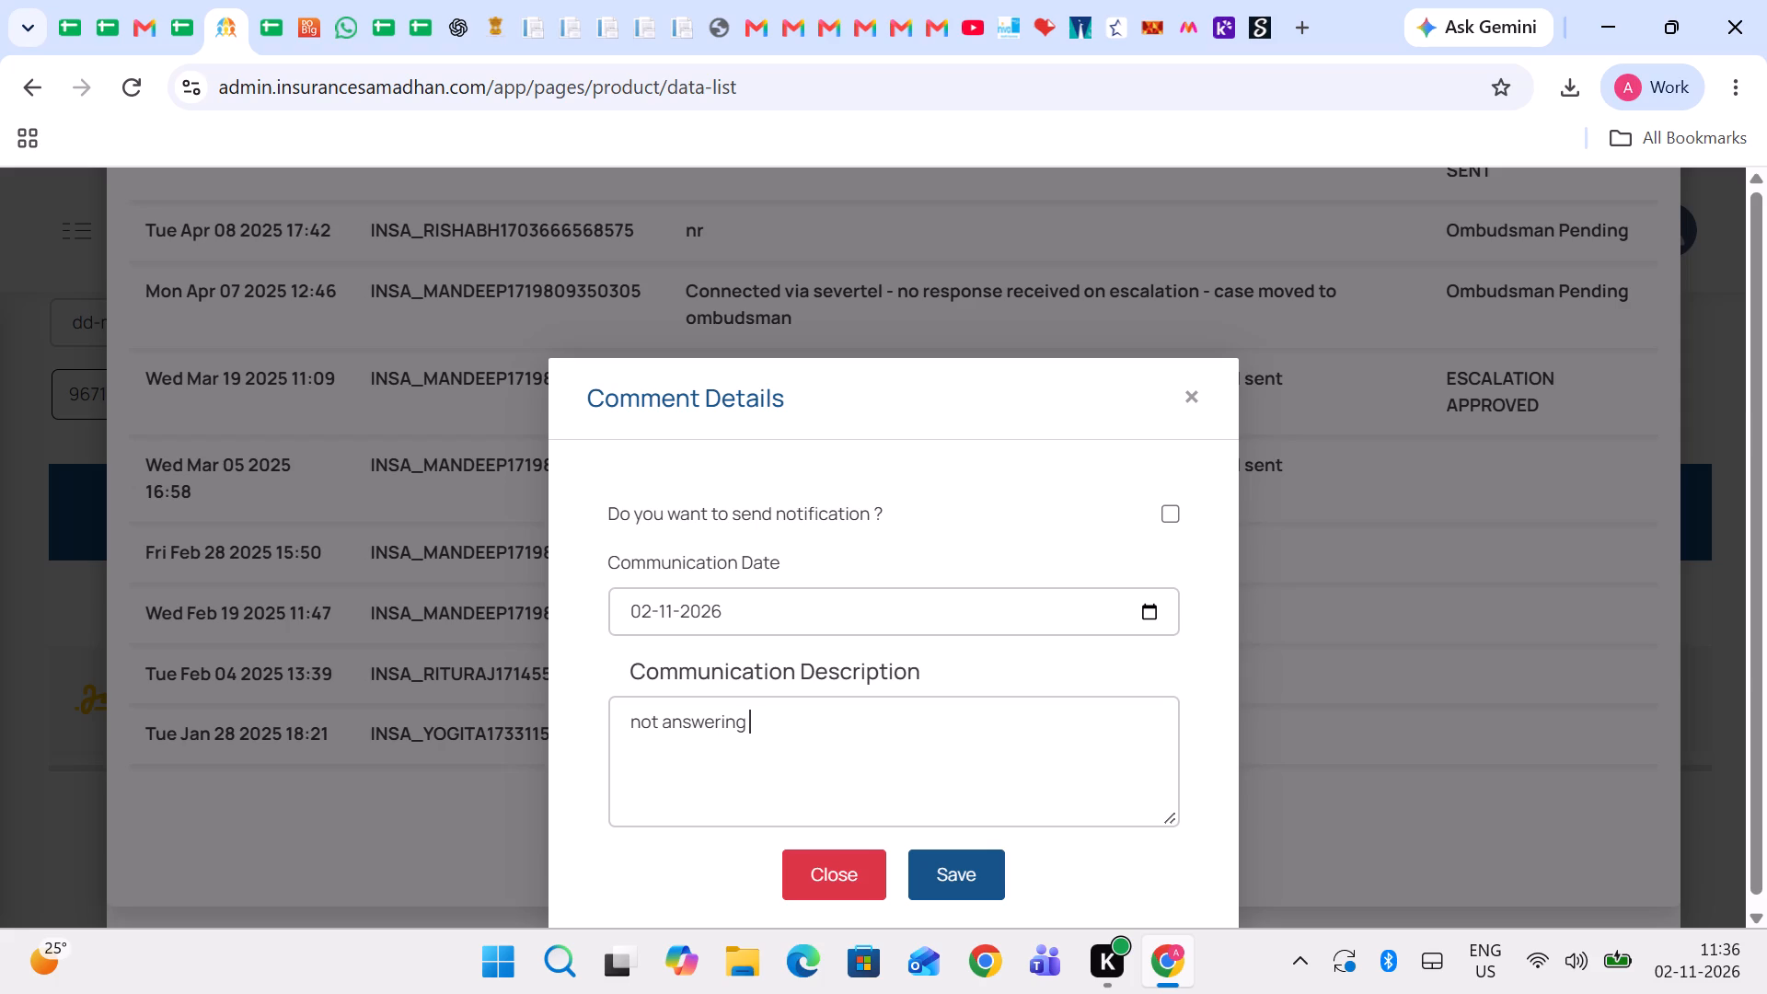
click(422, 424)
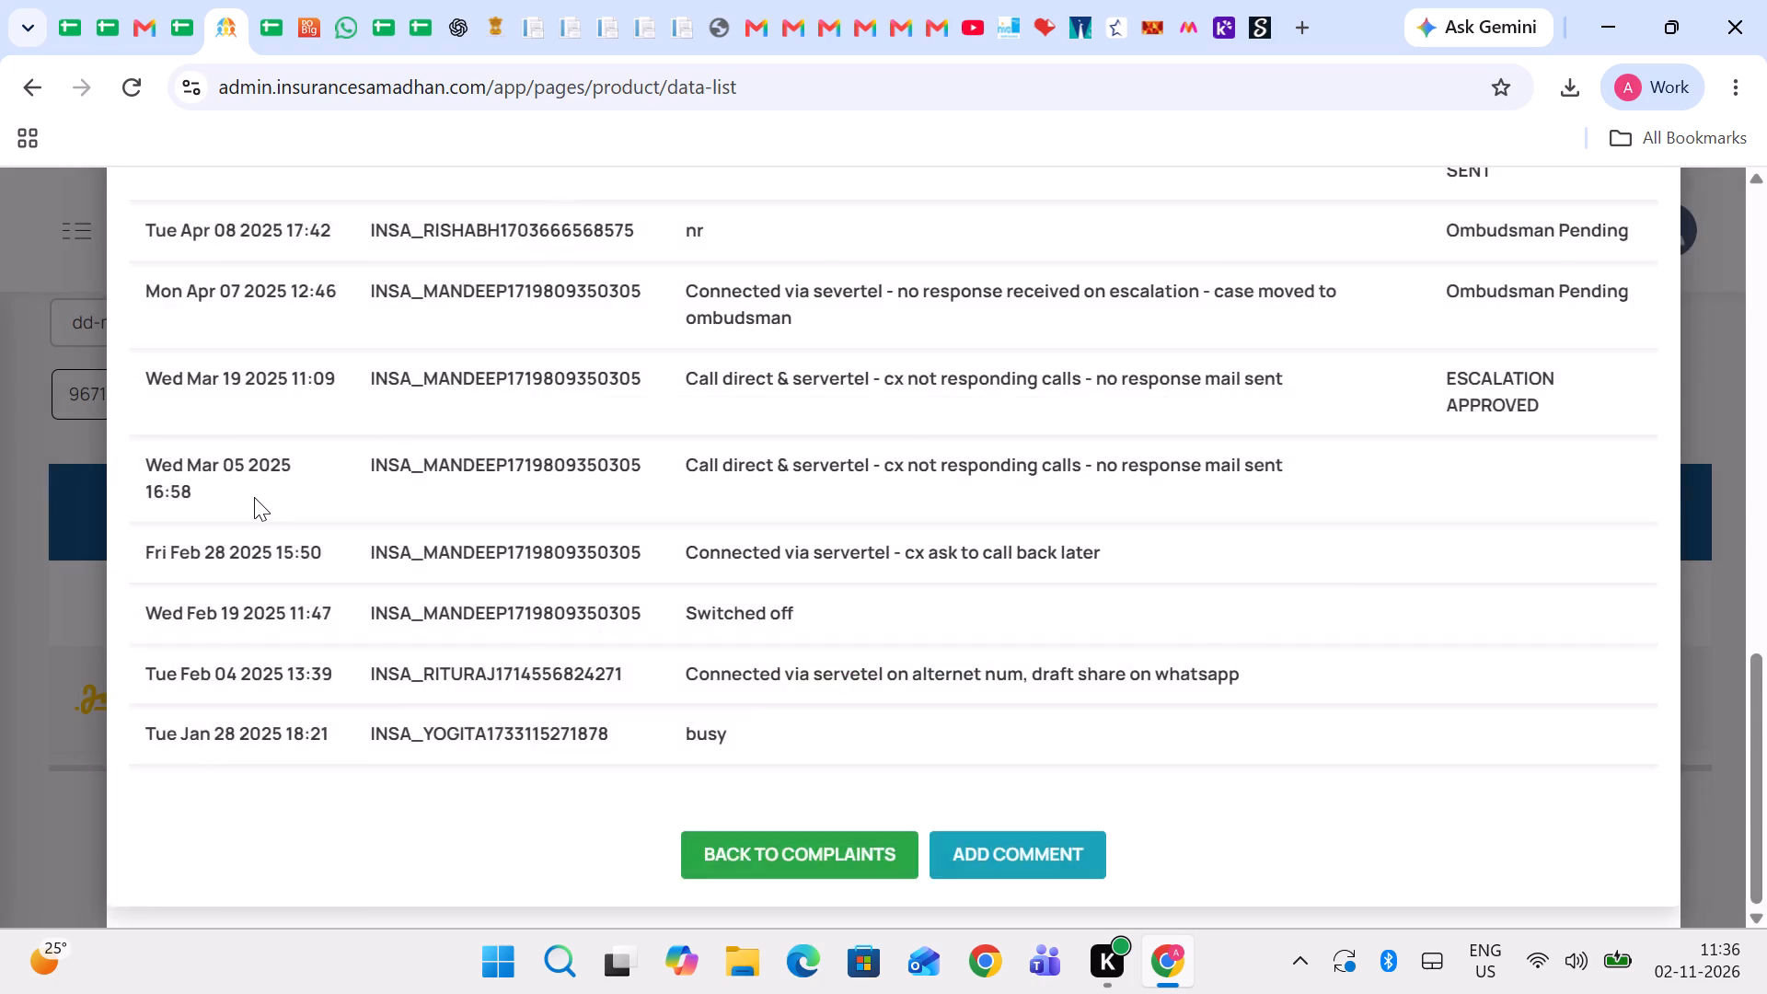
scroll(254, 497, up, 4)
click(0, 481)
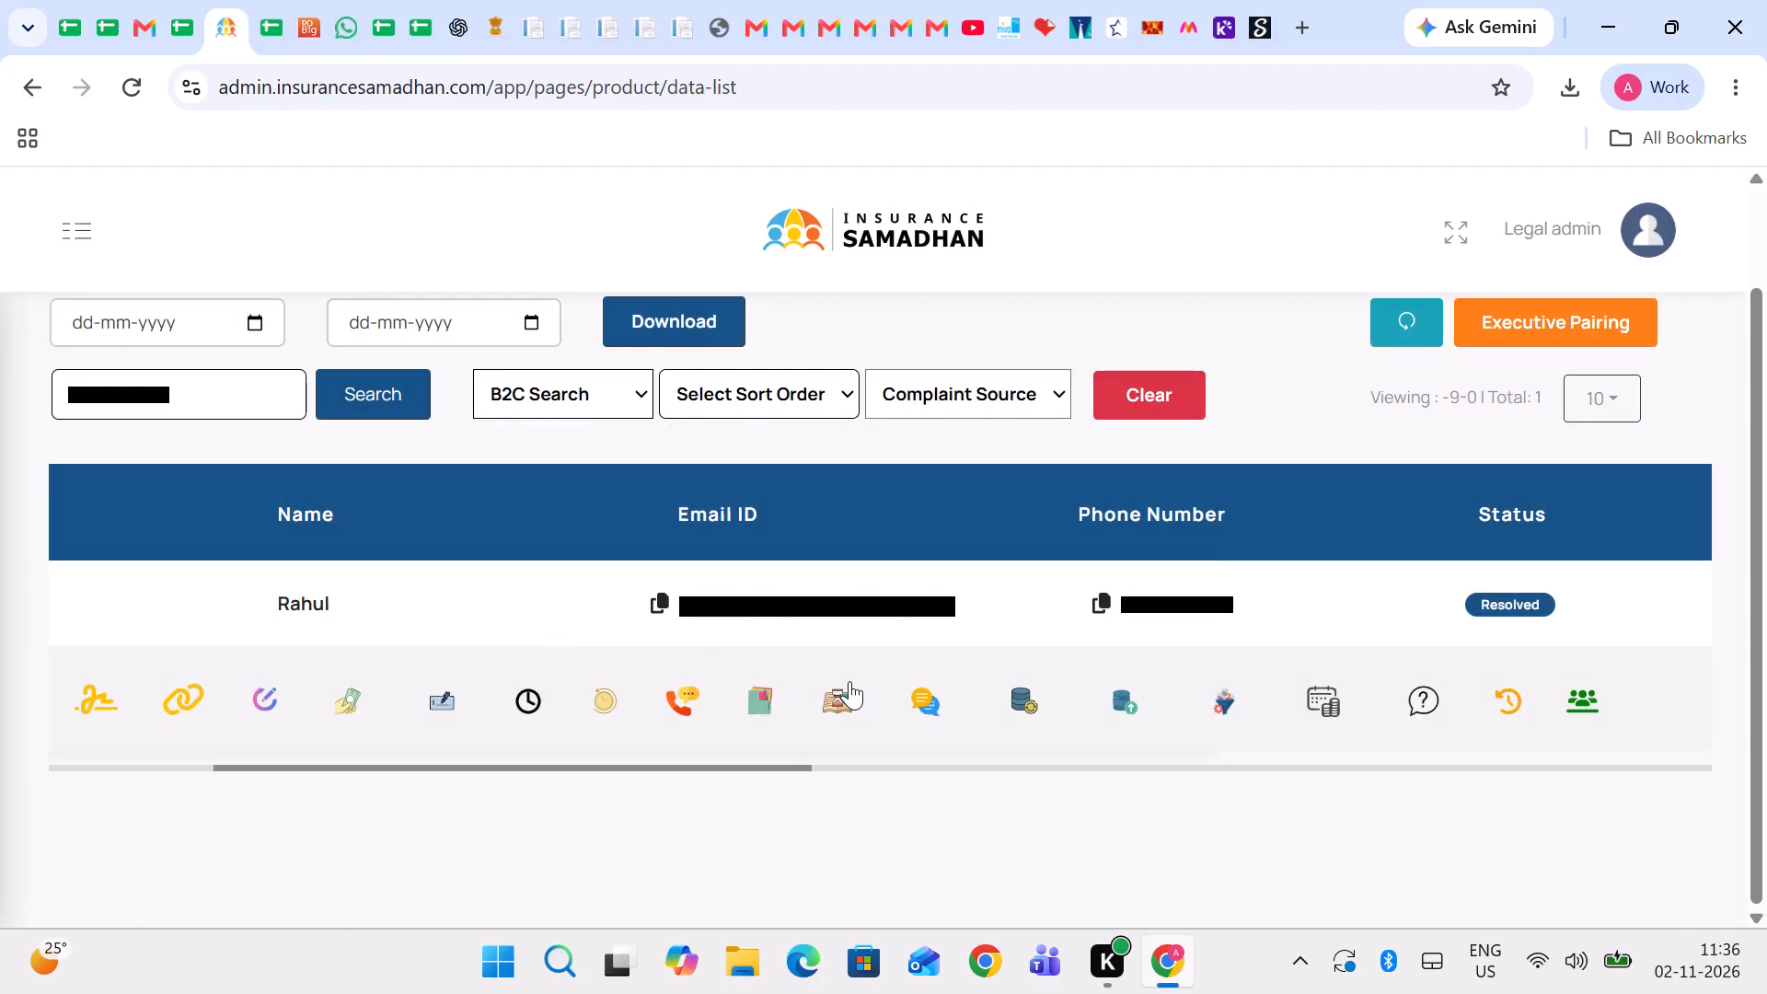
Reopen the complaint's Communication Log and save a comment dated 02-11-2026 with the description "call disconnected".
scroll(975, 619, left, 4)
scroll(975, 619, right, 4)
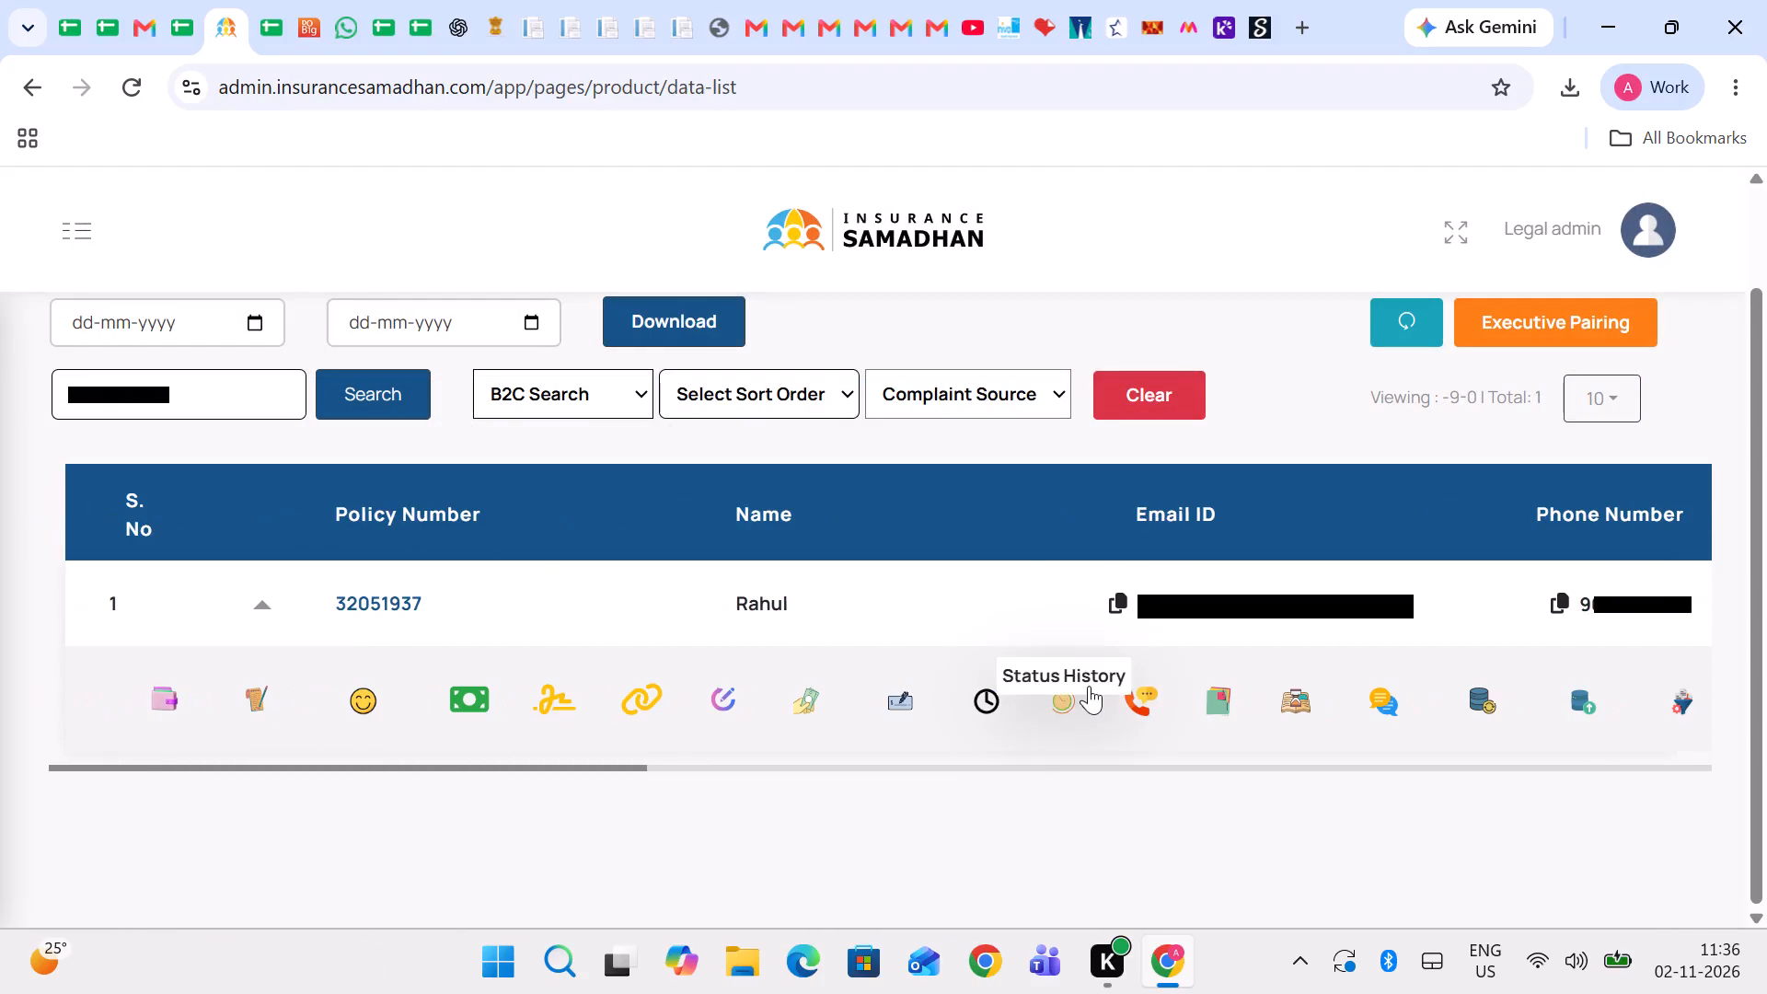
click(1352, 683)
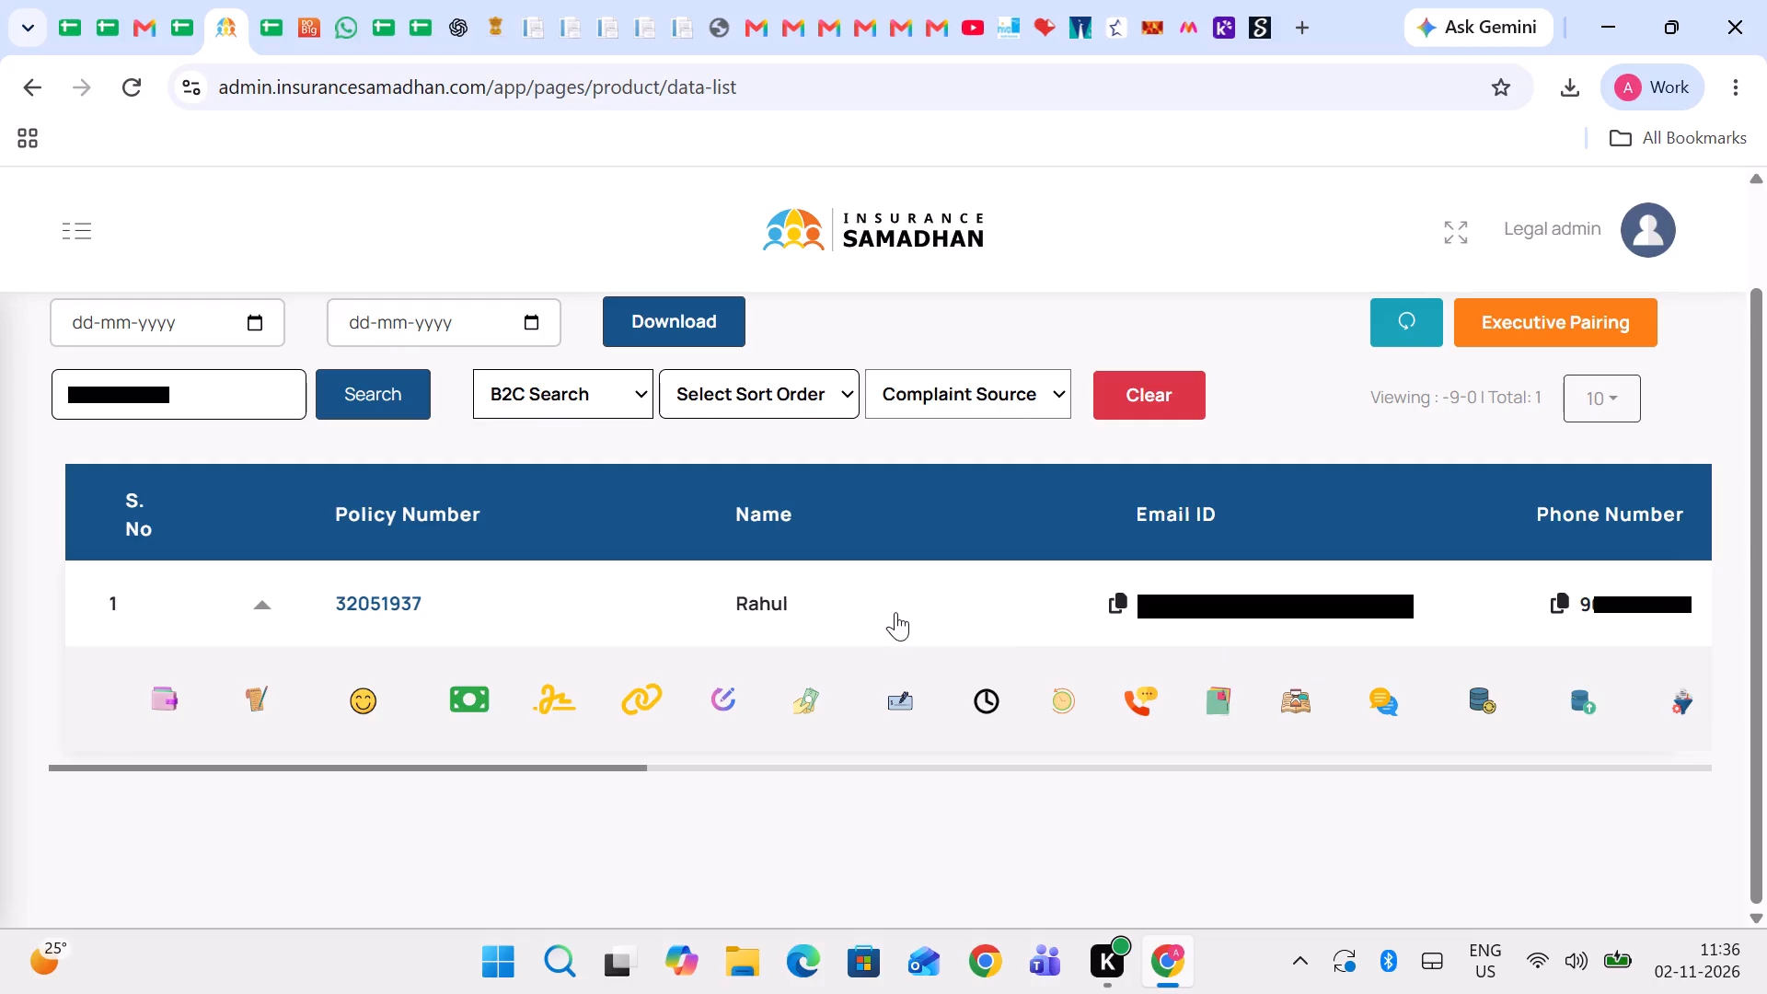
click(1371, 704)
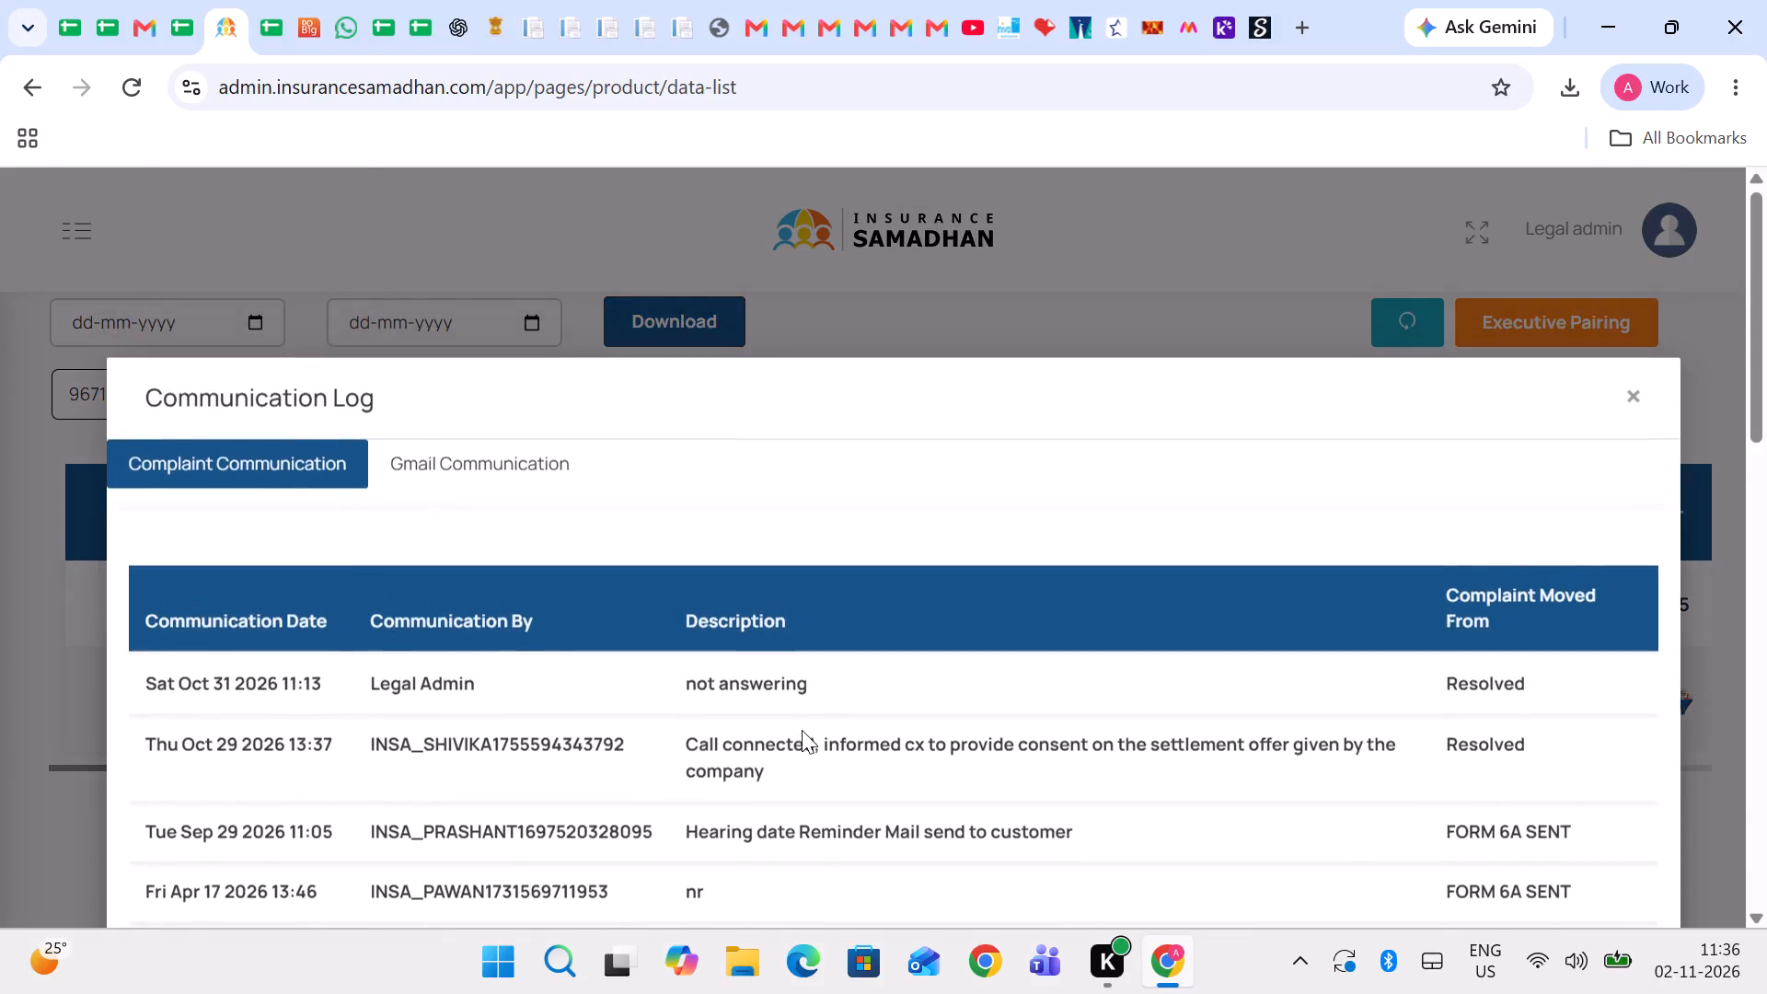
scroll(802, 730, down, 8)
click(1041, 853)
click(727, 745)
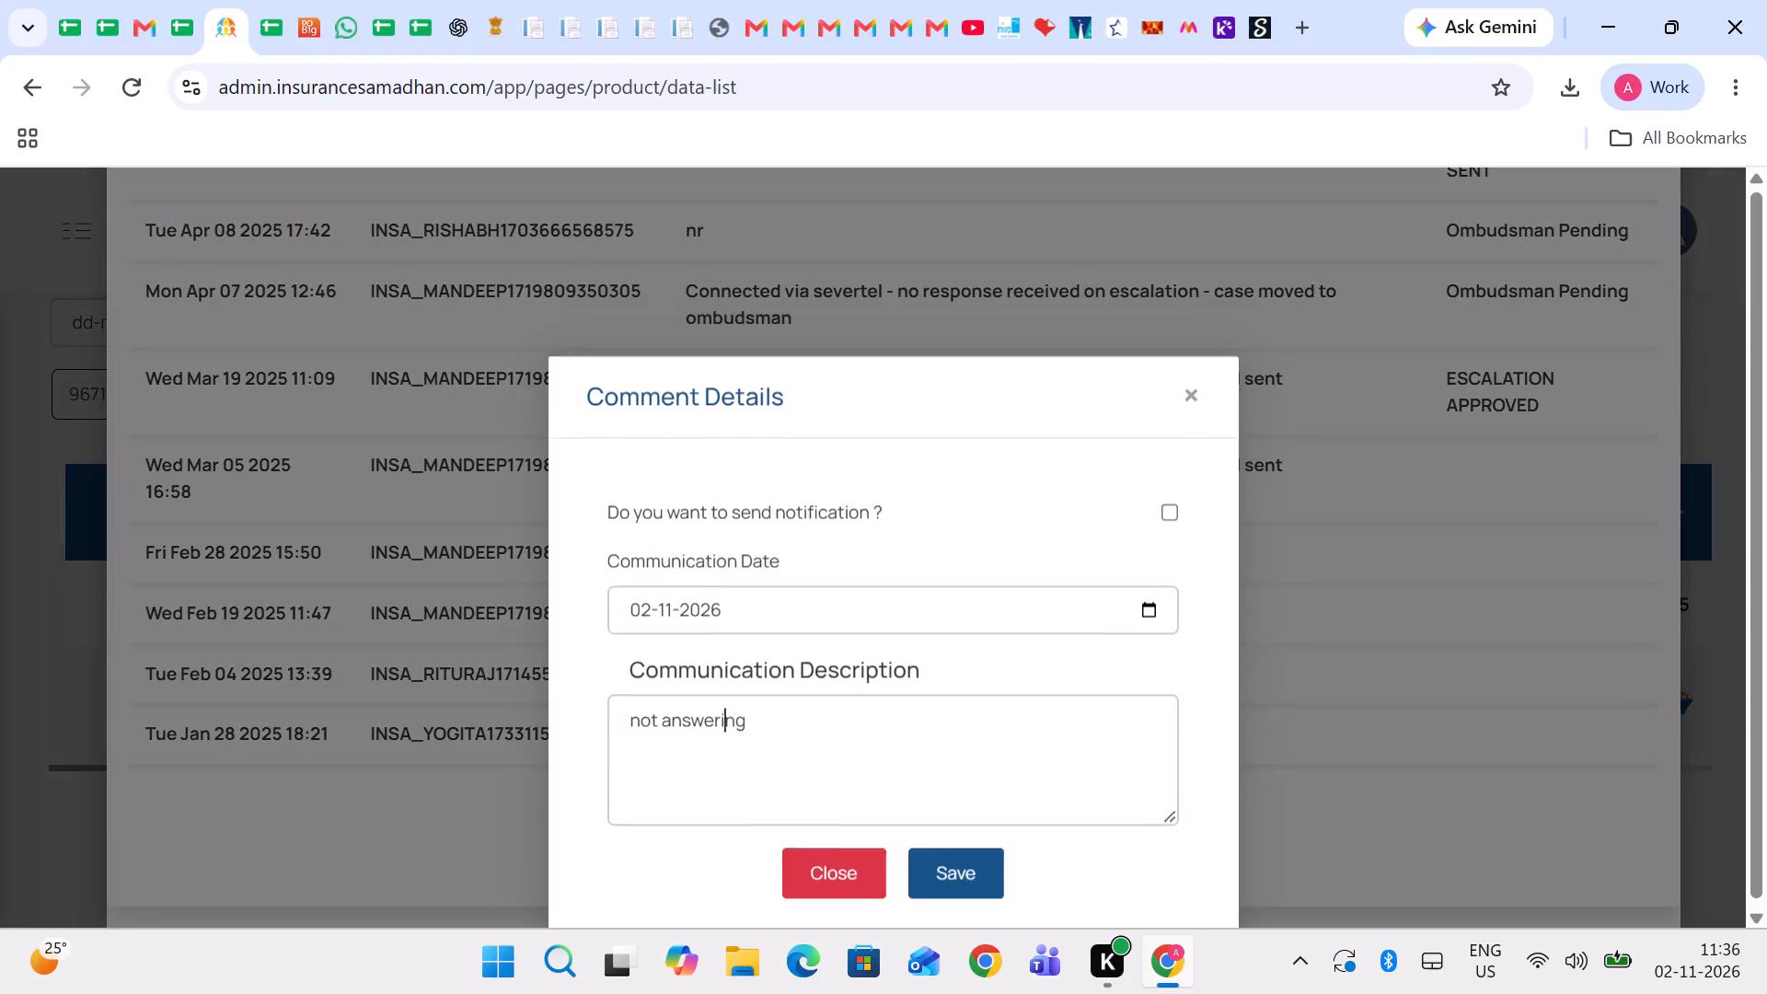
key(ctrl+a)
key(ctrl+BackSpace)
text(call disconnected)
key(space)
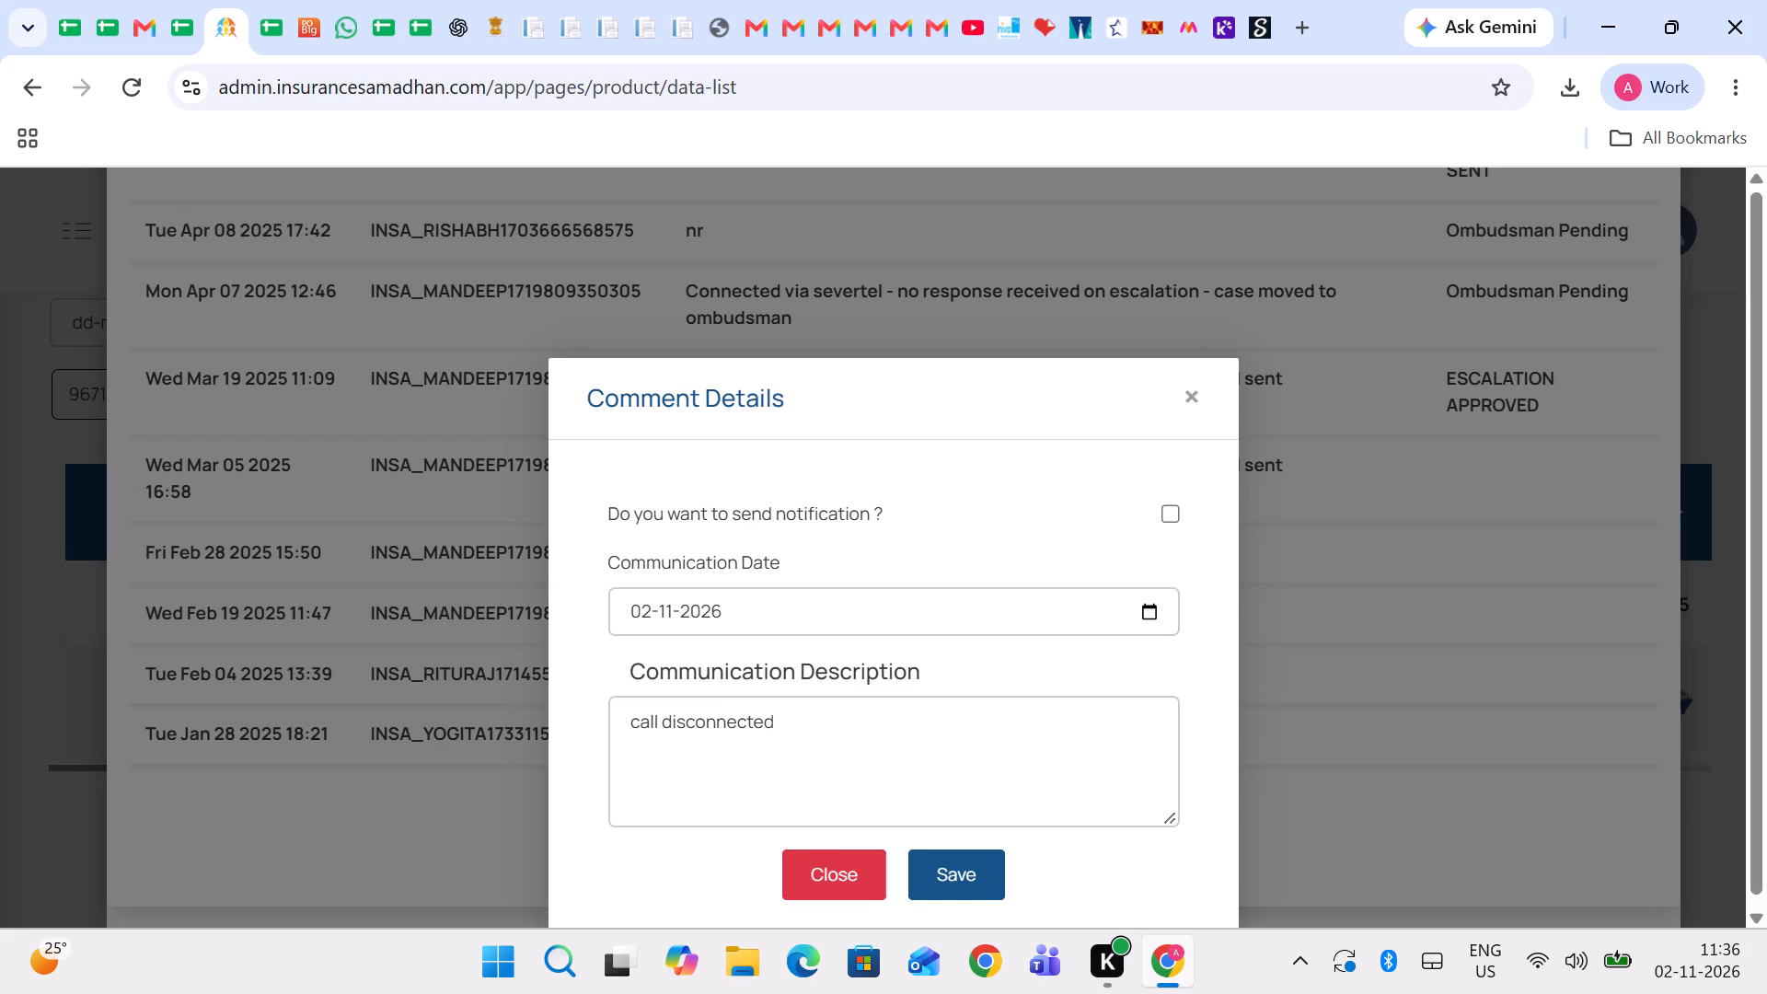
click(944, 876)
click(342, 706)
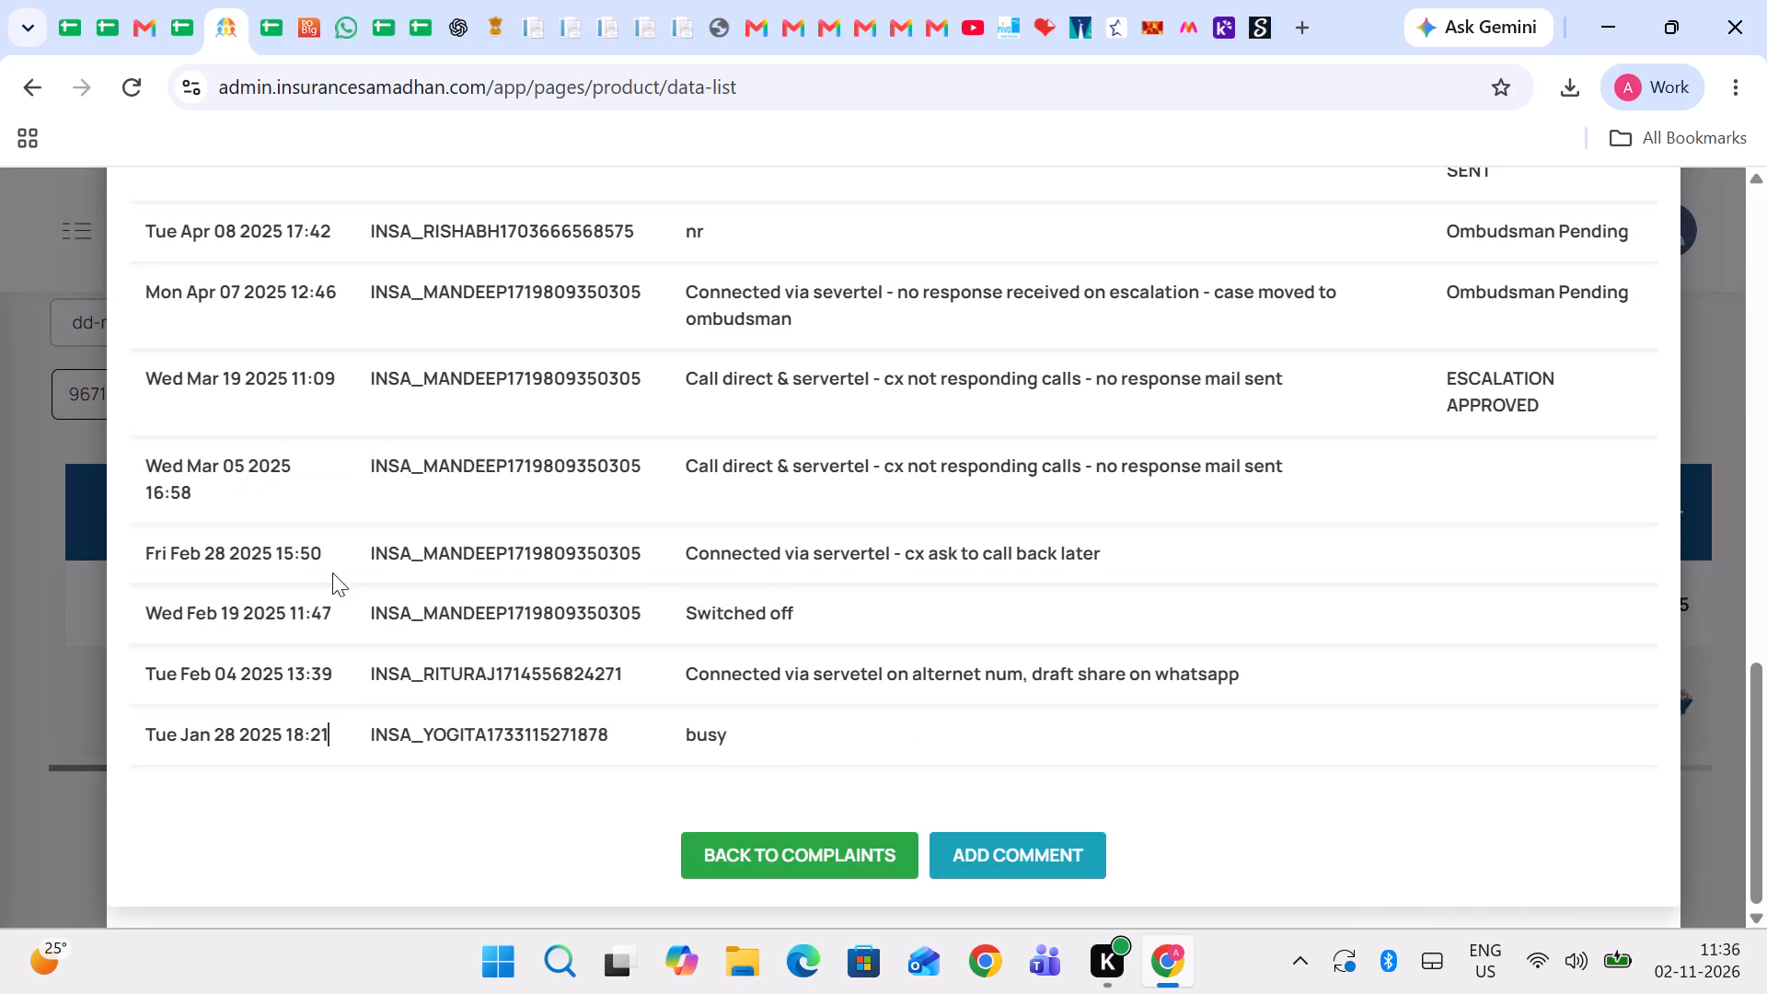
In the resolved sheet, set the Comments value in row 10 to "Cx disconnected".
click(195, 5)
key(Left)
key(Left)
key(Left)
key(Left)
key(Return)
key(Up)
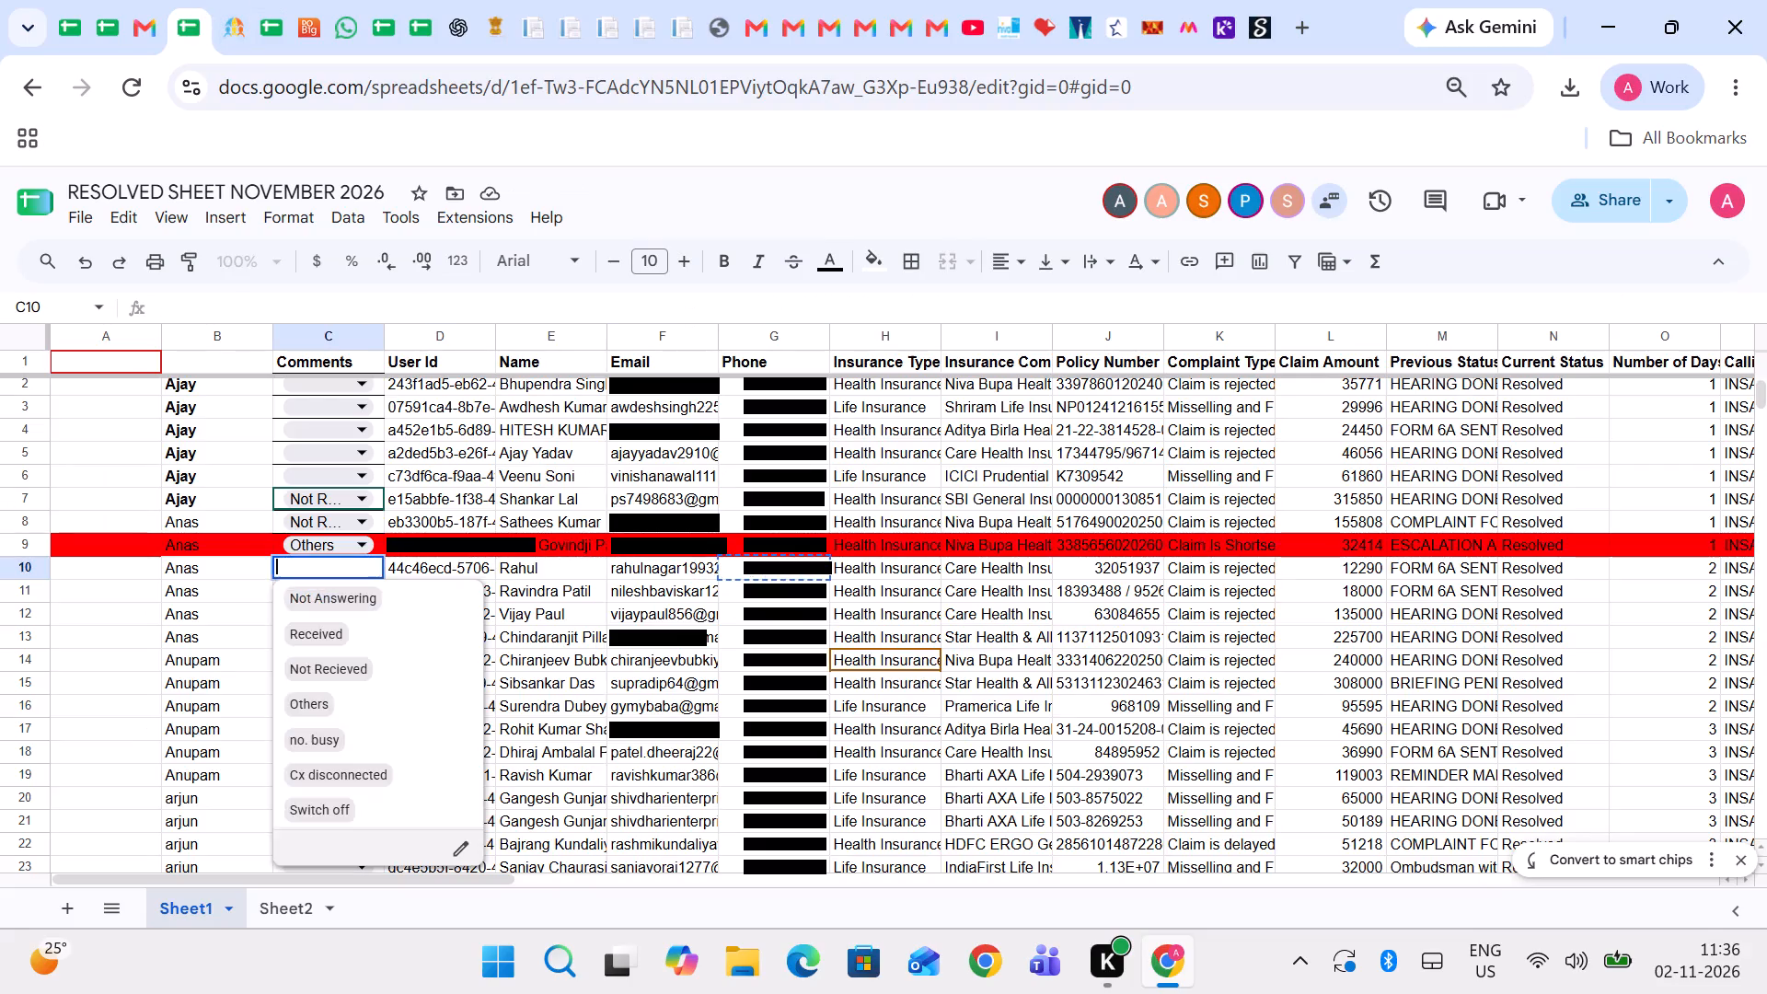
key(Up)
key(Up)
key(Return)
Go to the last case assigned to Pankaj, in row 57, and copy the client's phone number.
key(Down)
key(Down)
key(Down)
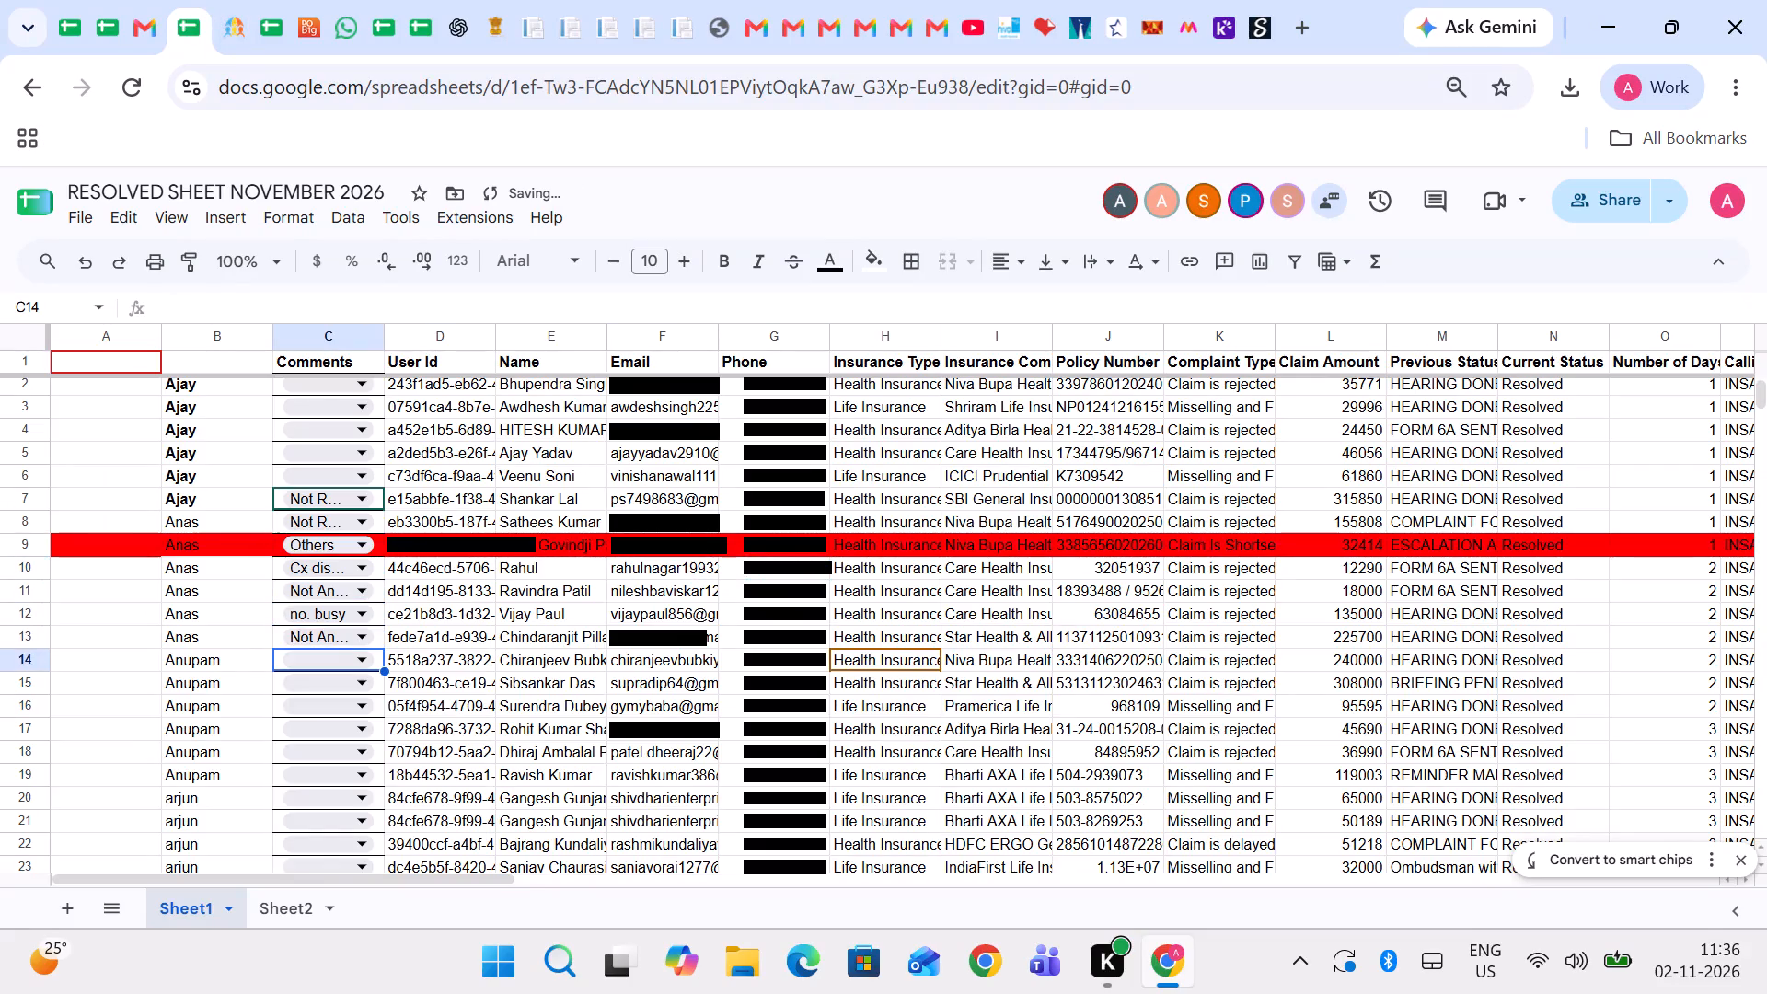
scroll(861, 679, down, 3)
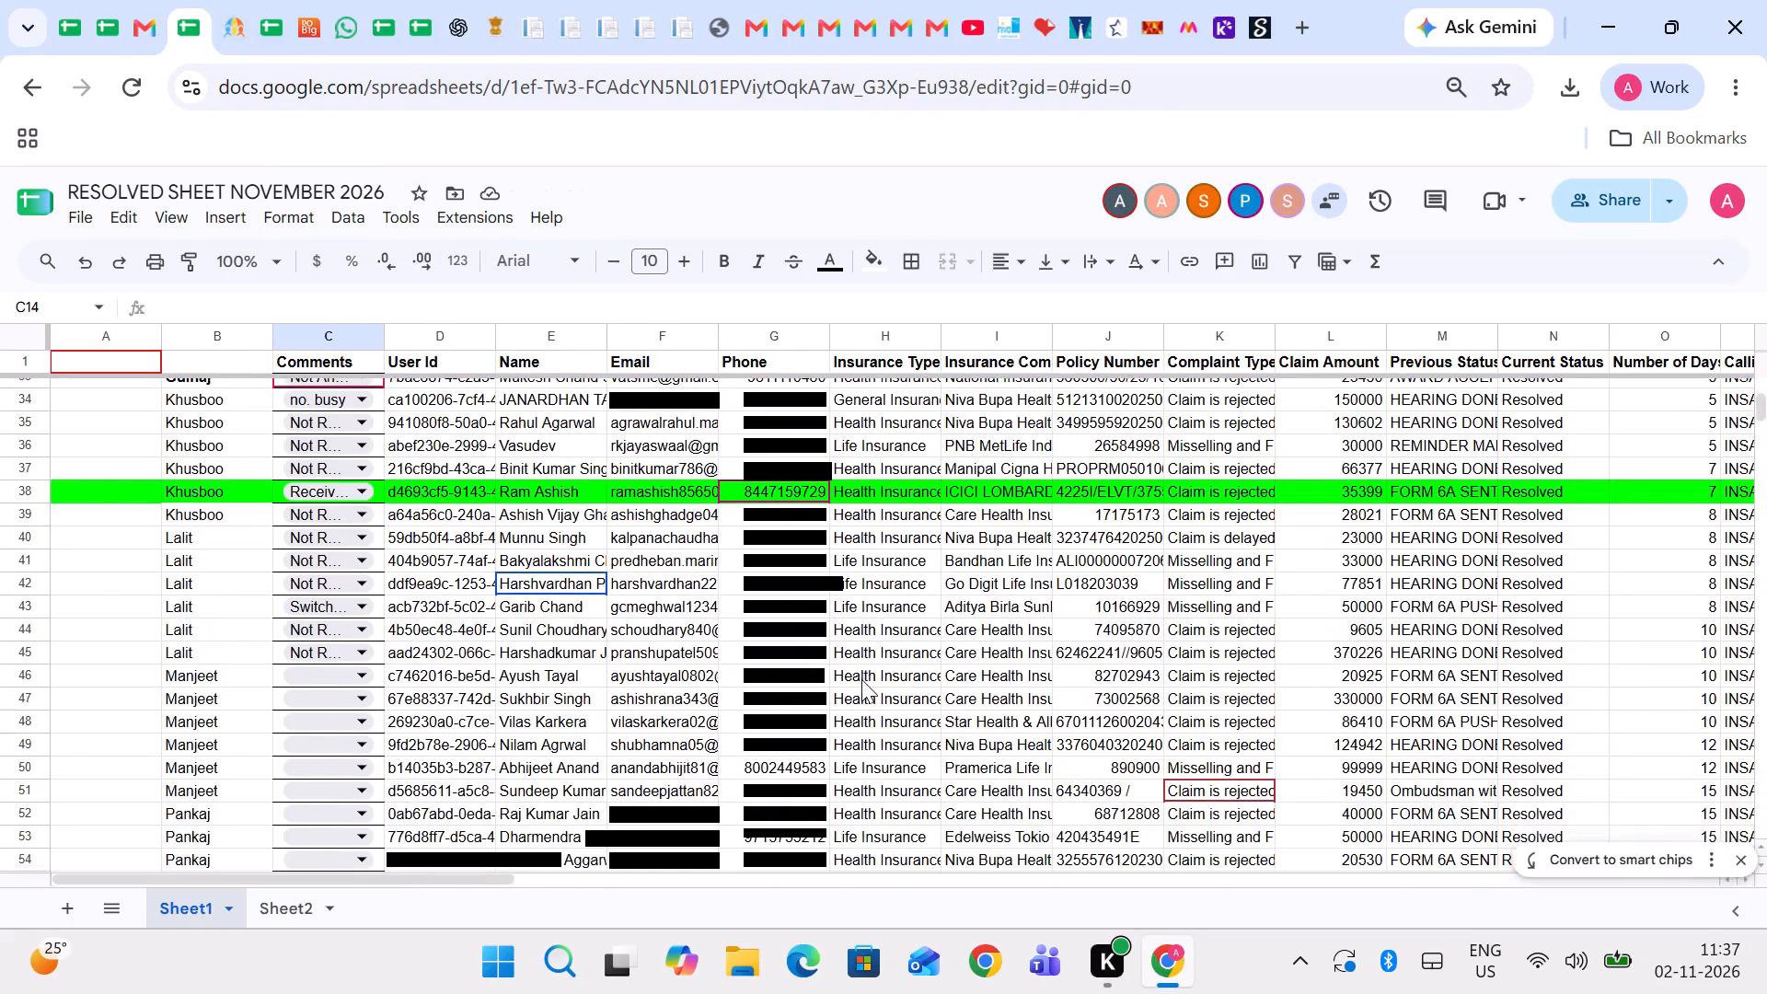
scroll(861, 679, down, 2)
scroll(861, 679, right, 2)
click(216, 626)
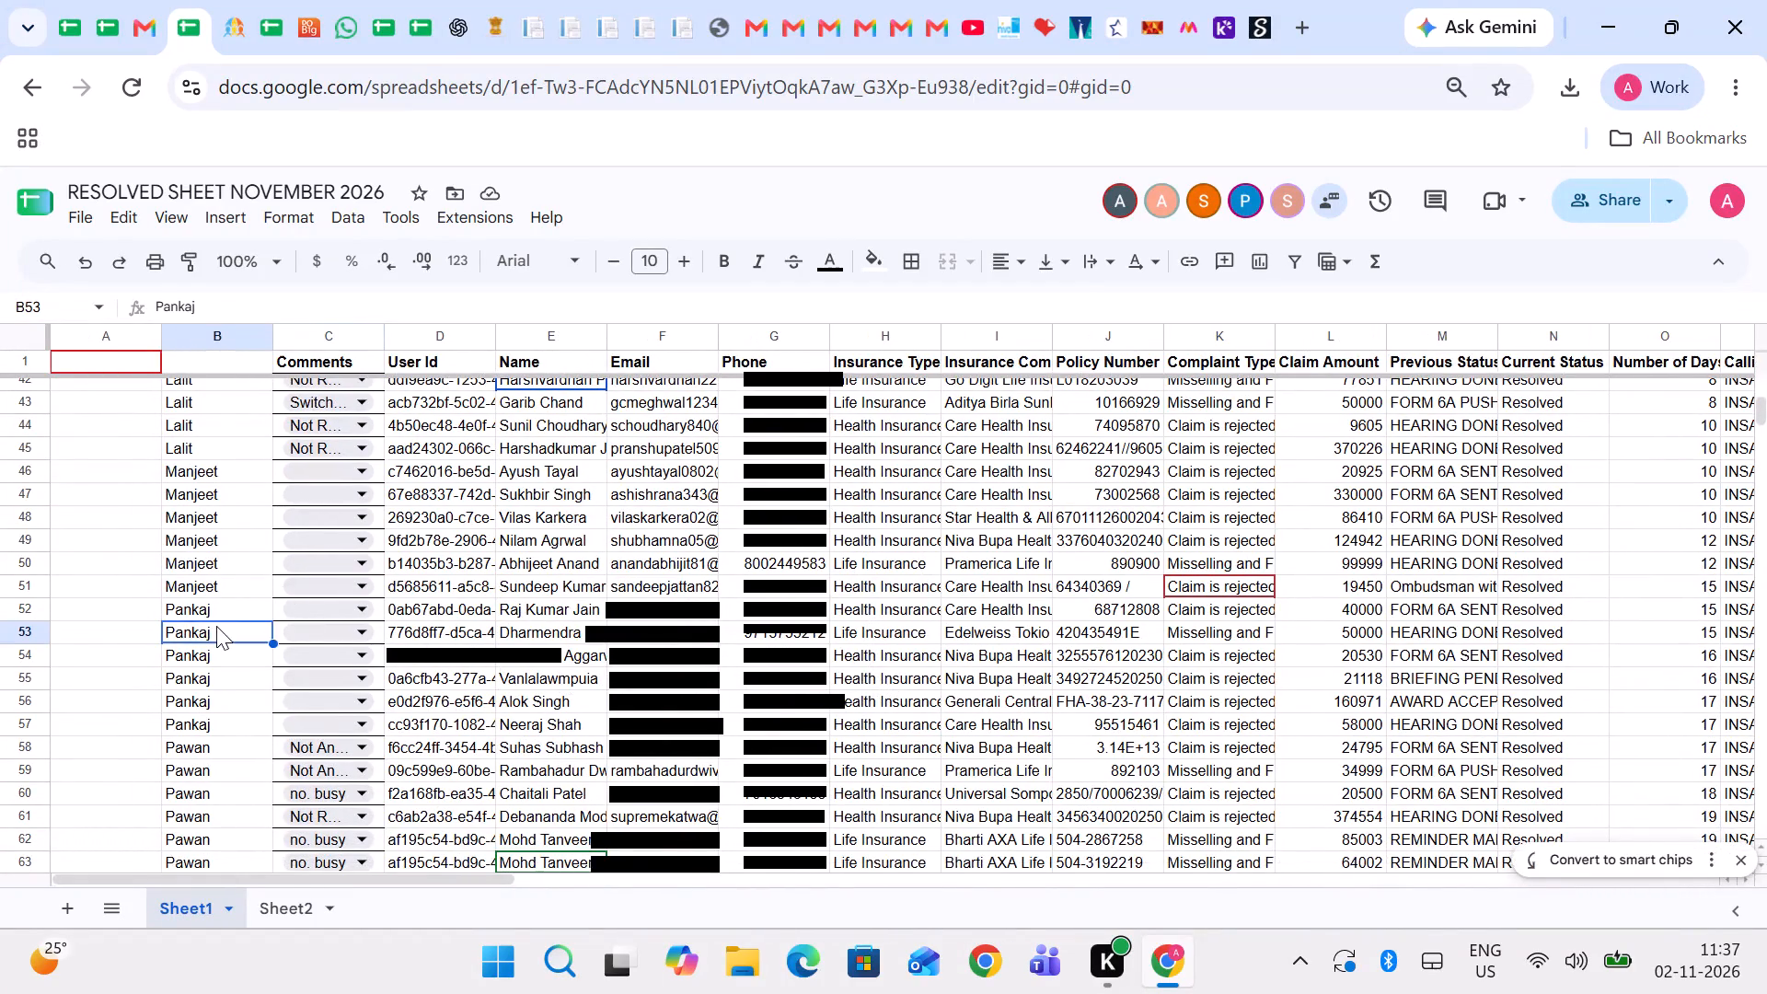
key(Right)
key(Left)
key(Up)
key(Down)
key(Down)
key(Down)
key(Down)
key(Down)
key(Right)
key(Right)
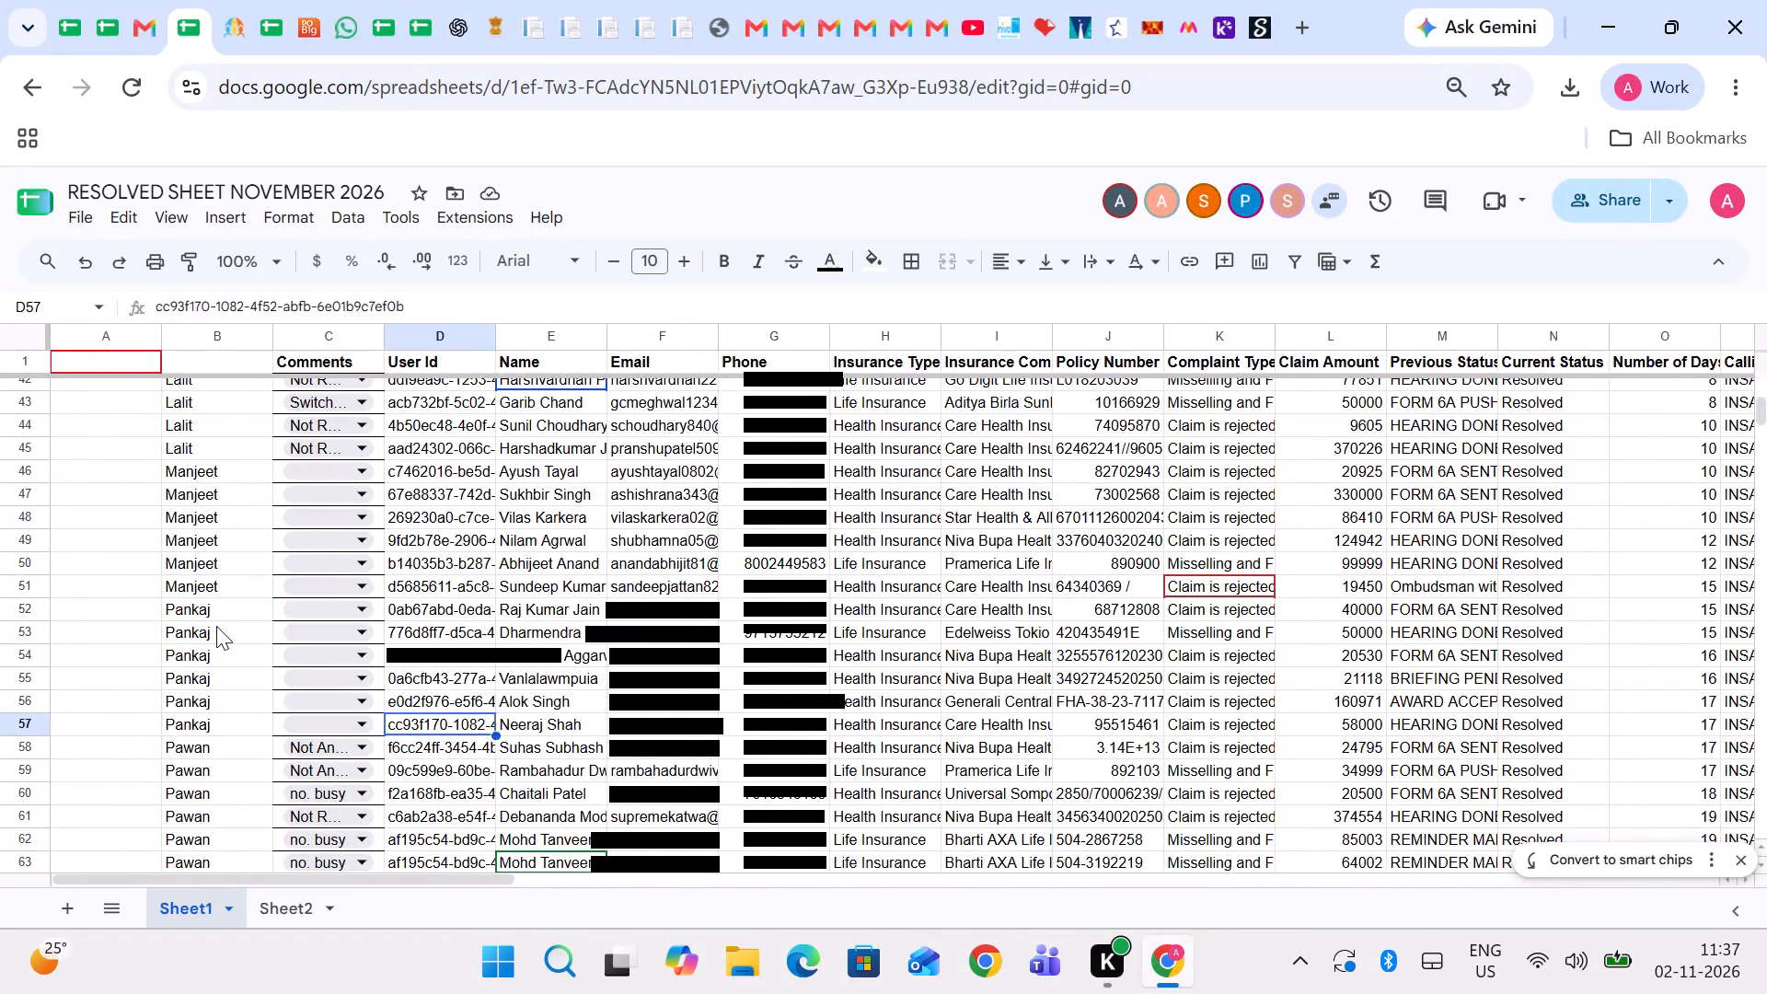
key(Right)
key(Right)
key(Right)
key(ctrl+c)
Call the copied row 57 phone number in Smartflo.
click(312, 11)
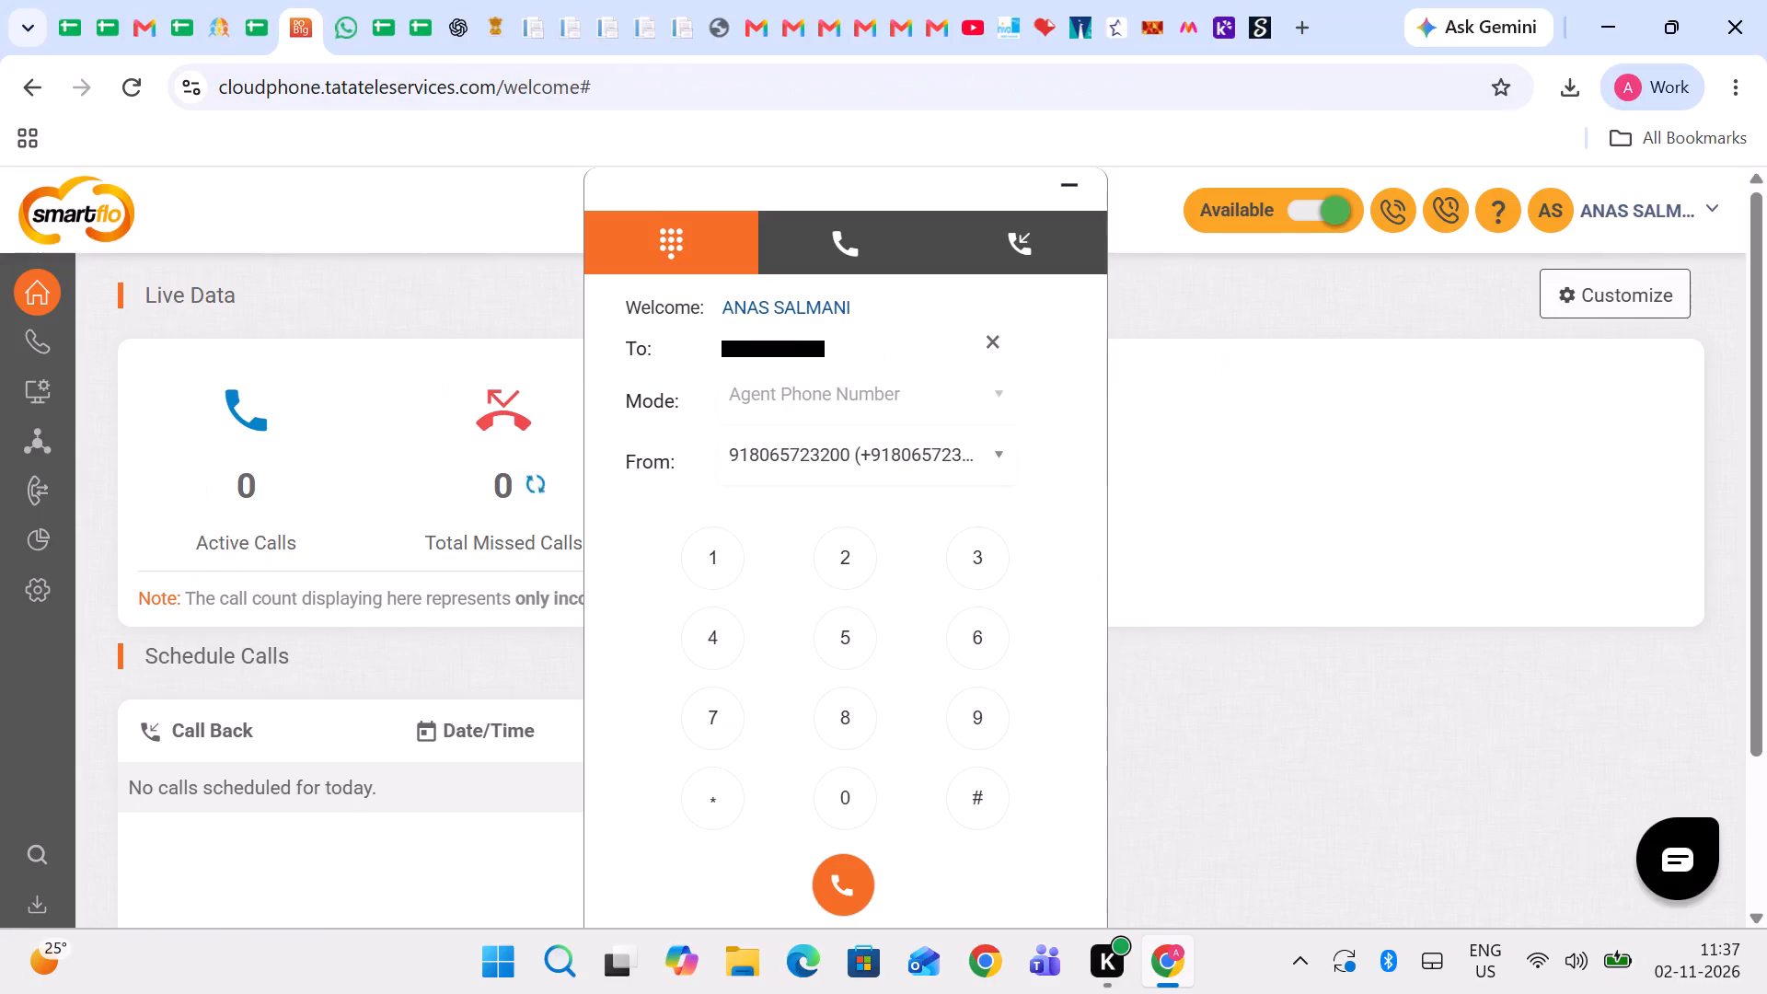
double_click(780, 359)
key(ctrl+v)
click(868, 888)
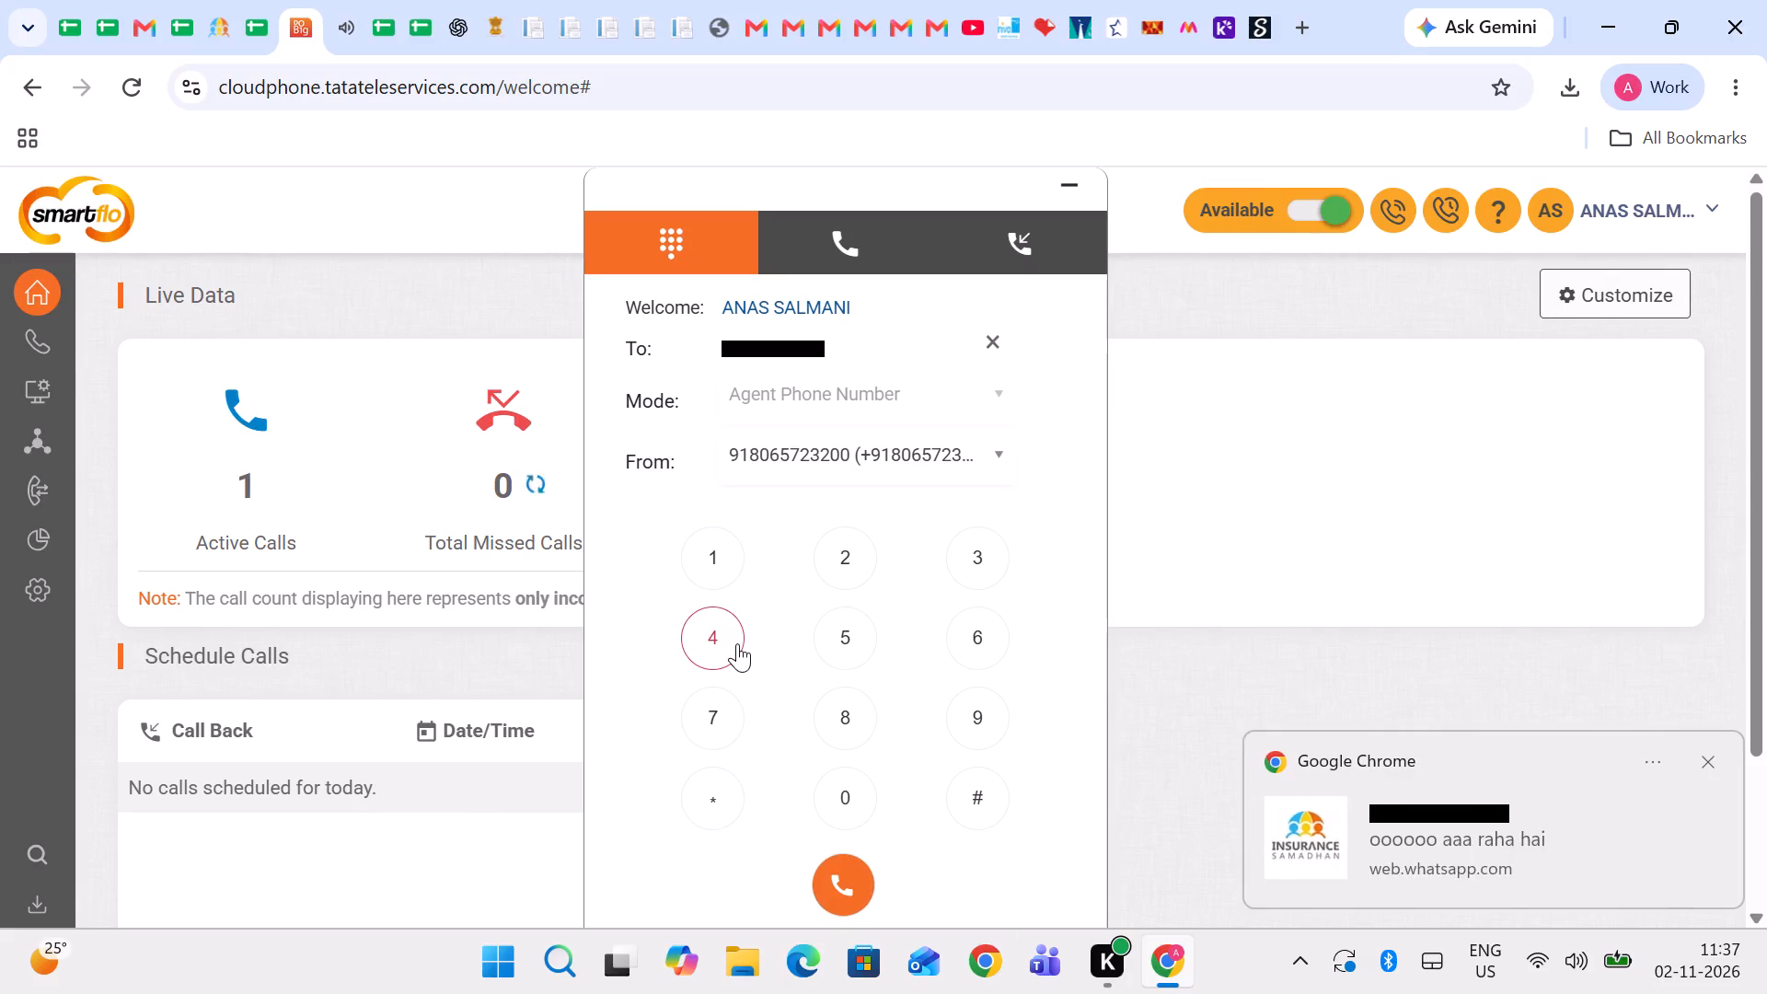
Close the old log in Insurance Samadhan, search complaints by the copied number, and open the found complaint's Communication Log.
click(232, 1)
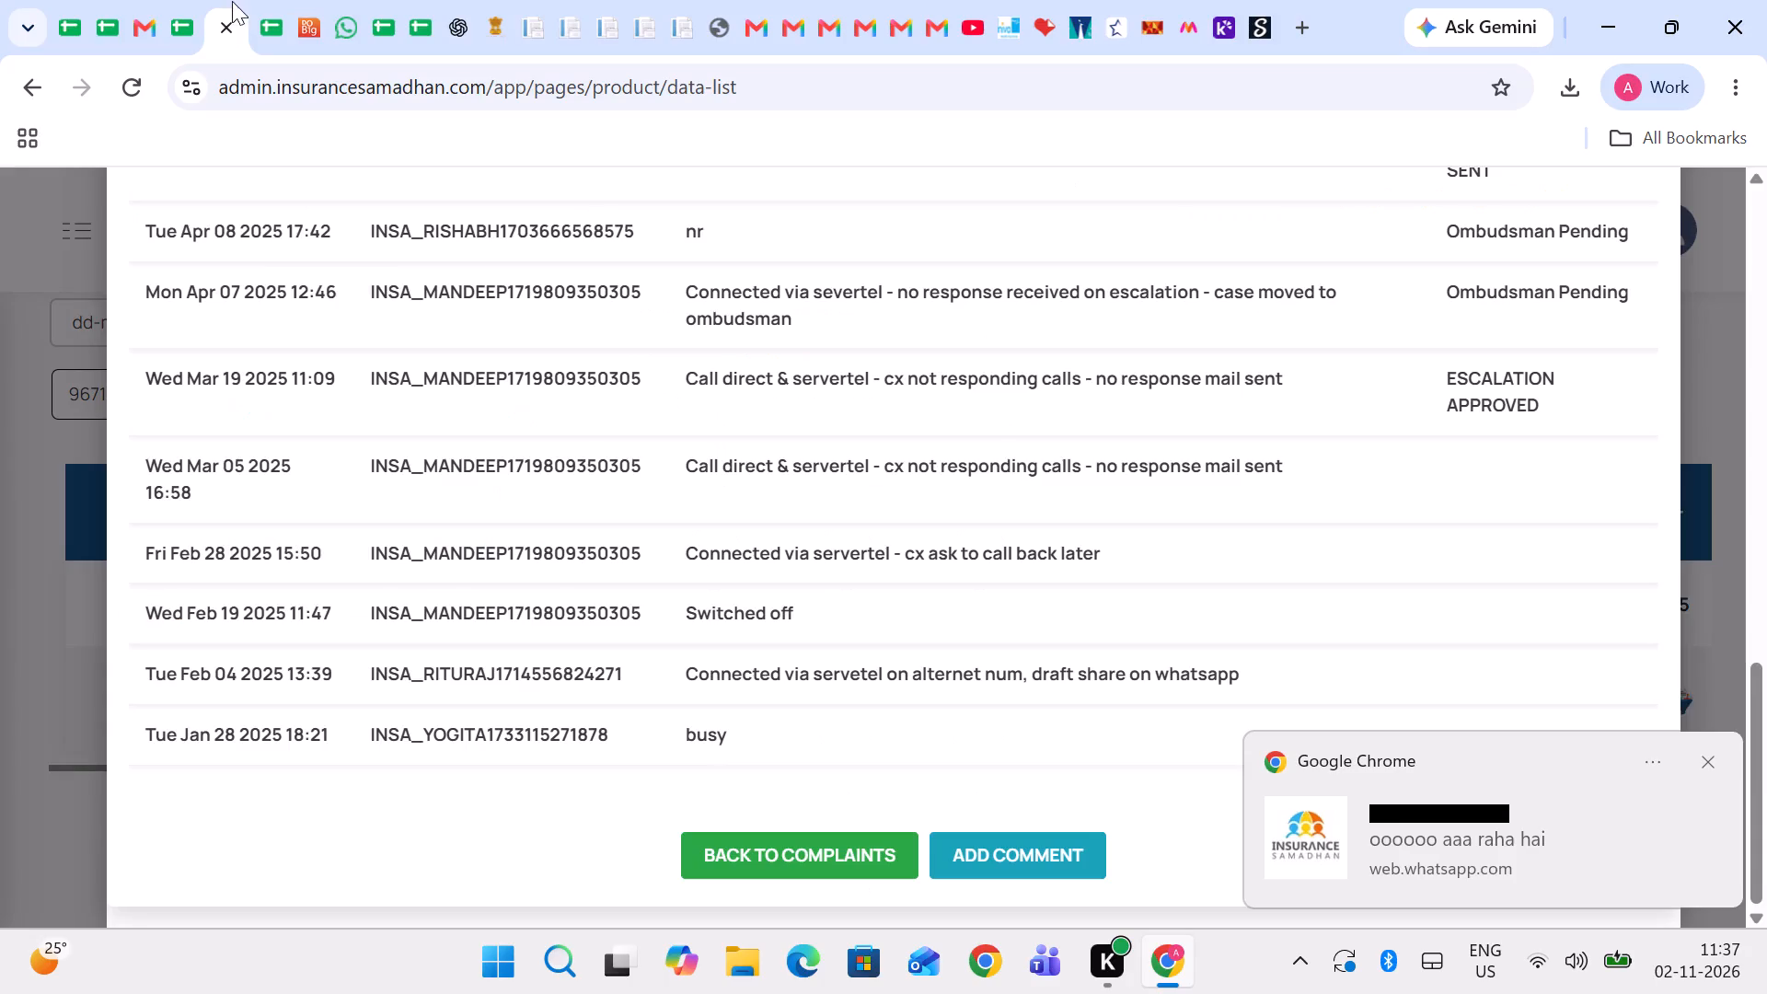
click(34, 437)
drag(210, 399, 0, 426)
key(ctrl+v)
key(ctrl+Return)
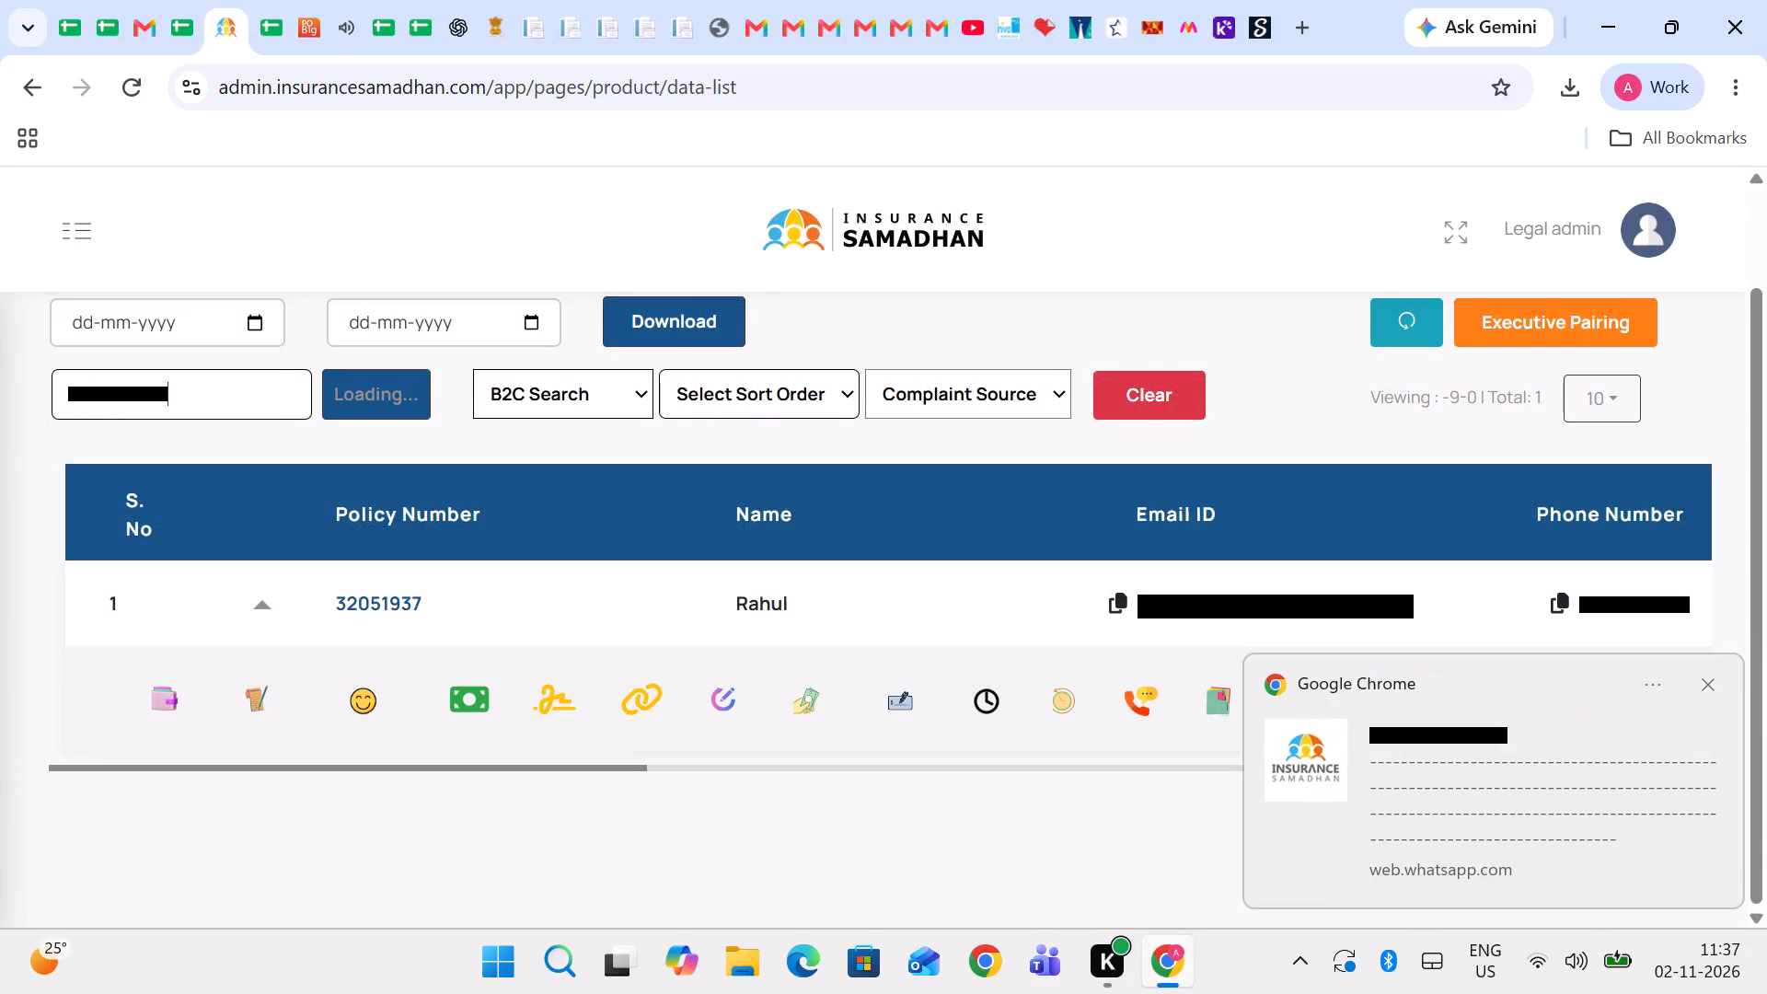
scroll(464, 552, down, 2)
click(789, 587)
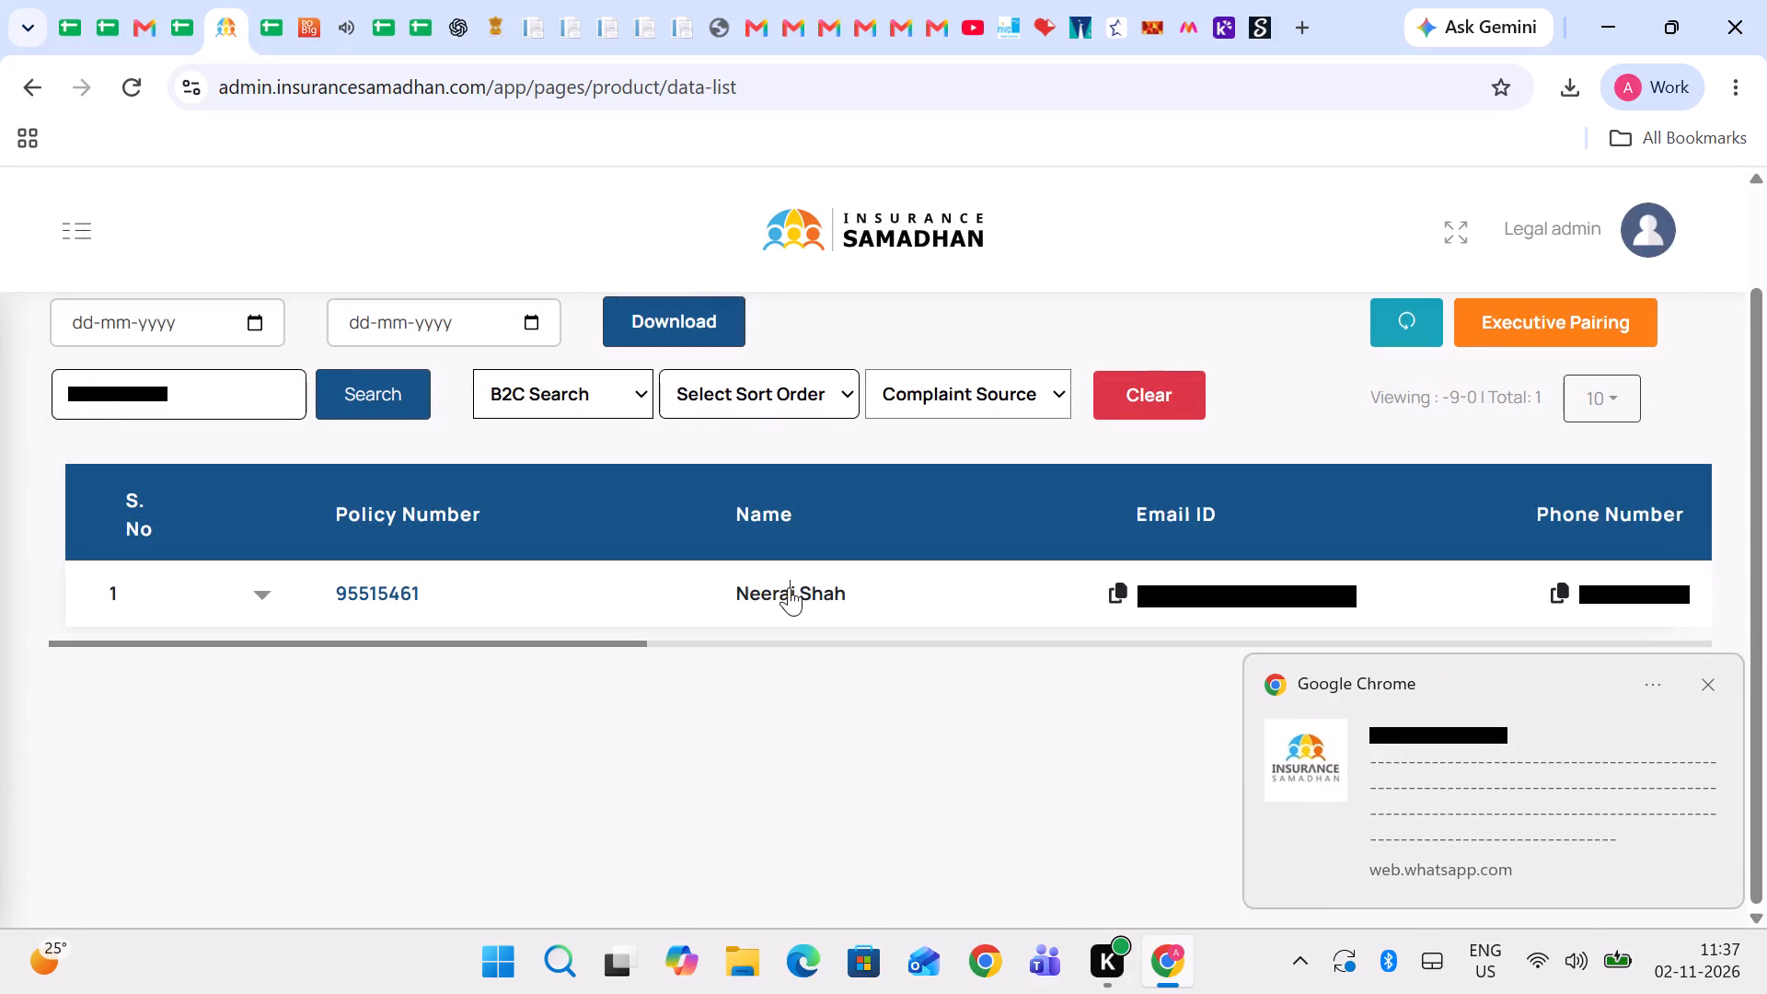
scroll(789, 587, left, 3)
click(734, 685)
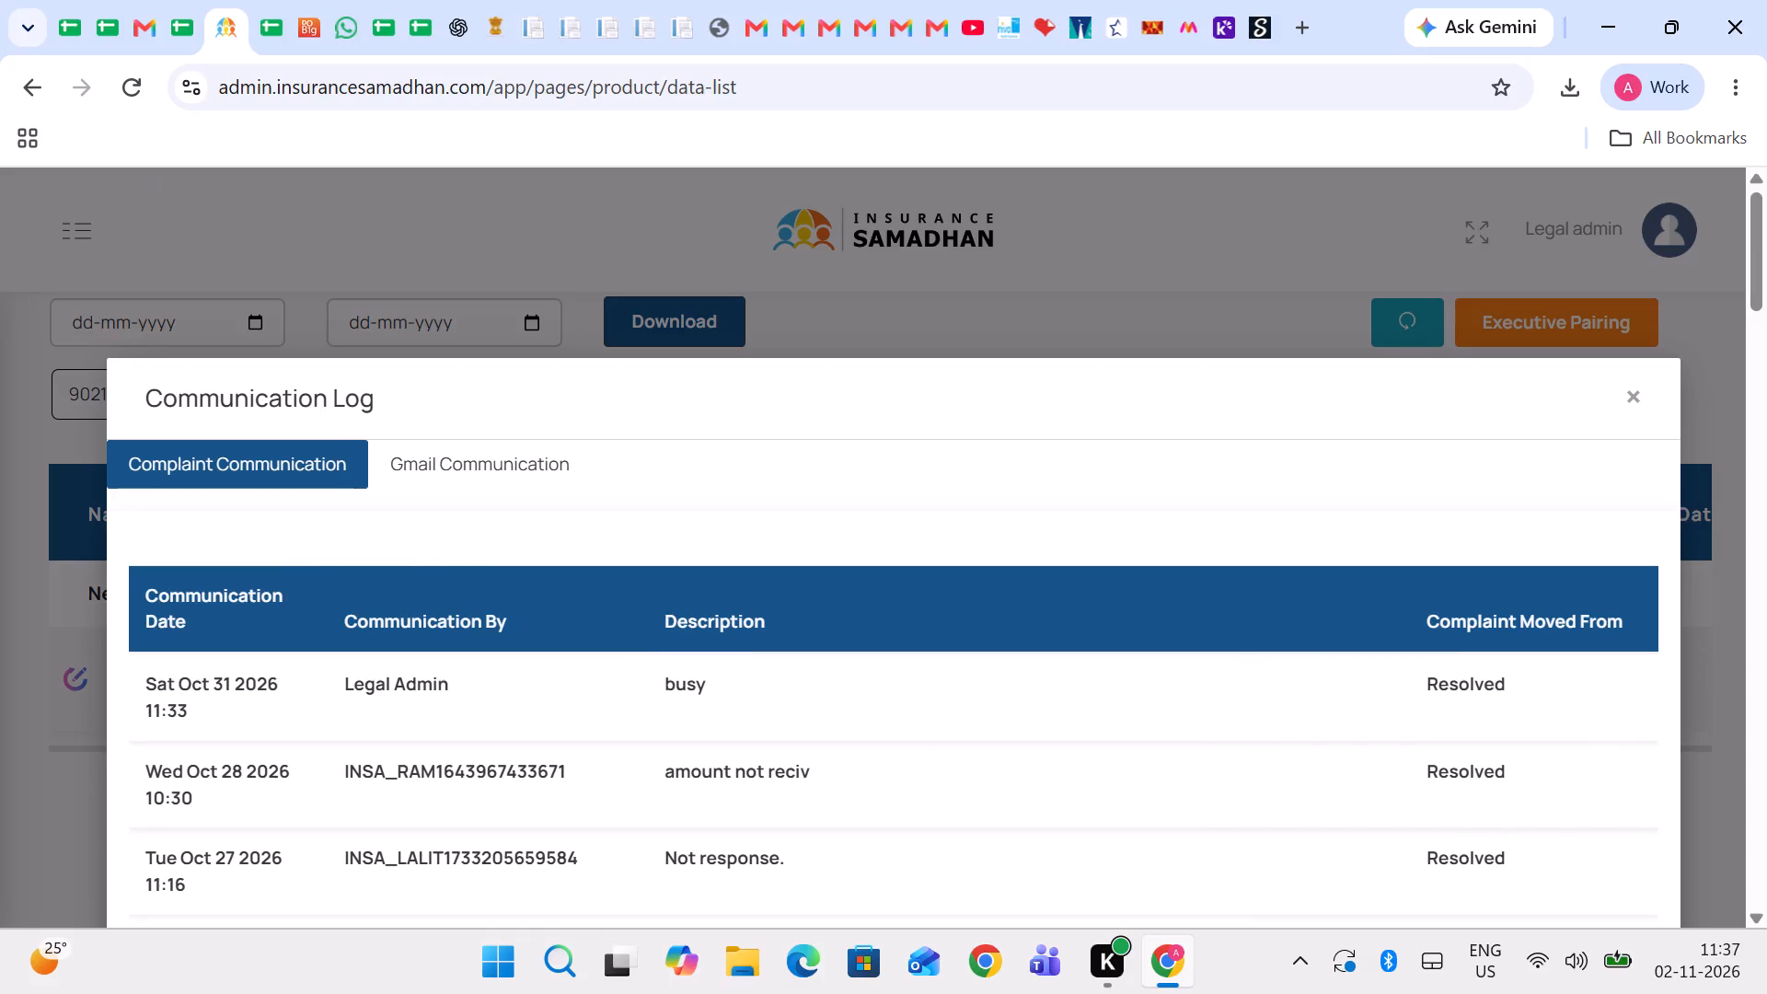
In the resolved sheet, set the Comments value in row 57 to "Not Recieved".
click(191, 0)
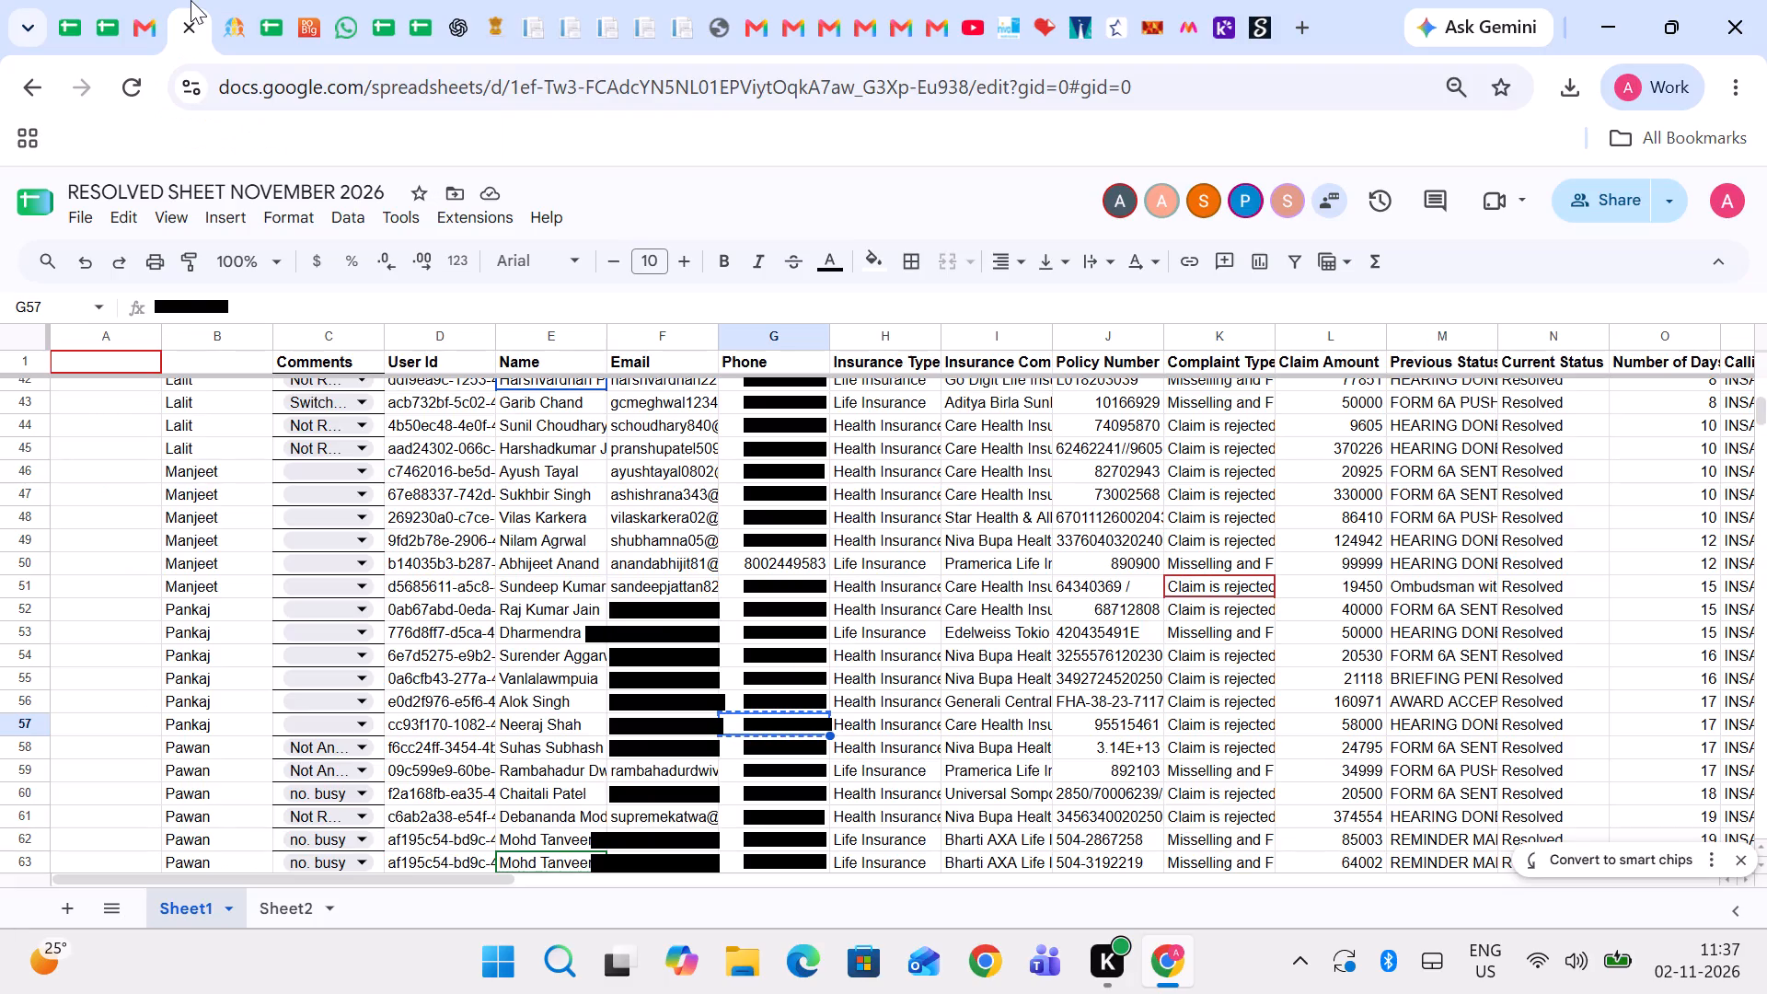
key(Left)
key(Left)
key(Left)
key(Left)
key(Return)
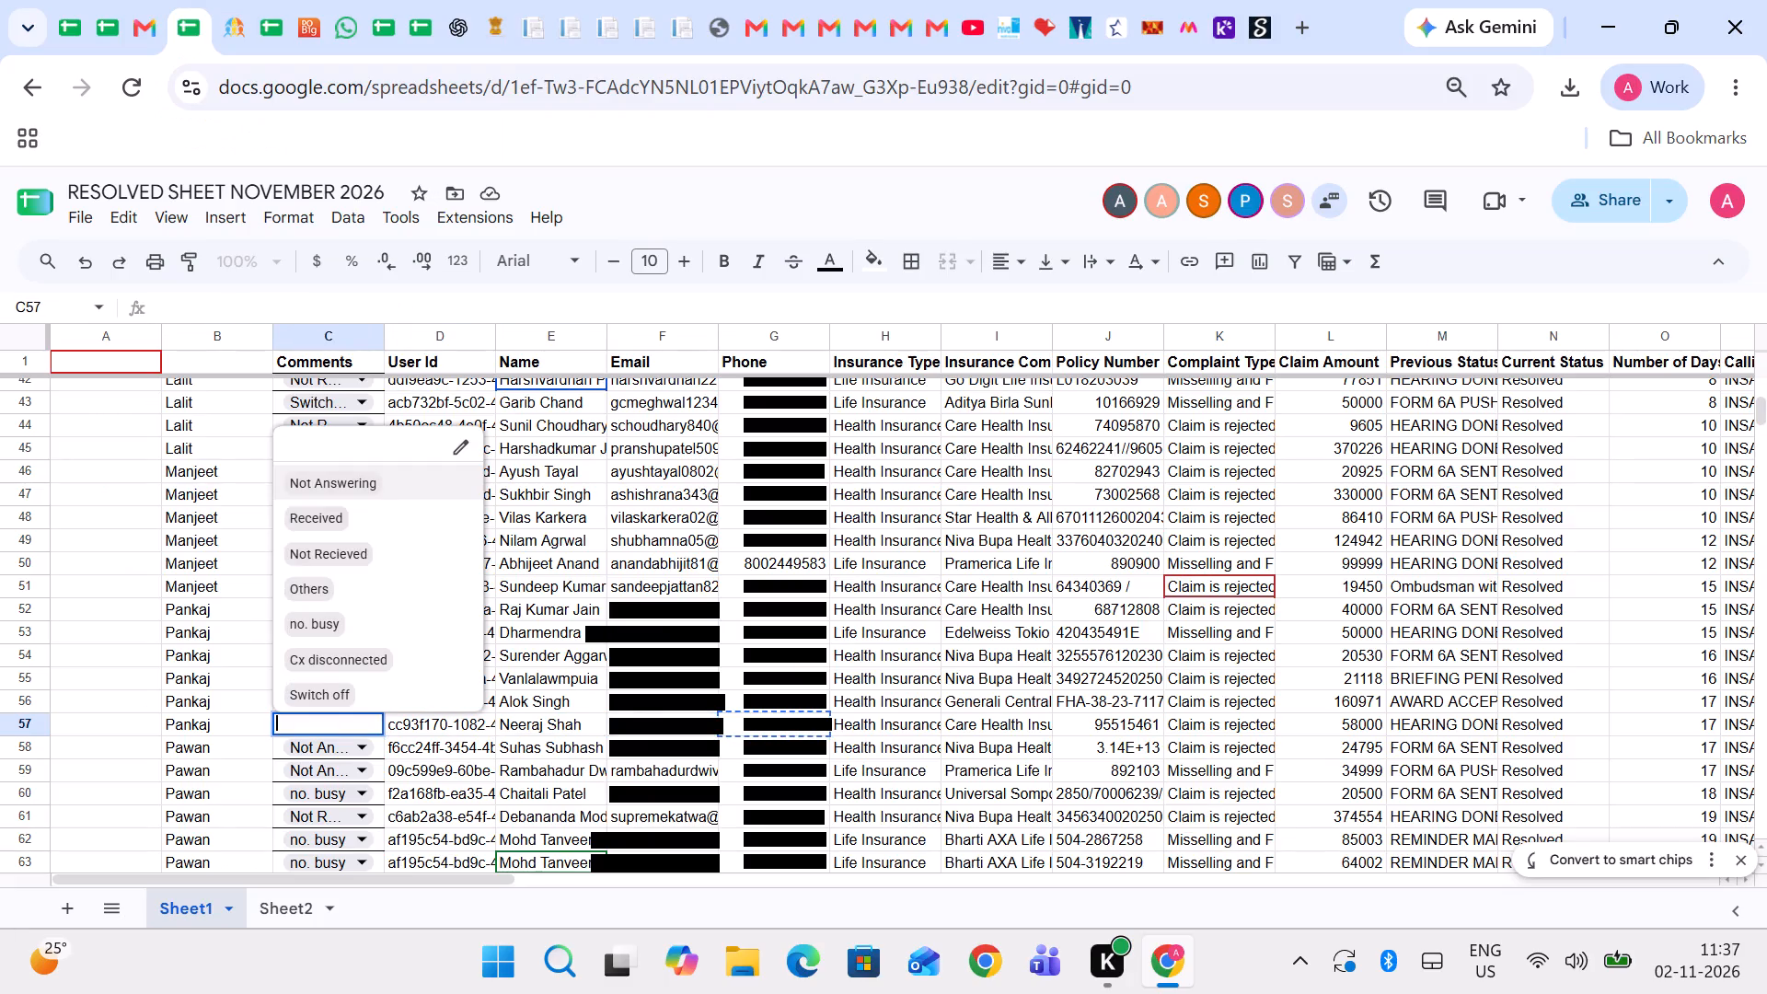
key(Down)
key(Down)
key(Return)
key(Up)
key(Right)
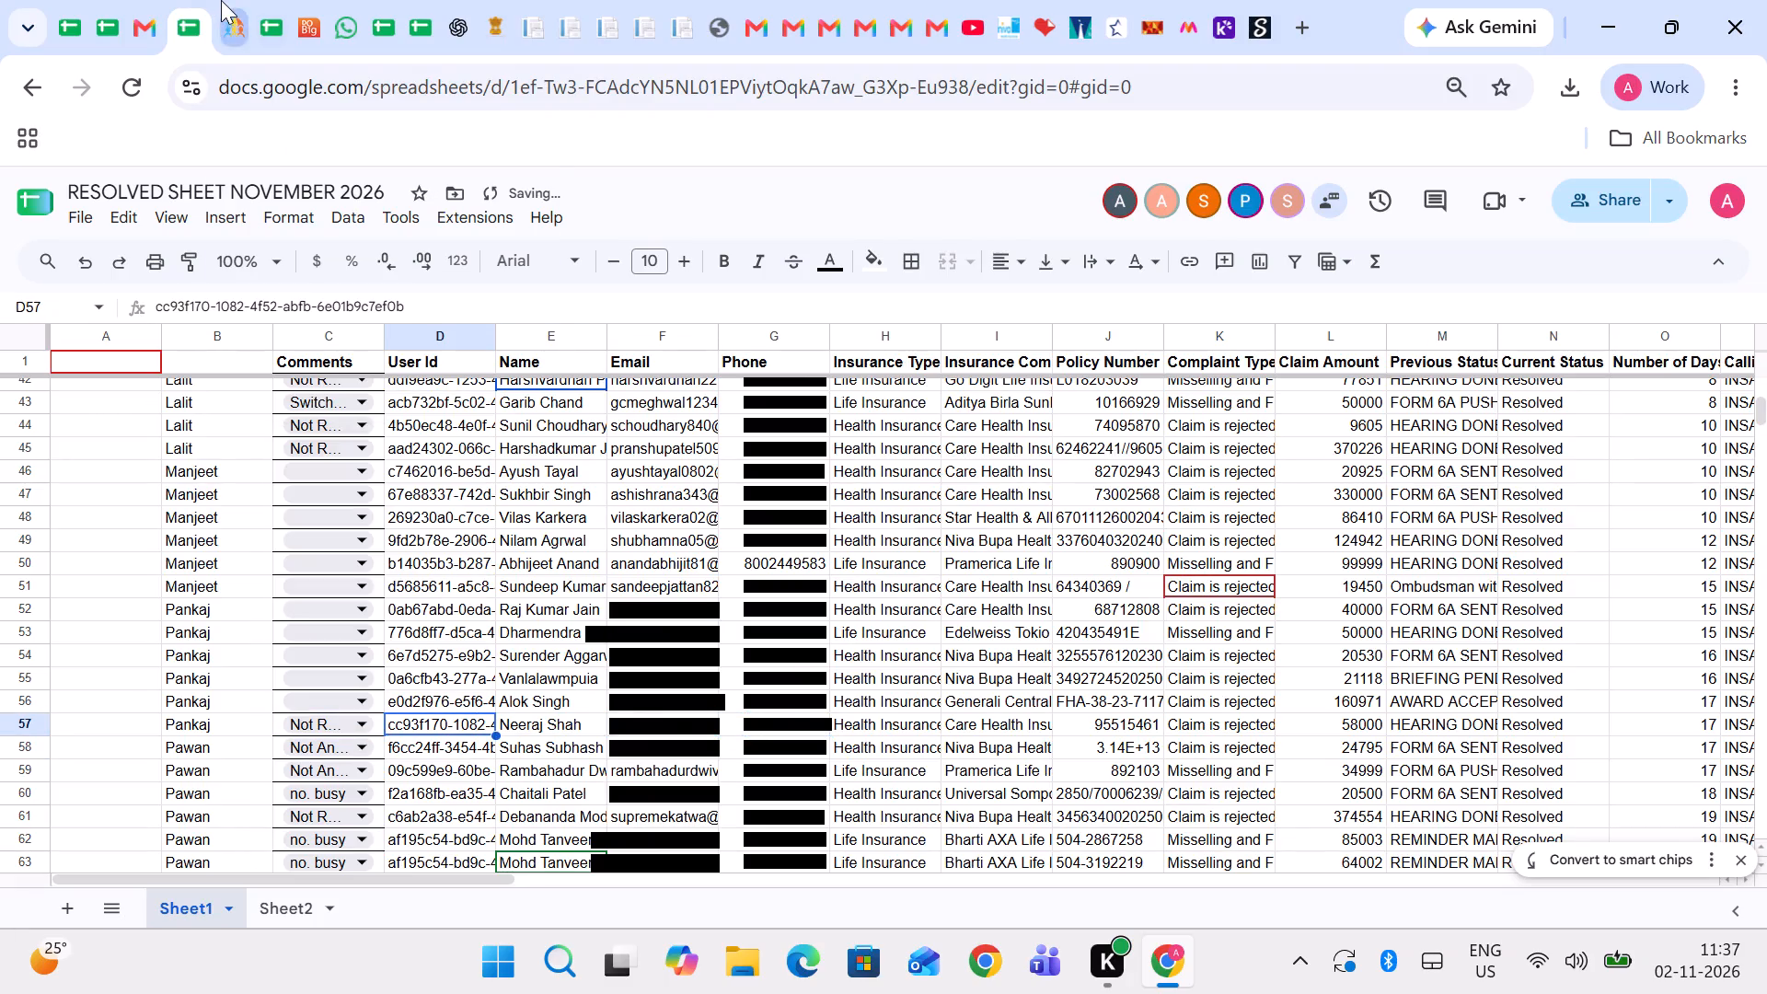
click(221, 0)
scroll(760, 805, down, 7)
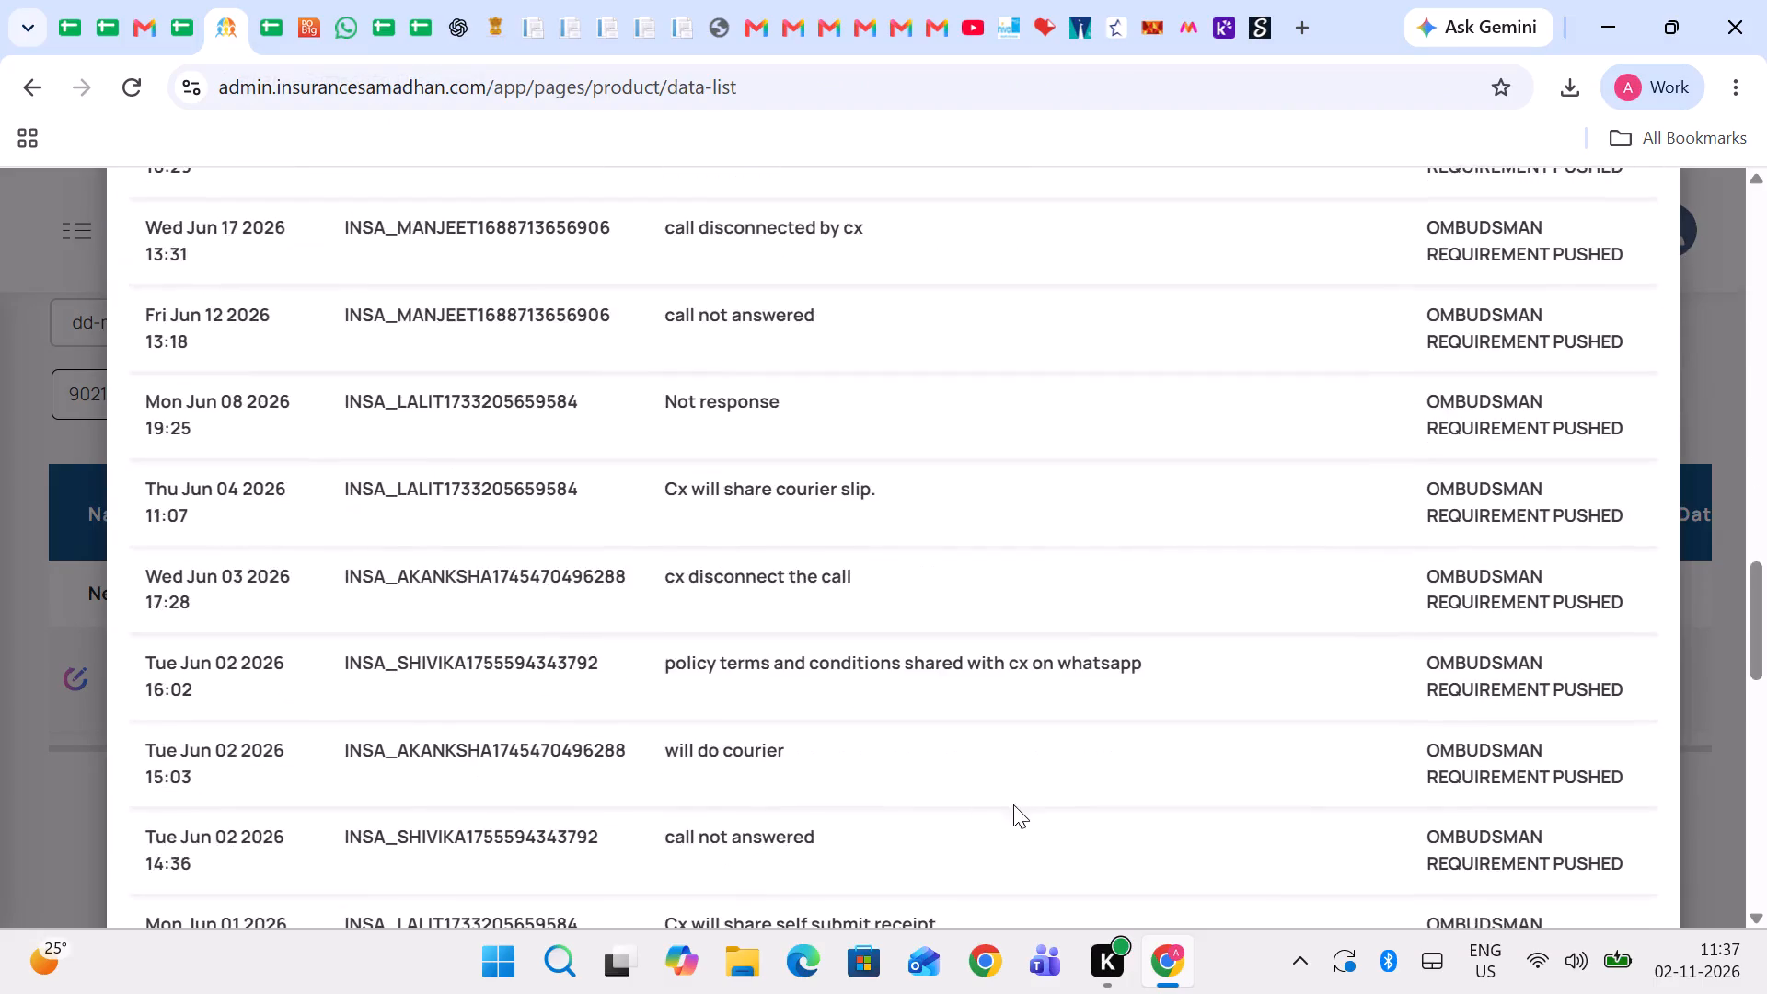
Add the comment "not received" to the complaint's Communication Log, save it, and close the log.
scroll(1013, 804, down, 8)
click(1023, 856)
click(823, 780)
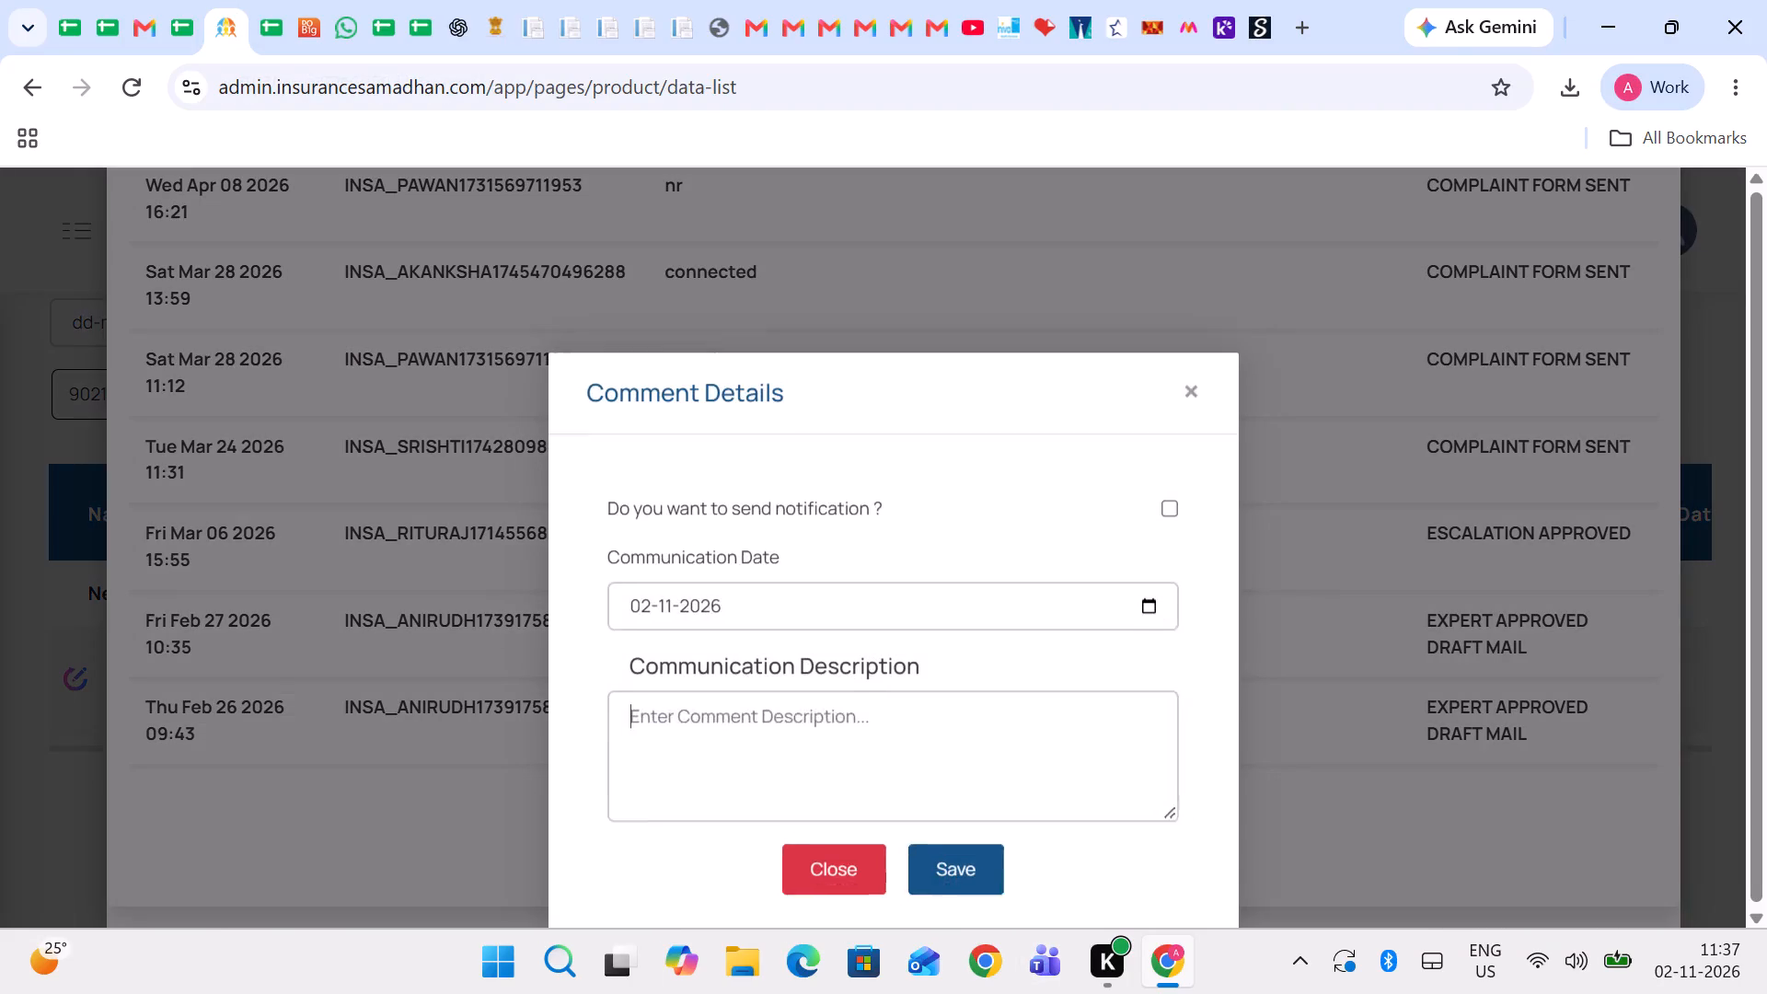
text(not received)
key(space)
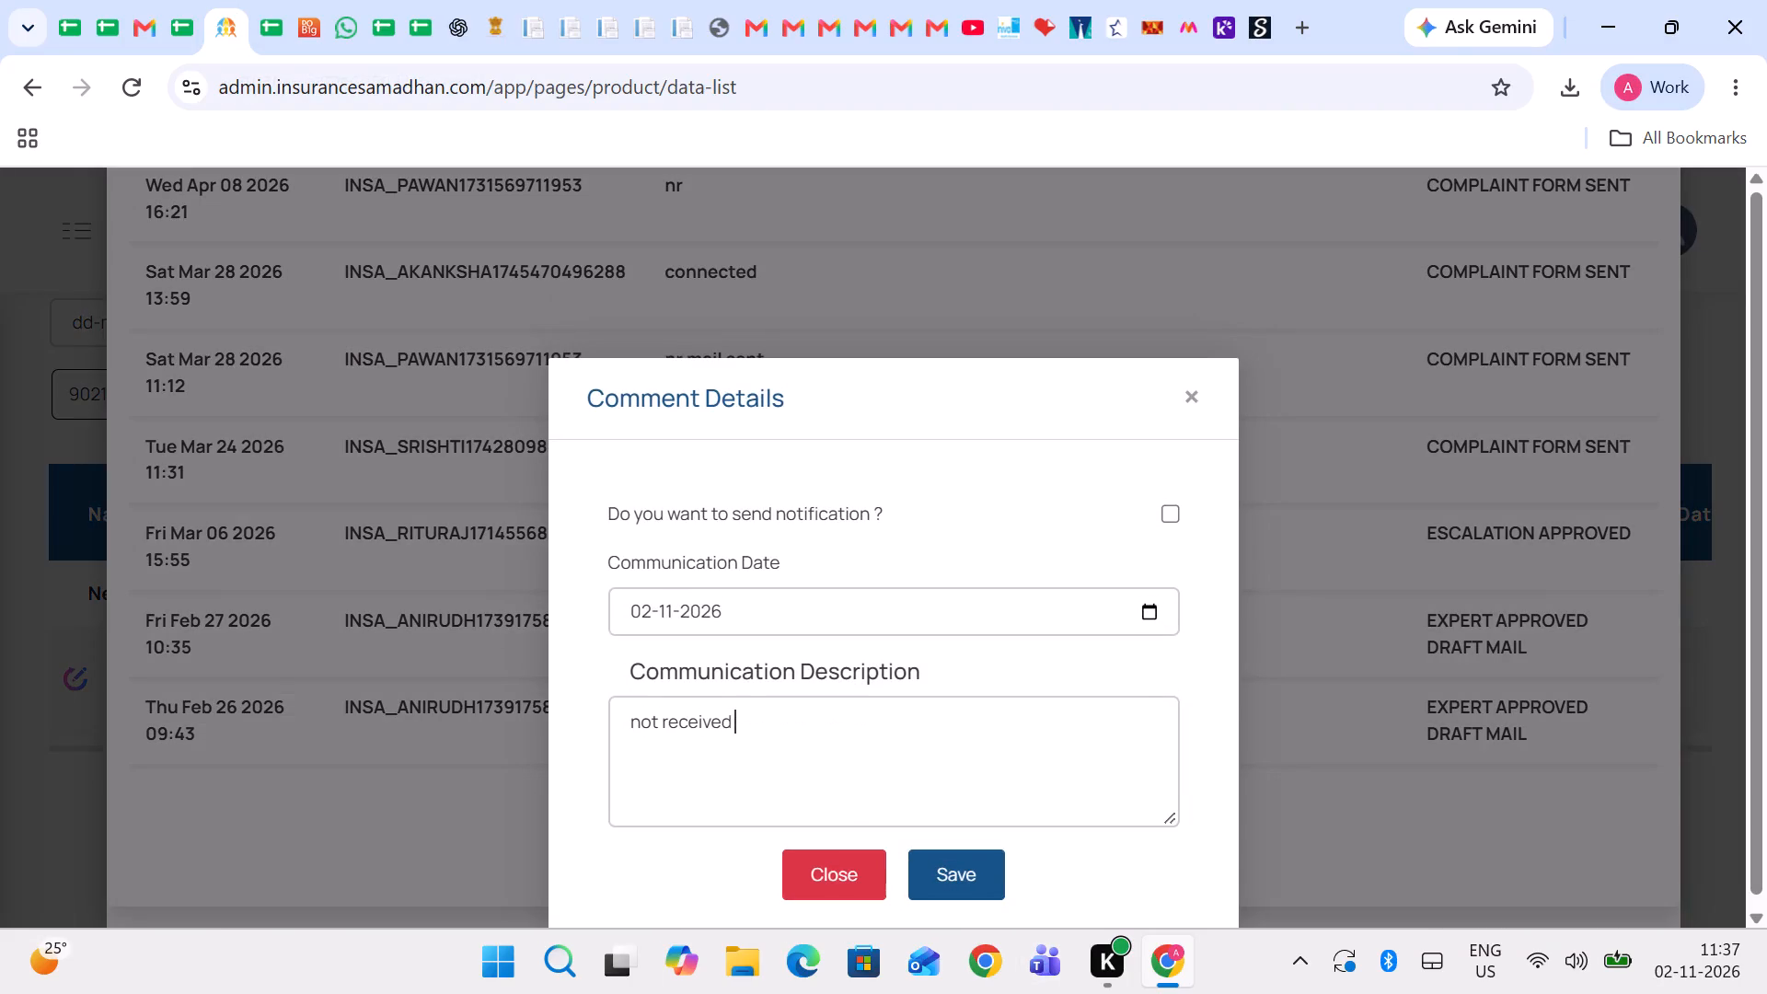
click(981, 861)
click(0, 566)
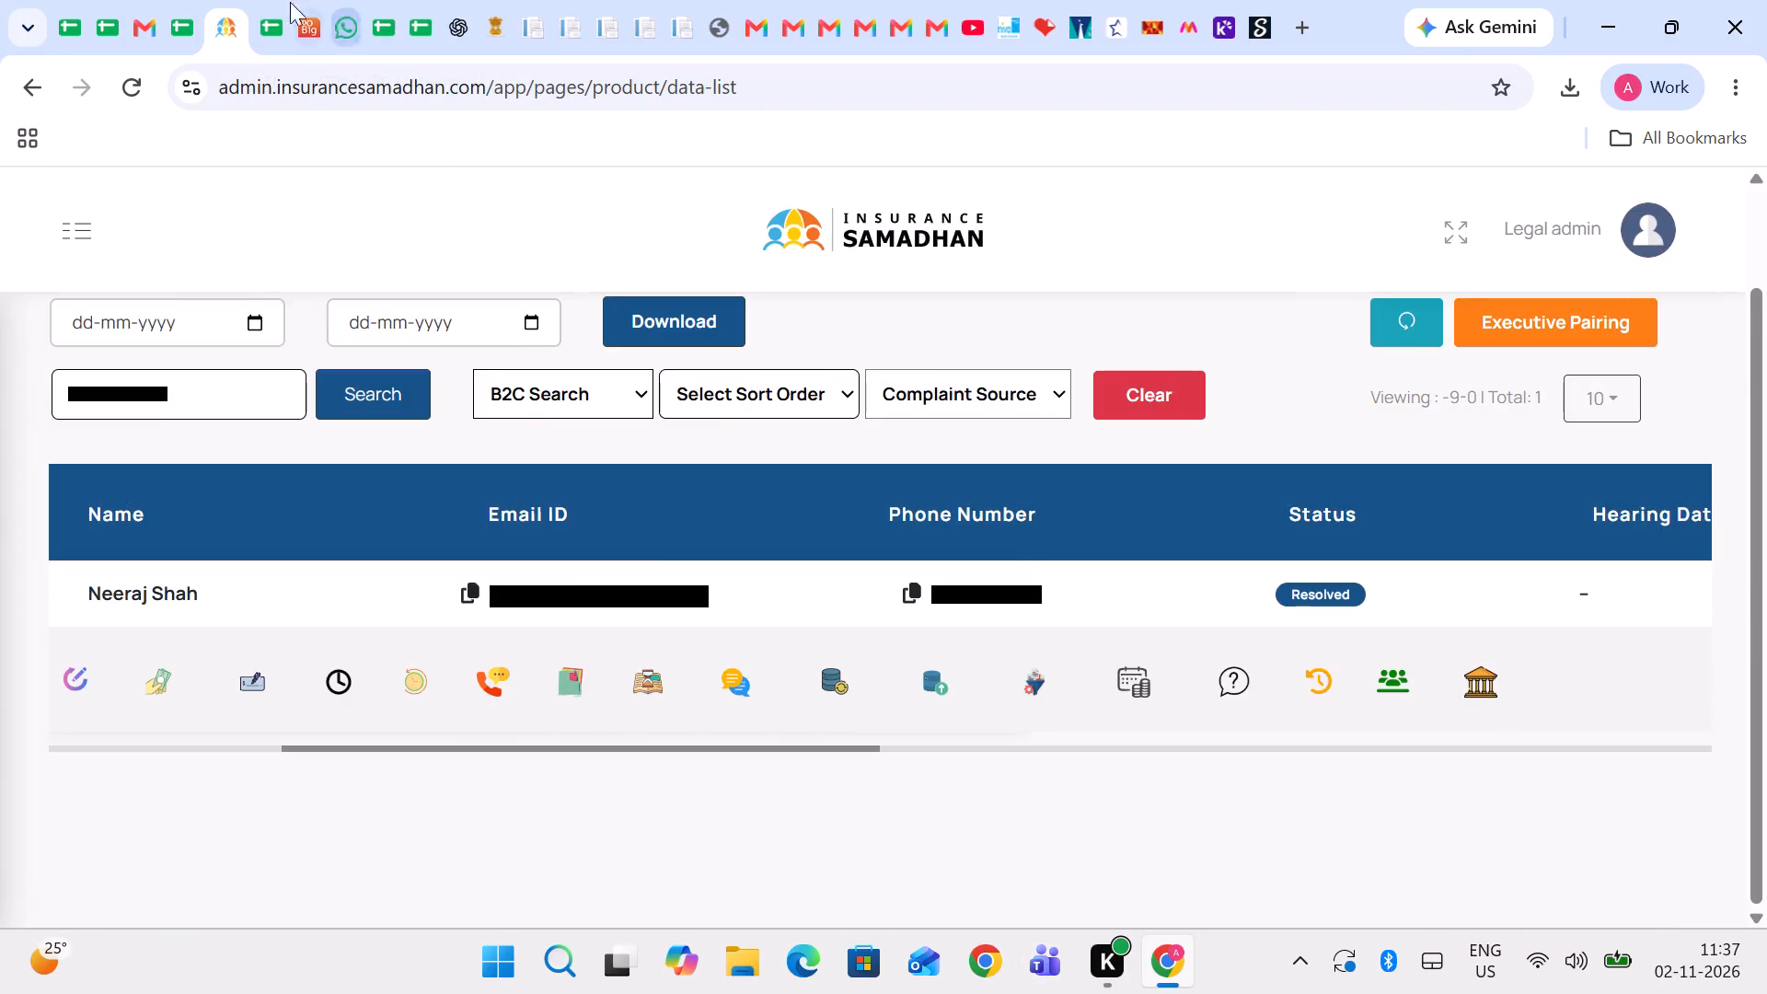
Return to the resolved sheet and copy the client's email address from row 57.
click(273, 4)
click(171, 0)
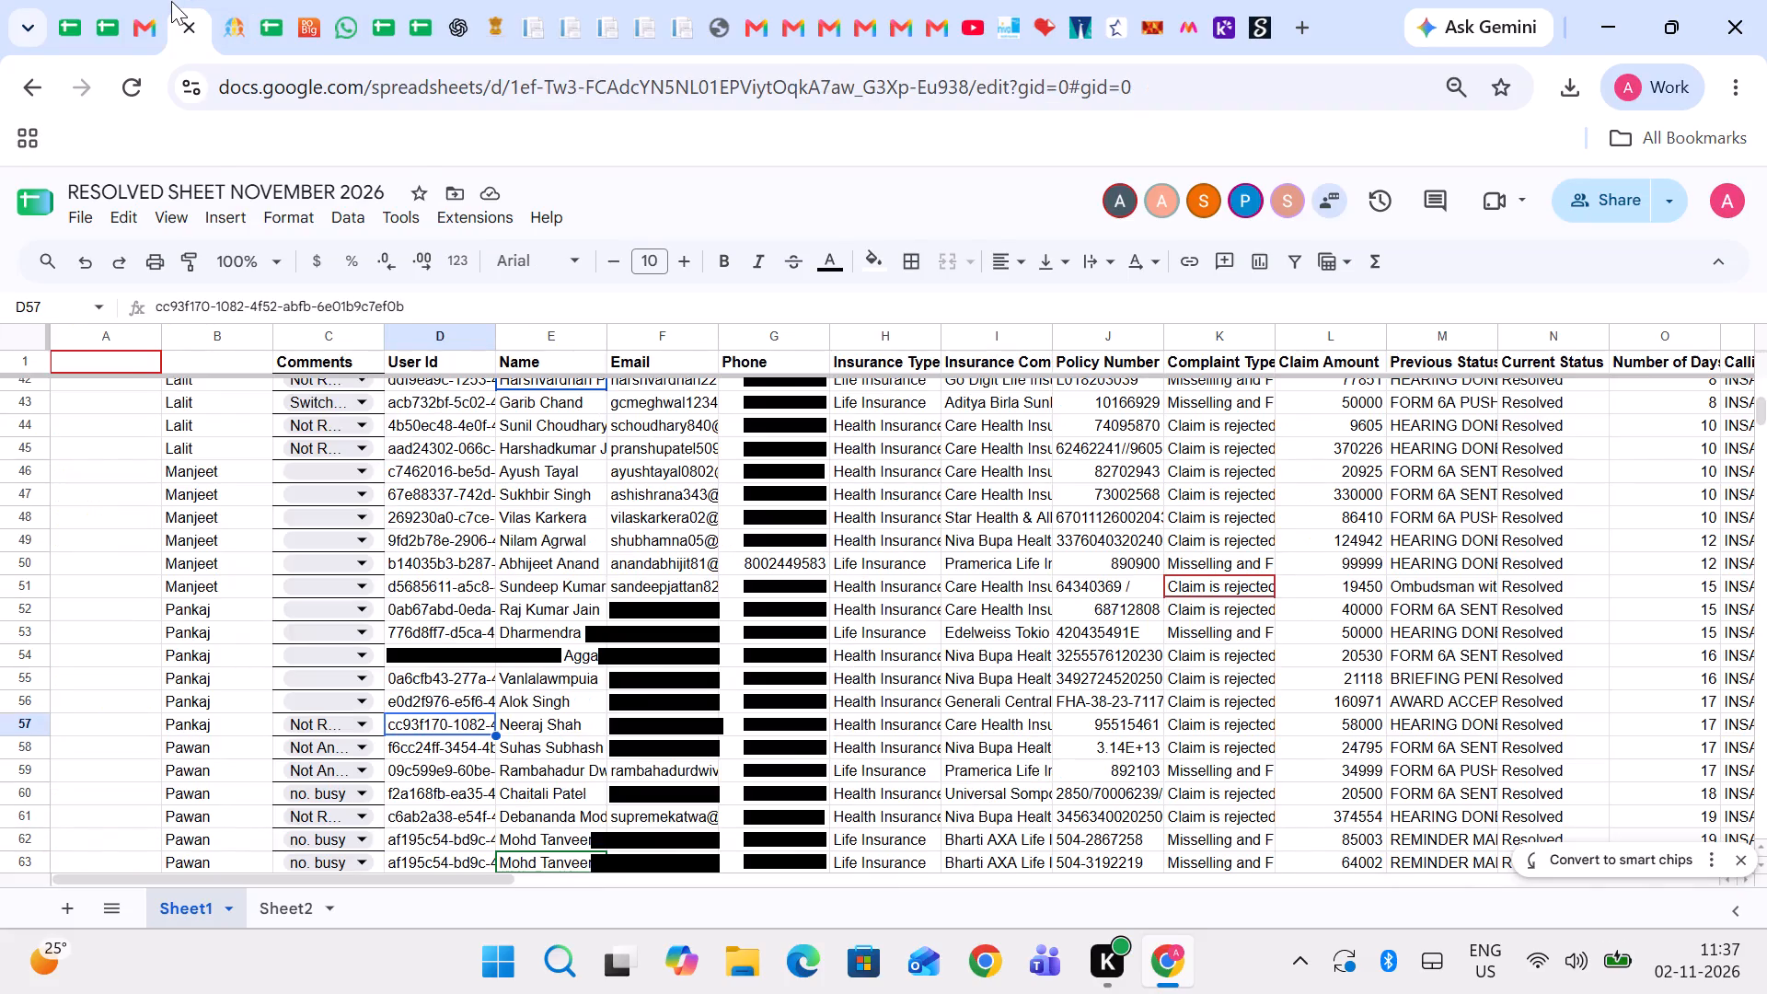
key(Left)
key(Up)
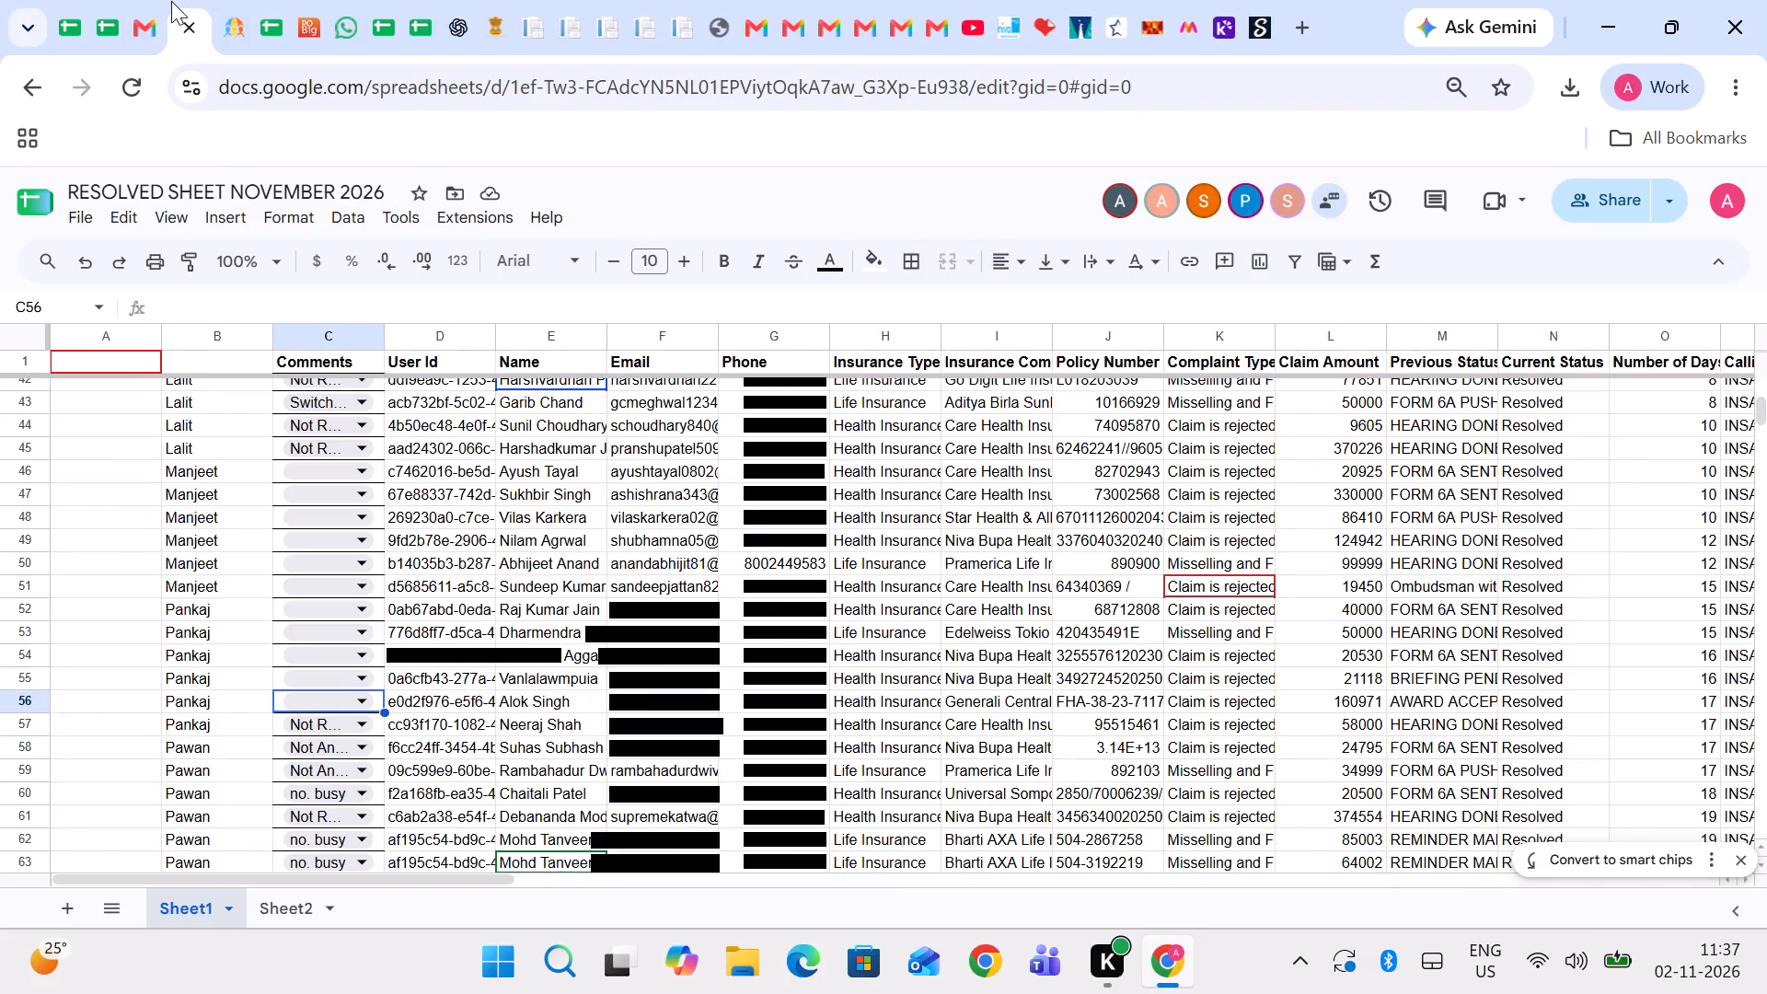
key(Right)
key(Right)
key(Right)
key(Down)
key(Right)
key(Right)
key(Right)
key(Right)
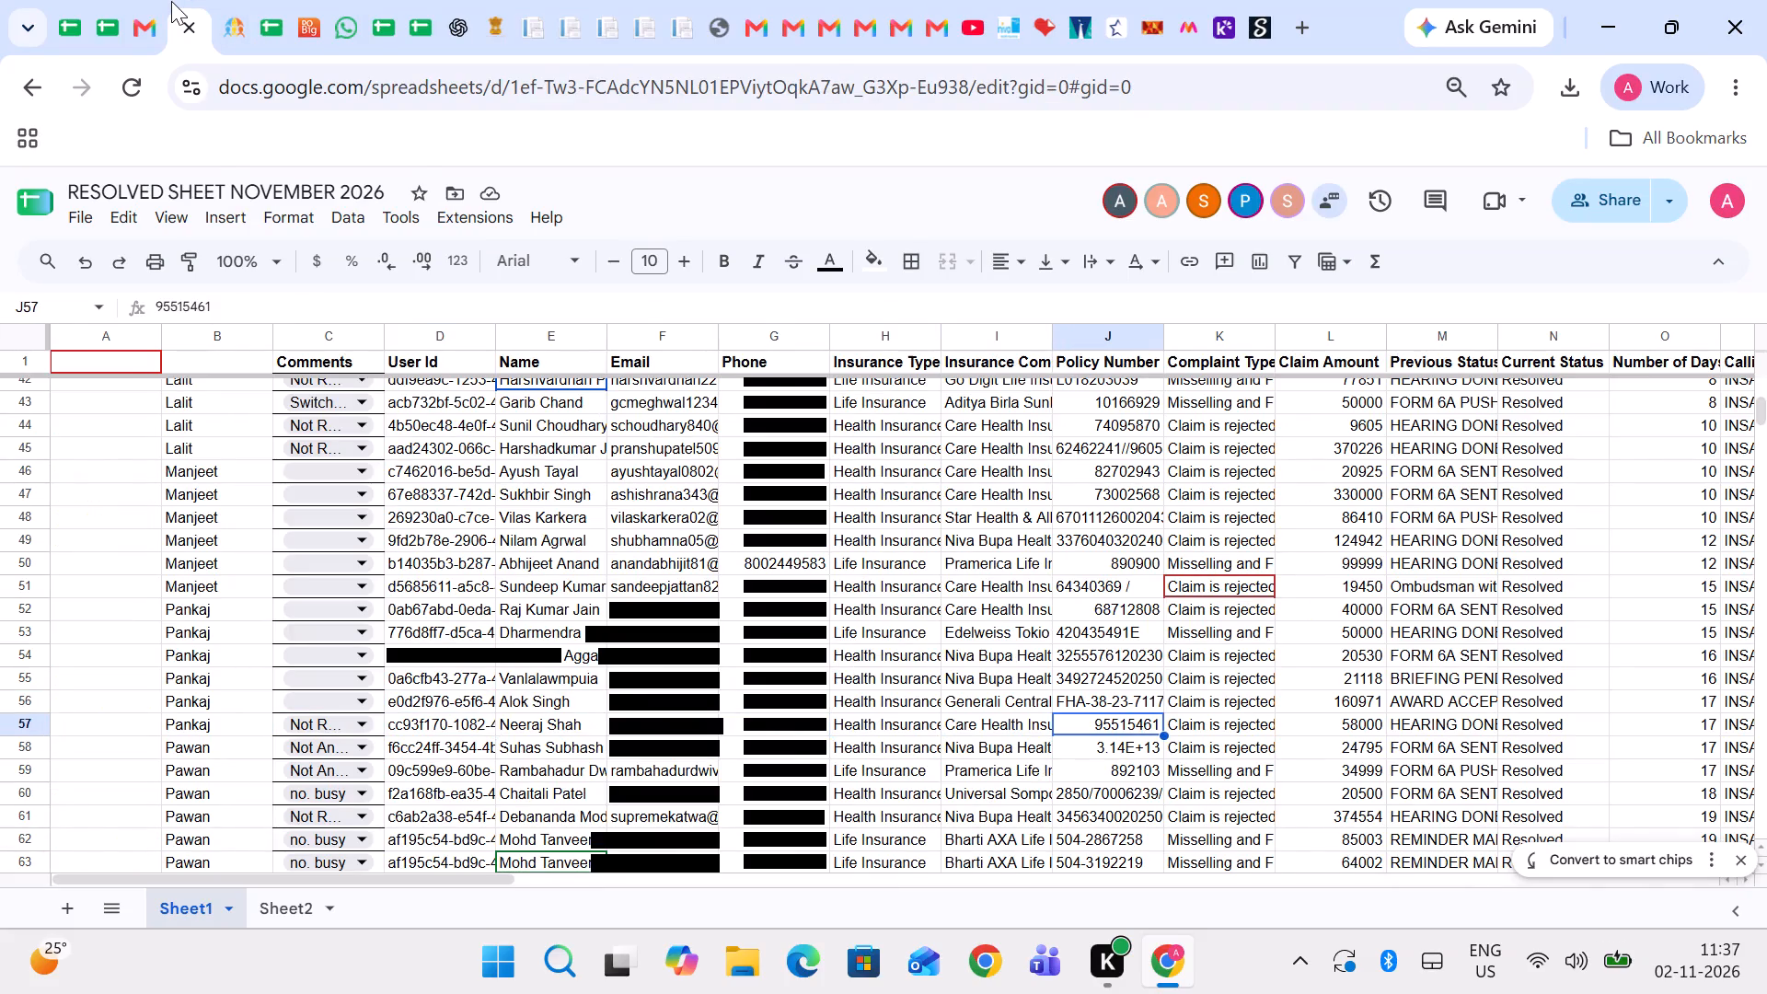
key(Left)
key(Left)
key(Left)
key(Left)
key(ctrl+c)
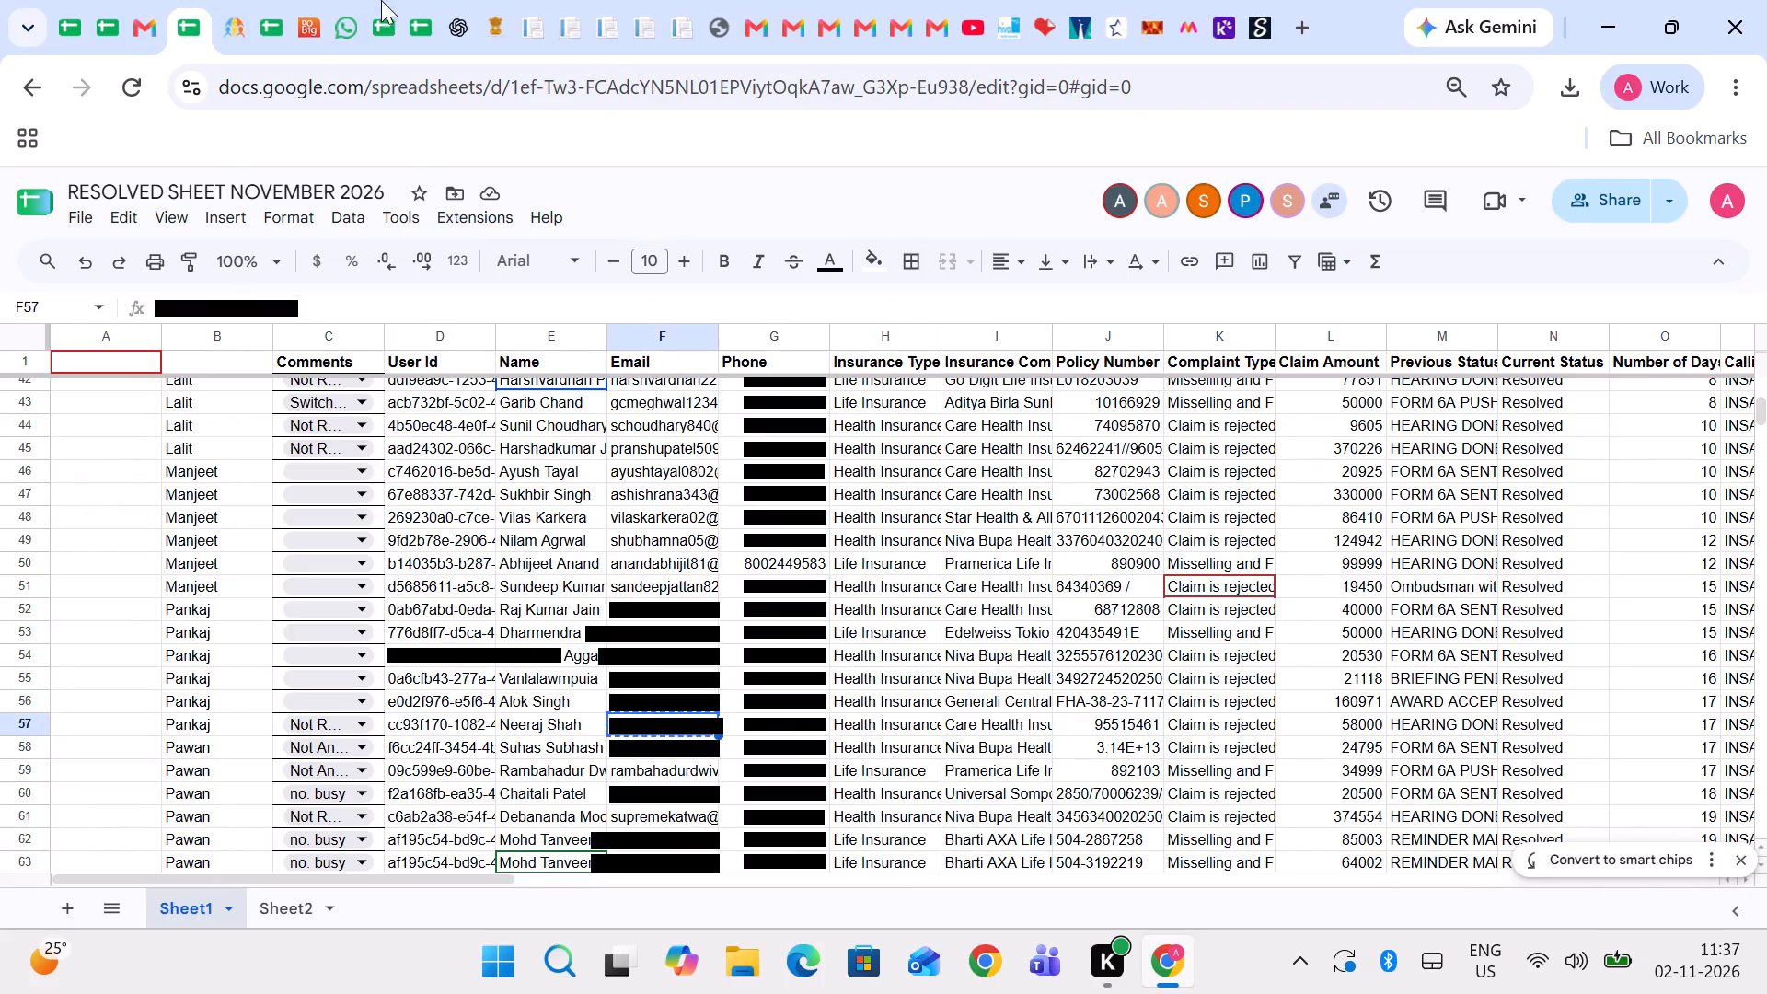
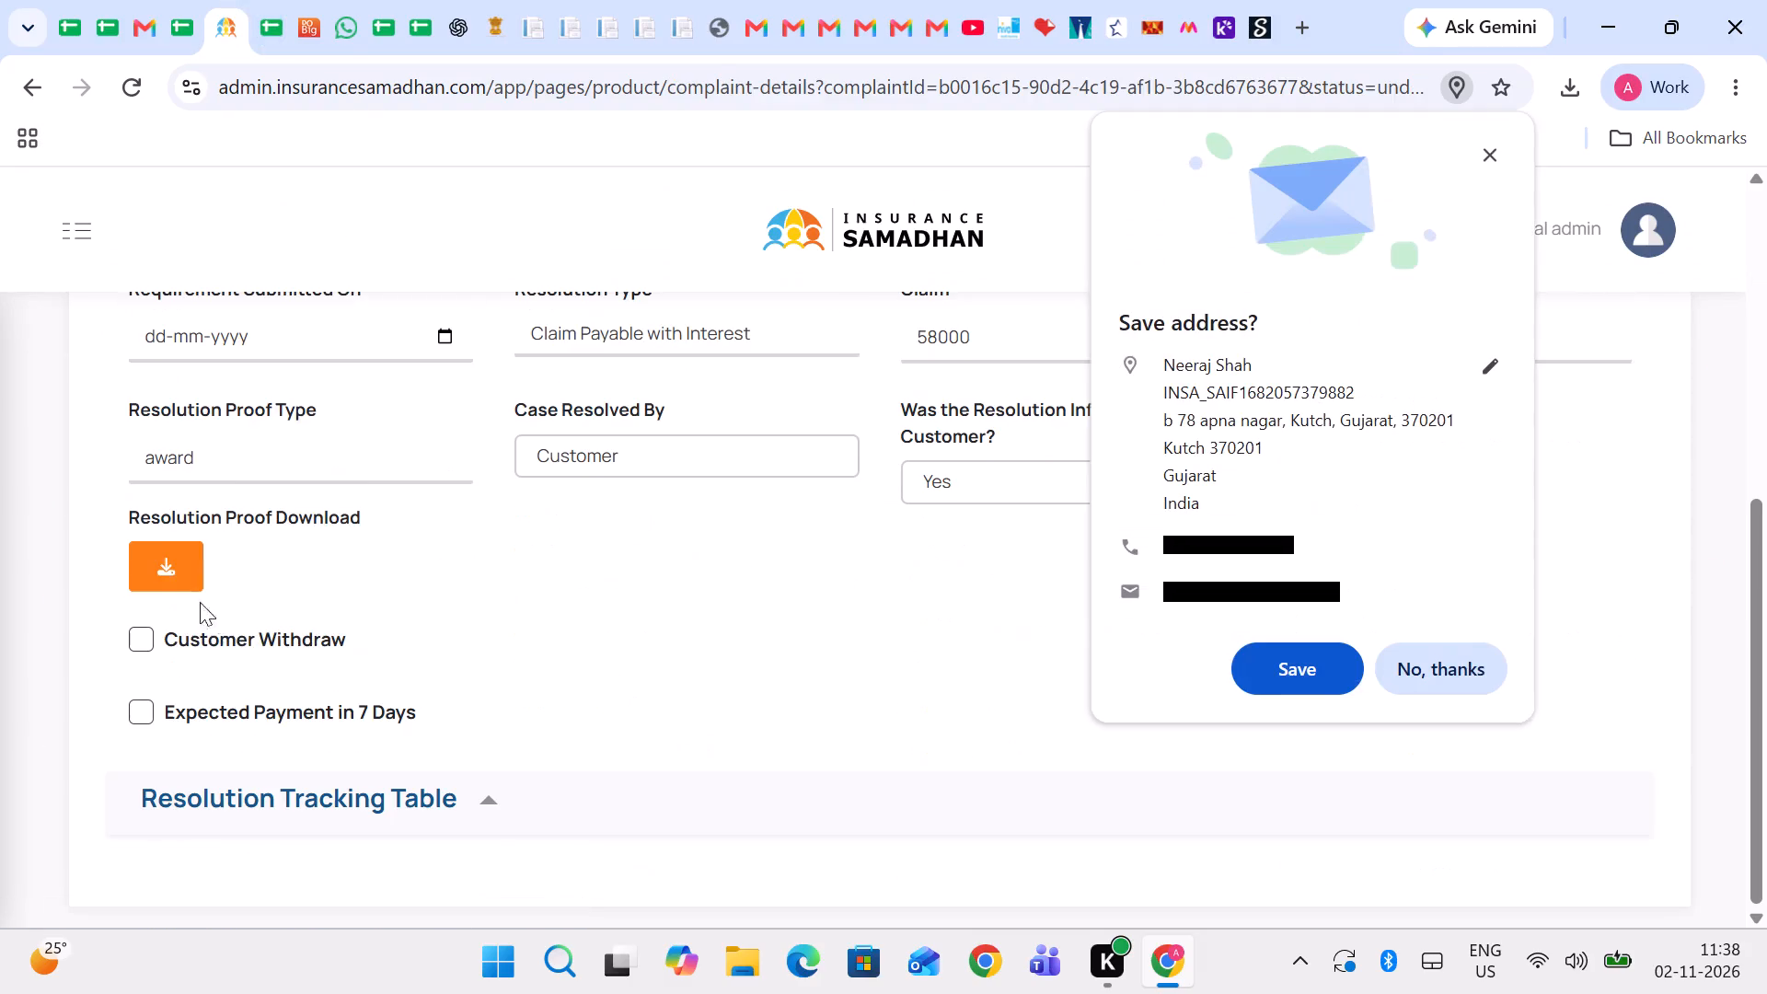
Open the complaint's resolution proof document and look through the award's observations and closing provisions.
click(175, 569)
scroll(1100, 688, down, 17)
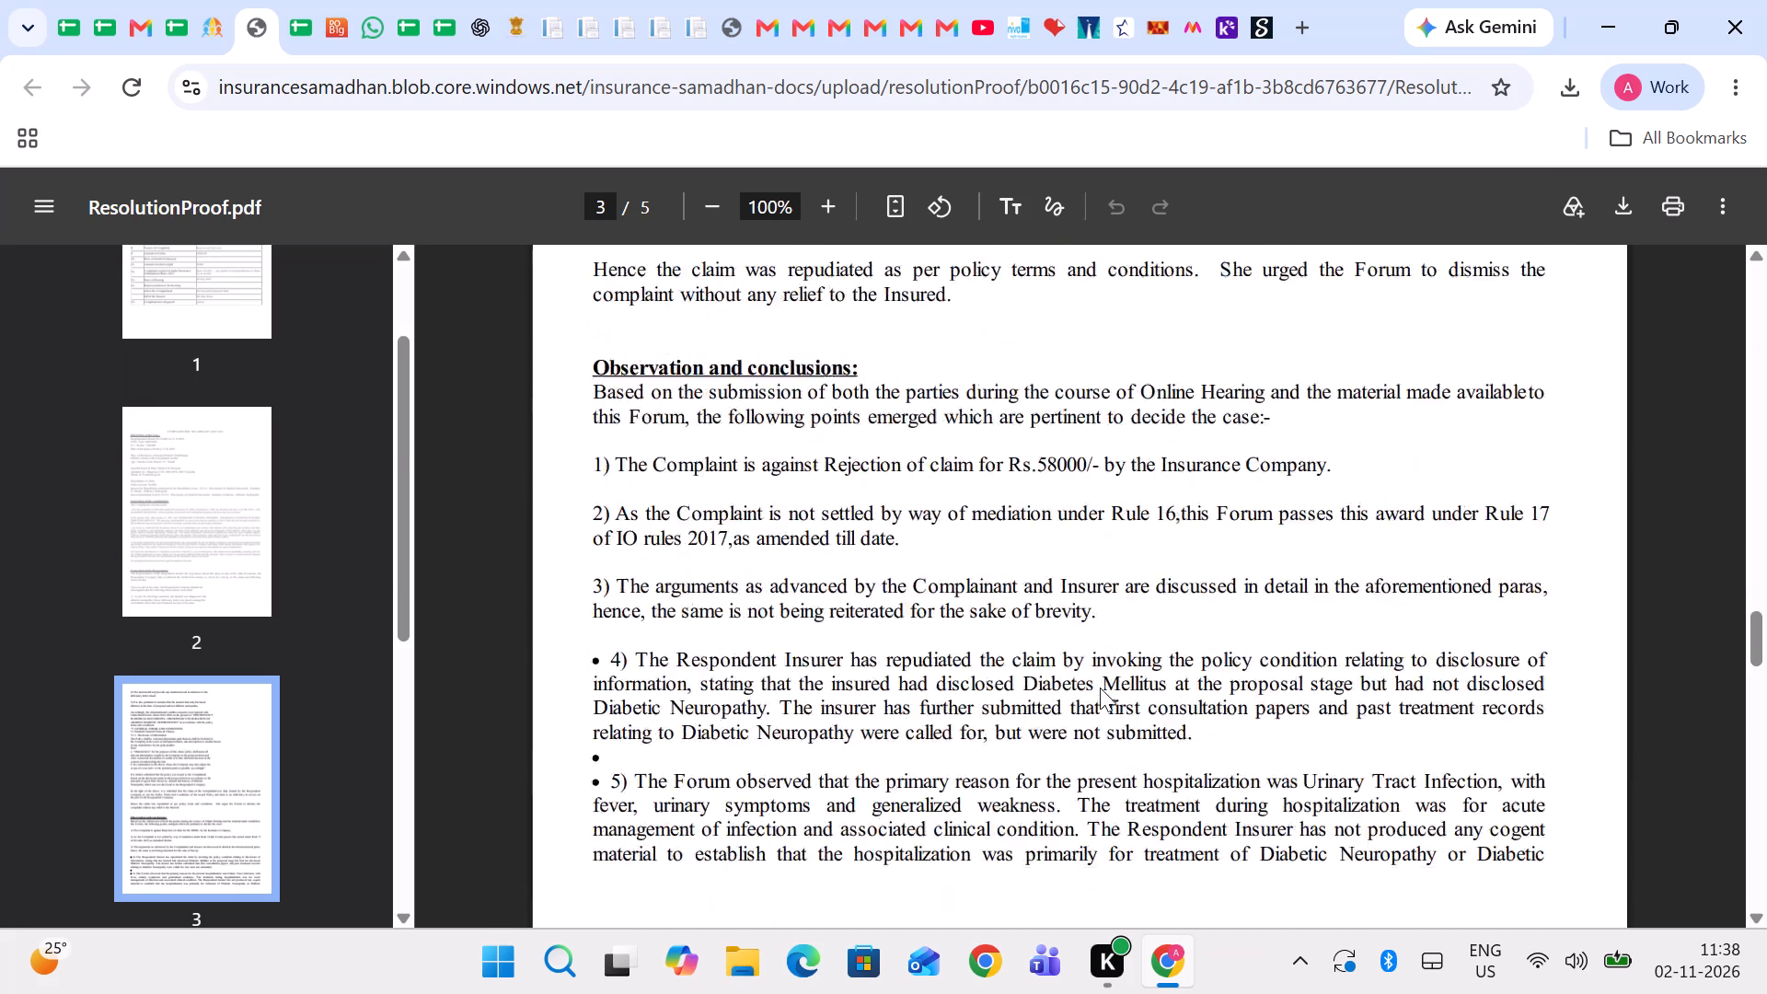
scroll(1100, 688, down, 2)
scroll(1100, 688, up, 3)
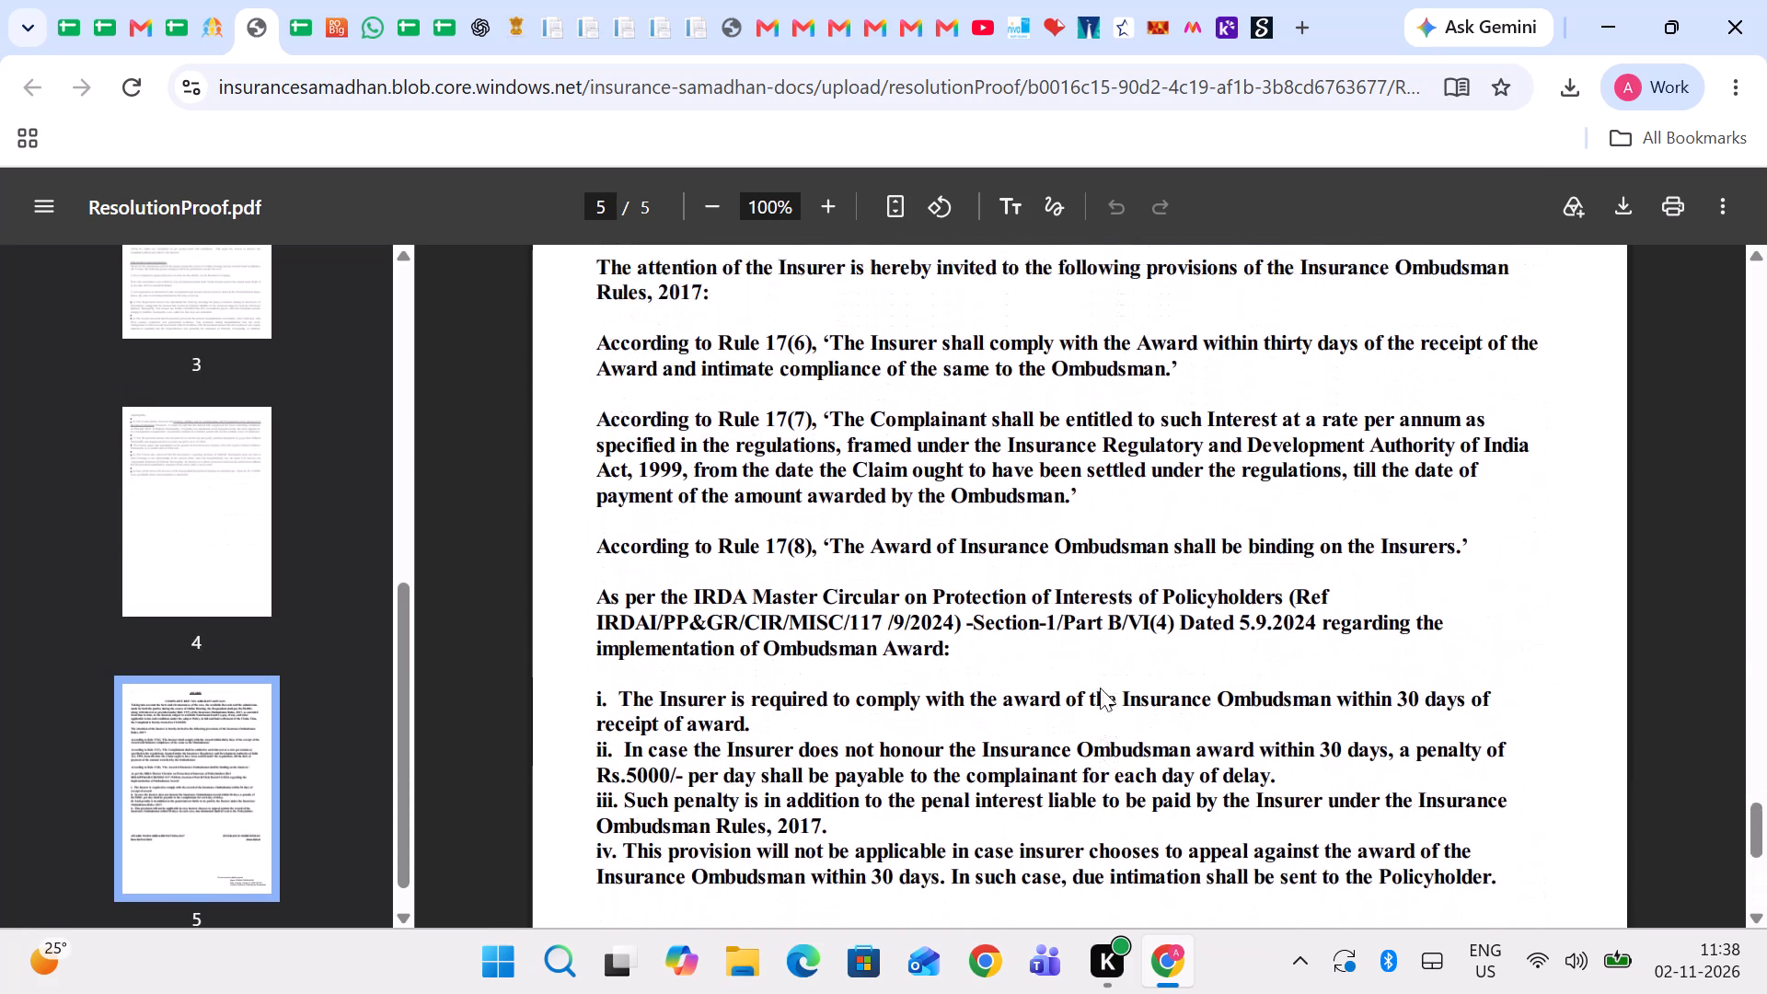
Read the award terms on the last page of the resolution proof, including the payable amount and the compliance deadline.
scroll(1100, 688, up, 1)
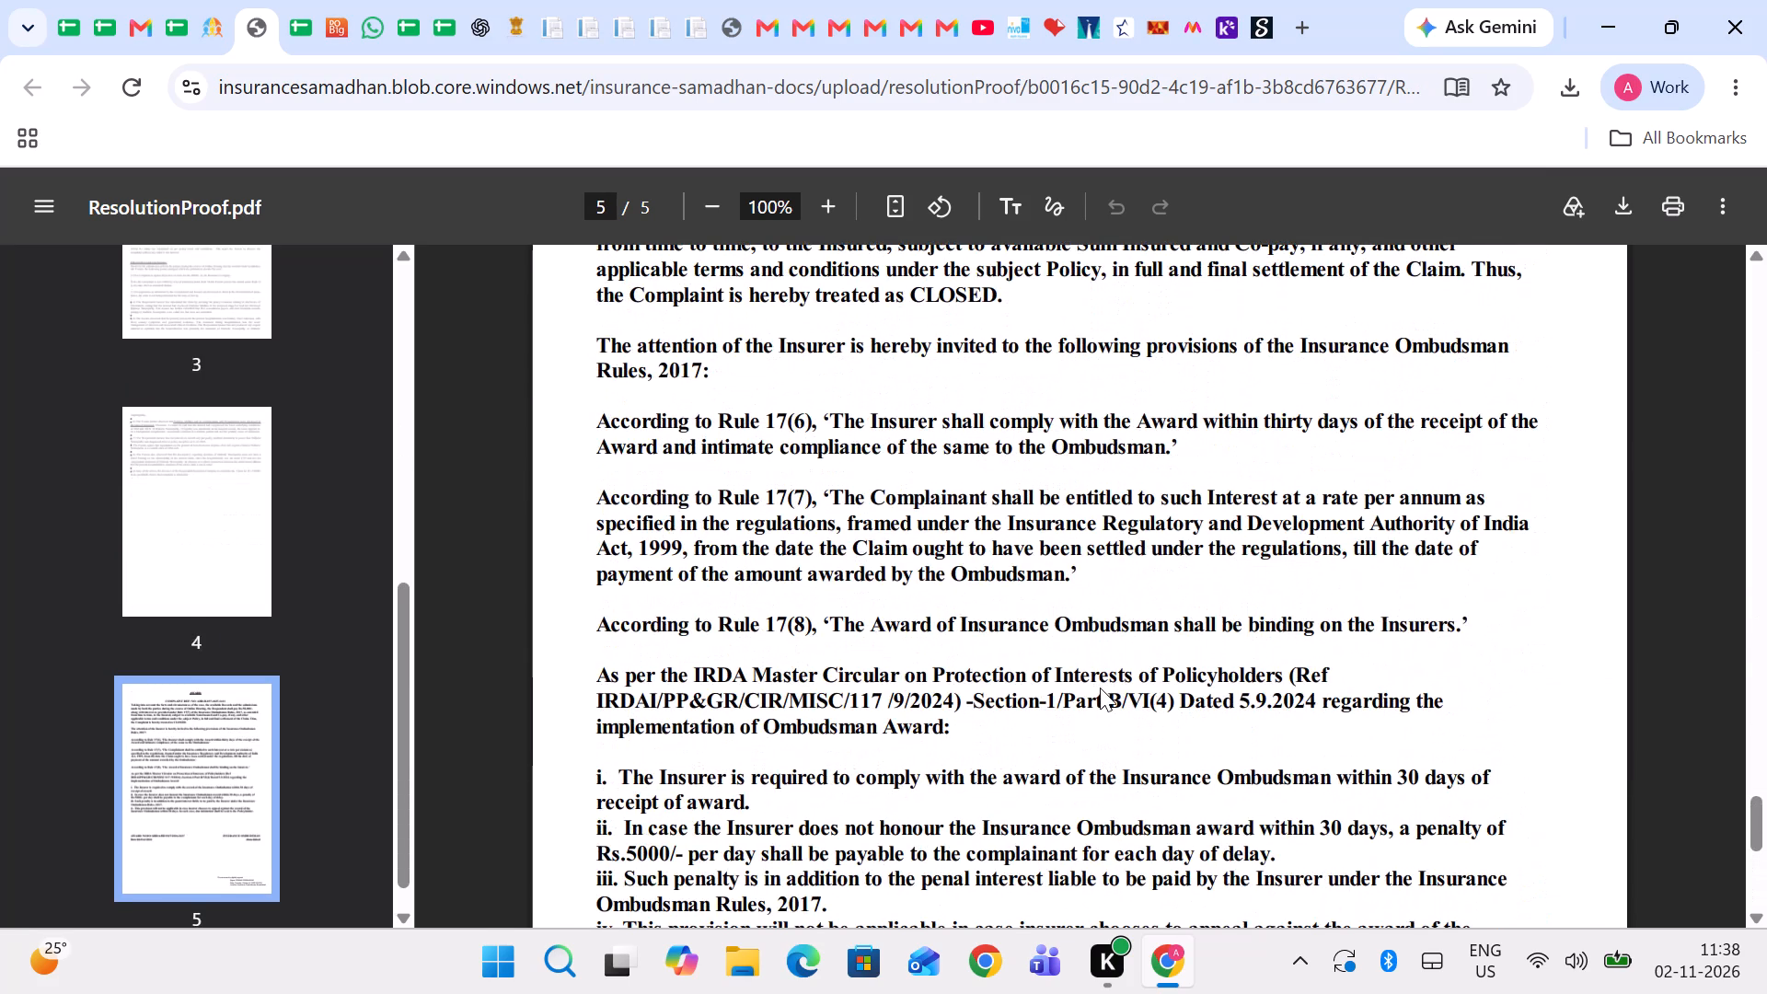
scroll(1100, 688, up, 1)
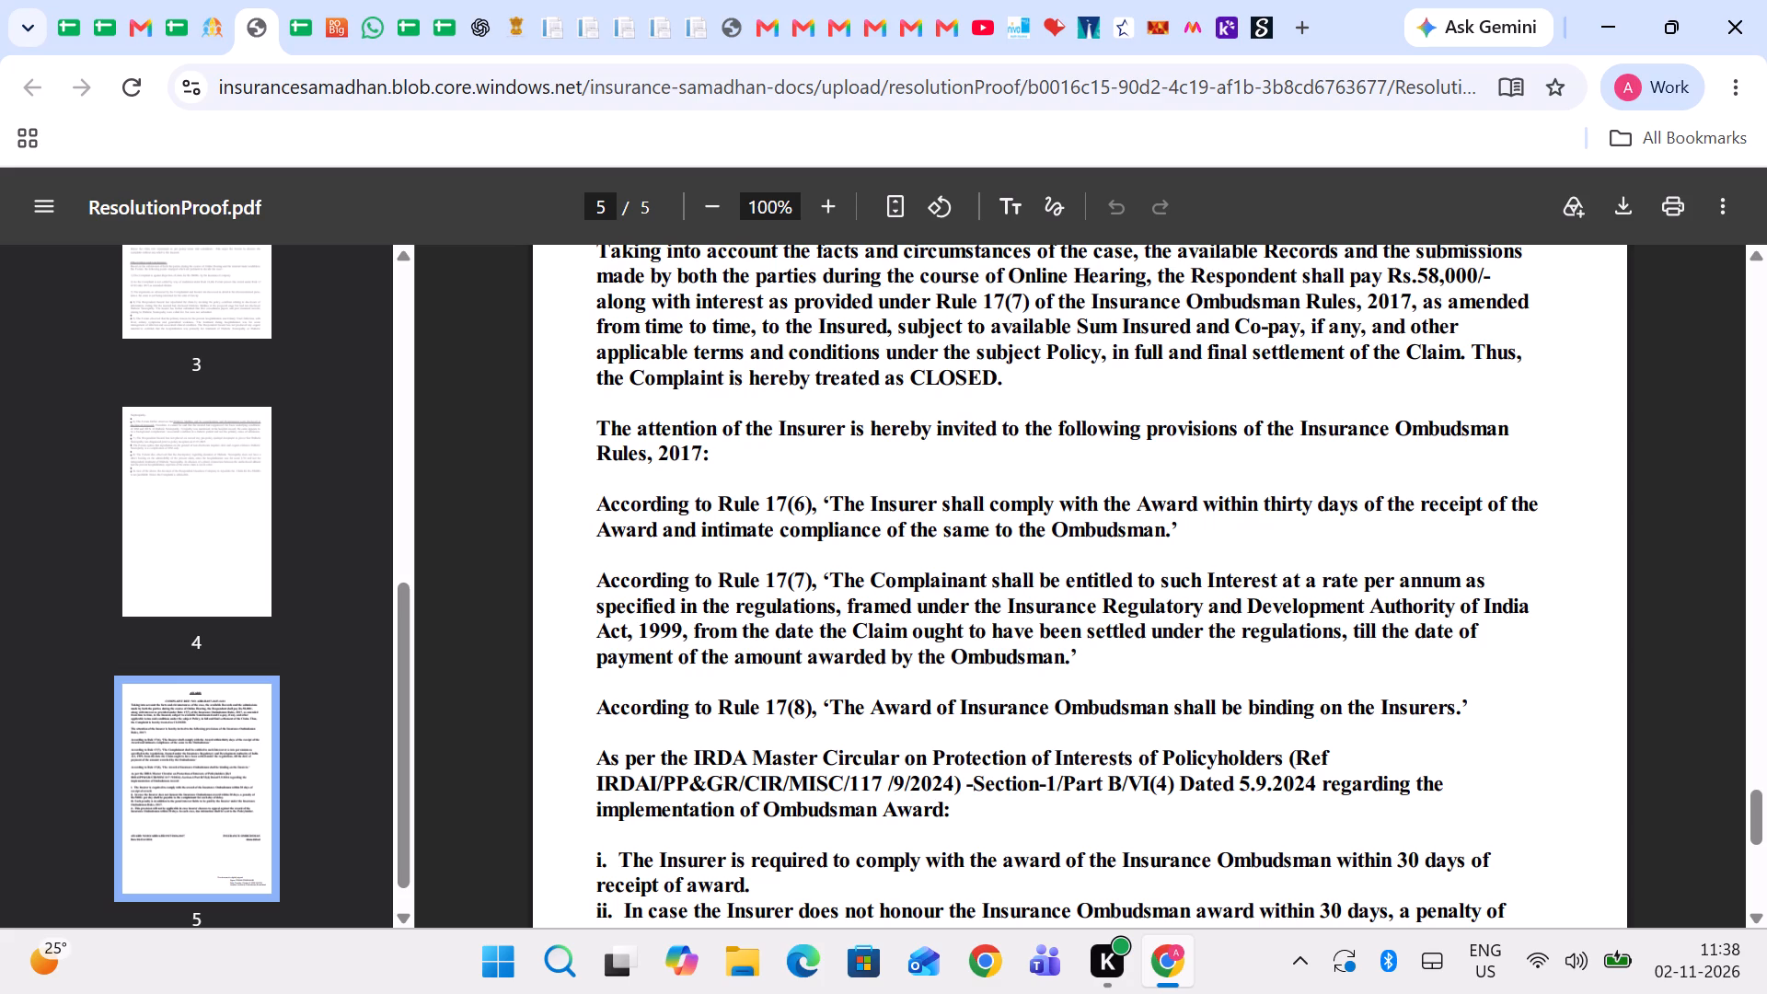
scroll(1206, 608, down, 1)
scroll(1206, 608, up, 1)
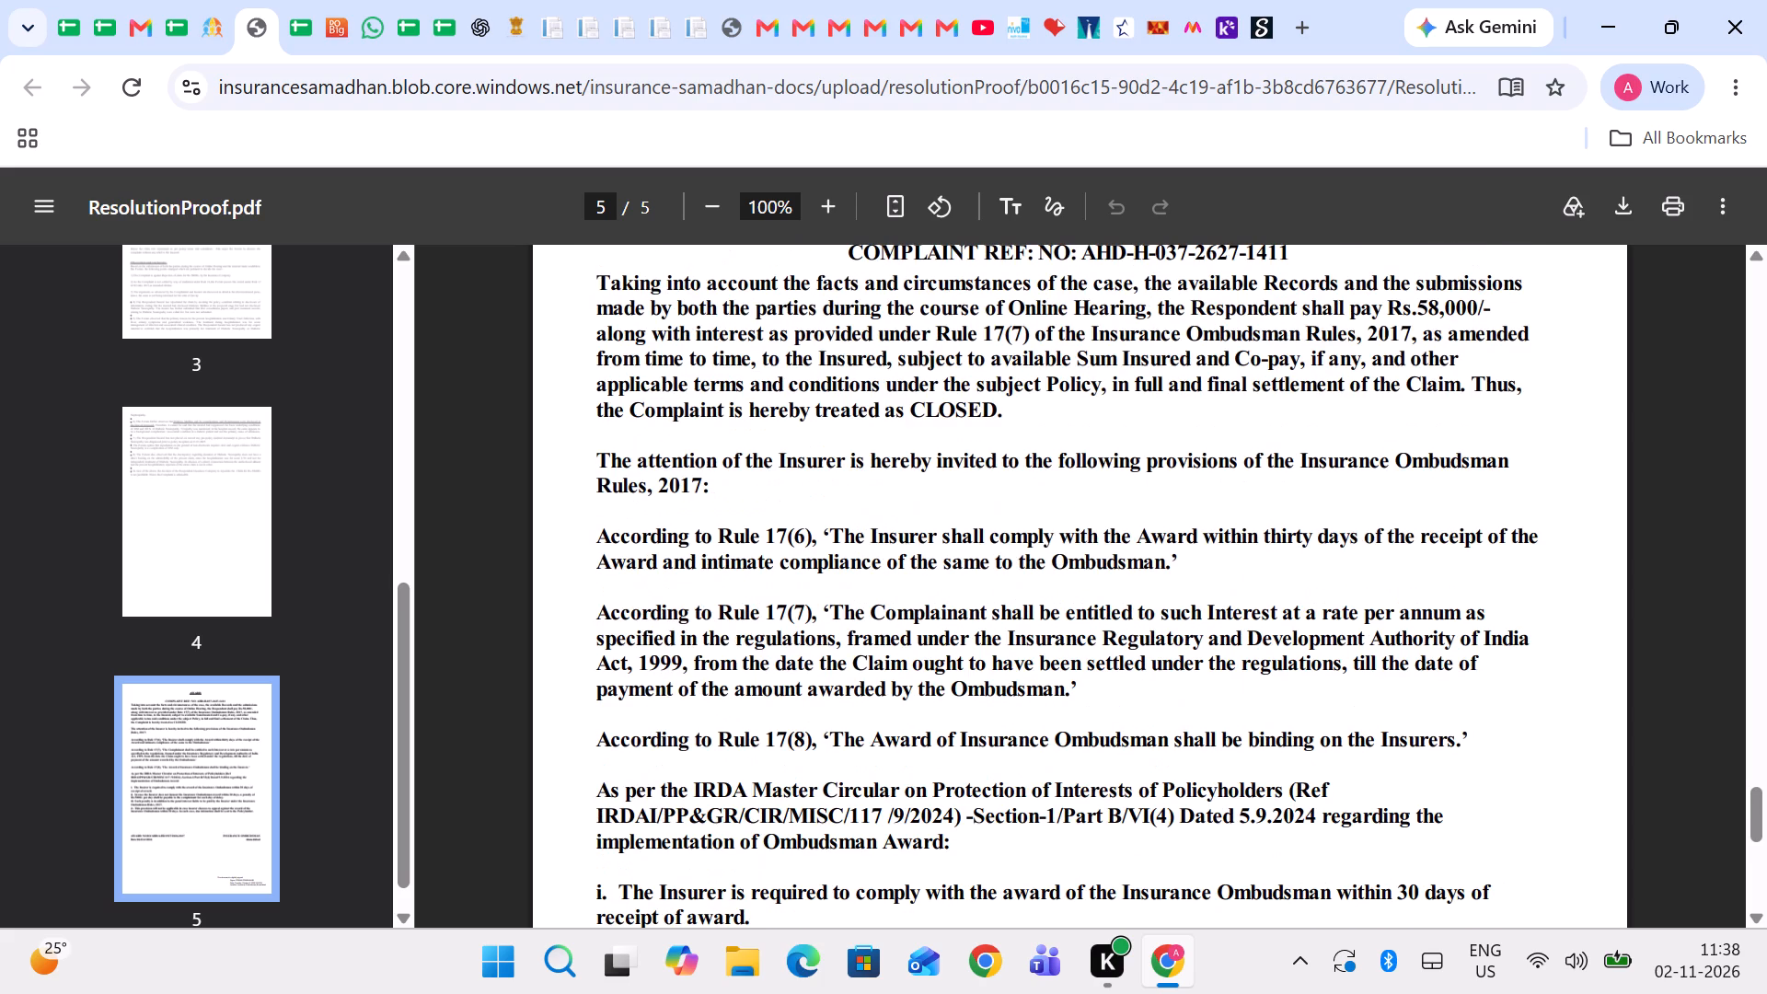
scroll(1206, 608, up, 1)
click(1206, 608)
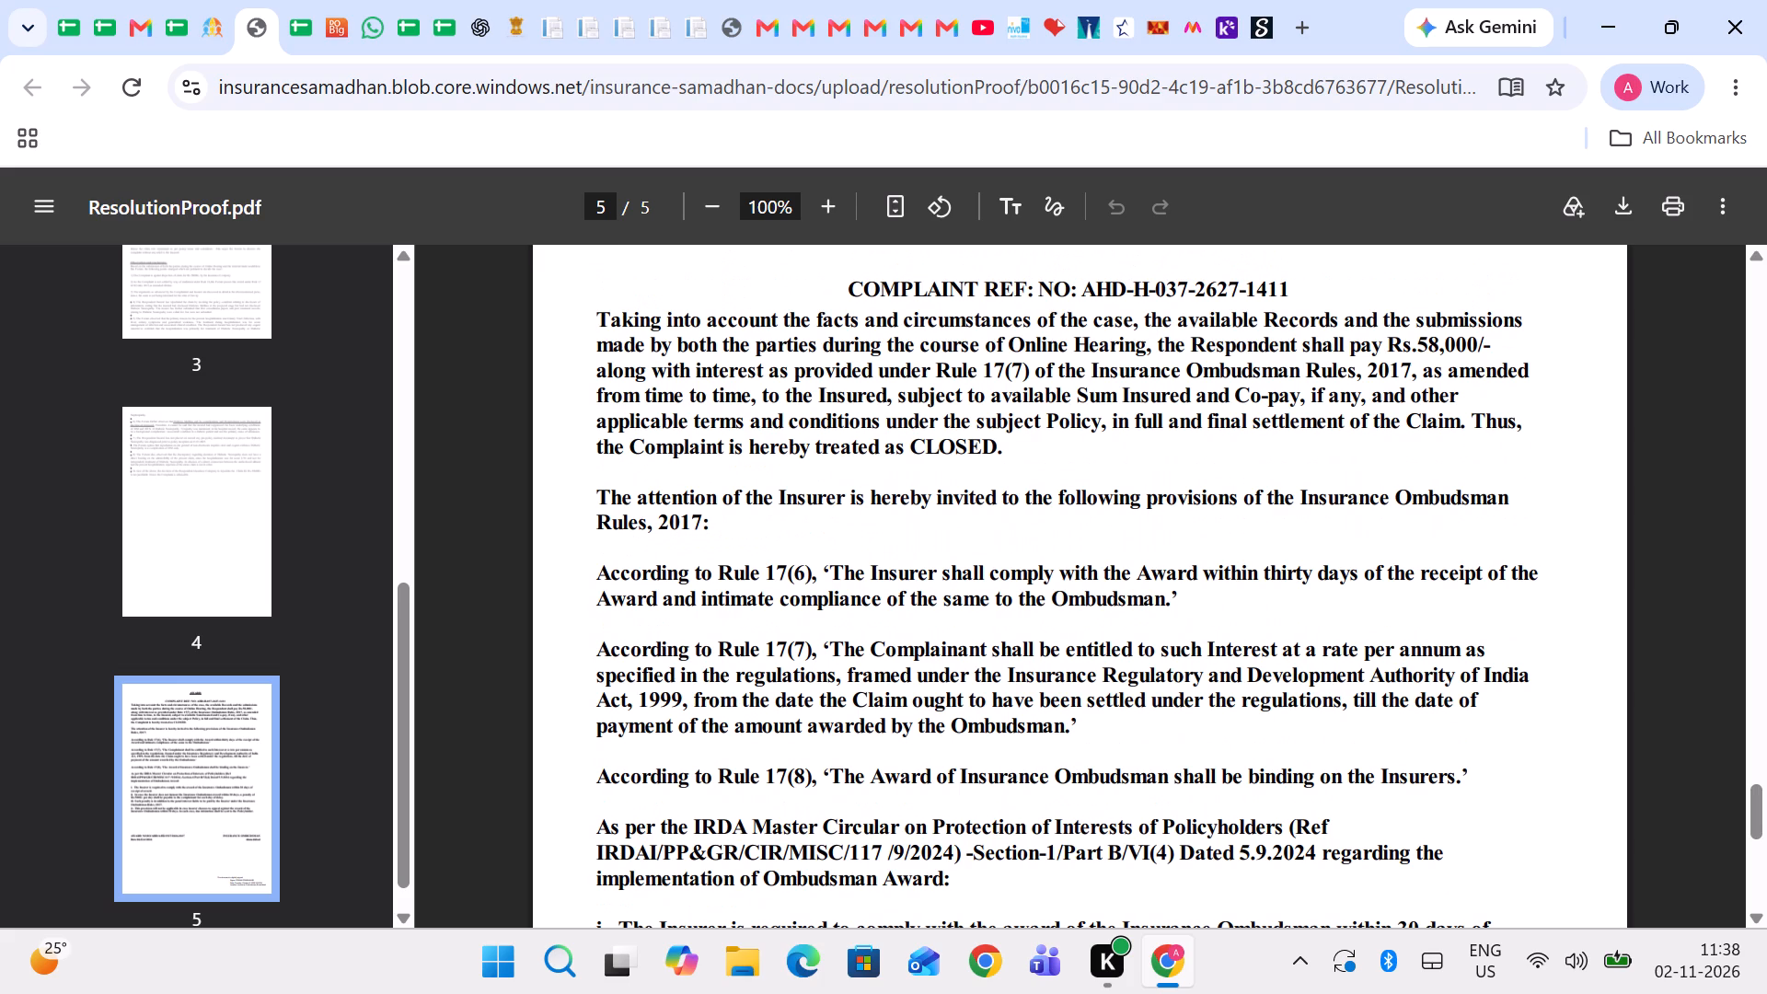
scroll(1042, 633, down, 3)
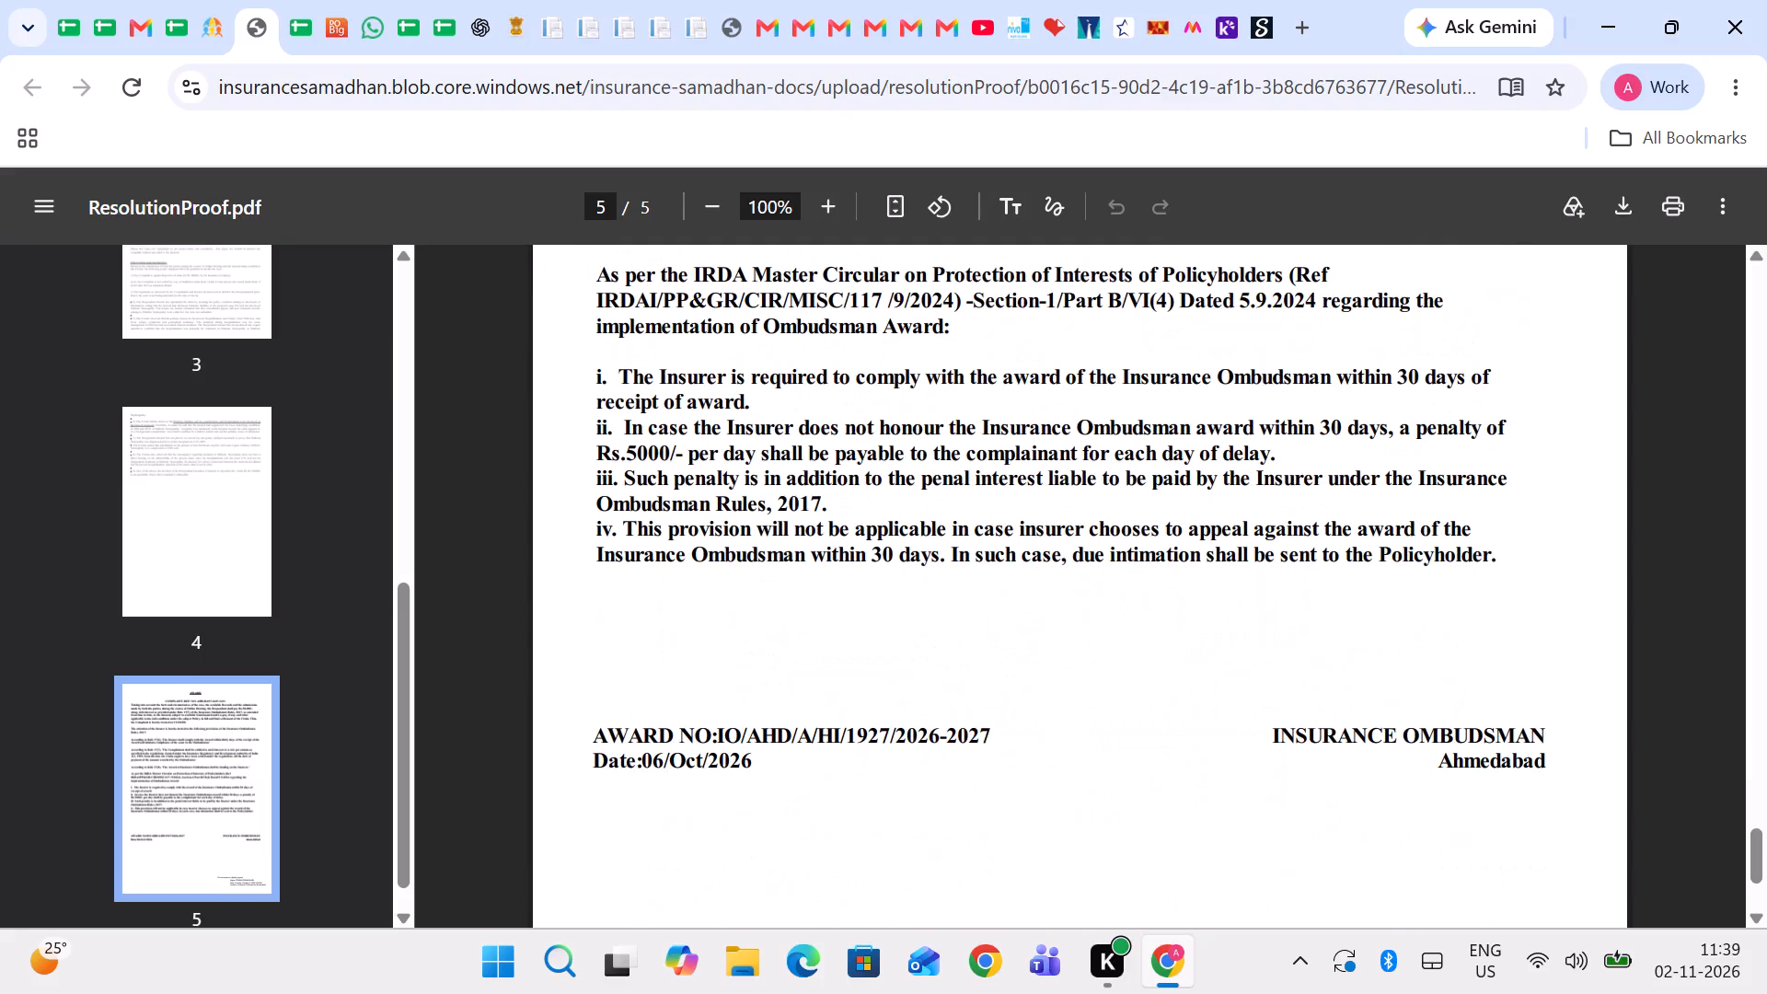
scroll(1042, 633, up, 2)
click(199, 0)
scroll(510, 518, up, 3)
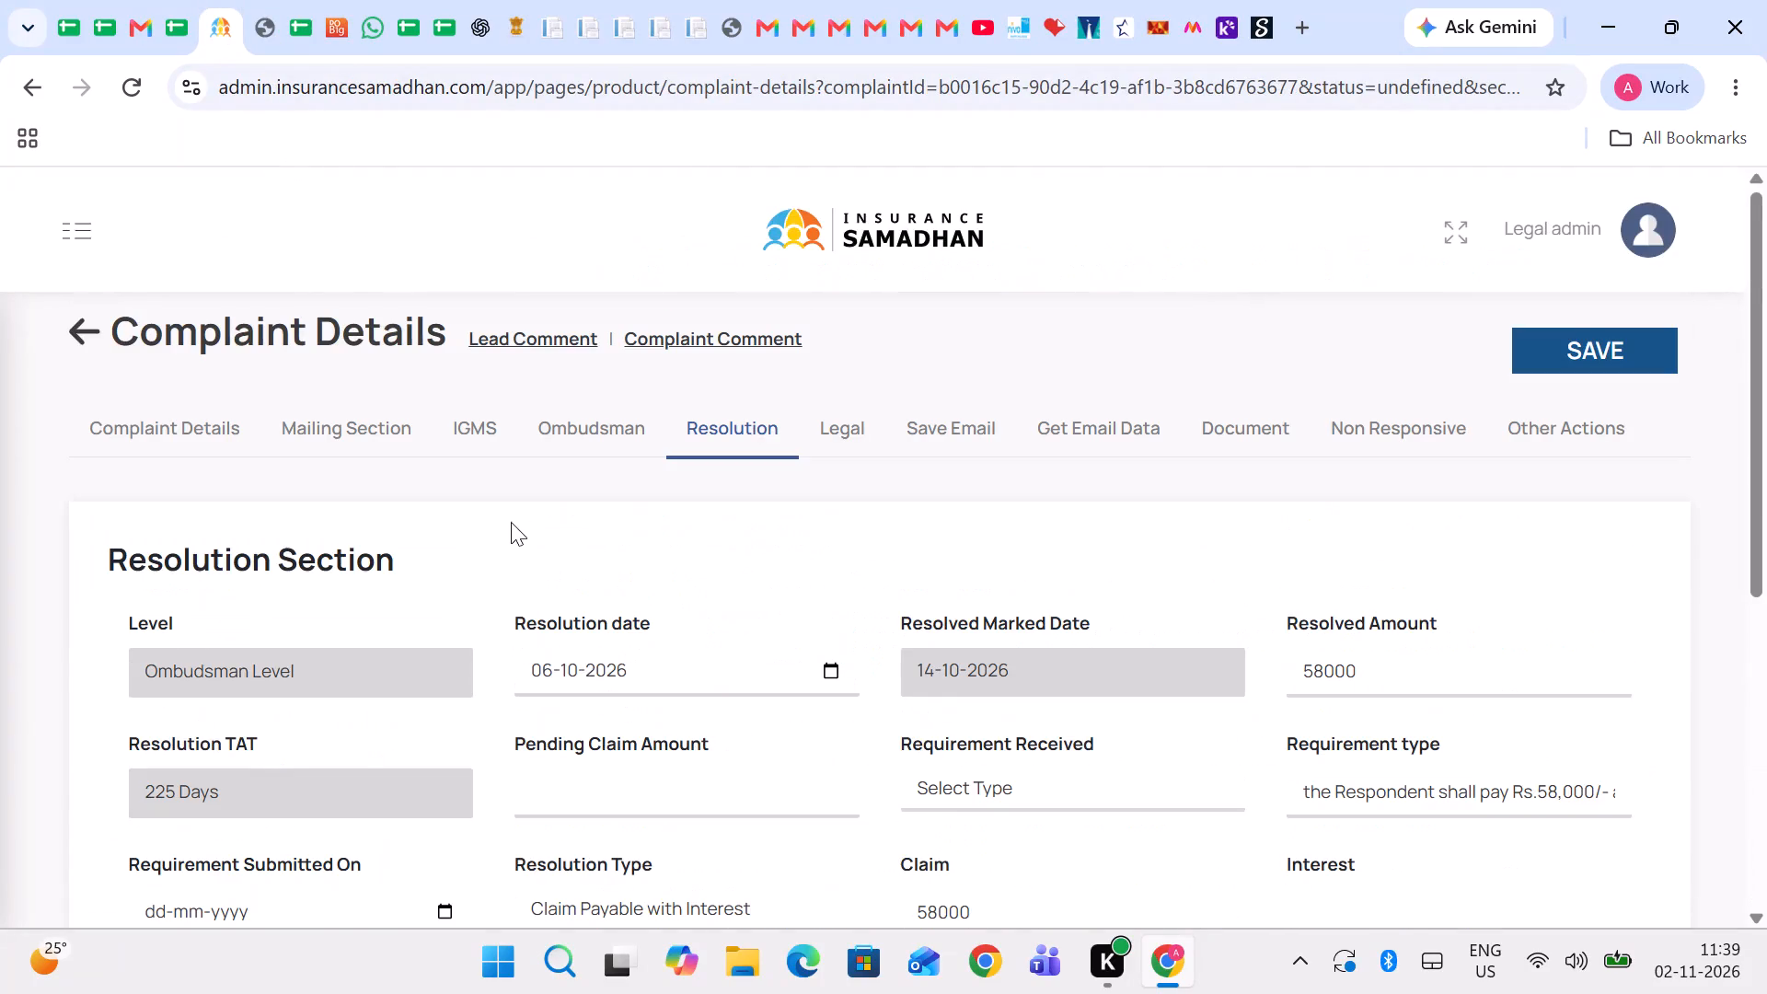
click(225, 474)
click(222, 435)
scroll(381, 636, down, 1)
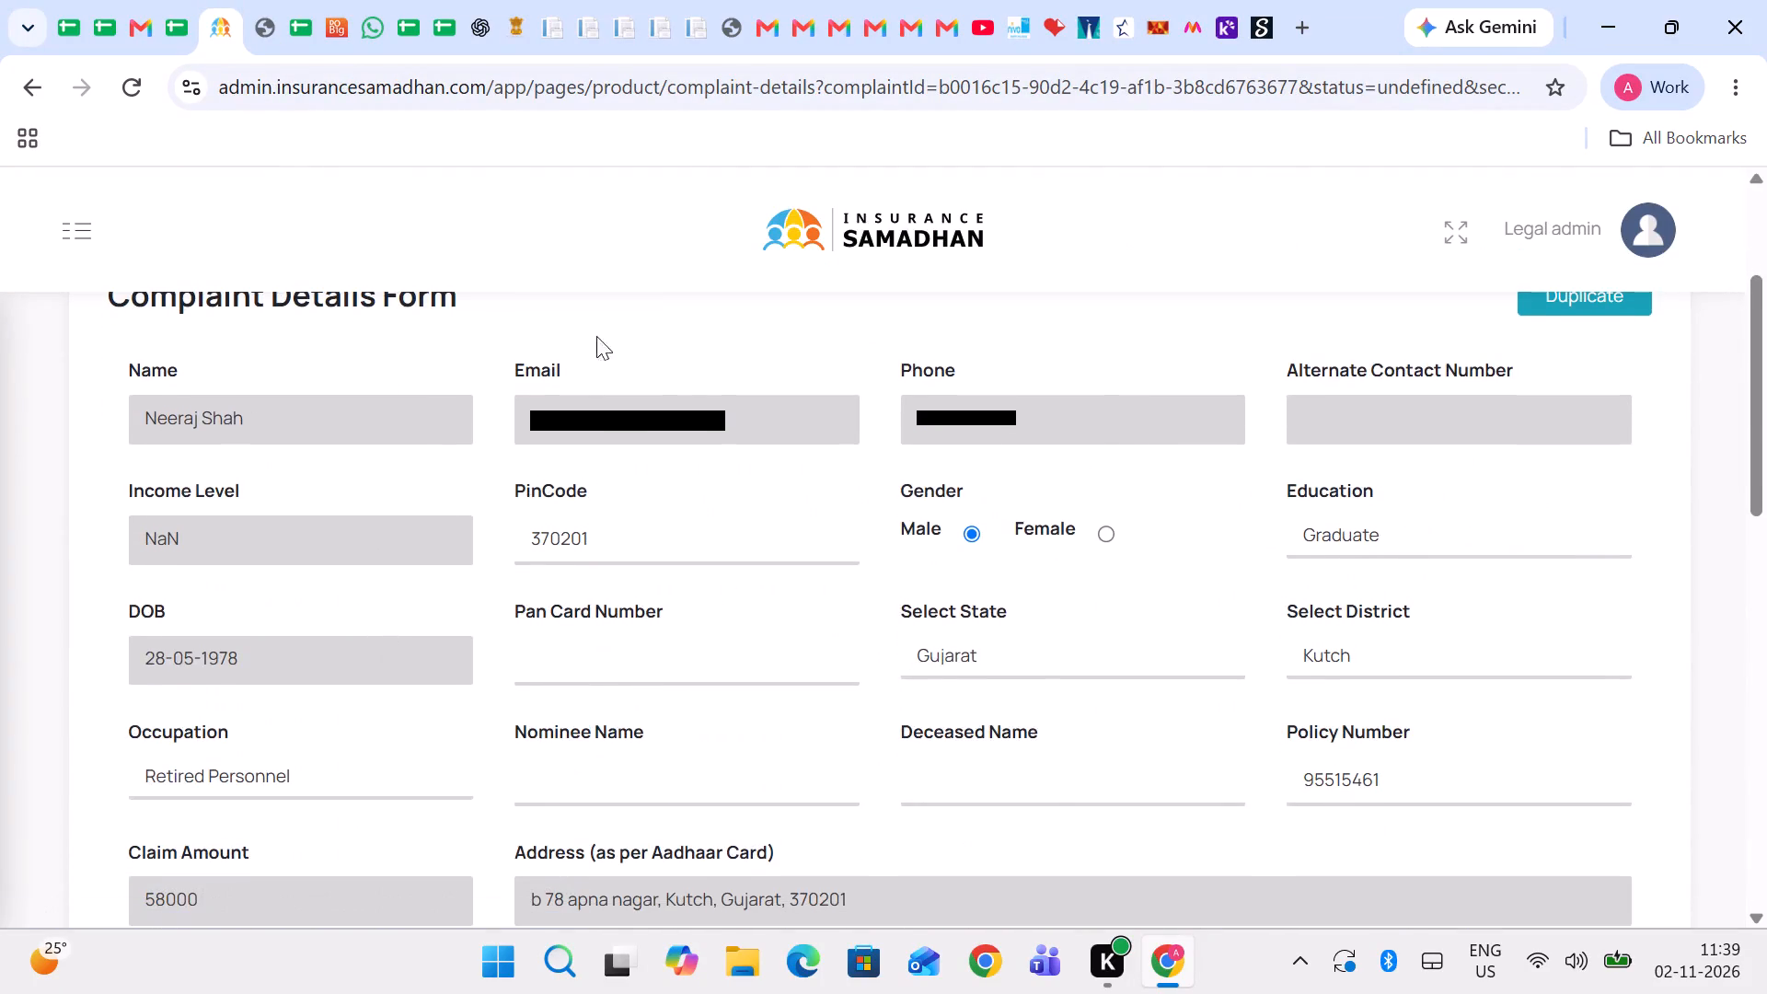
scroll(881, 502, down, 3)
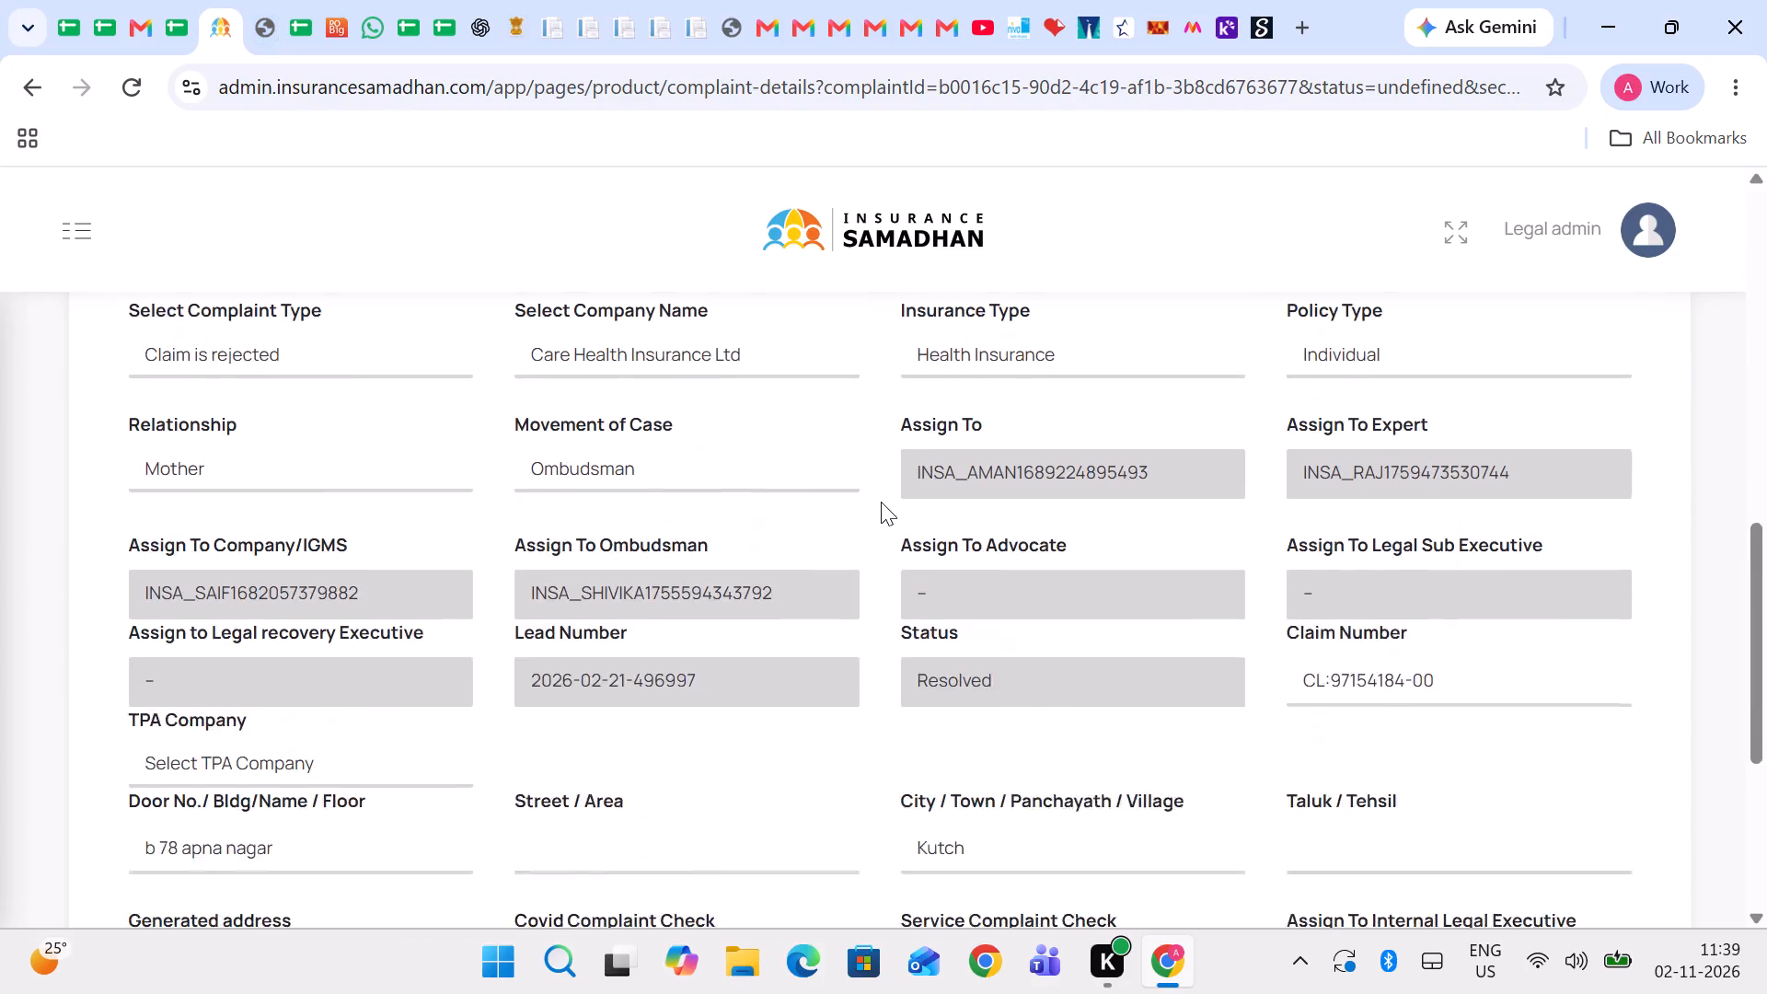
scroll(881, 502, down, 1)
scroll(881, 502, up, 7)
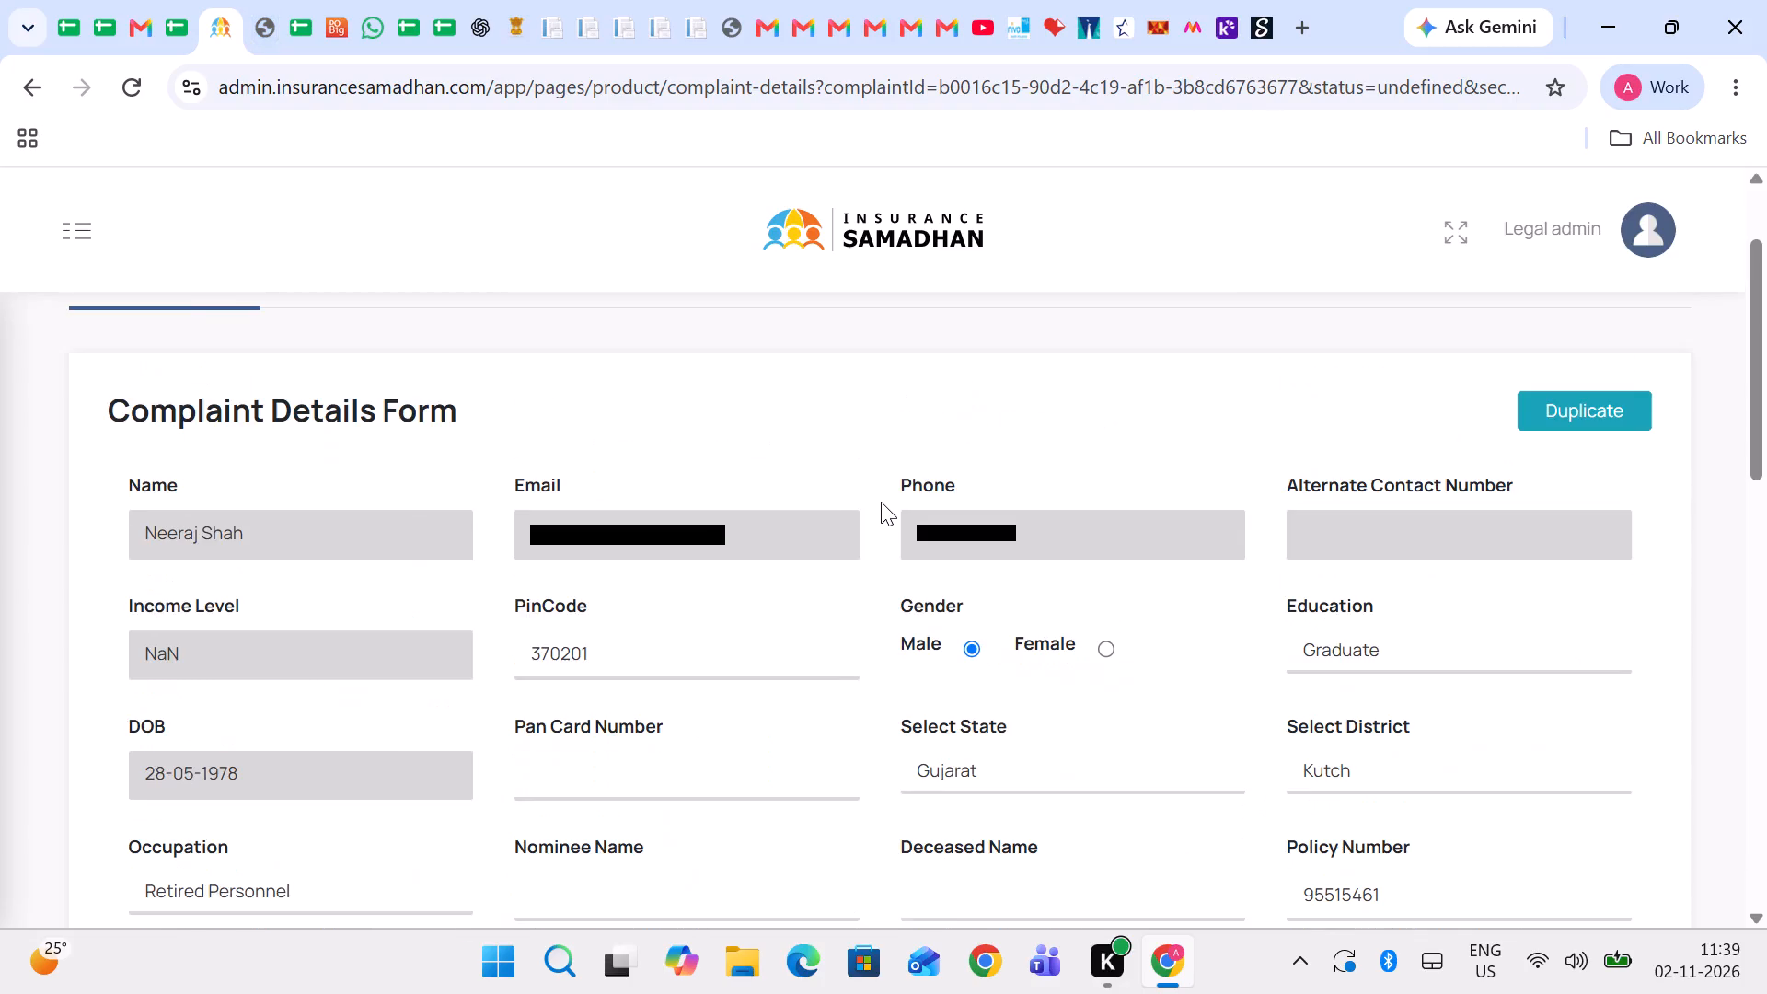
click(737, 425)
scroll(781, 829, down, 2)
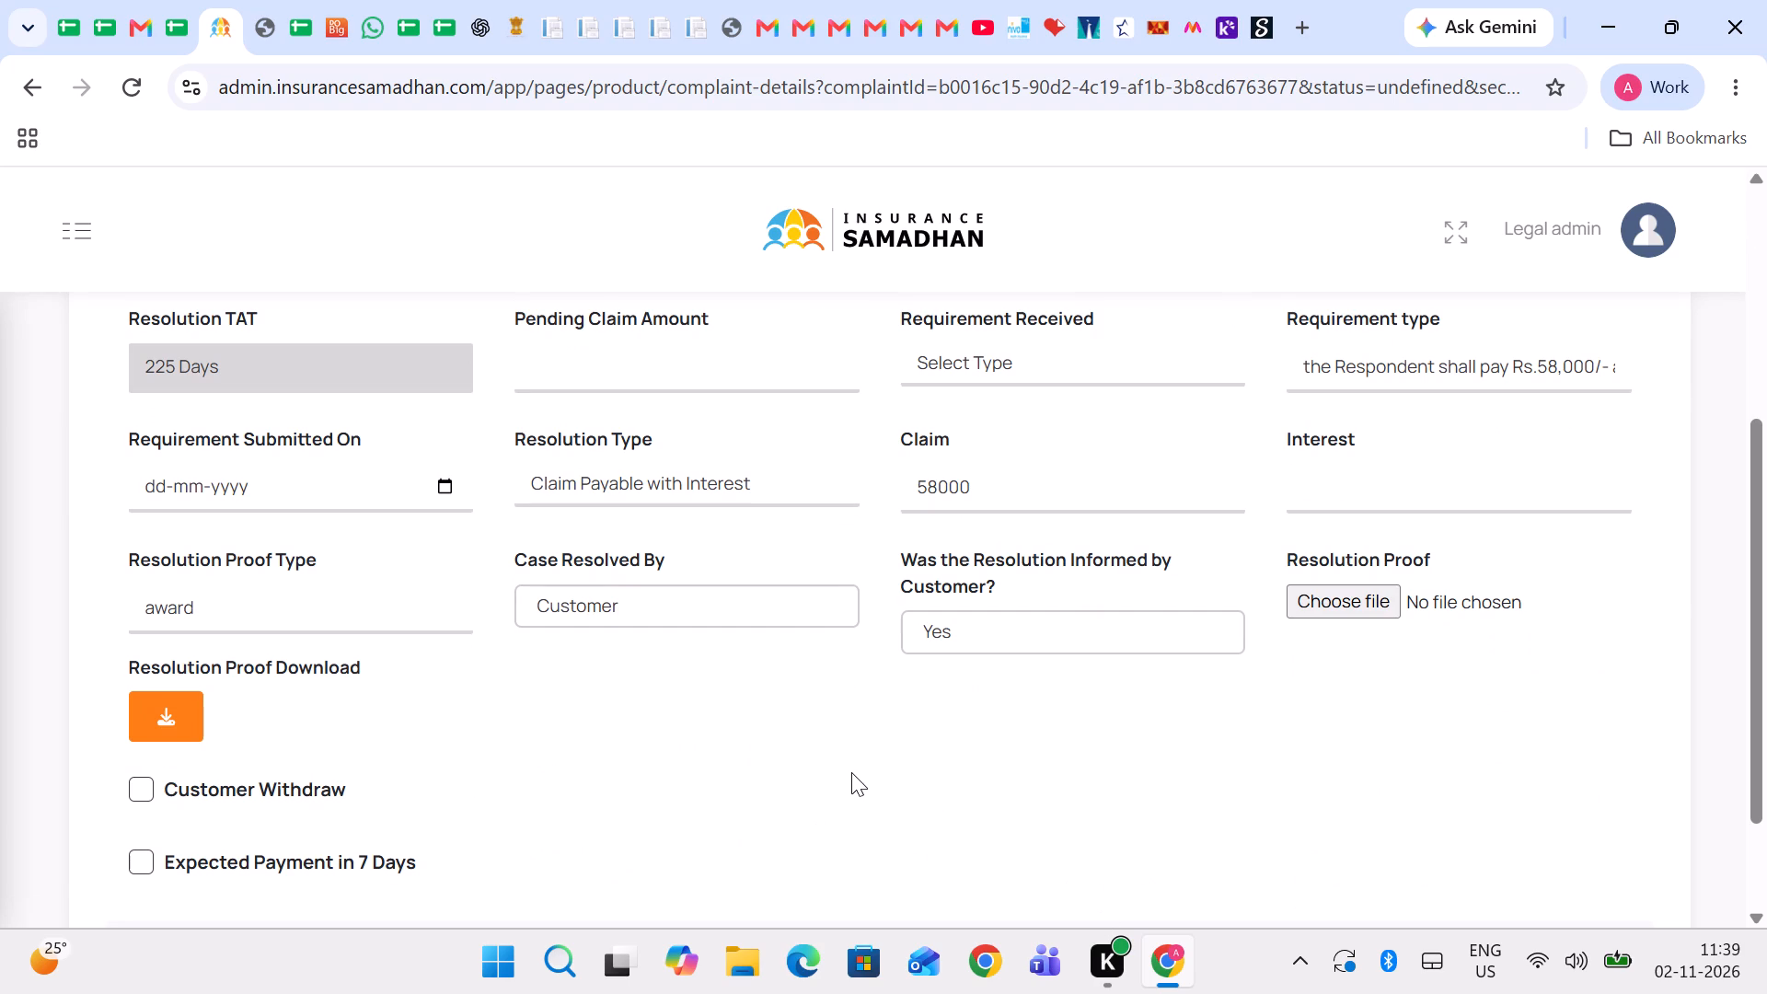
scroll(851, 772, up, 3)
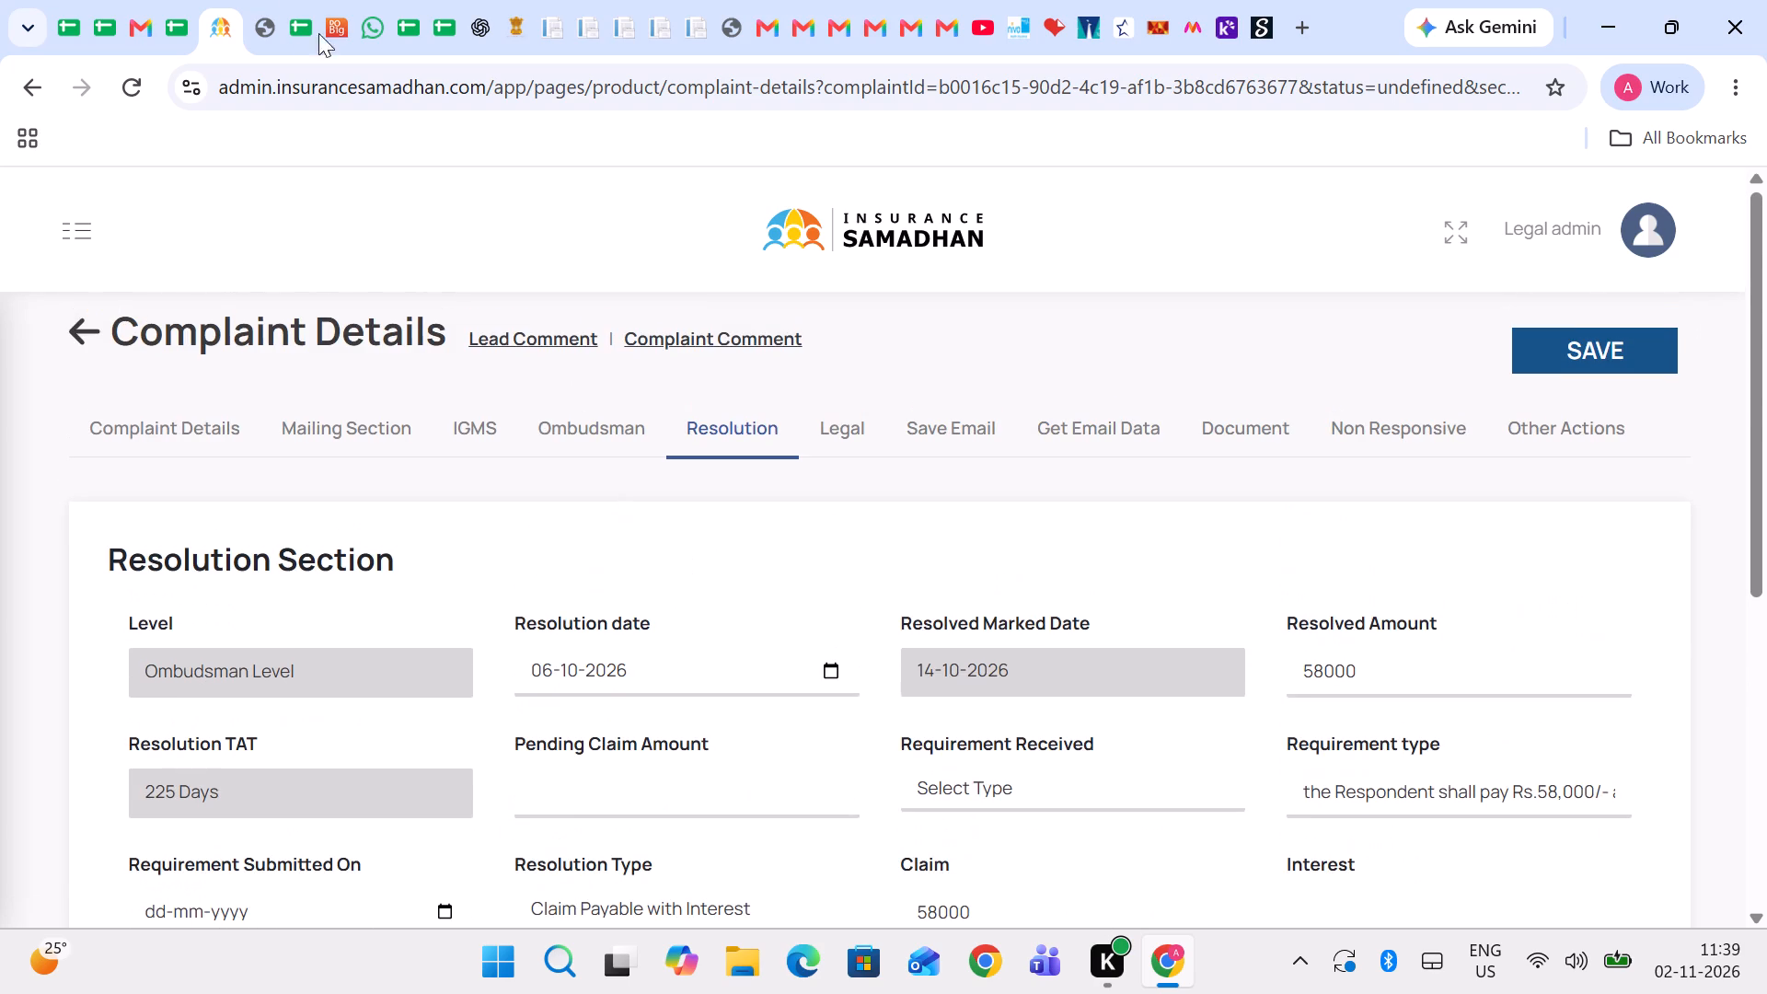
scroll(619, 623, down, 1)
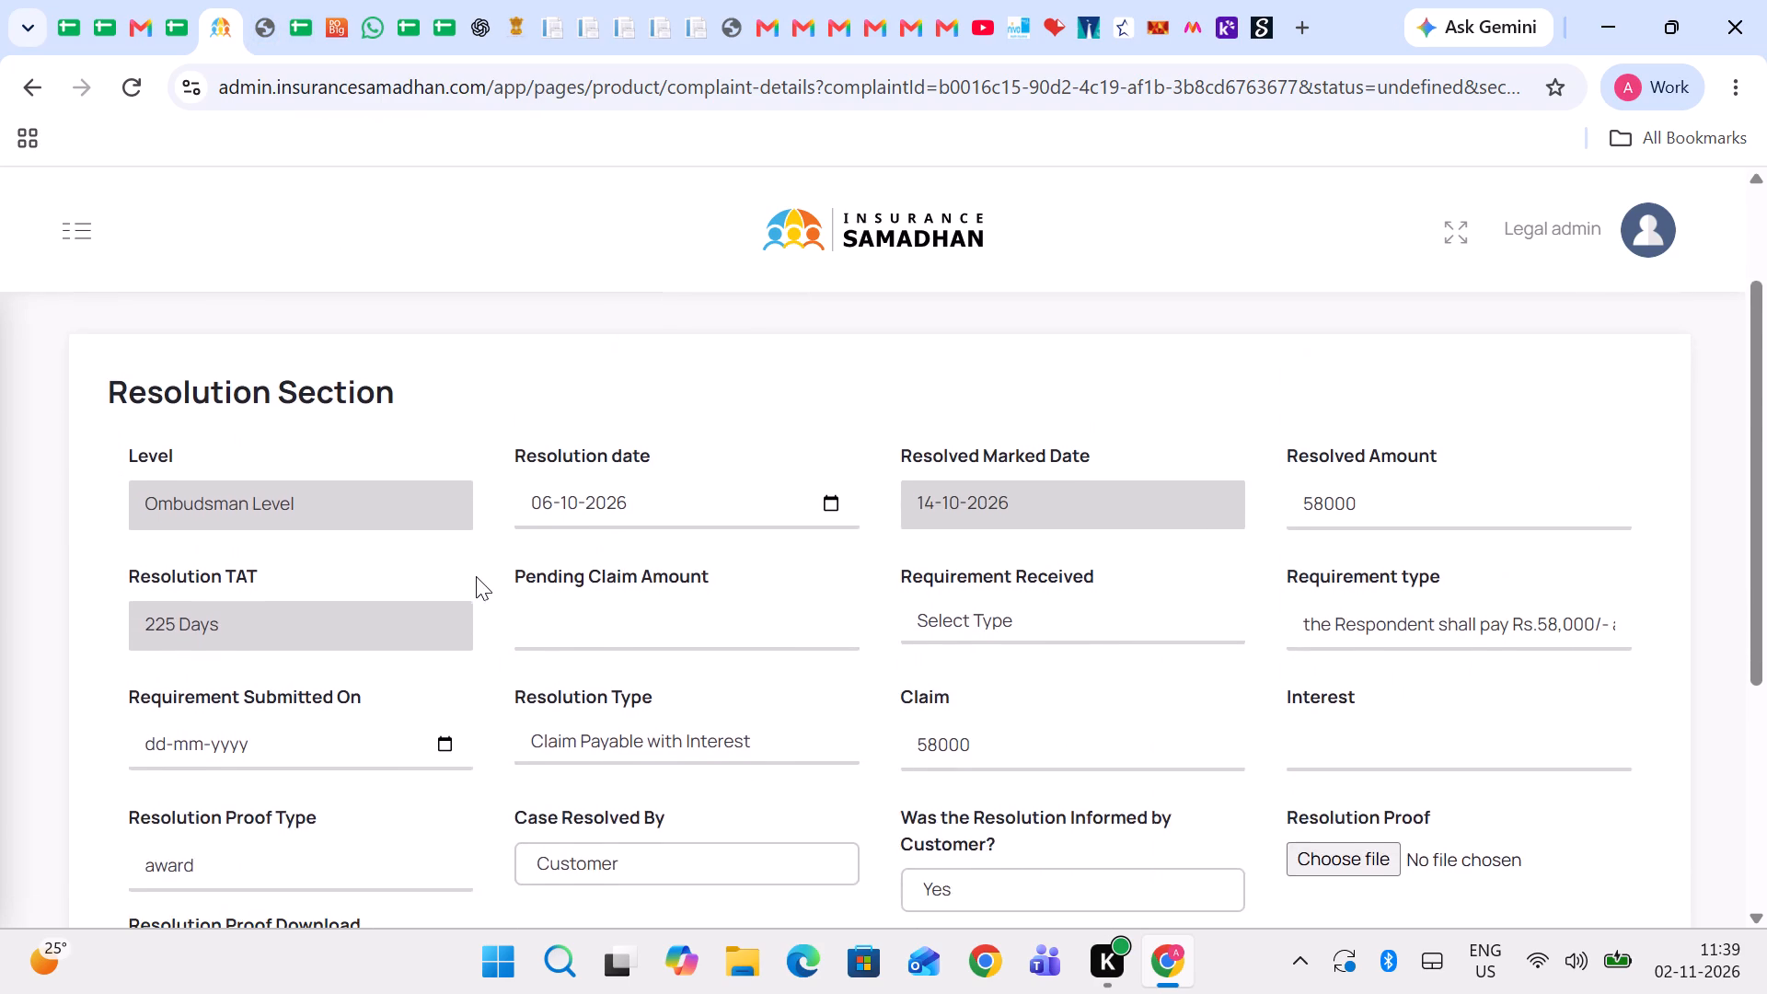
scroll(476, 576, up, 1)
Check the client's entries in row 57 of the resolved sheet.
click(187, 0)
key(Left)
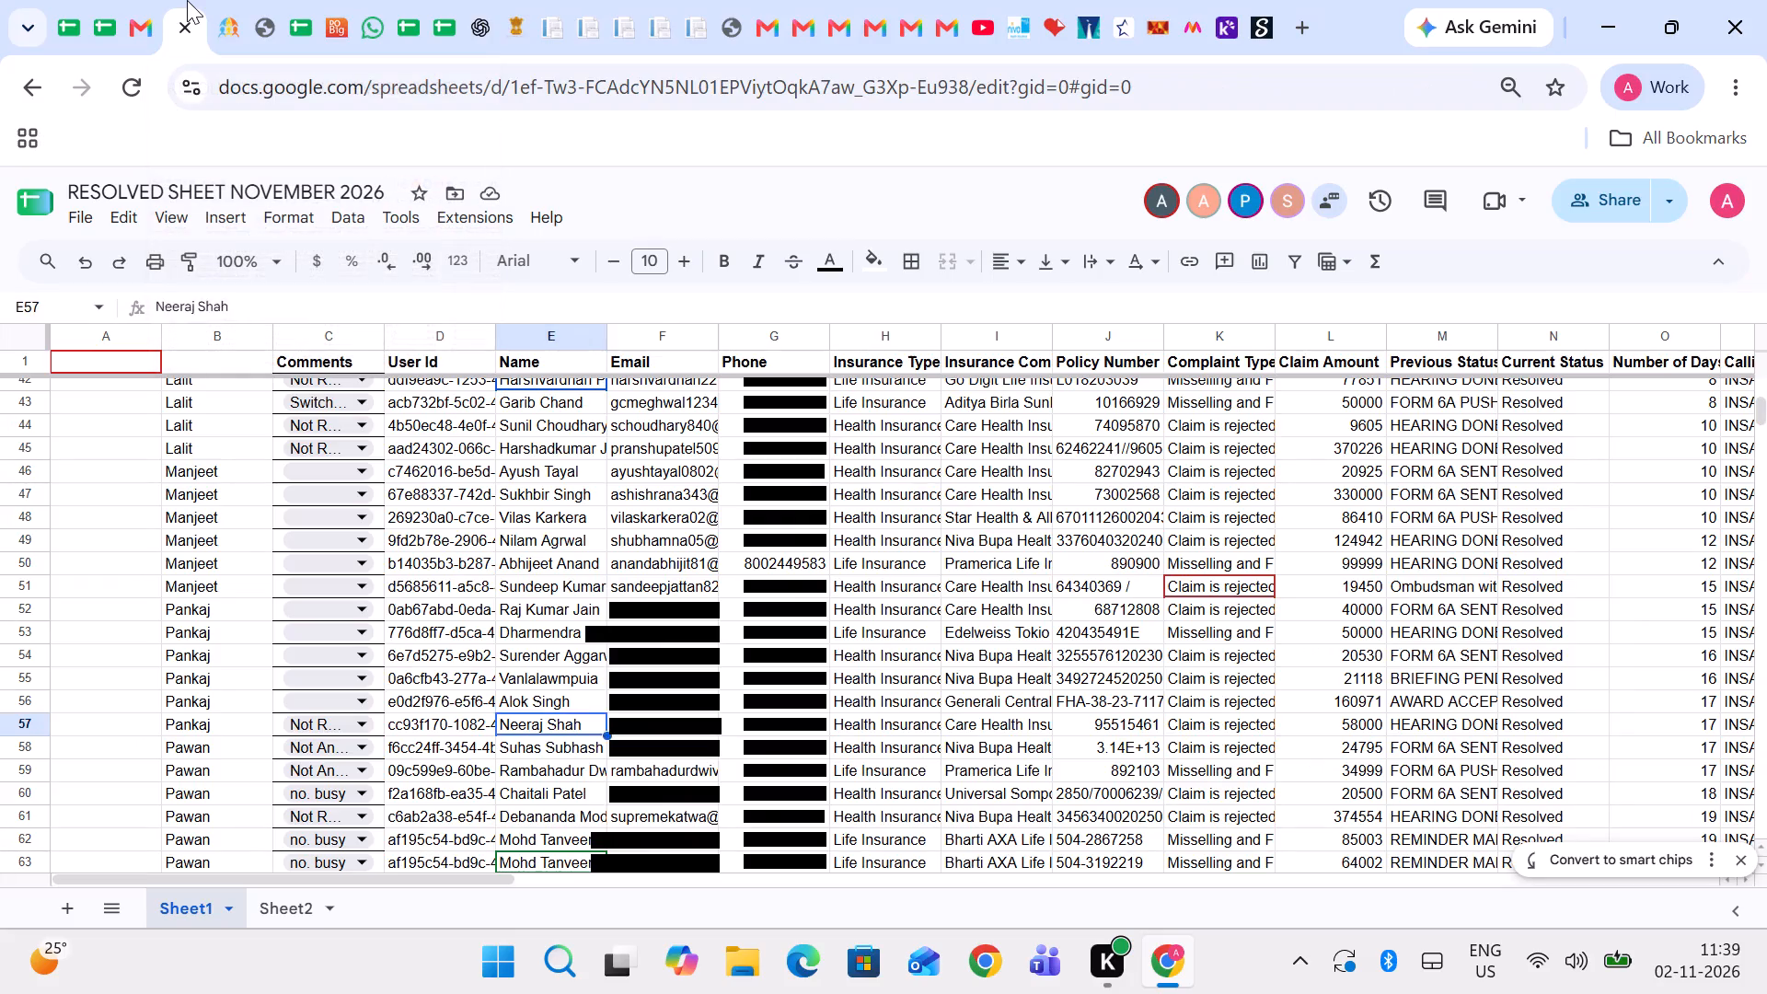
key(Left)
key(Right)
key(Right)
key(Right)
Return to the complaint in Insurance Samadhan, recheck its details and Resolution section, and view its complaint comments.
click(240, 0)
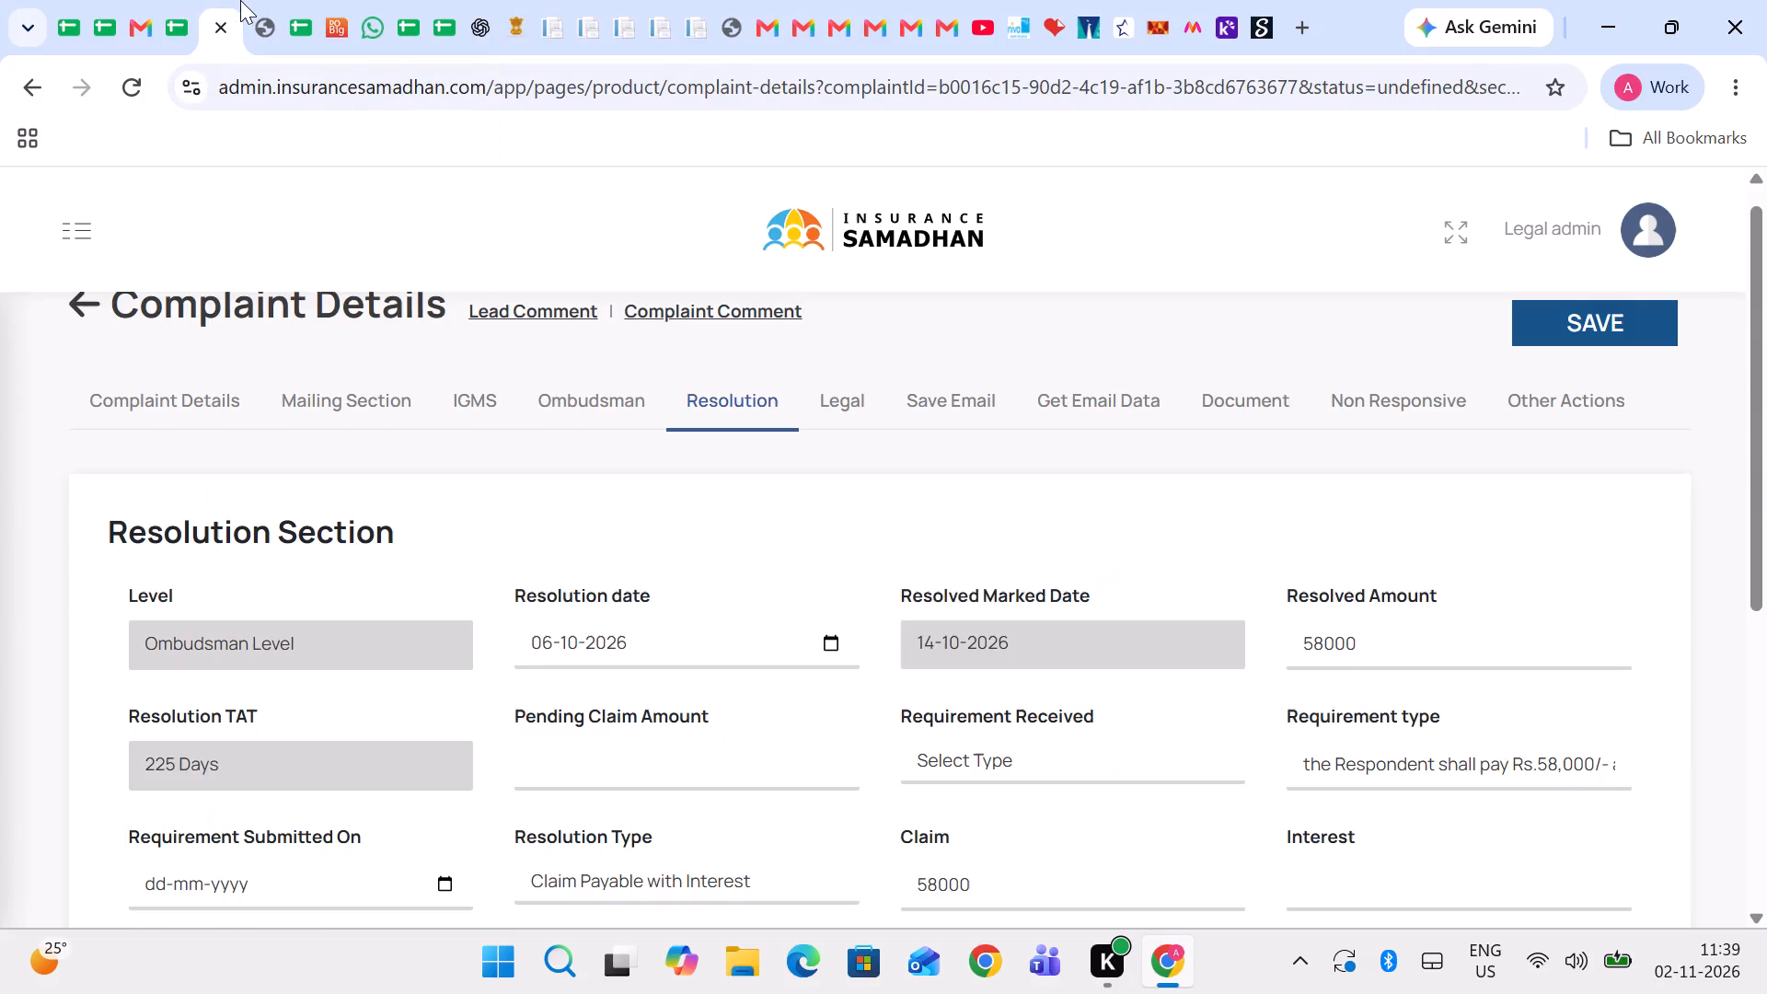
click(247, 413)
click(245, 416)
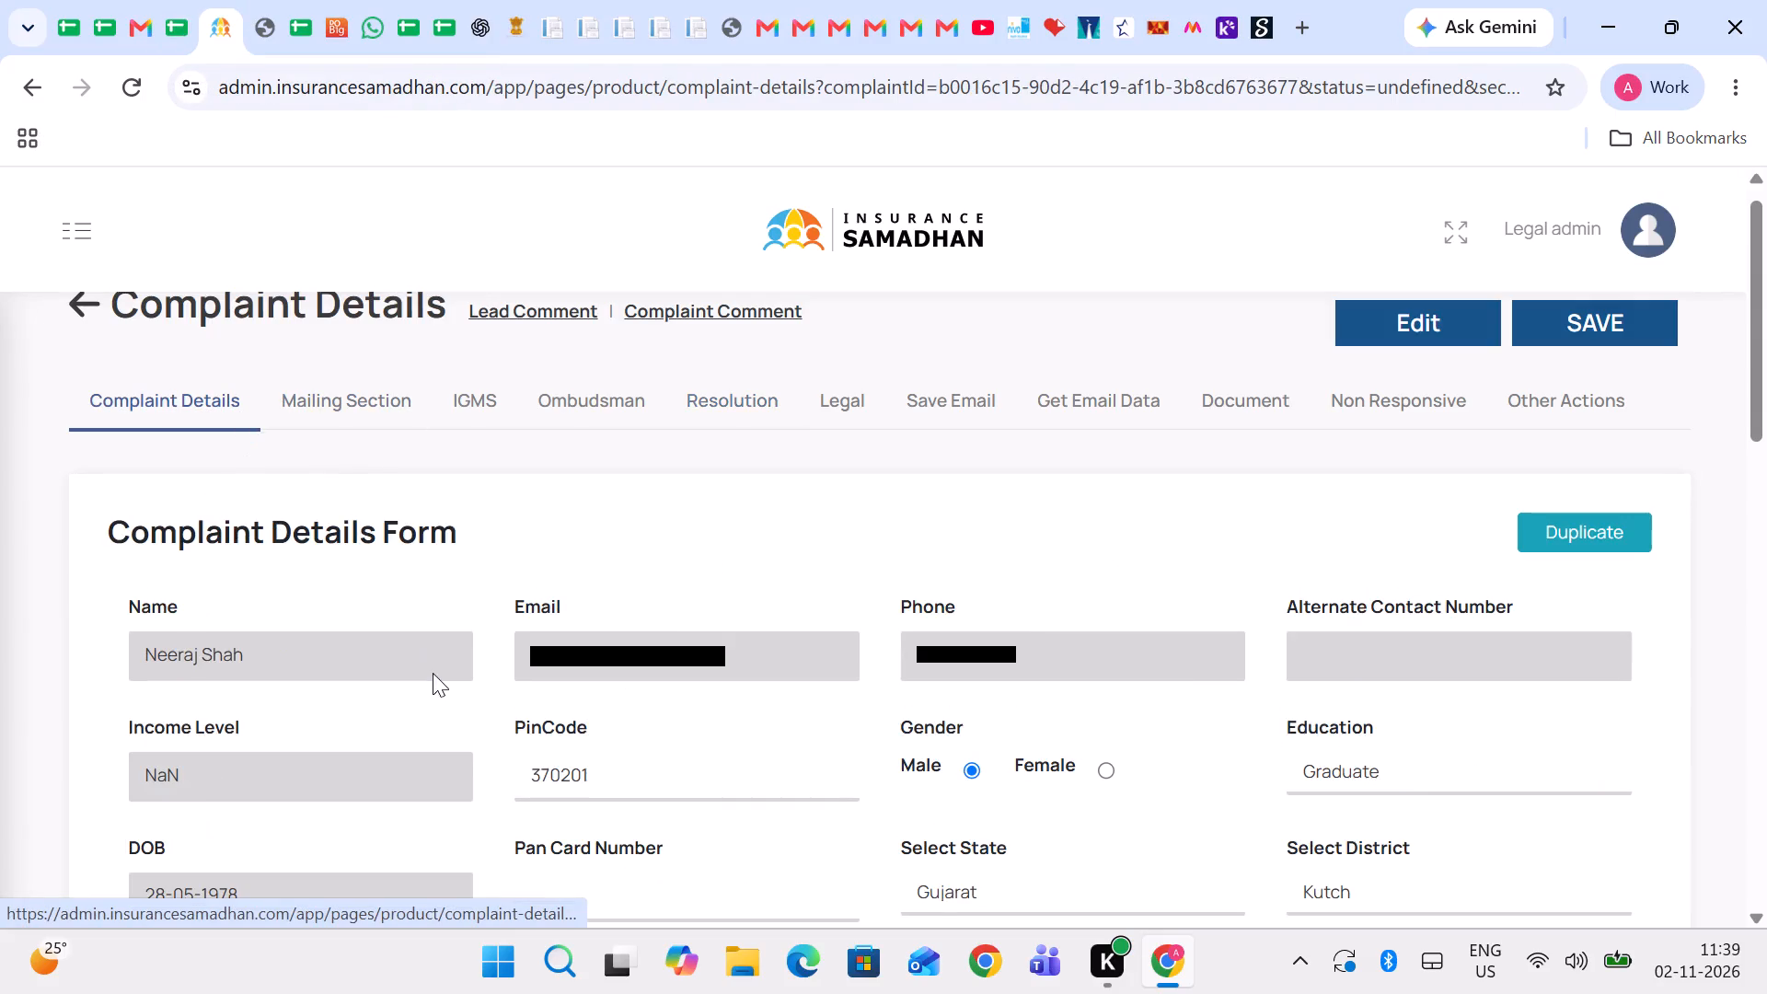
scroll(433, 673, down, 1)
scroll(716, 582, up, 2)
click(700, 364)
click(720, 416)
click(708, 355)
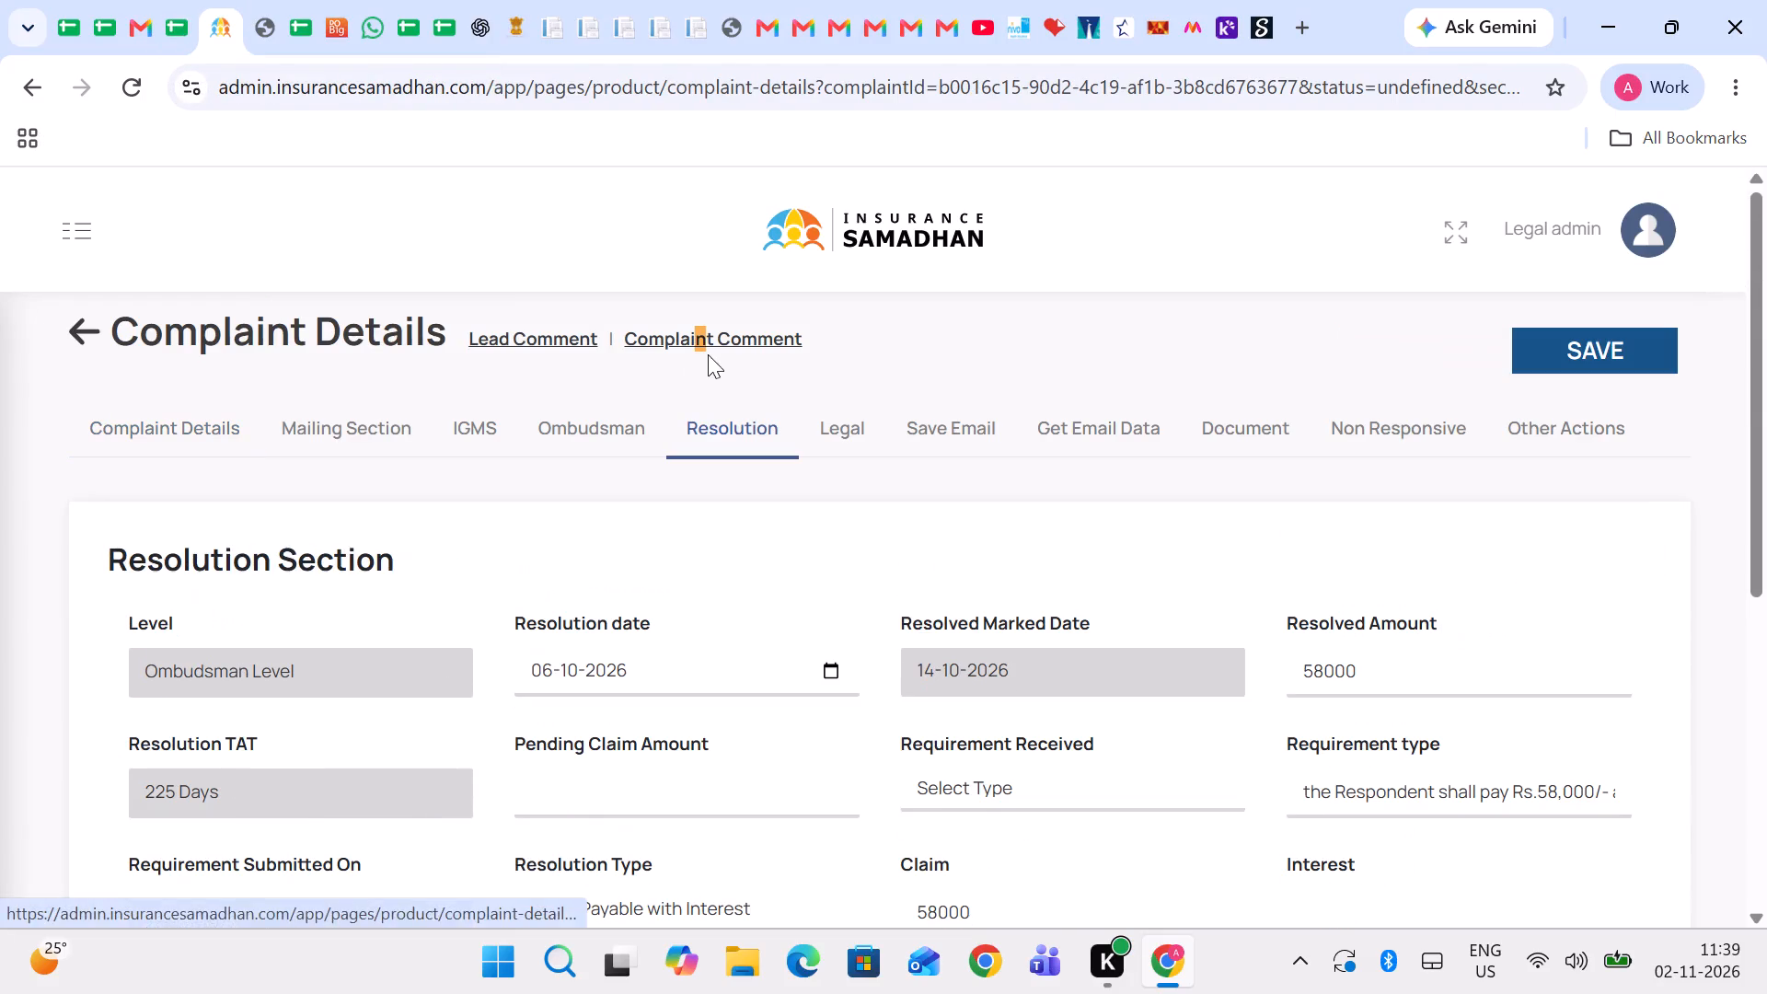
click(712, 343)
click(573, 260)
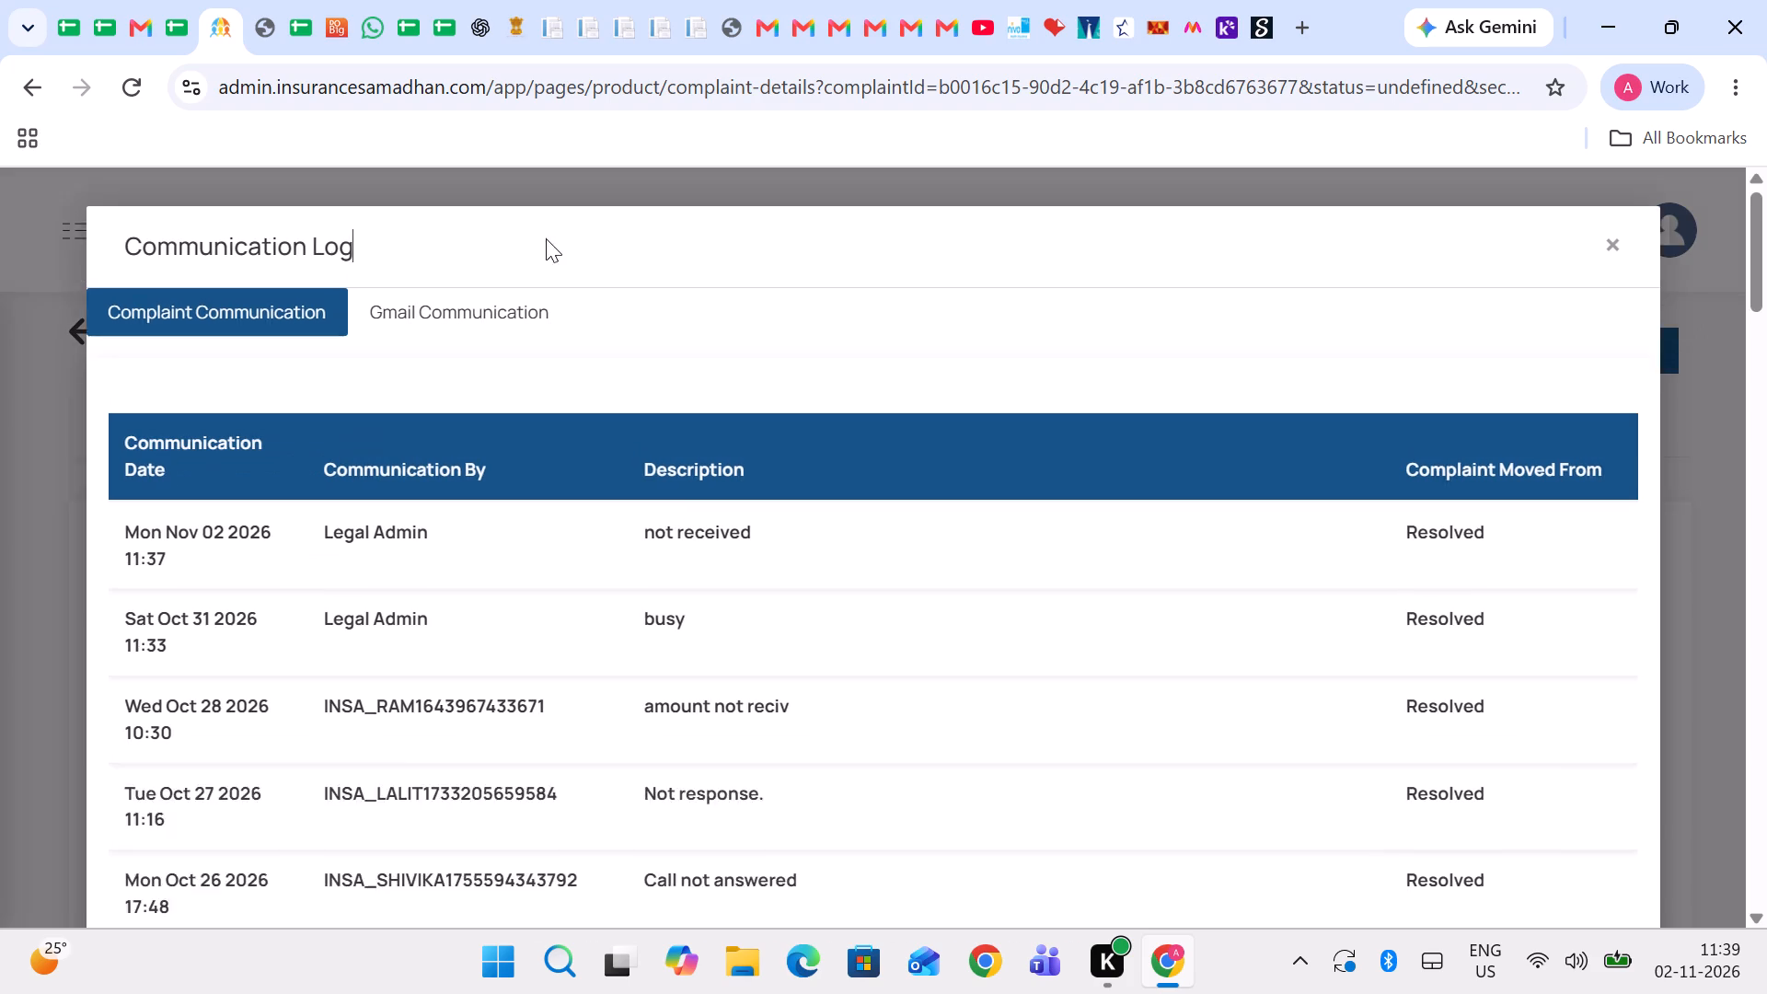
Check the award number, date and signature at the end of the resolution proof, and close the document.
click(278, 0)
scroll(760, 655, down, 4)
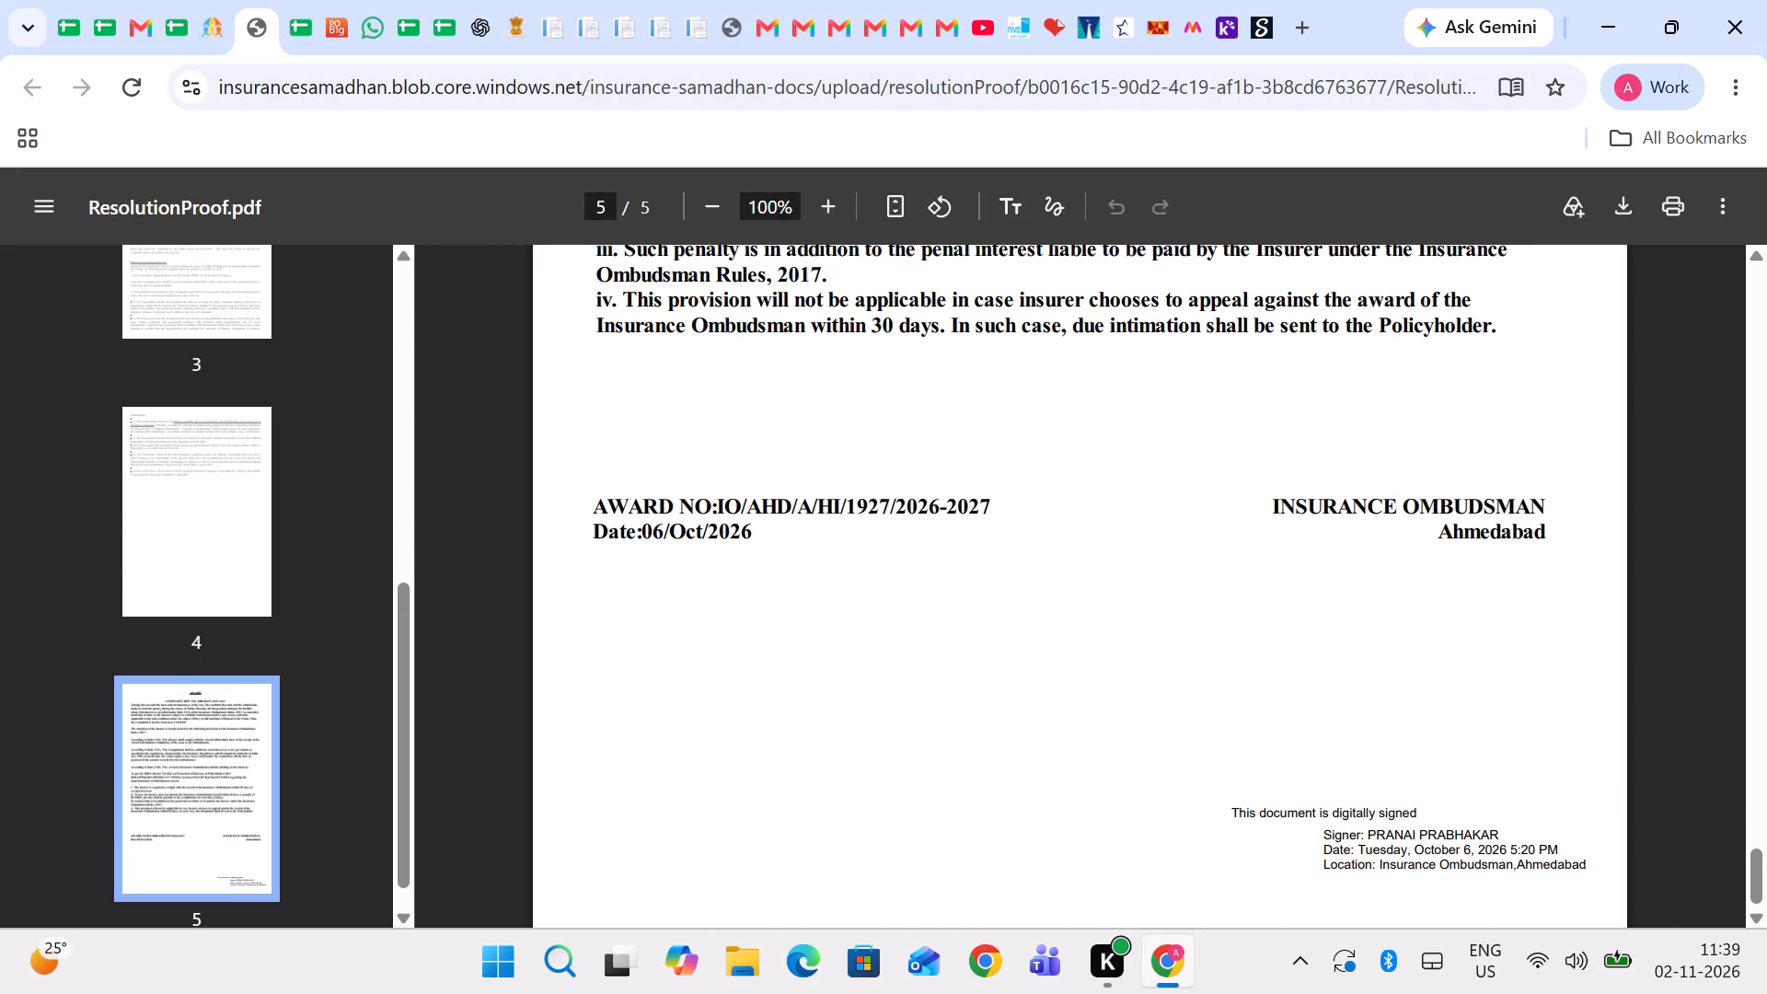
scroll(760, 655, up, 5)
scroll(760, 655, down, 8)
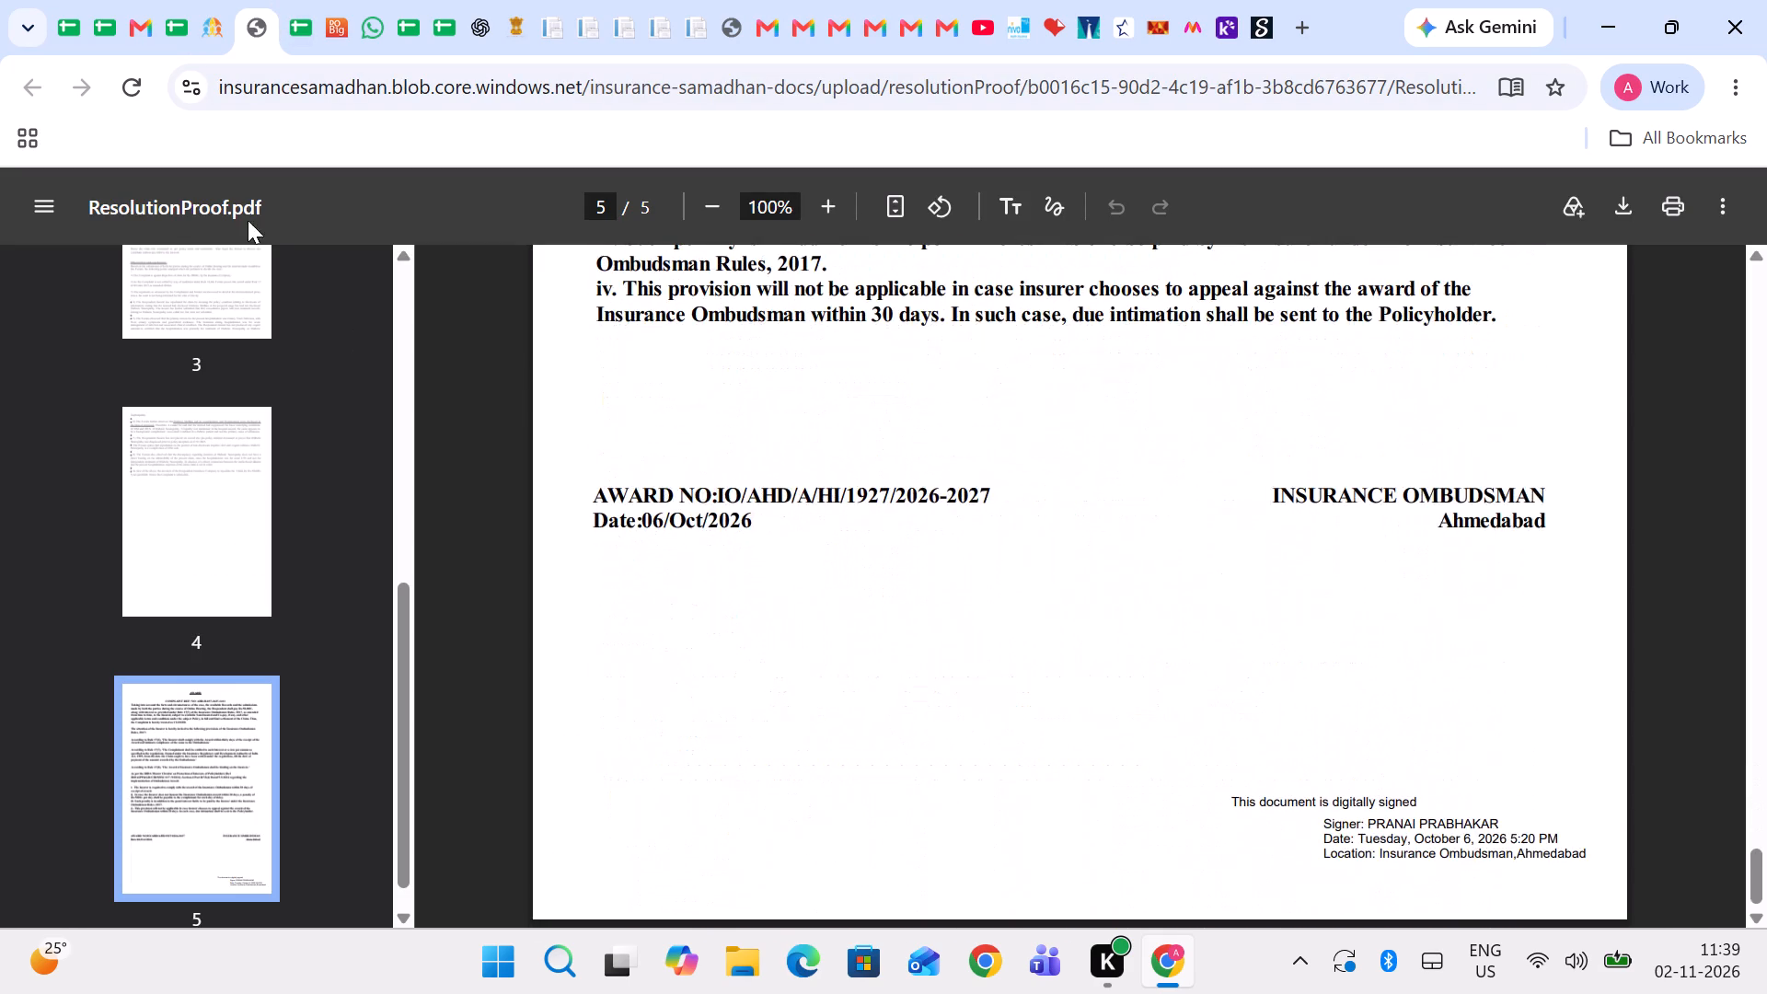
click(256, 28)
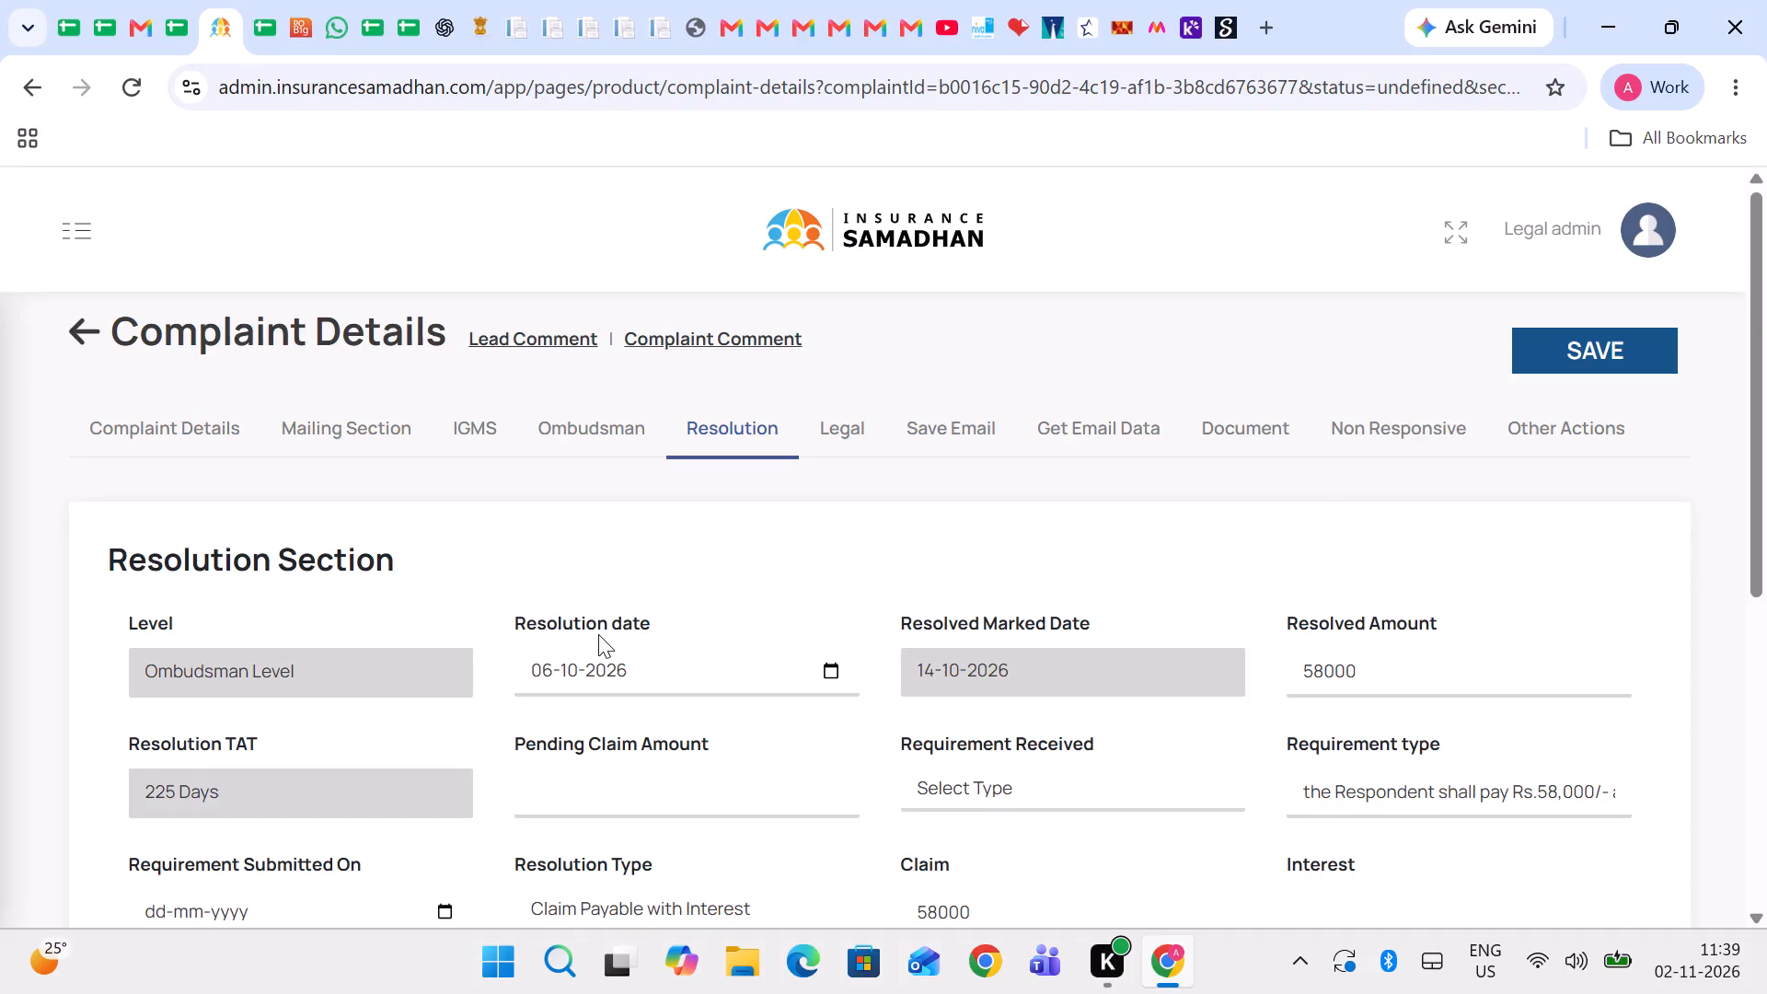
Leave the complaint's details and return to the All Complaints list.
scroll(598, 634, down, 1)
scroll(98, 336, up, 2)
click(63, 306)
click(89, 346)
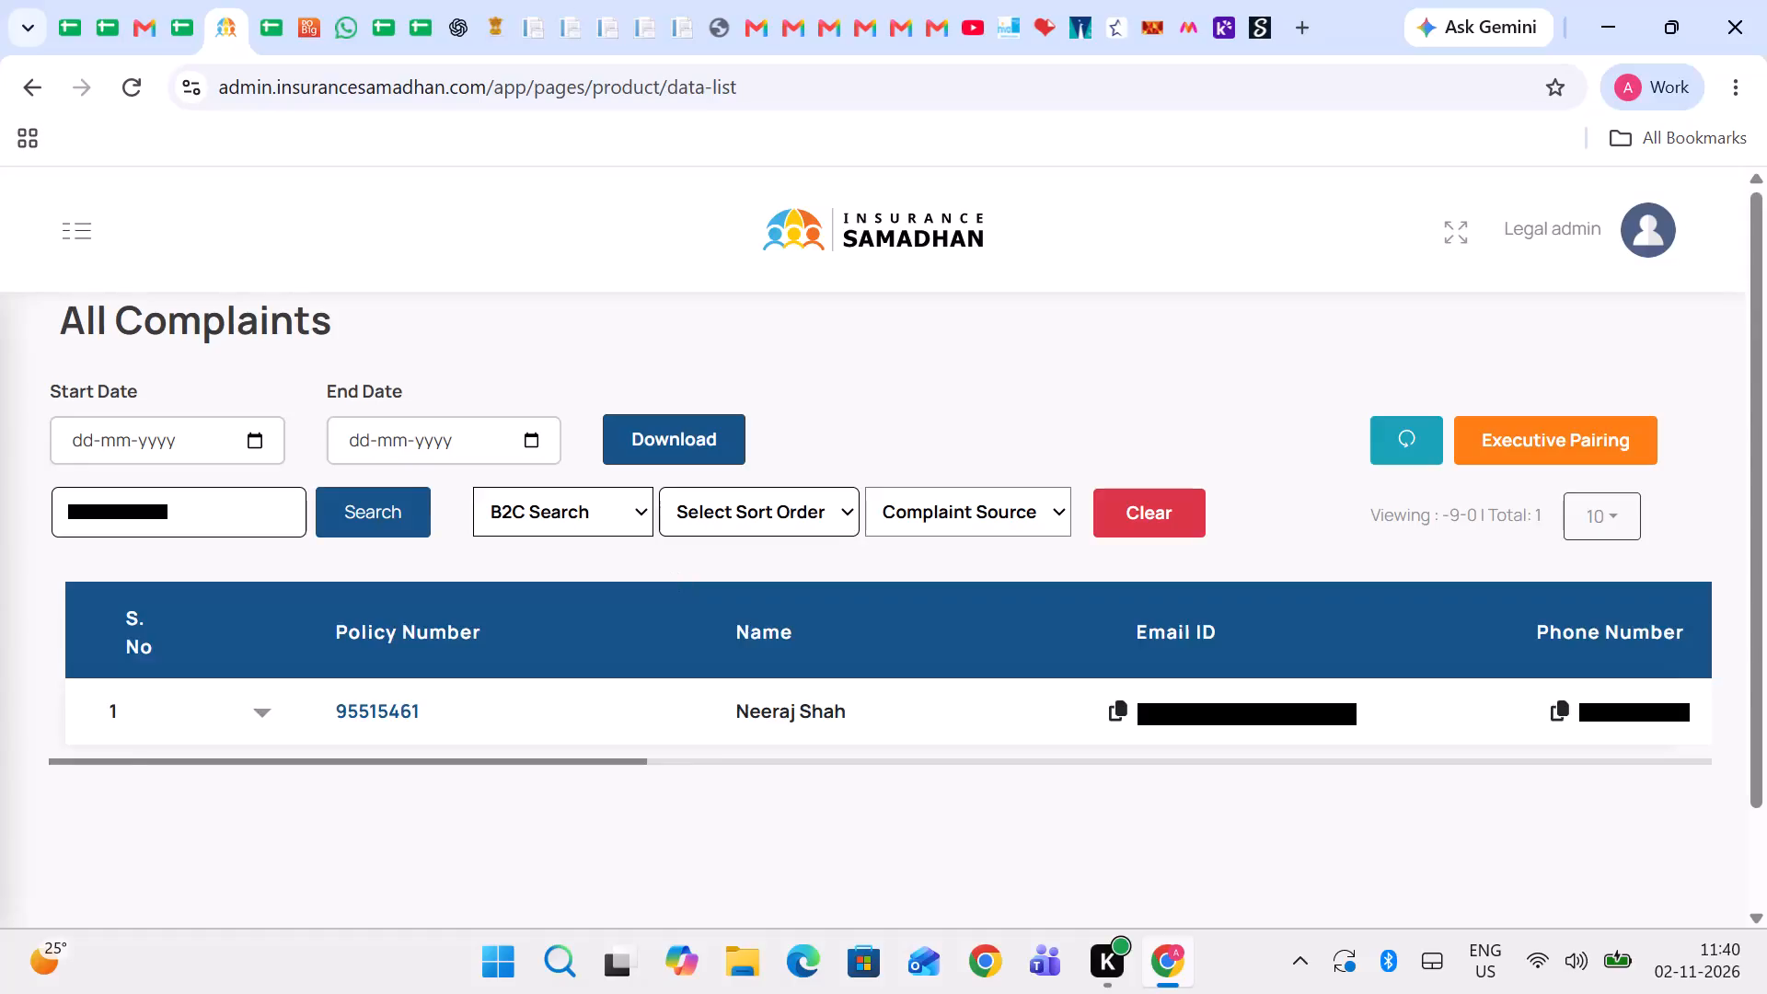
scroll(833, 627, left, 2)
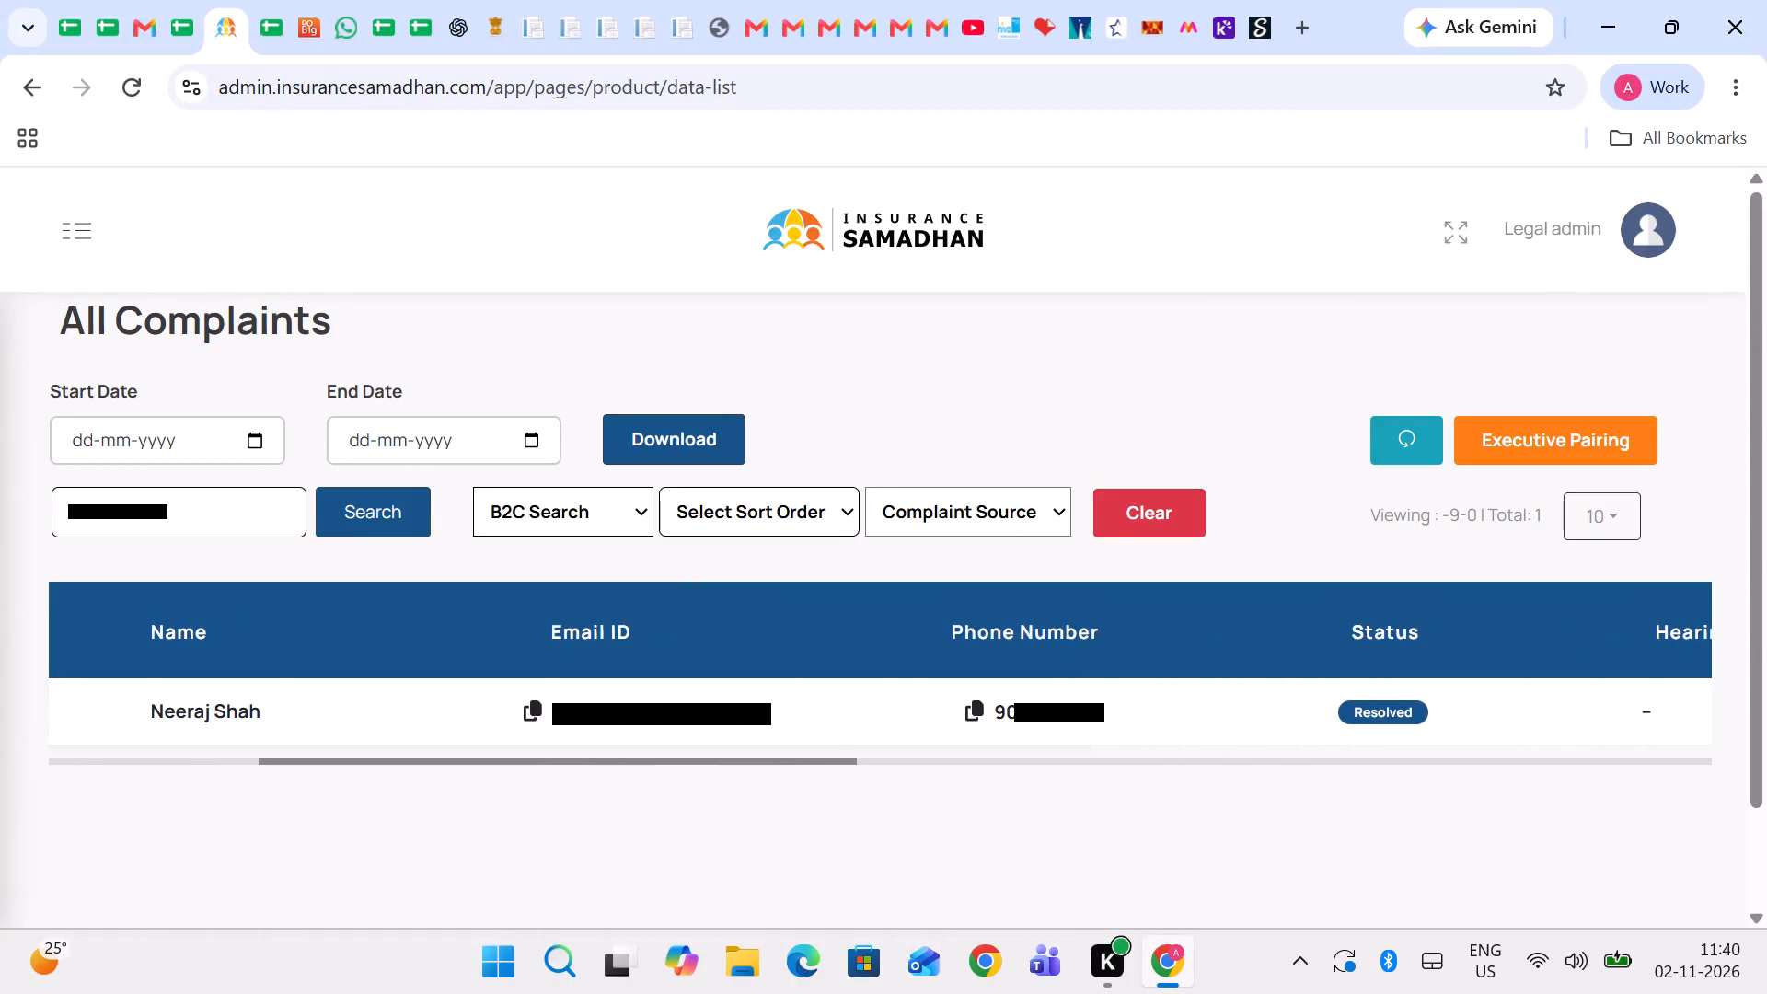
scroll(833, 627, left, 2)
scroll(1021, 690, left, 3)
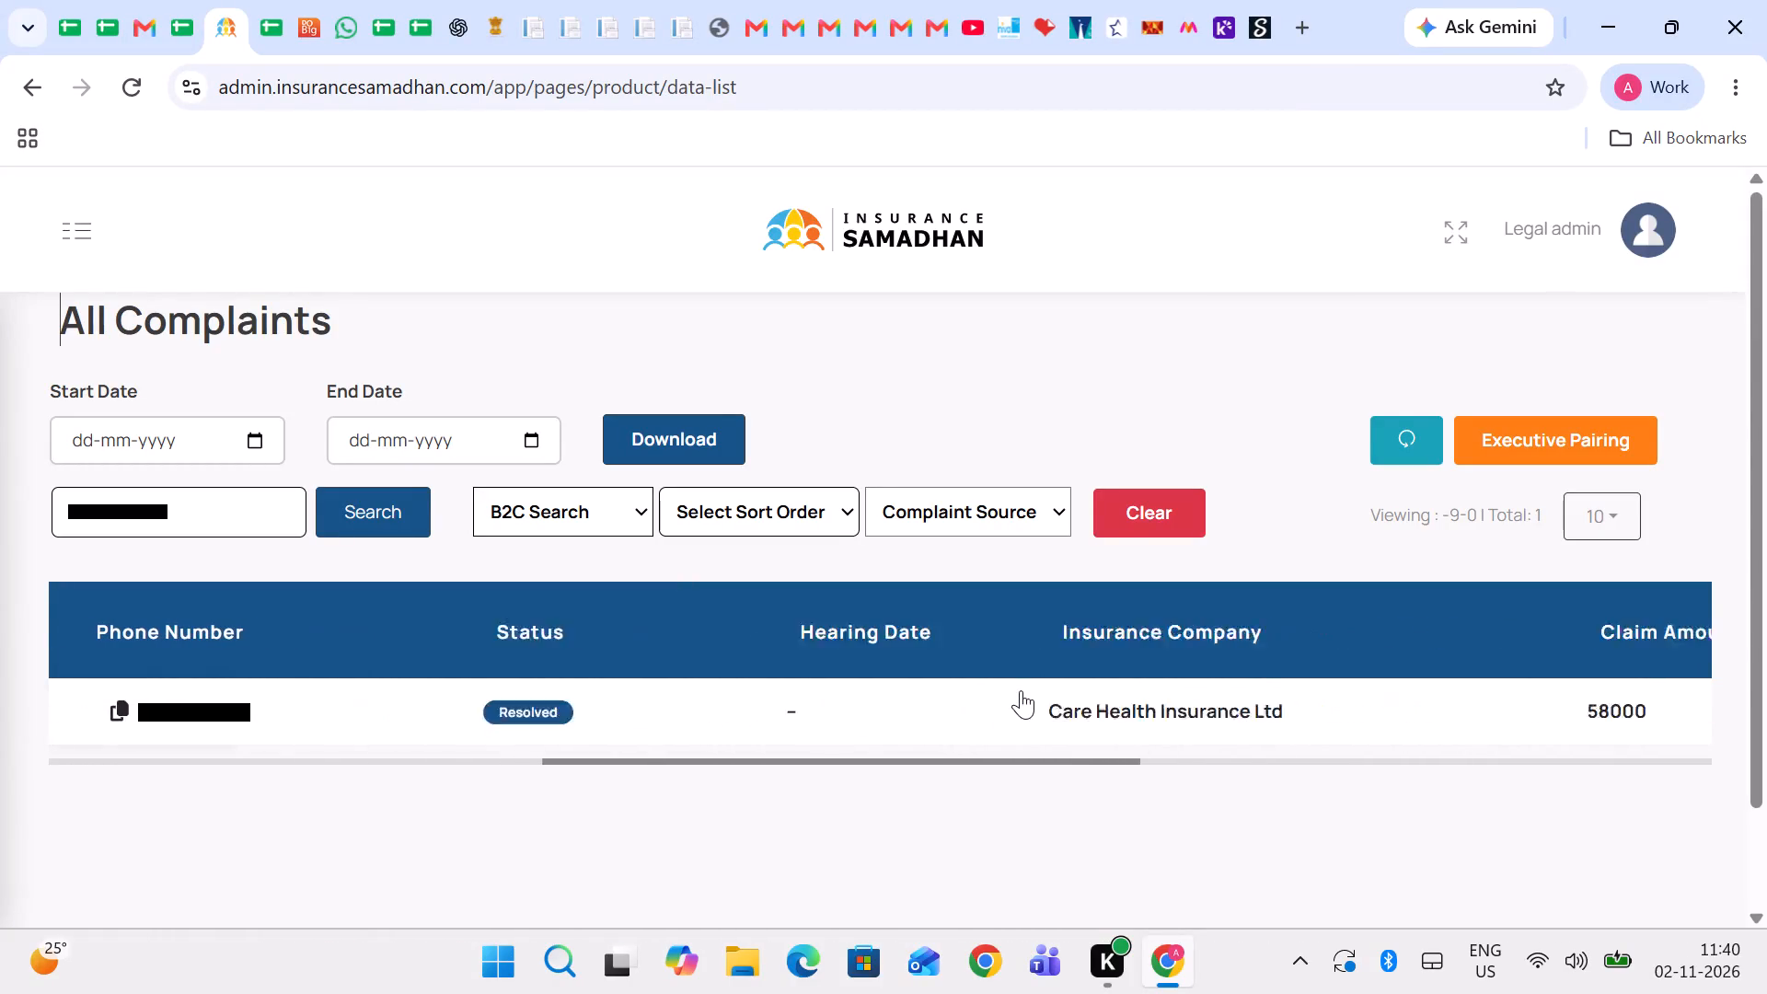
scroll(1021, 690, left, 1)
scroll(1021, 690, right, 1)
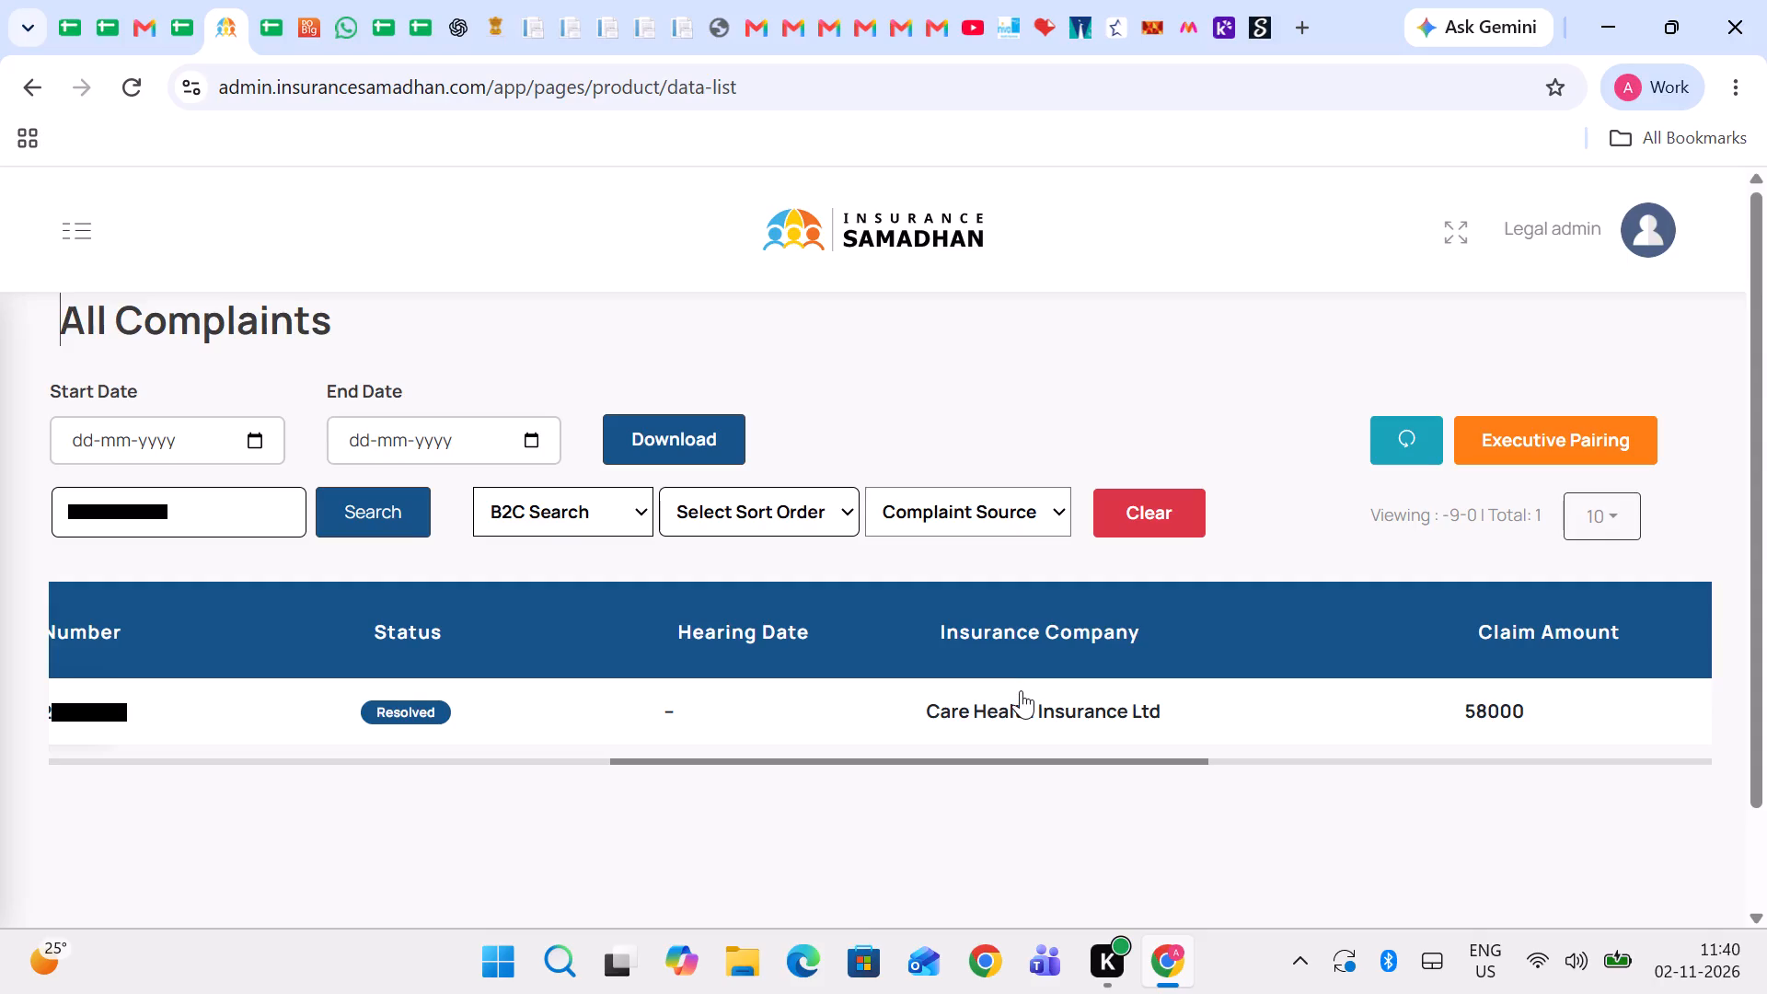
scroll(1021, 690, right, 2)
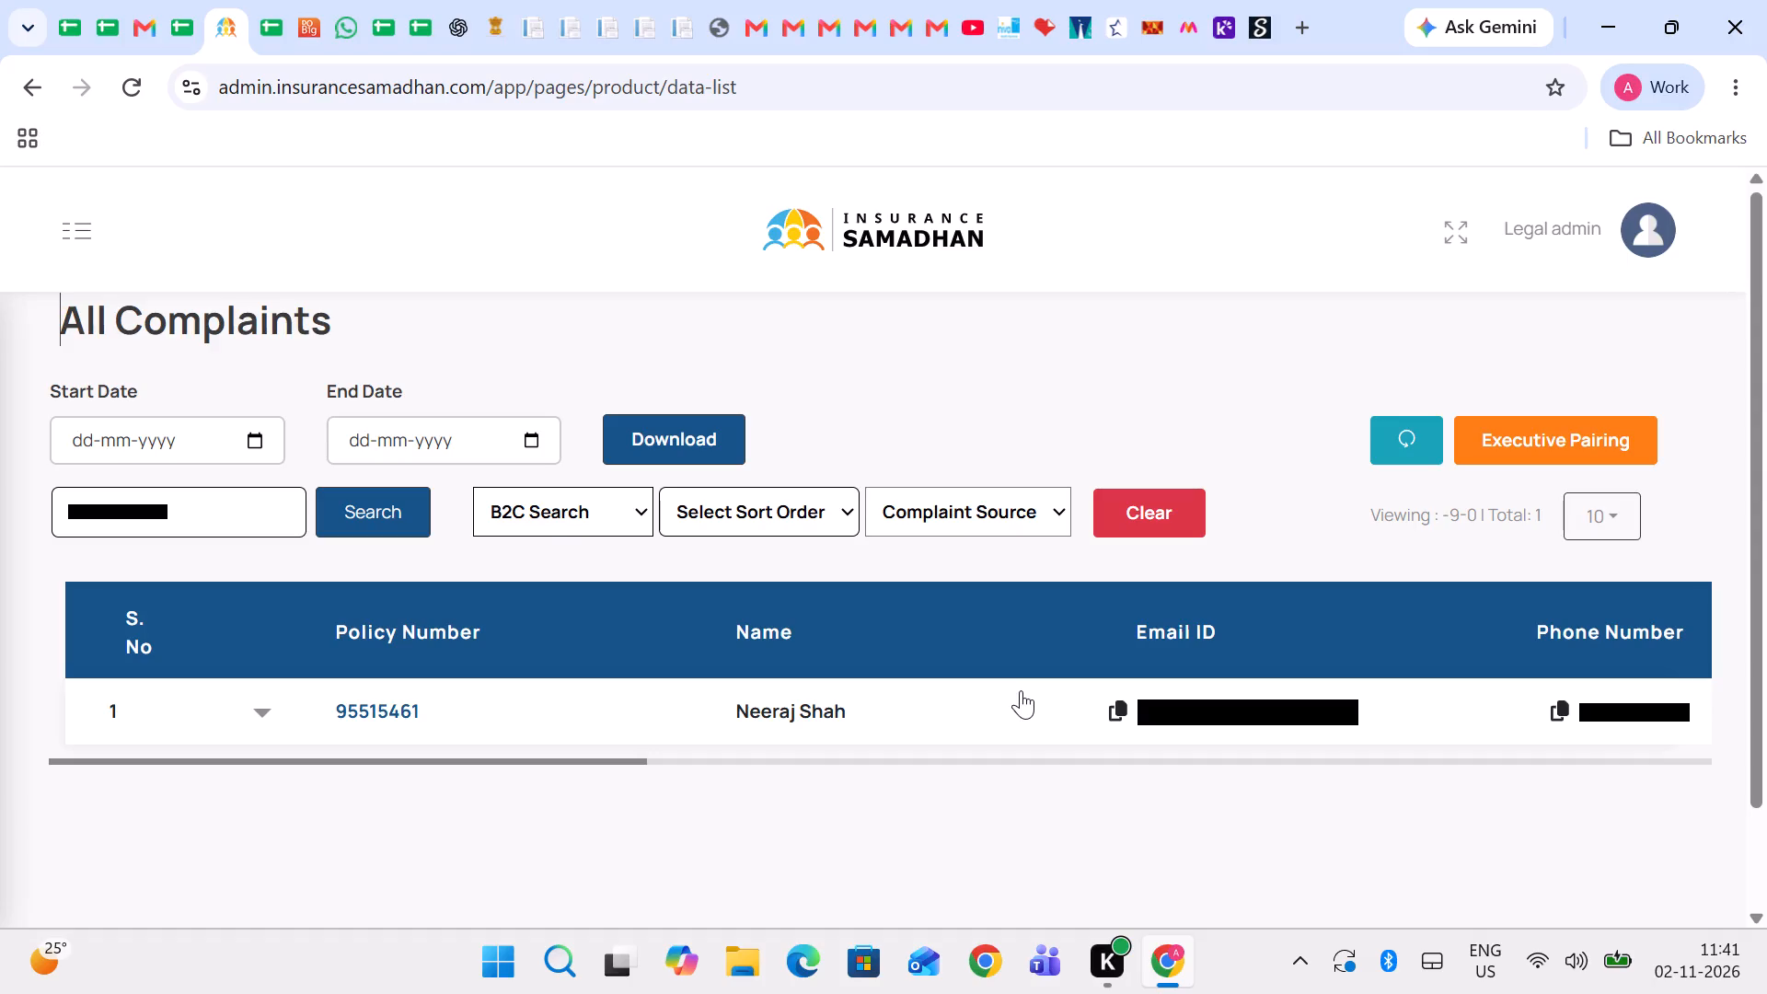
scroll(1090, 691, left, 2)
scroll(1090, 691, right, 2)
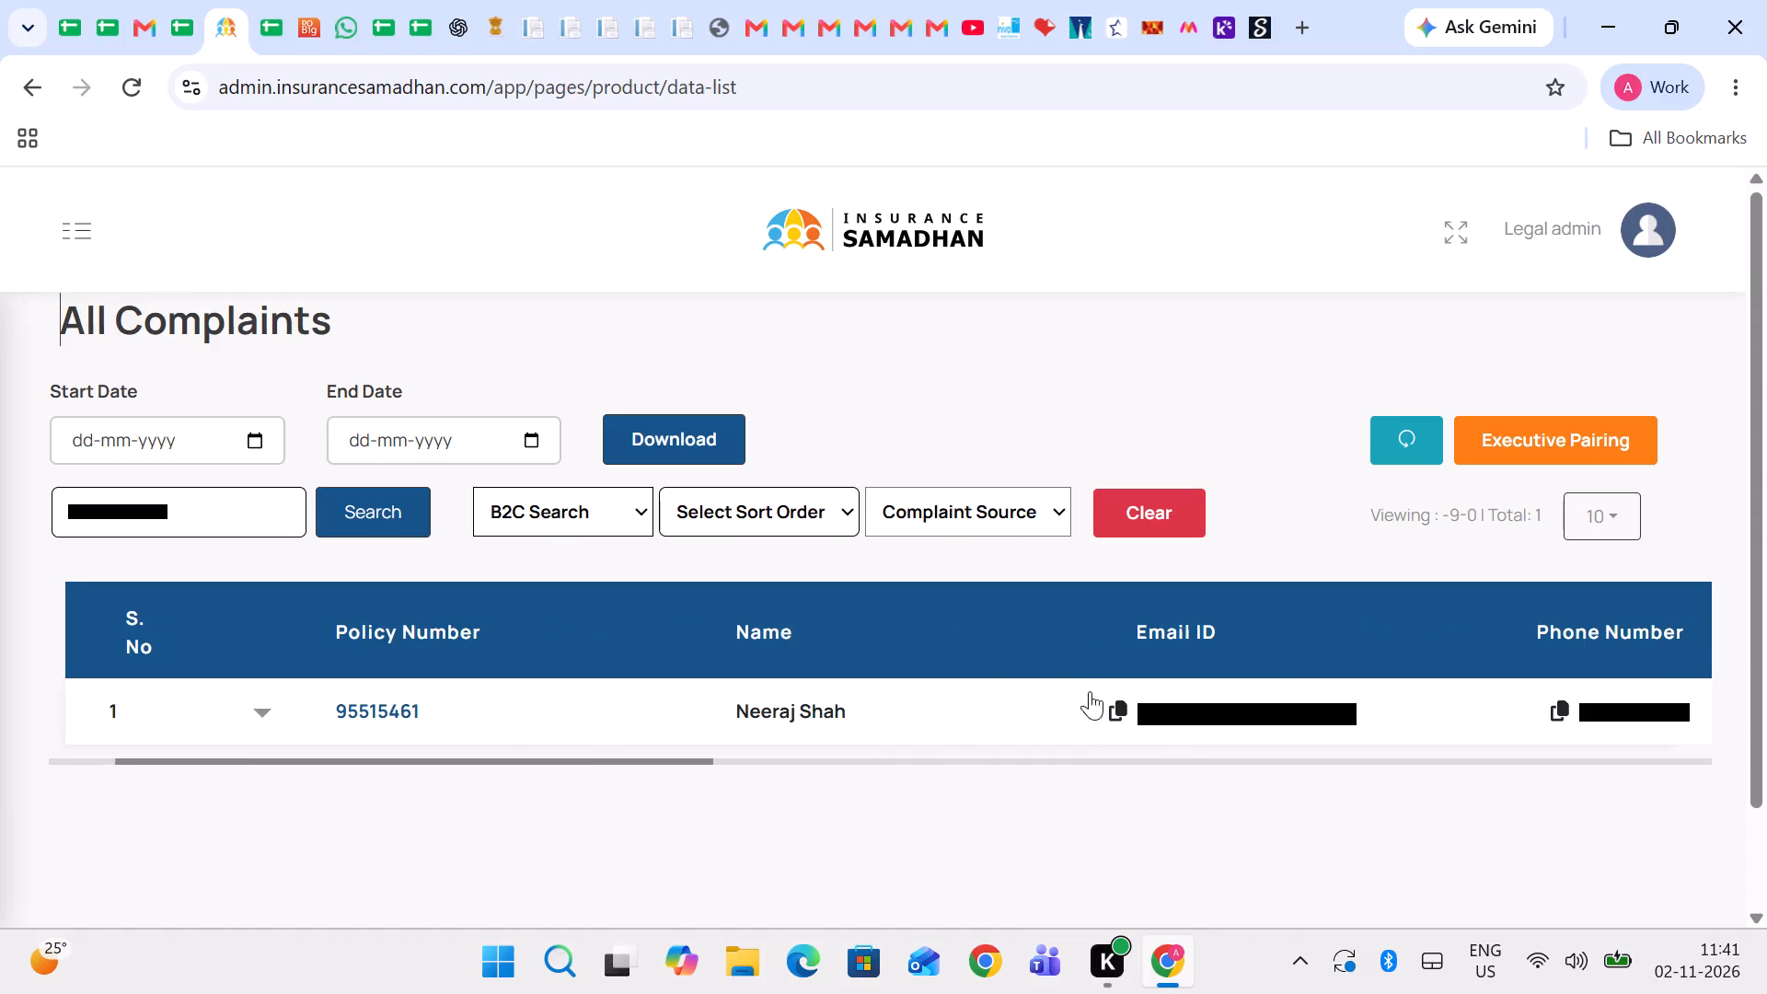
click(1010, 709)
scroll(1011, 709, left, 2)
click(1018, 792)
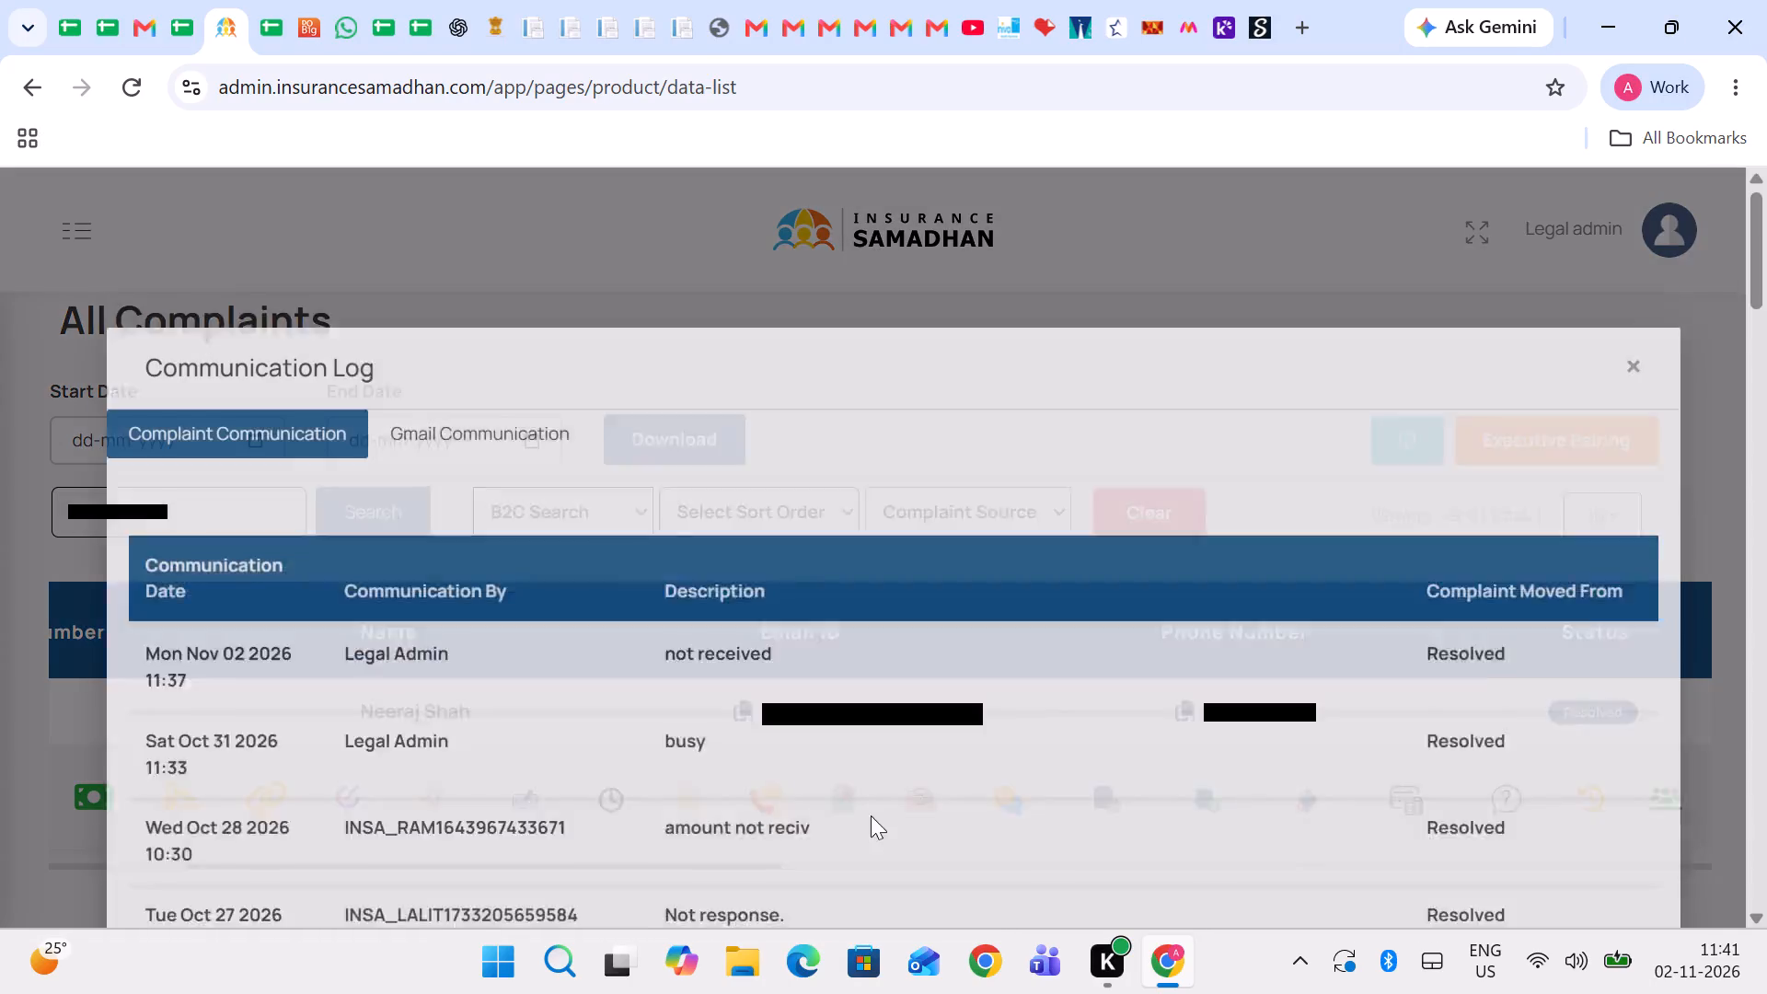
Review the recent entries in the complaint's Communication Log and leave the log.
scroll(849, 816, down, 1)
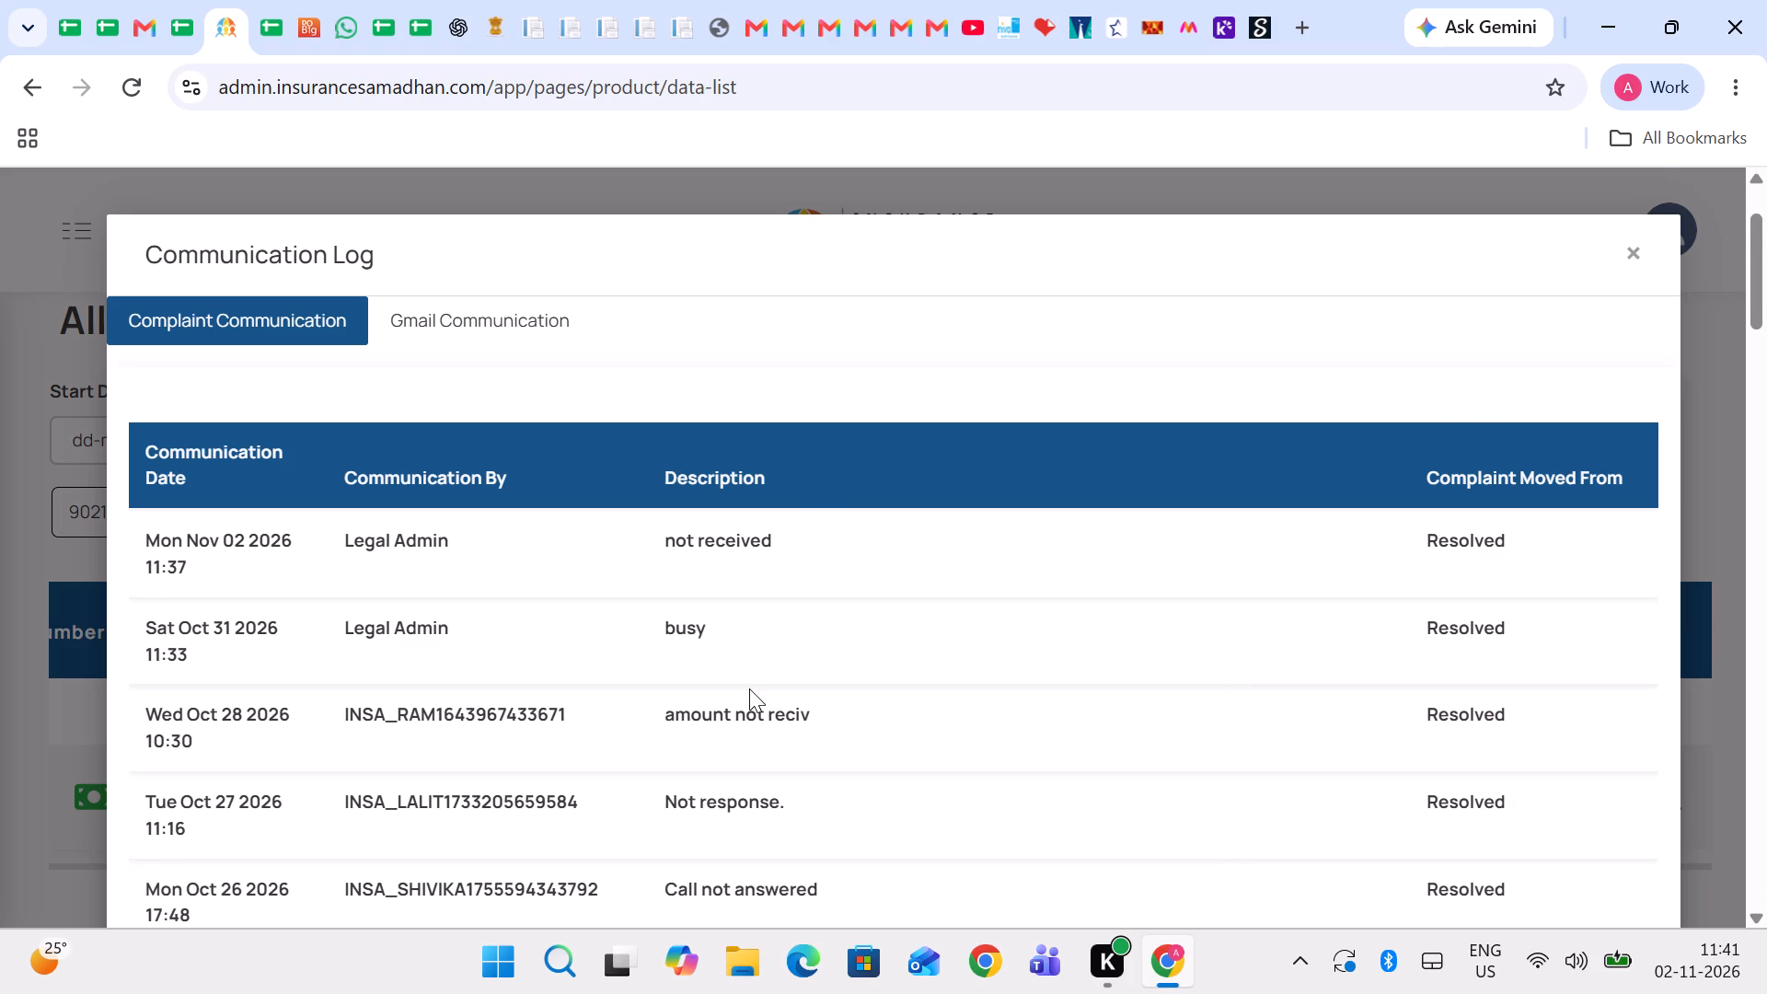
scroll(749, 688, up, 4)
scroll(703, 722, down, 1)
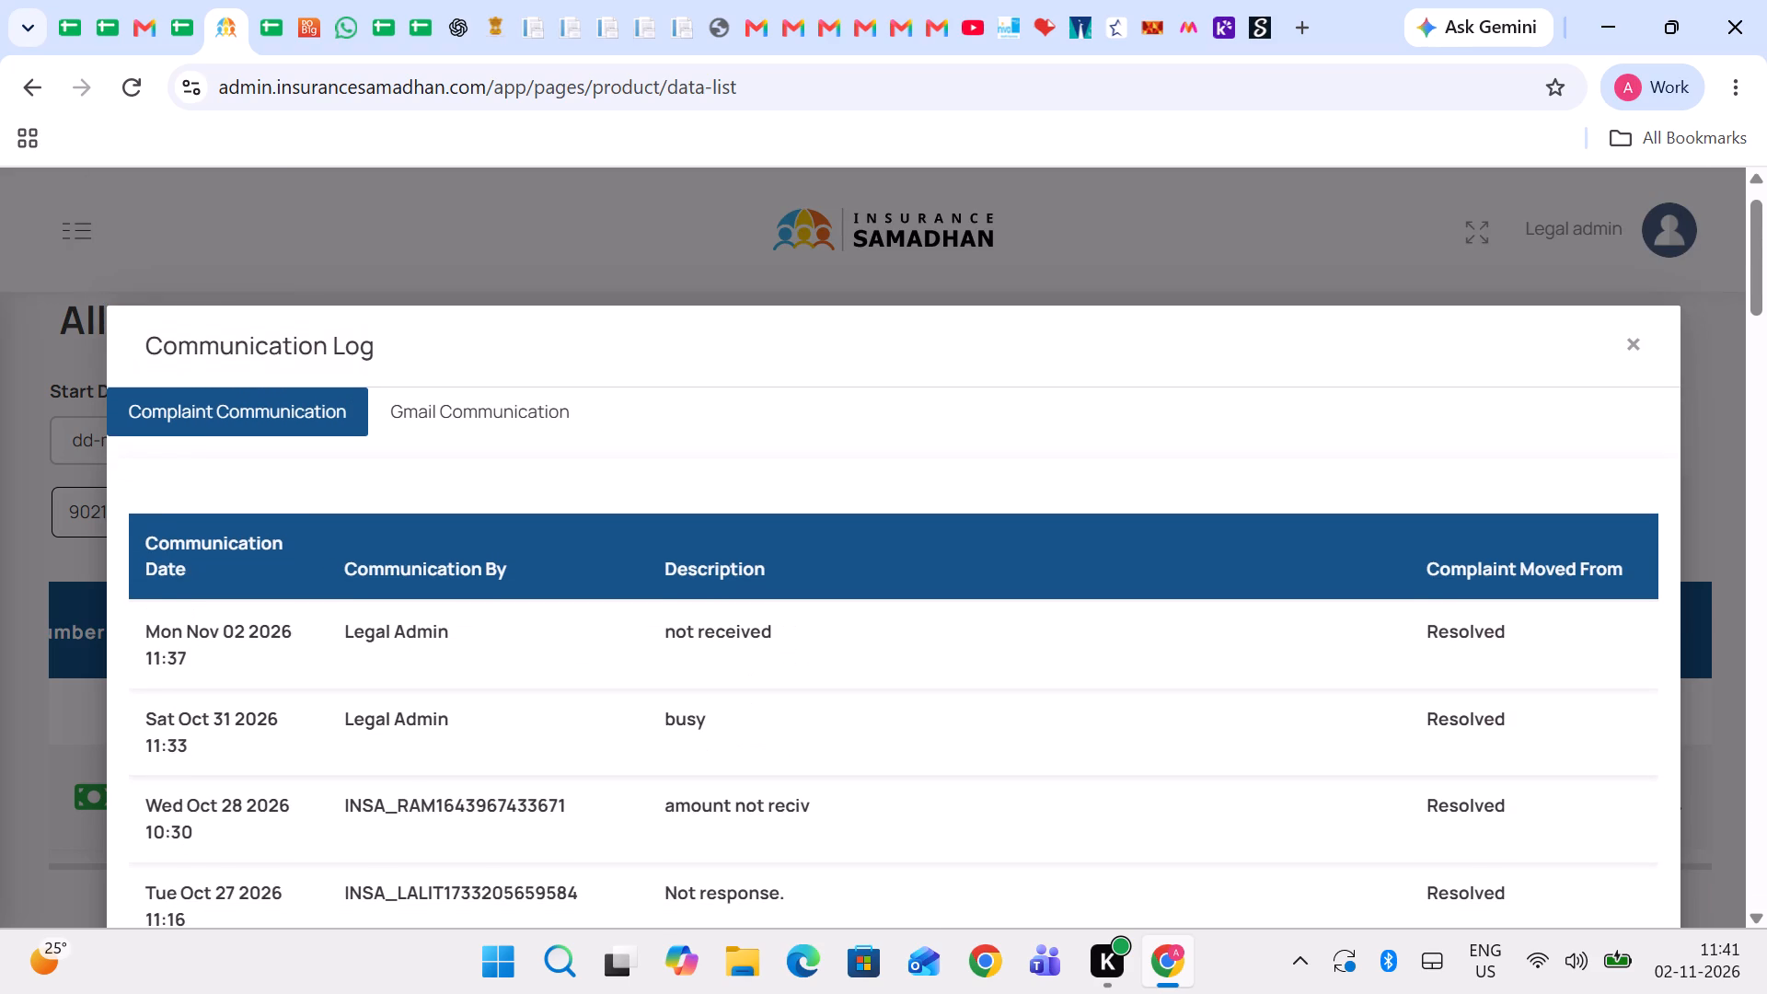
scroll(703, 722, down, 1)
scroll(541, 612, down, 1)
scroll(541, 612, up, 2)
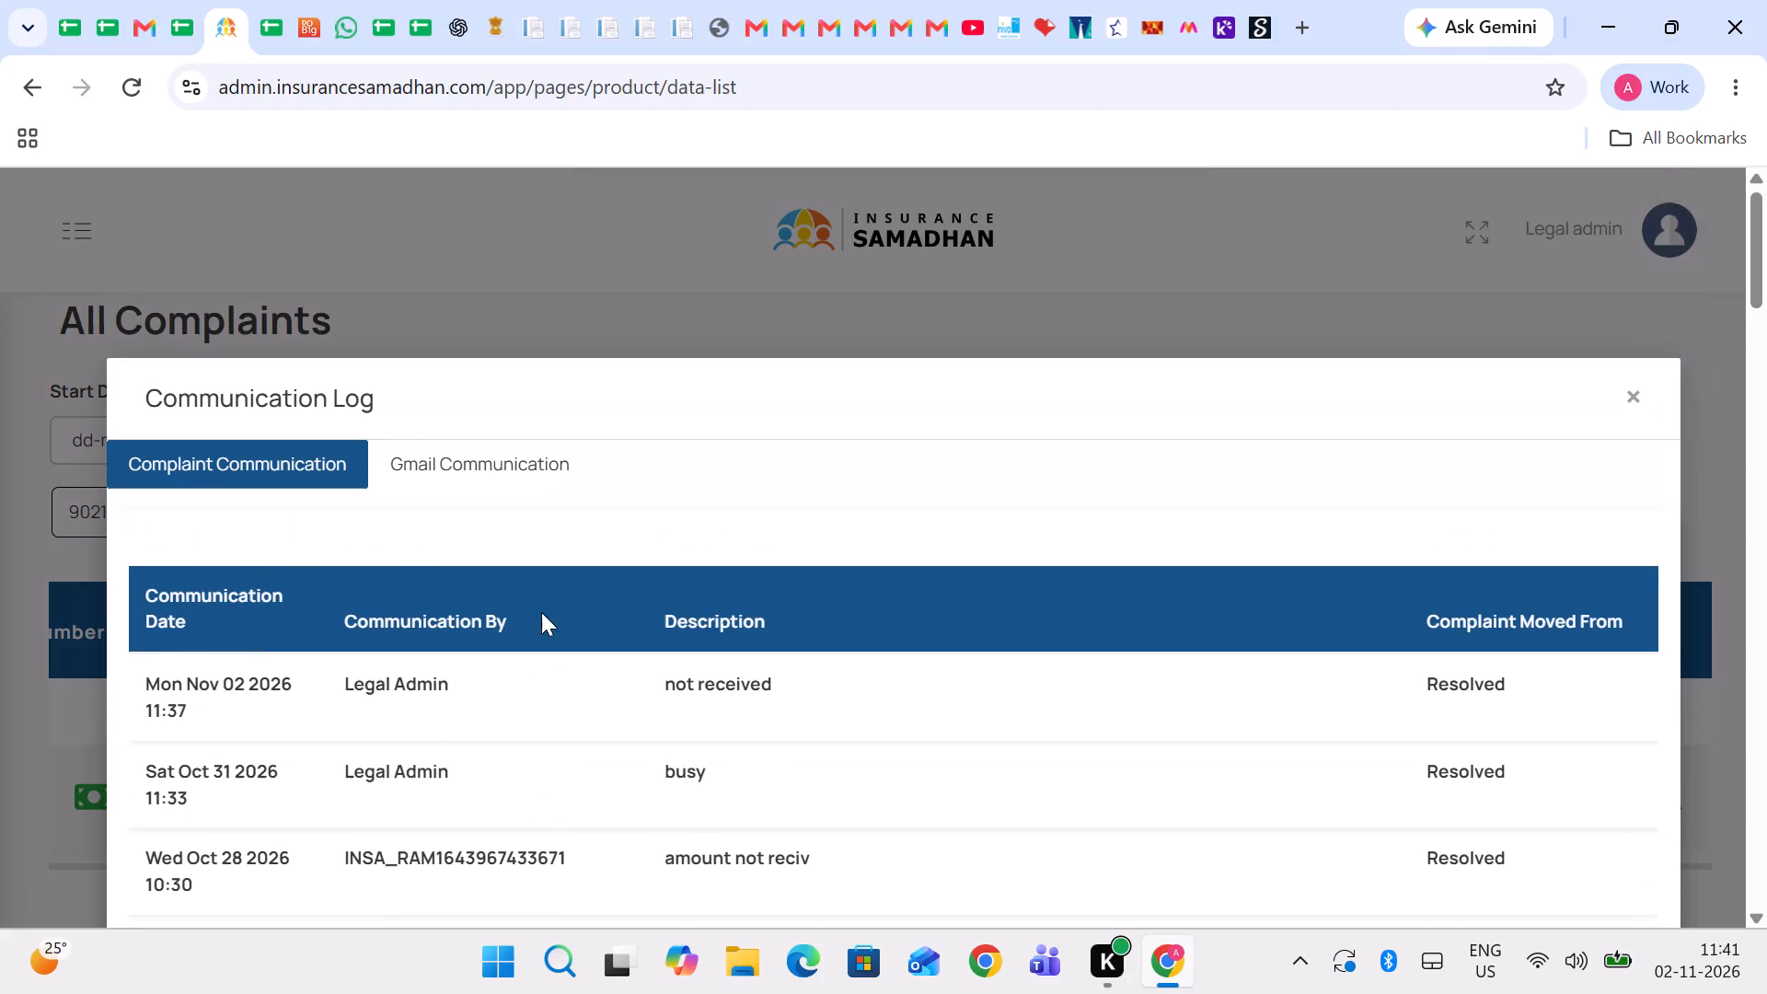
click(356, 225)
Go to the resolved sheet and select the Comments cell in row 57.
click(177, 0)
key(Left)
key(Left)
key(Left)
key(Left)
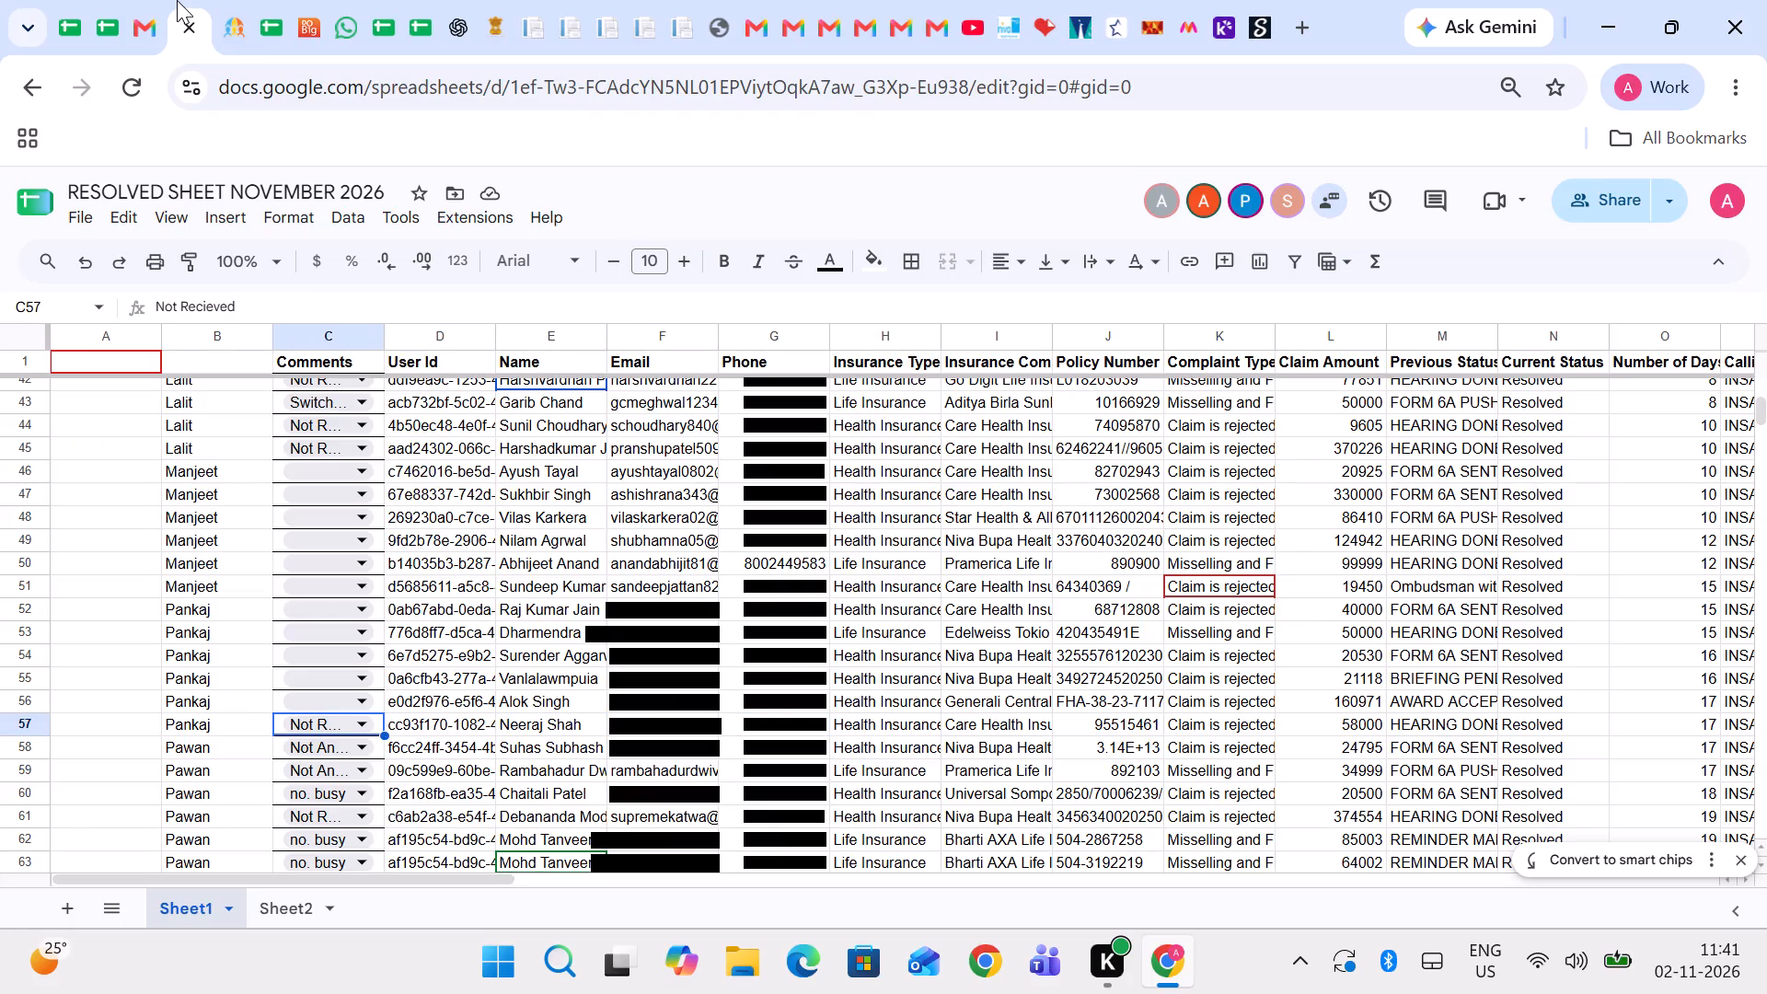
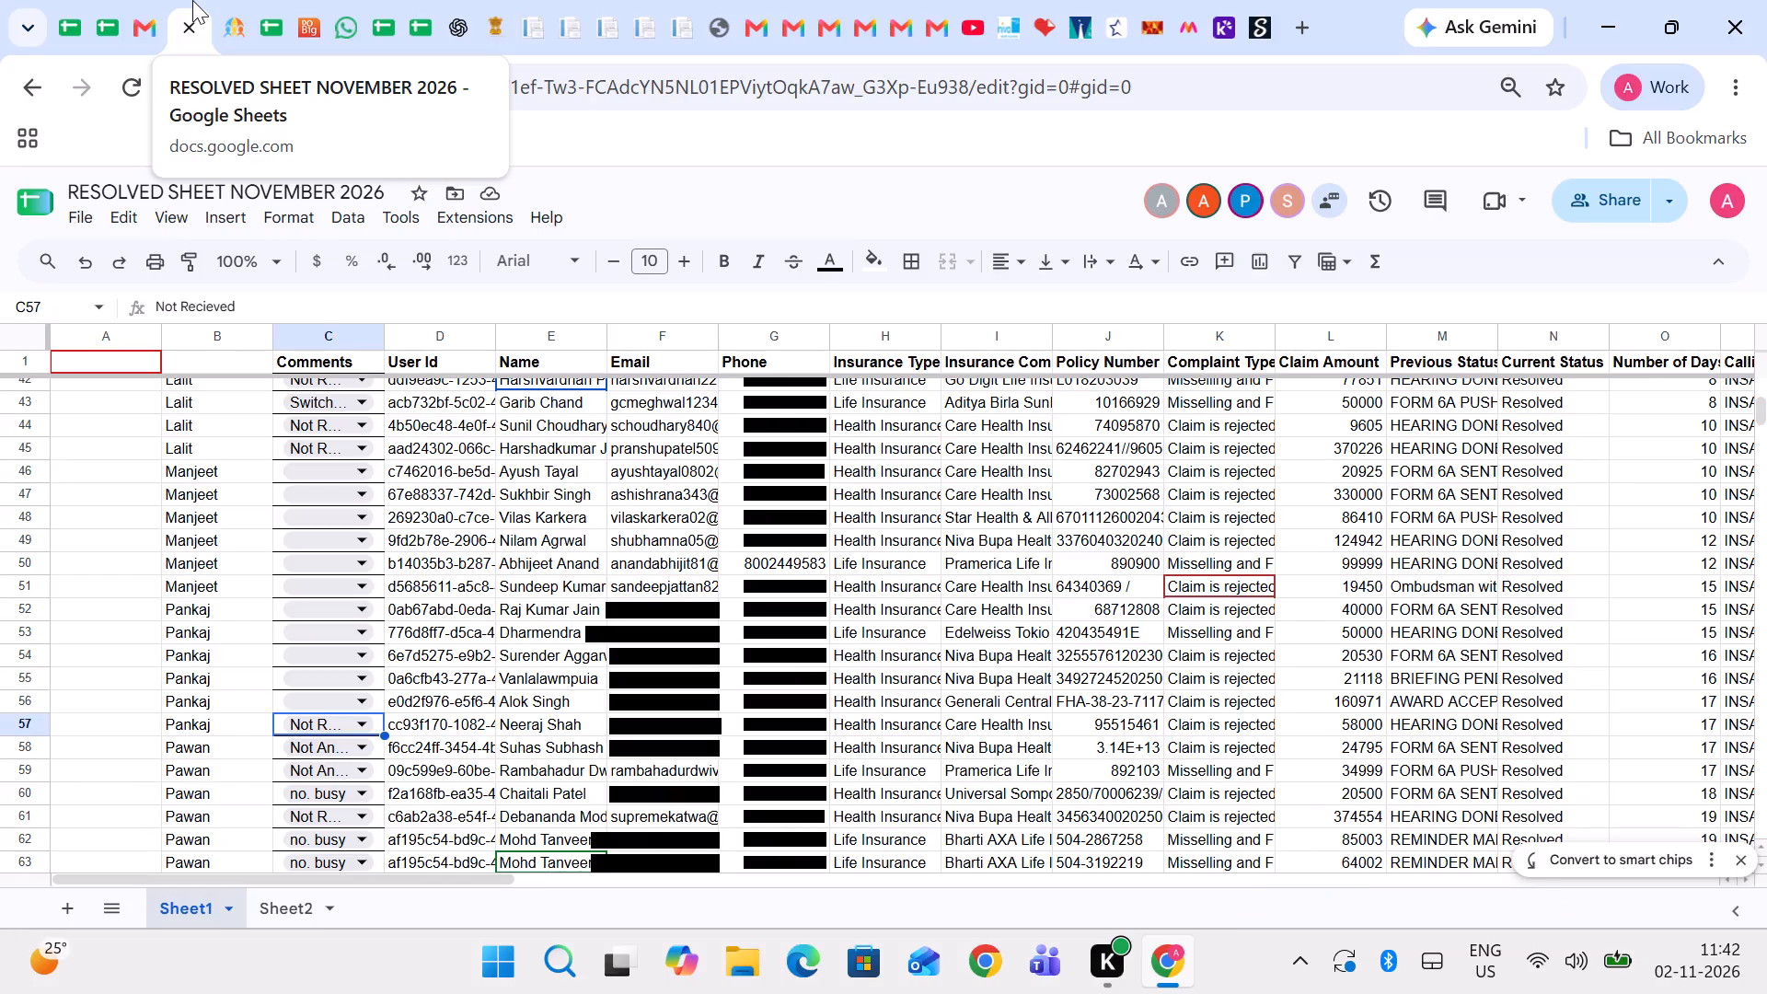
Switch to YouTube, return to the KING: Tu Mil Jaaye video and play it from the beginning.
click(970, 1)
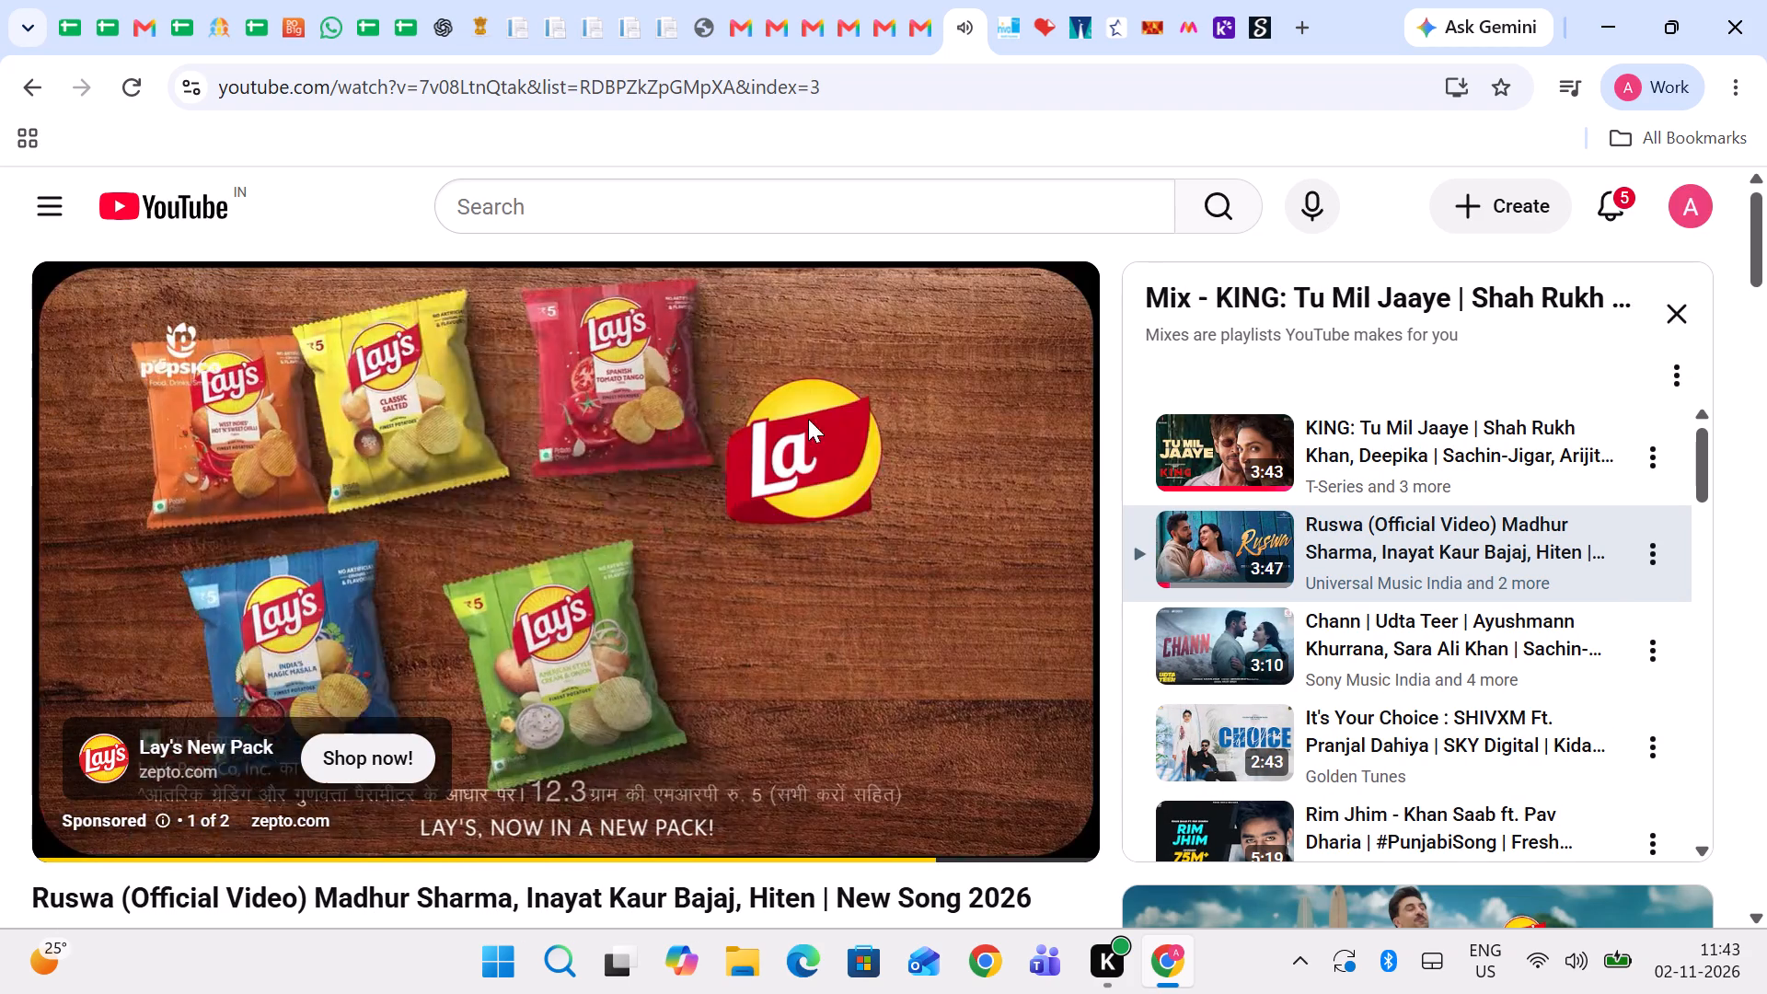
scroll(547, 594, right, 8)
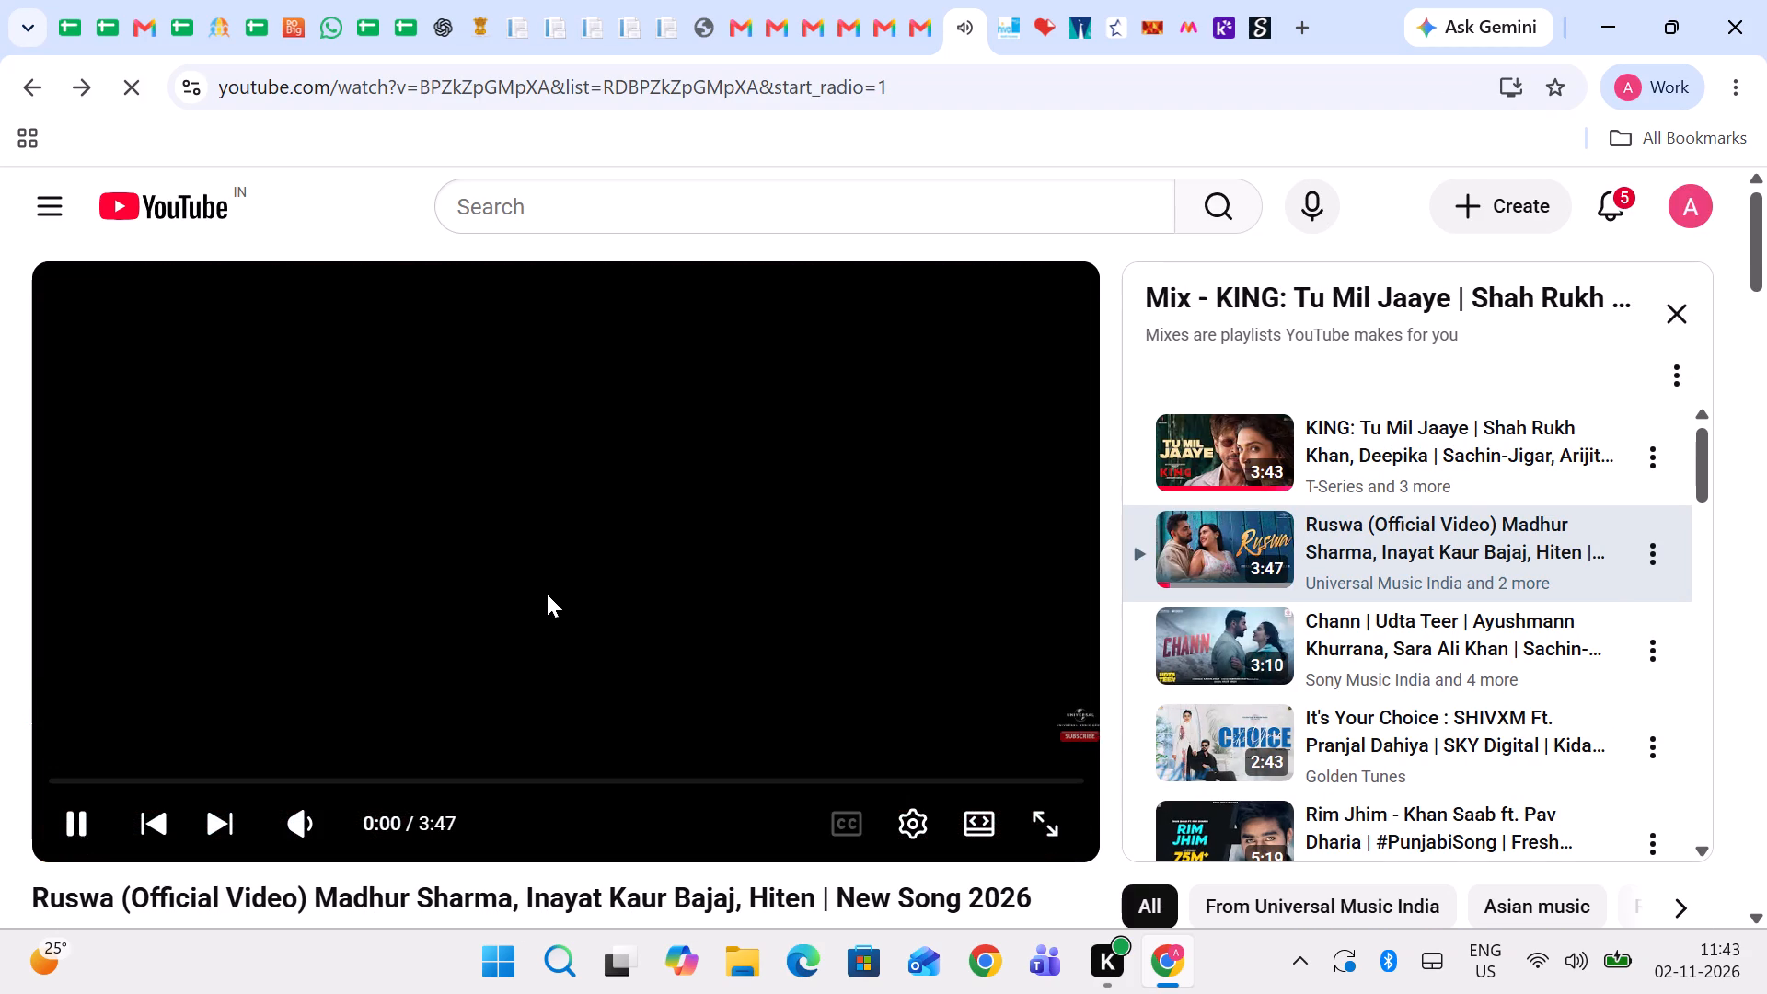
key(space)
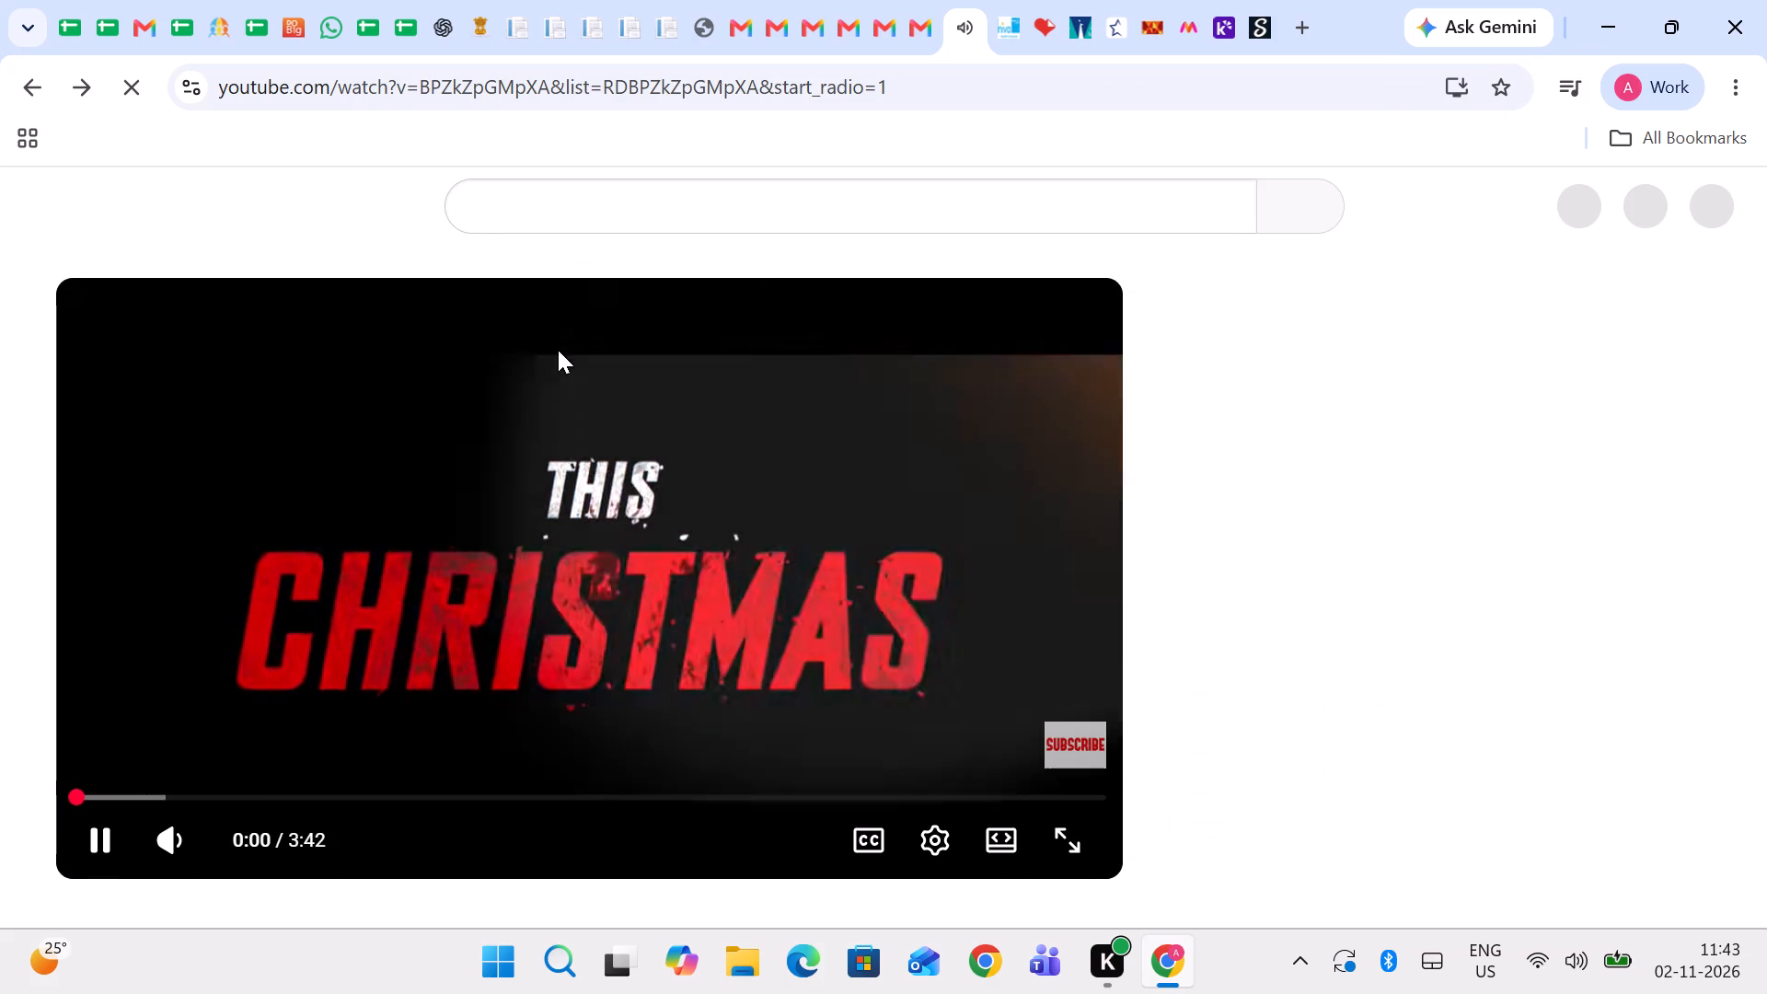
key(Left)
key(Left)
key(space)
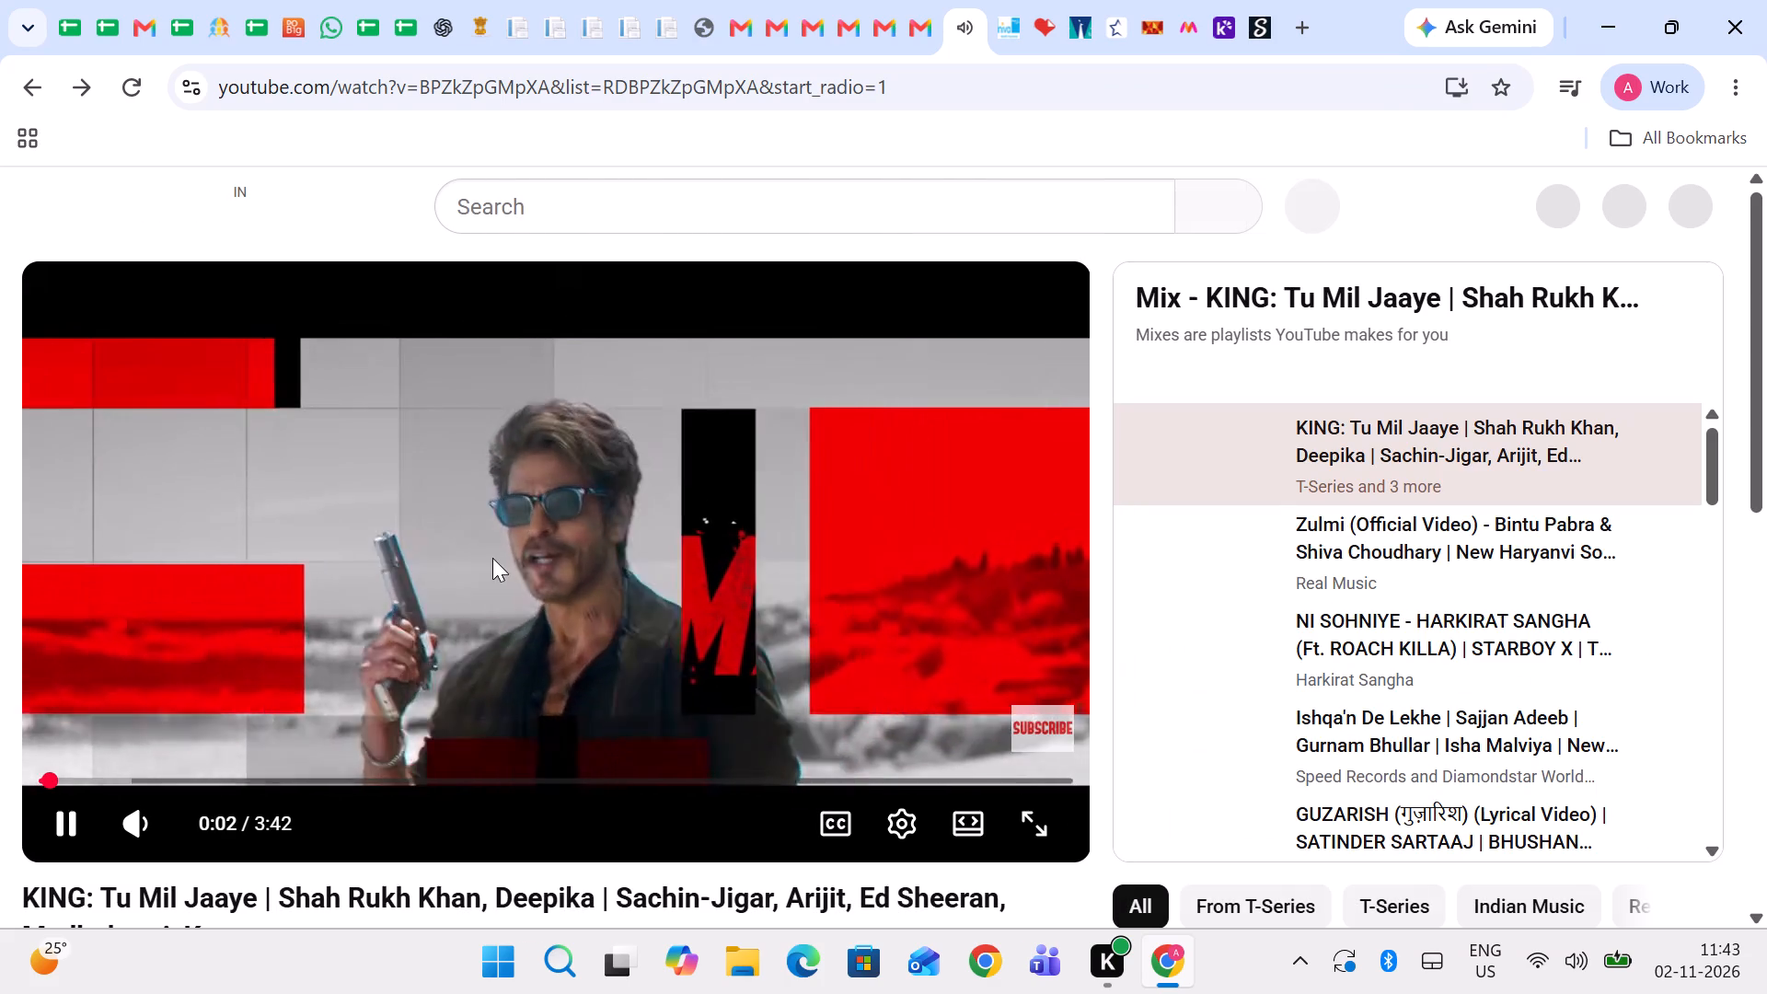
key(Left)
key(Left)
key(Left)
key(Left)
key(Left)
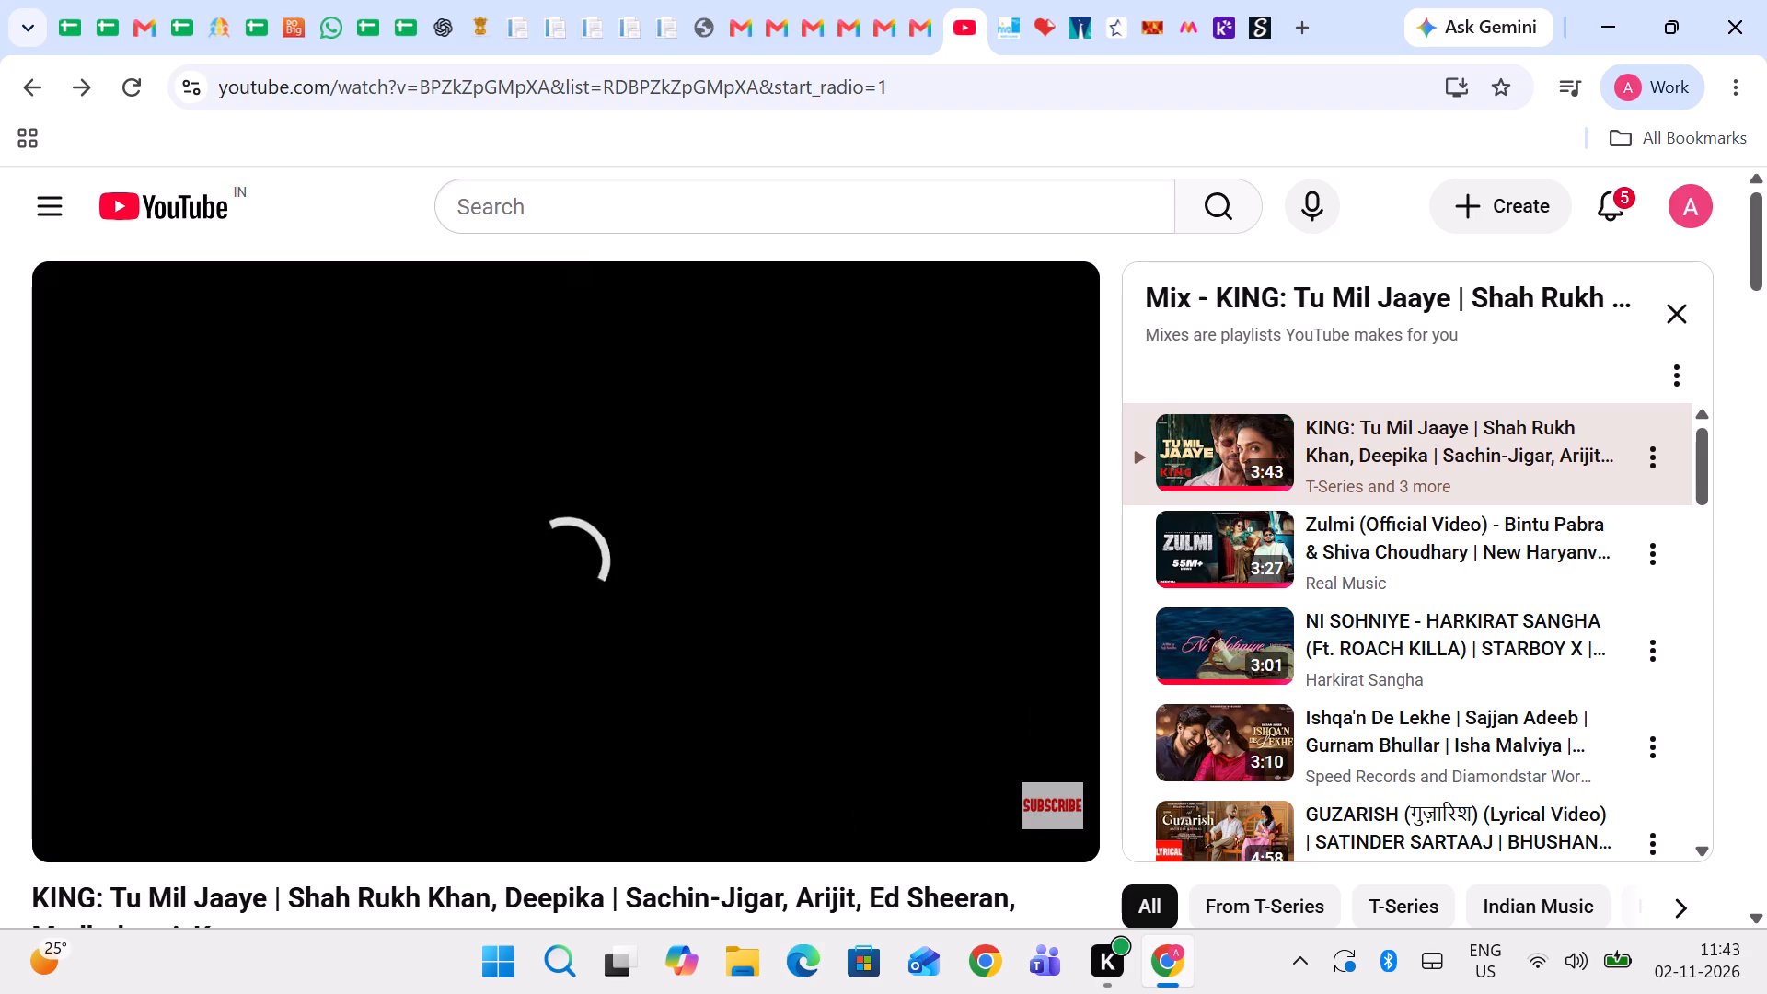
key(space)
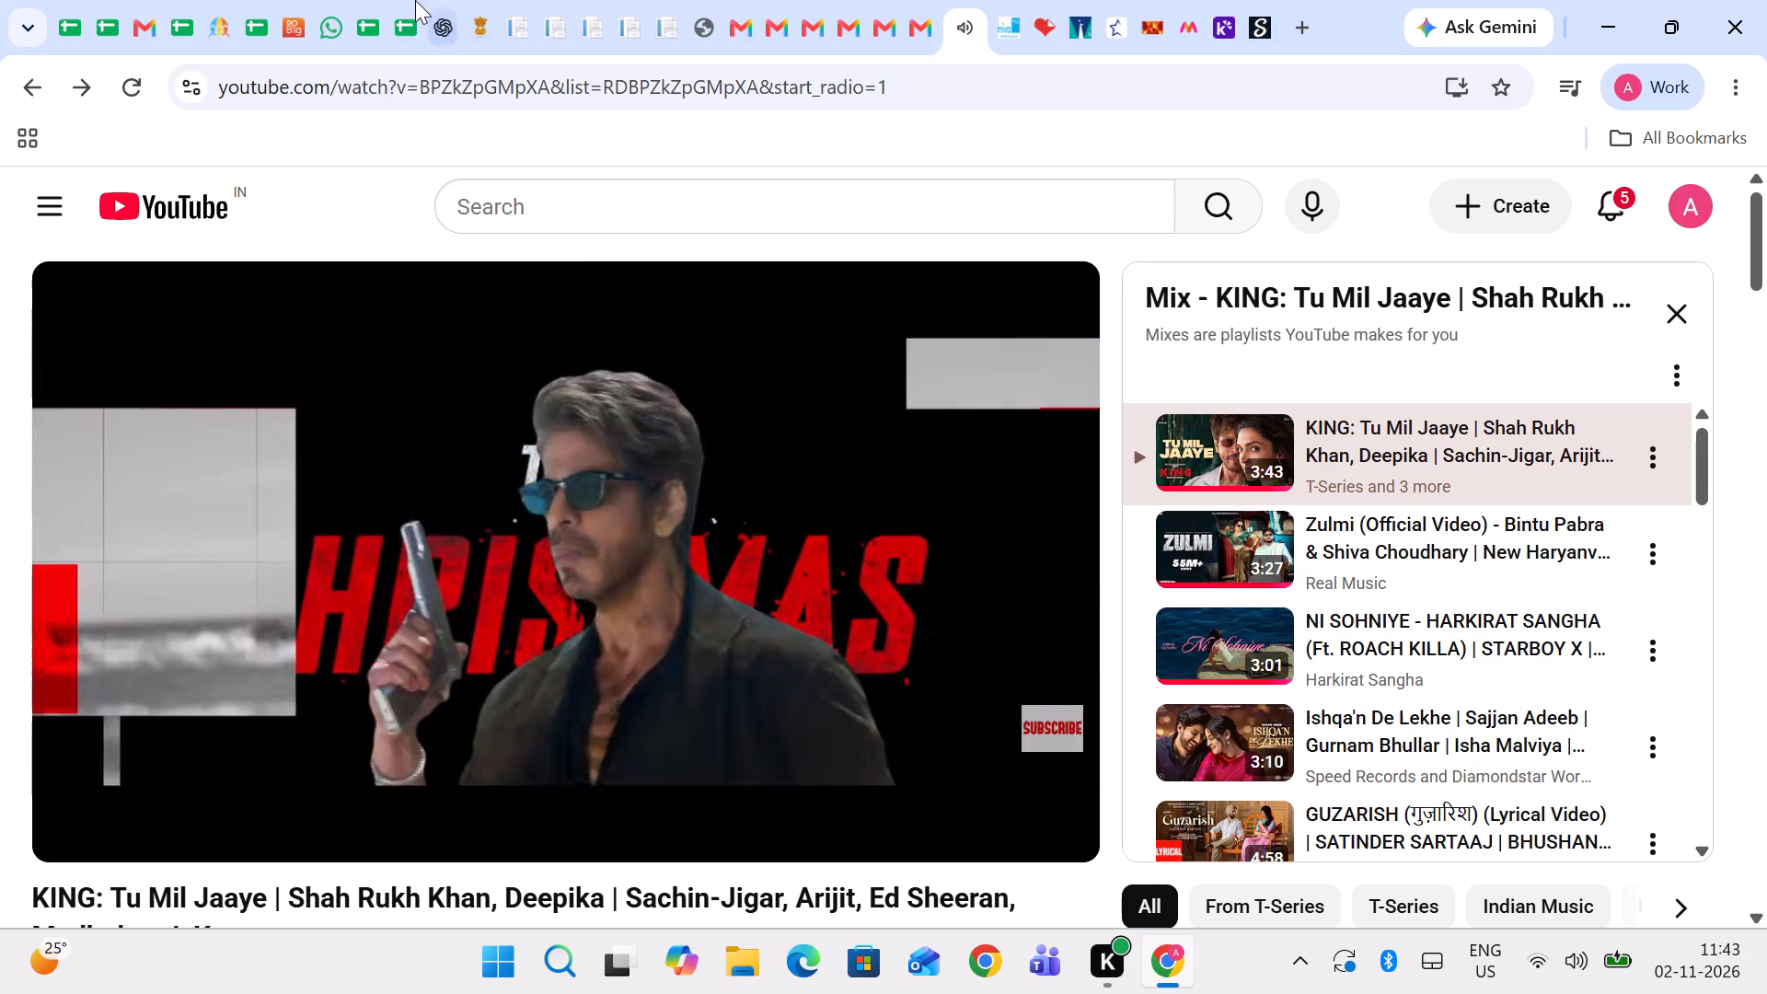
Switch to the anas sheet spreadsheet.
click(408, 0)
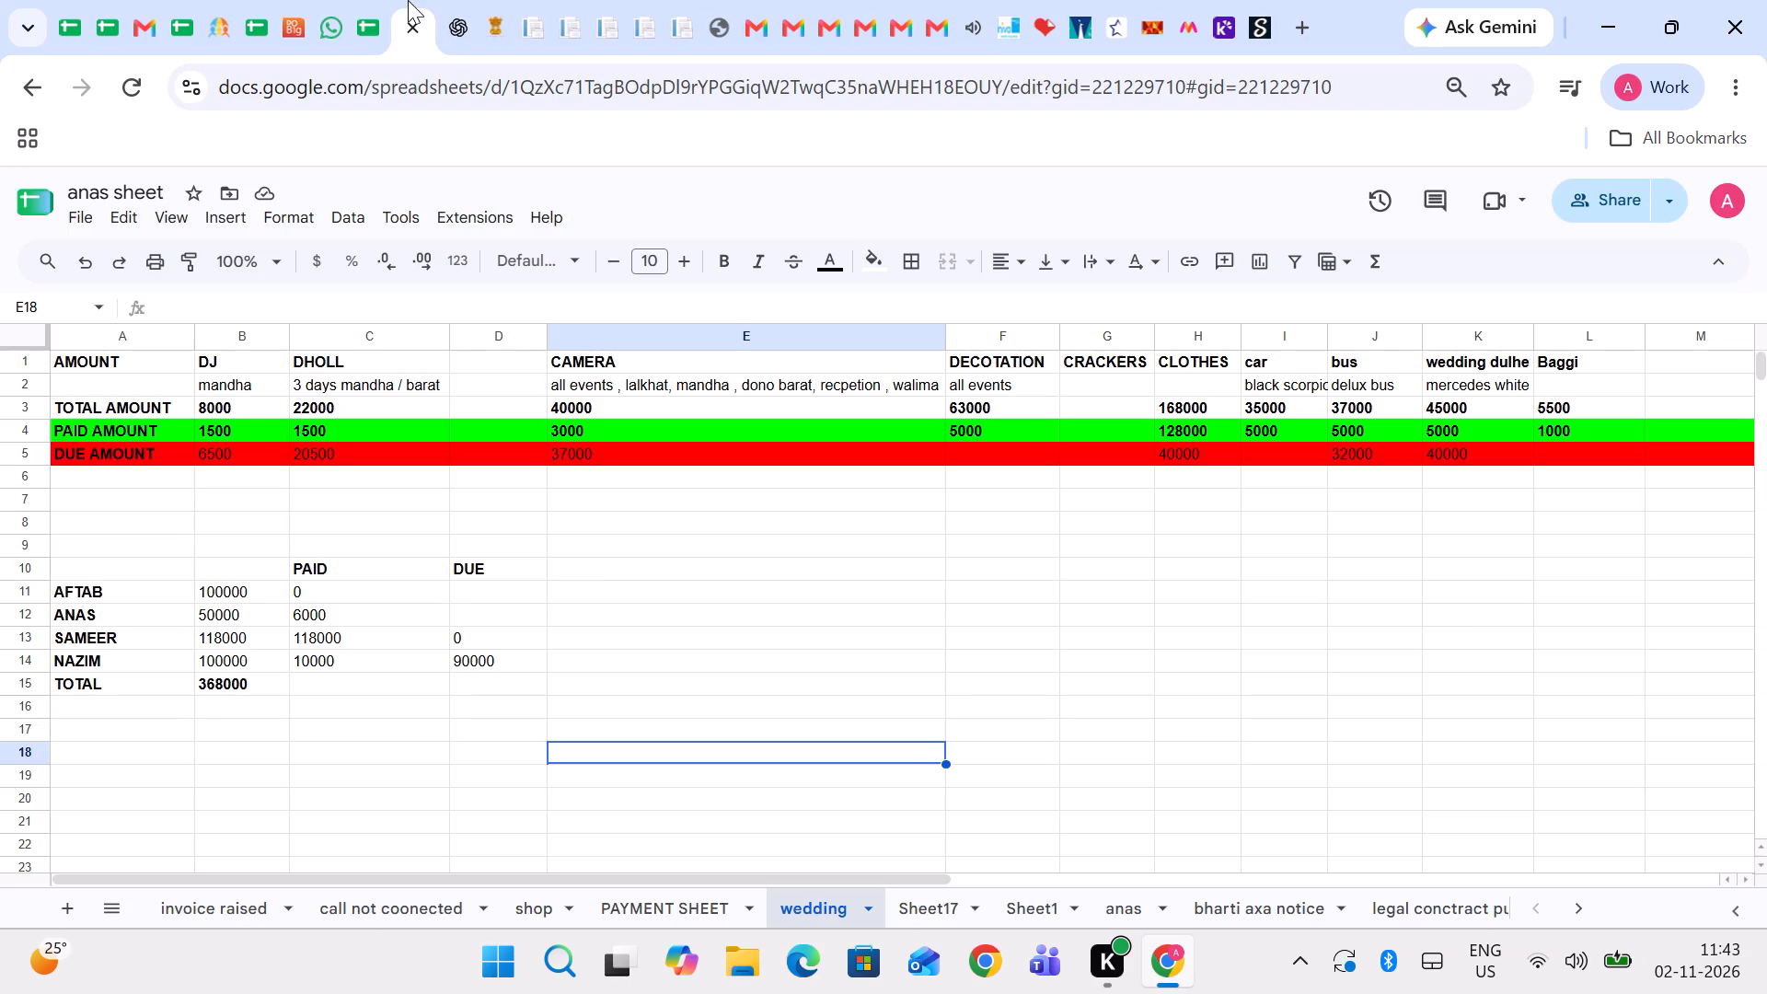
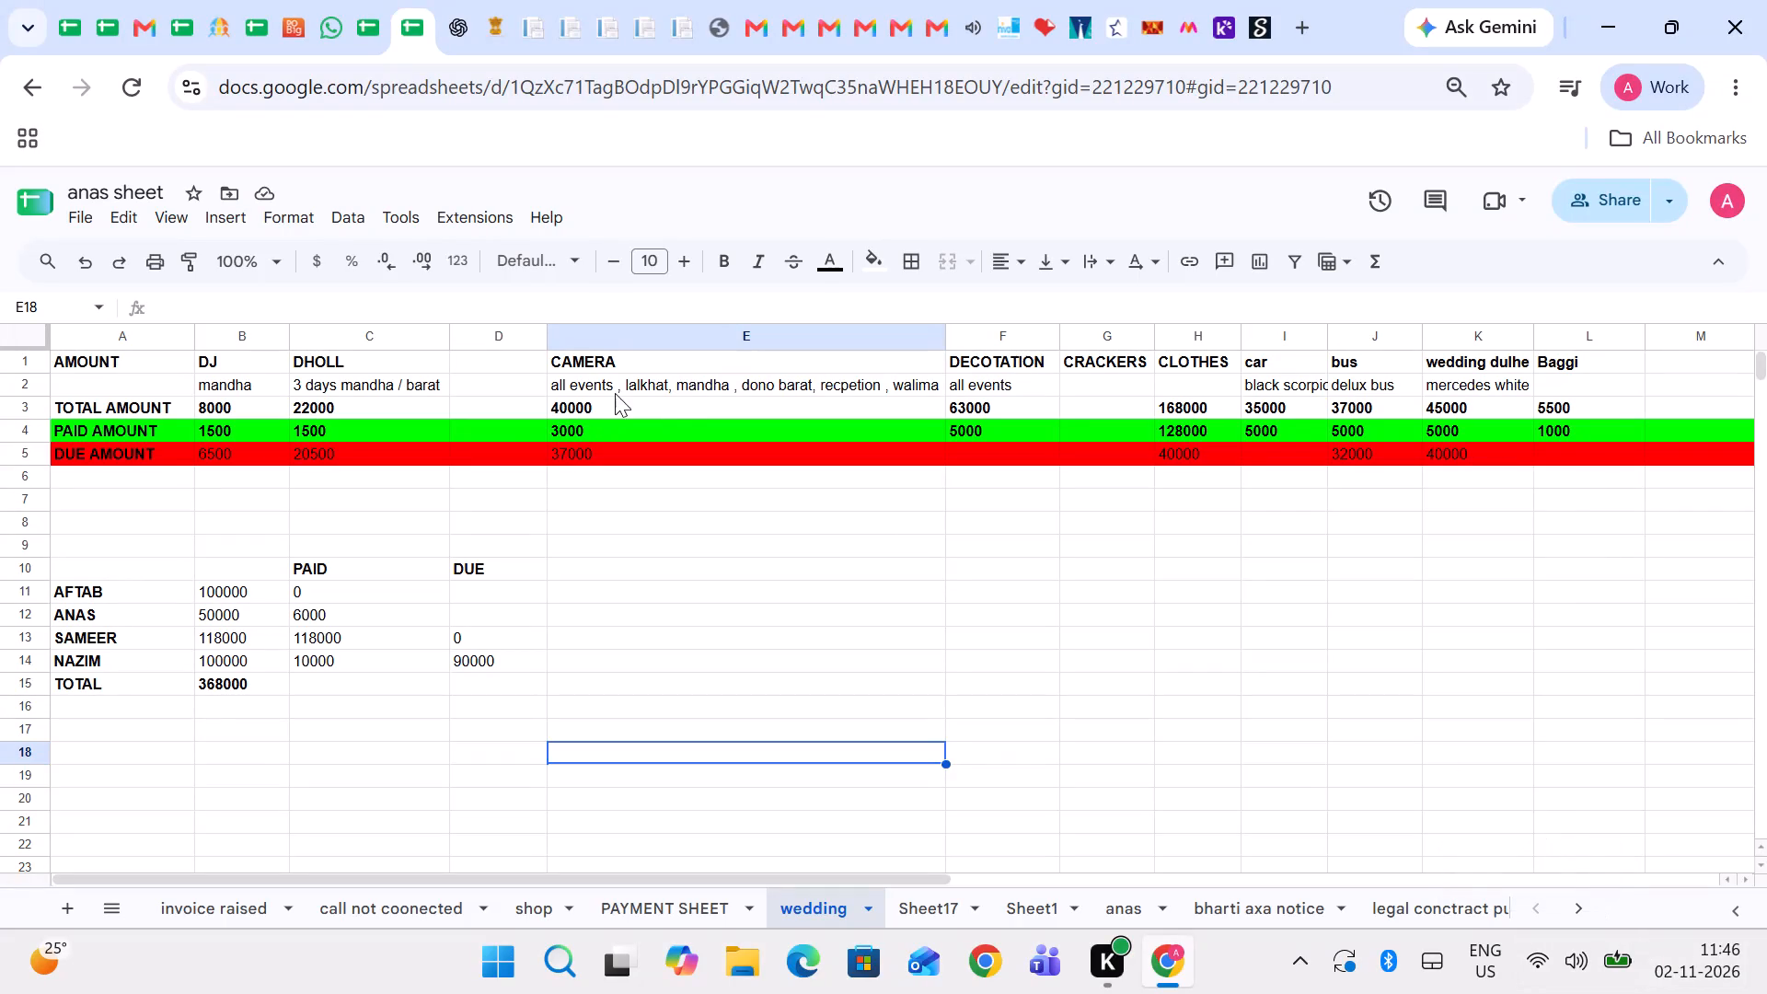
Switch to RESOLVED SHEET NOVEMBER 2026 and copy the phone number in row 52.
click(255, 0)
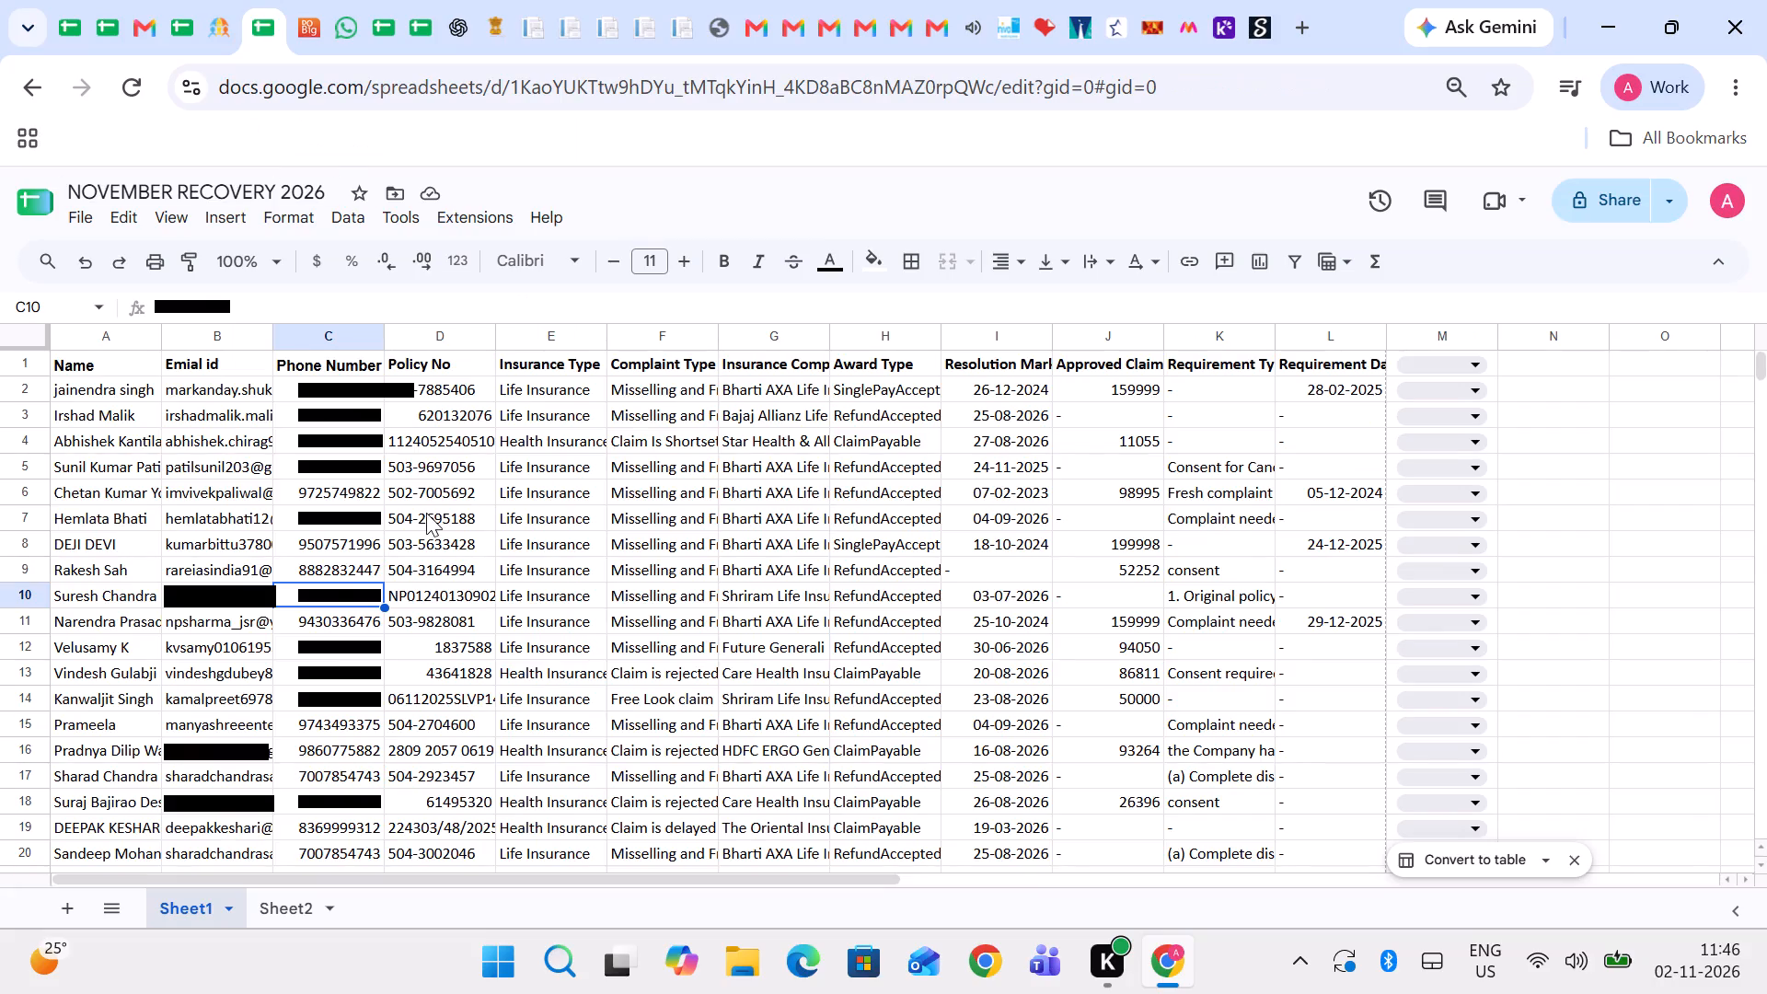
click(179, 0)
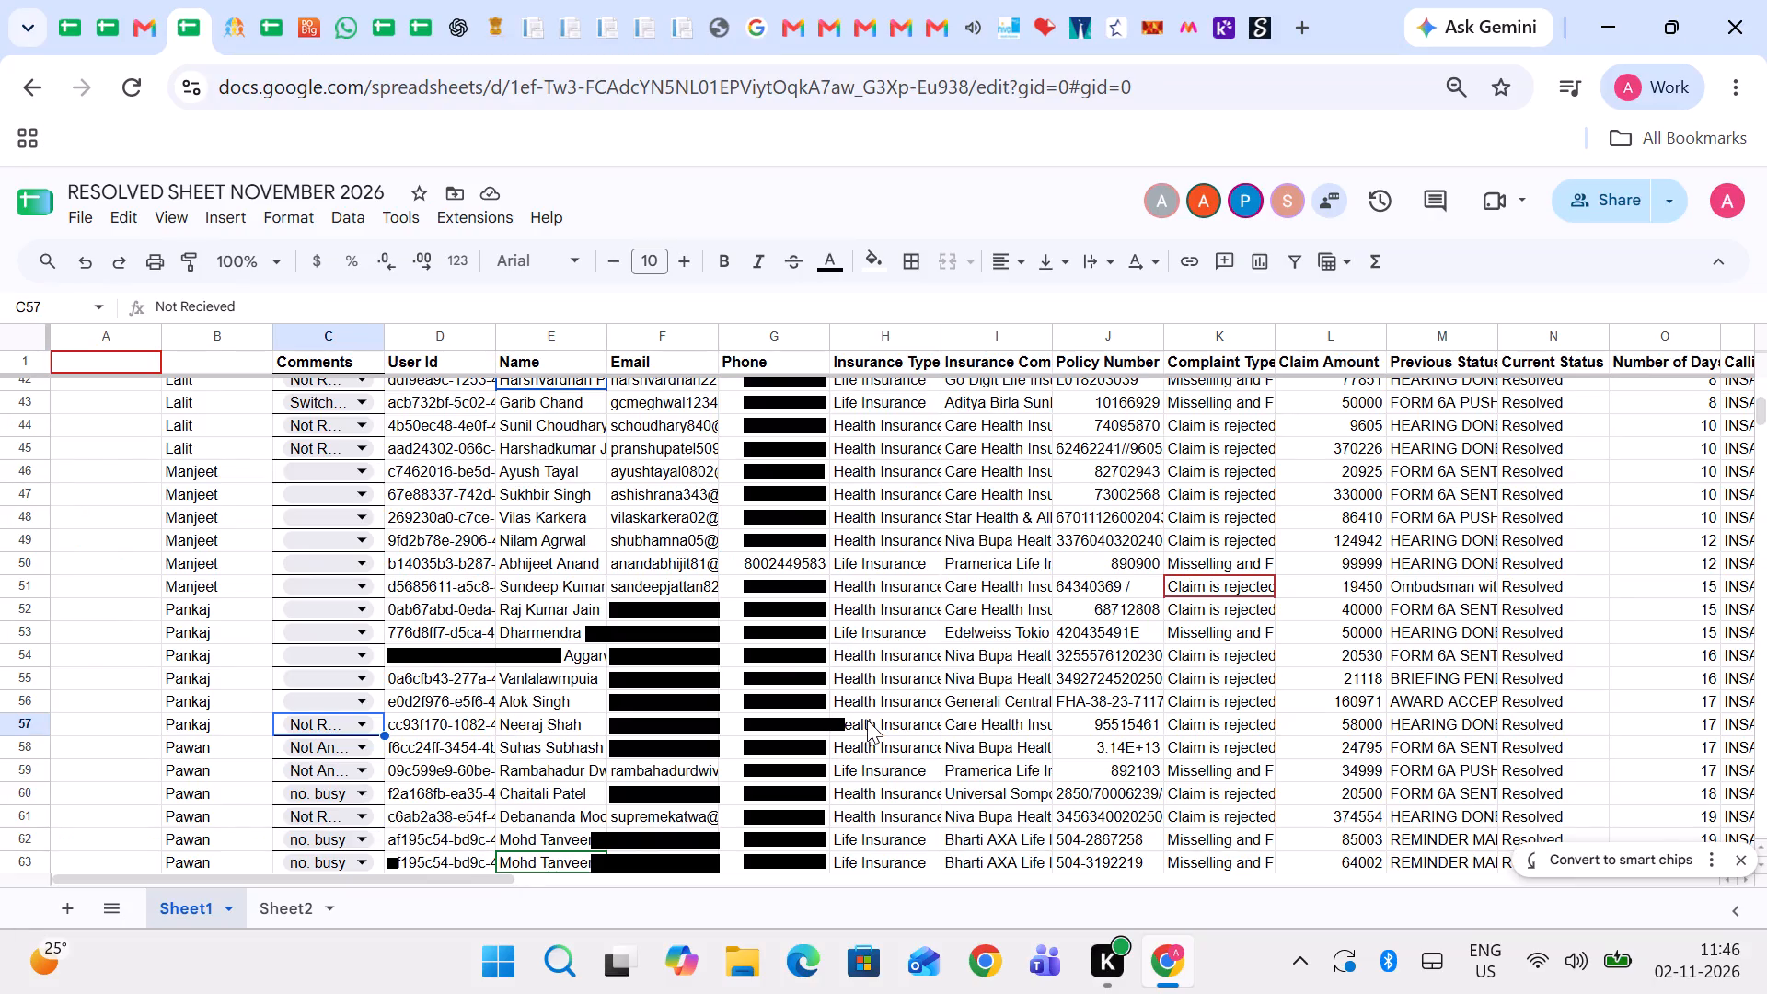
key(Up)
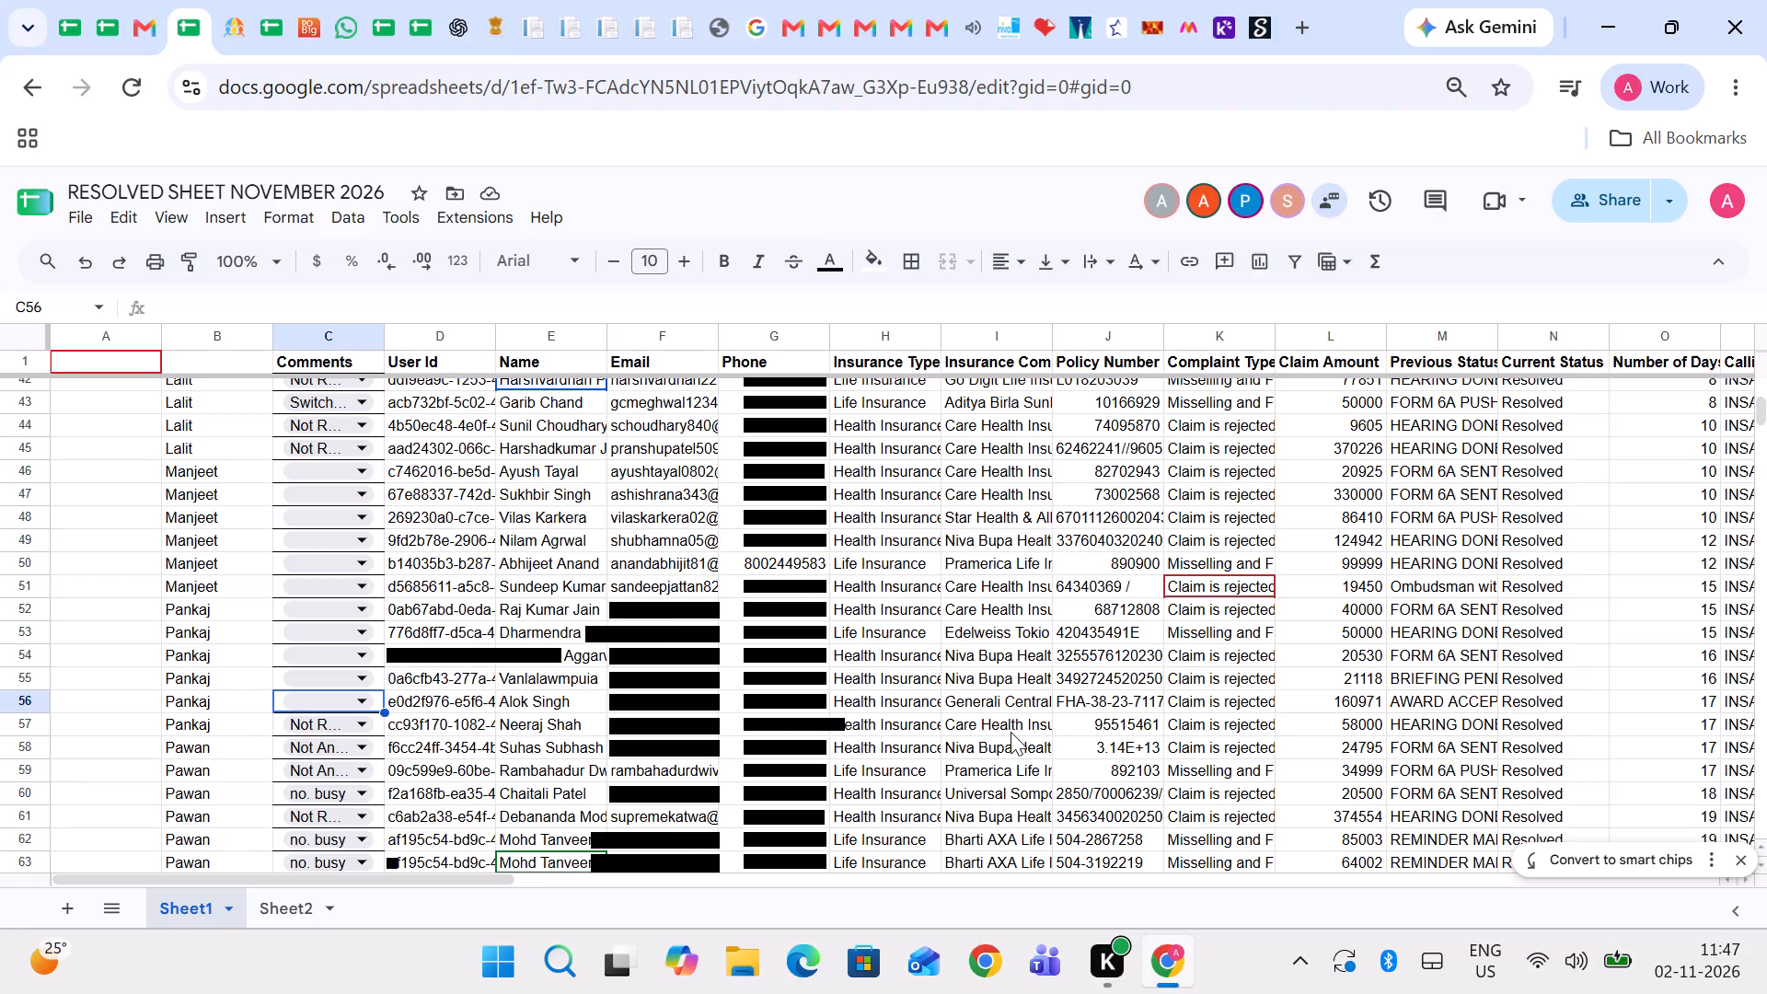
key(Up)
key(Up)
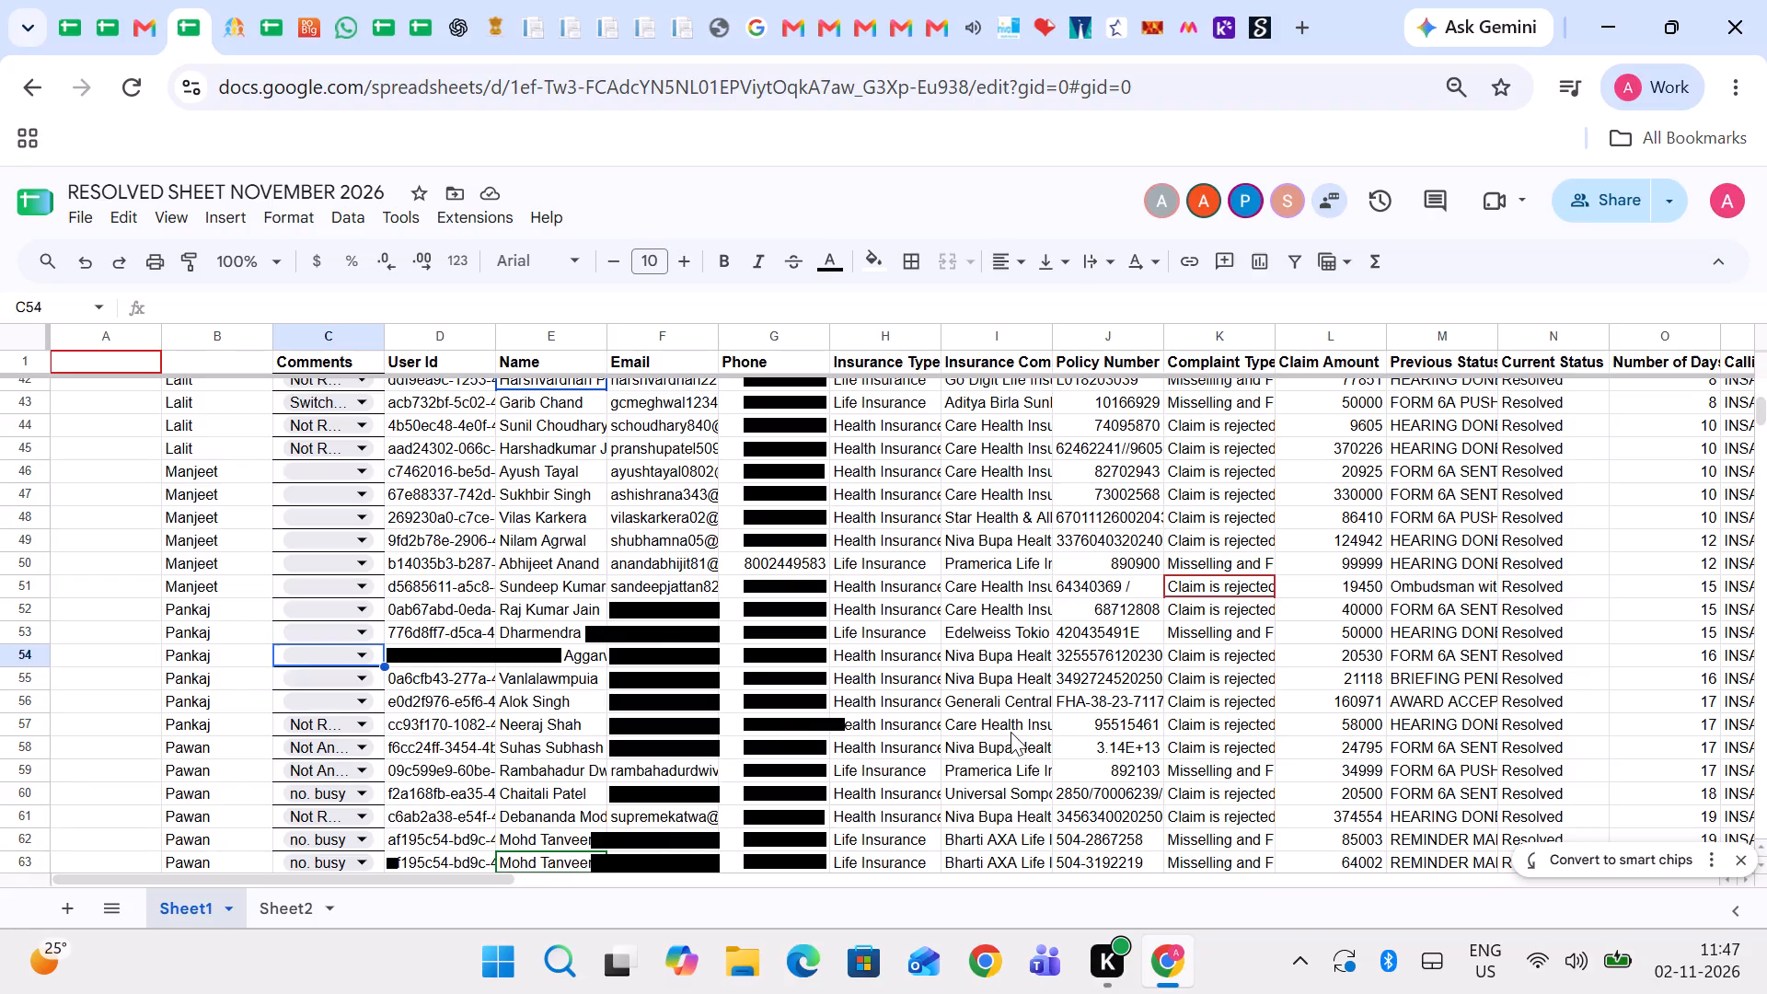
key(Up)
key(Up)
key(Right)
key(Right)
key(Right)
key(Right)
key(ctrl+c)
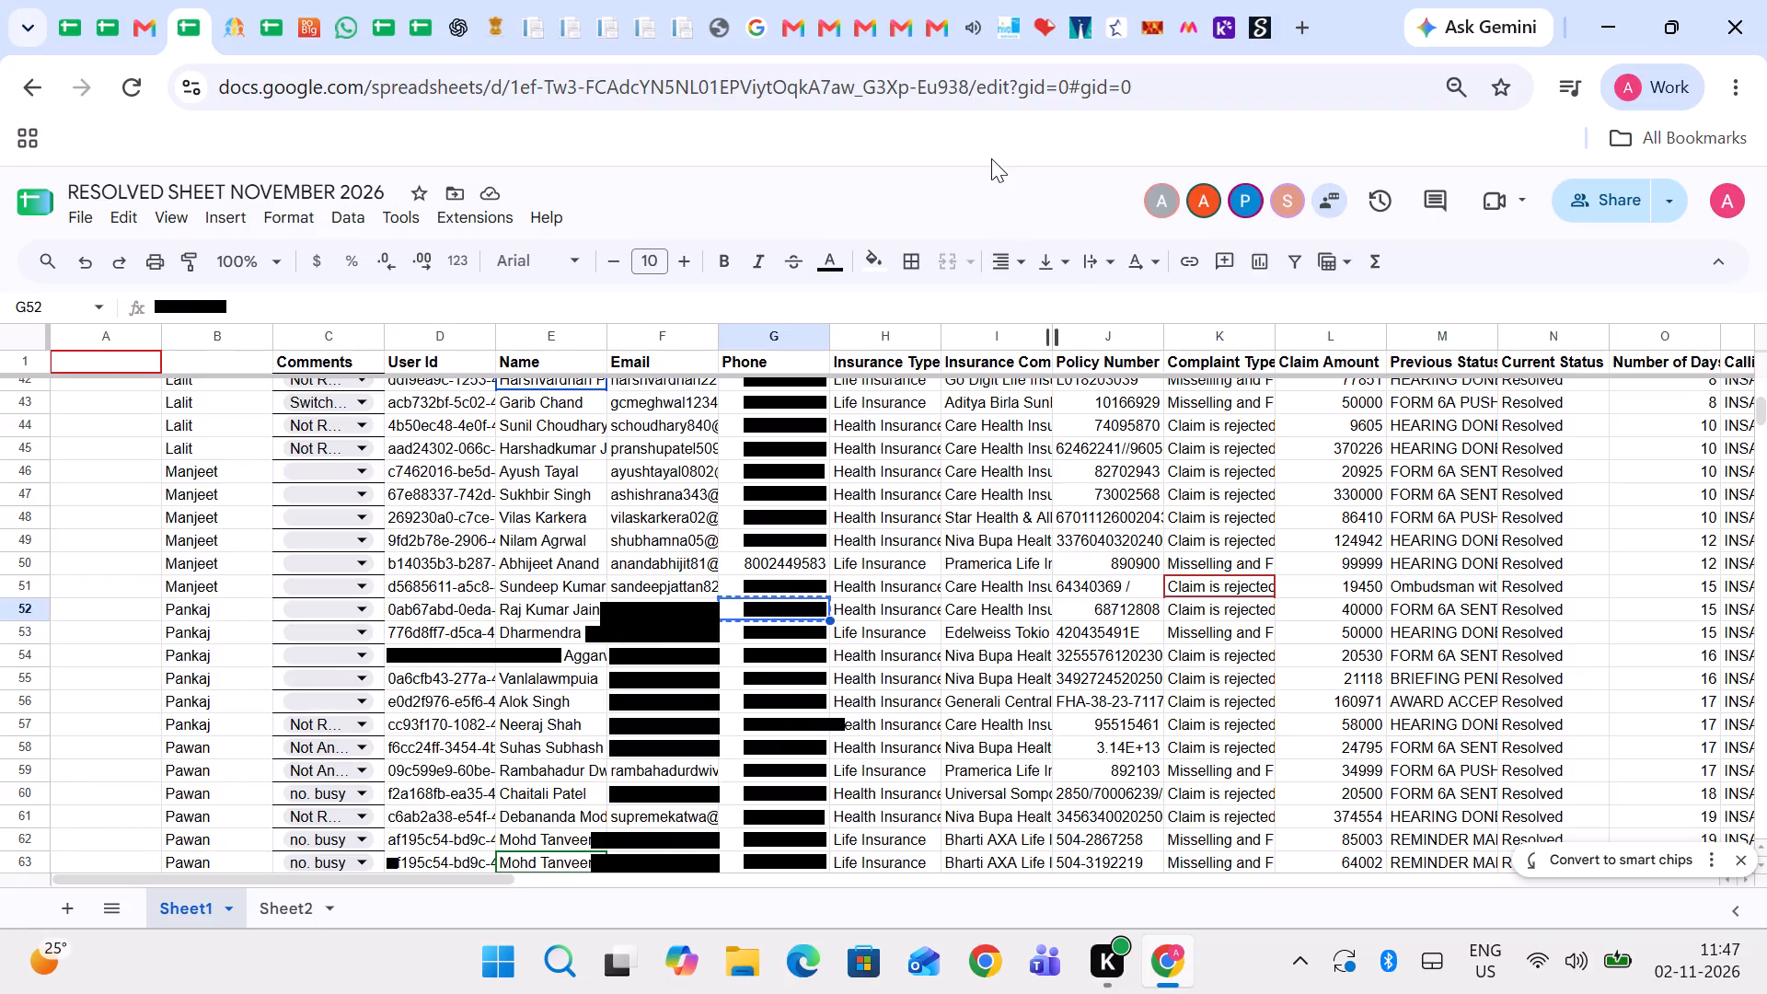
Switch to Insurance Samadhan and search all complaints for the copied phone number.
click(249, 6)
drag(238, 520, 36, 572)
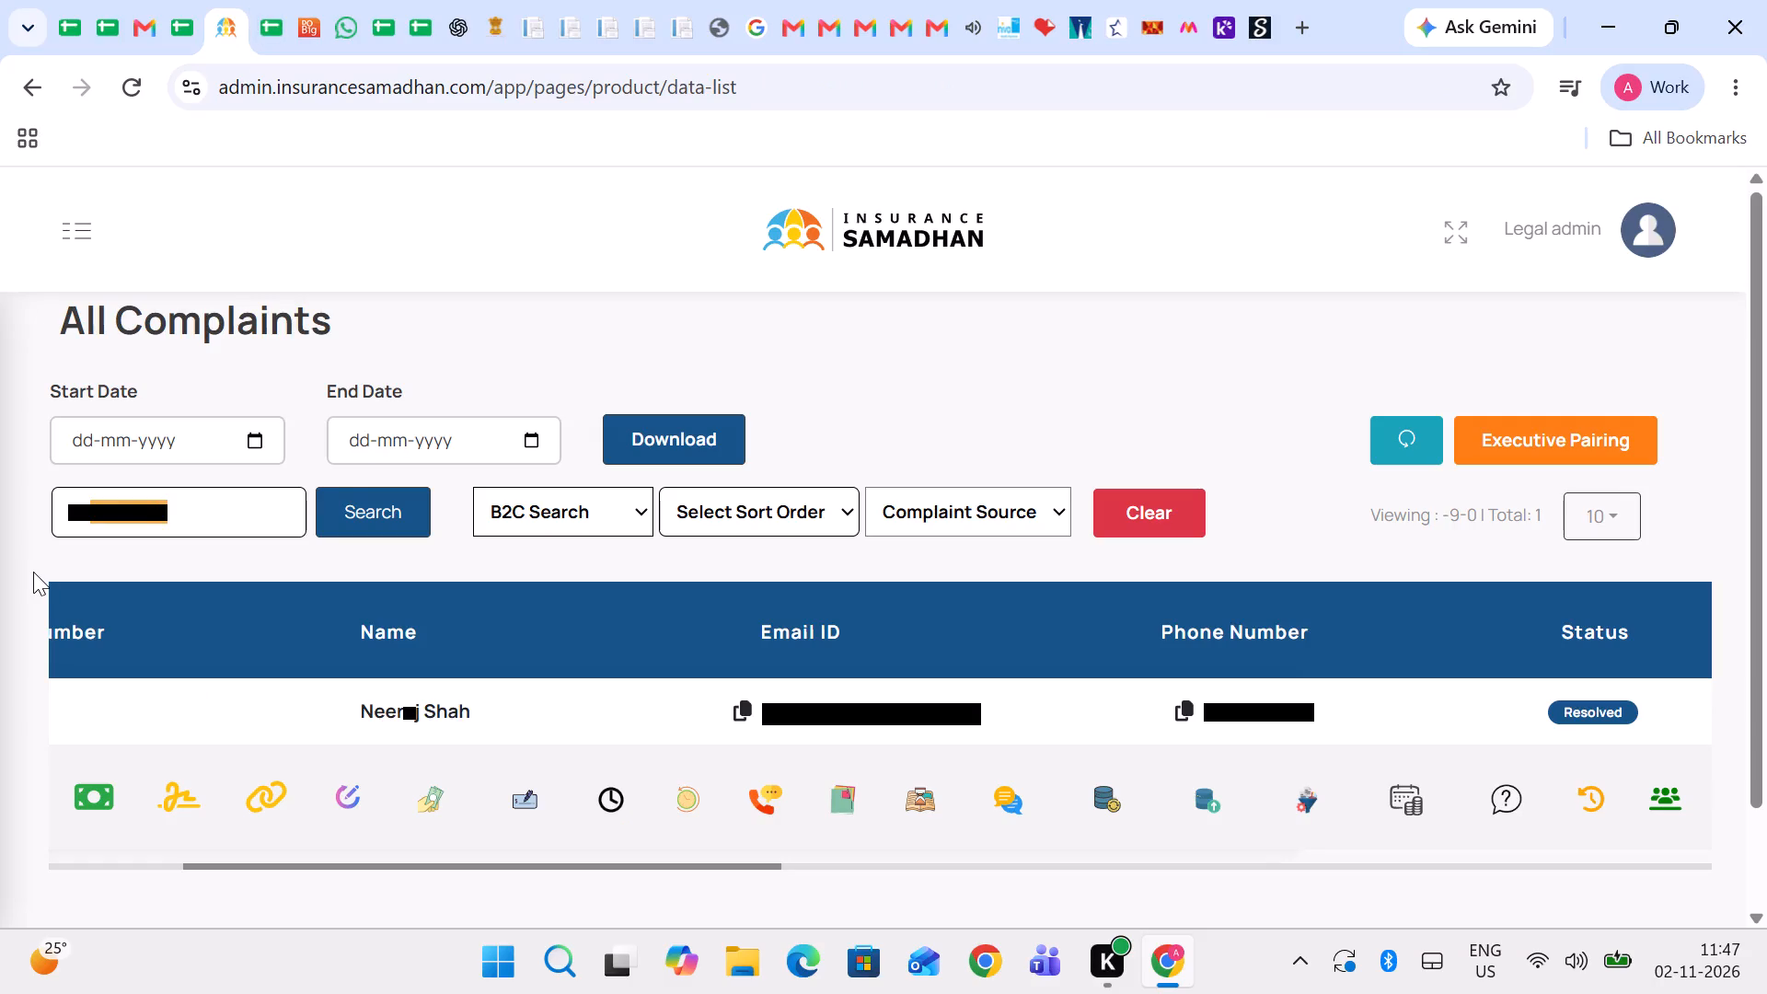
key(ctrl+v)
key(ctrl+Return)
Switch to Smartflo and call the row 52 client on the copied phone number.
click(291, 0)
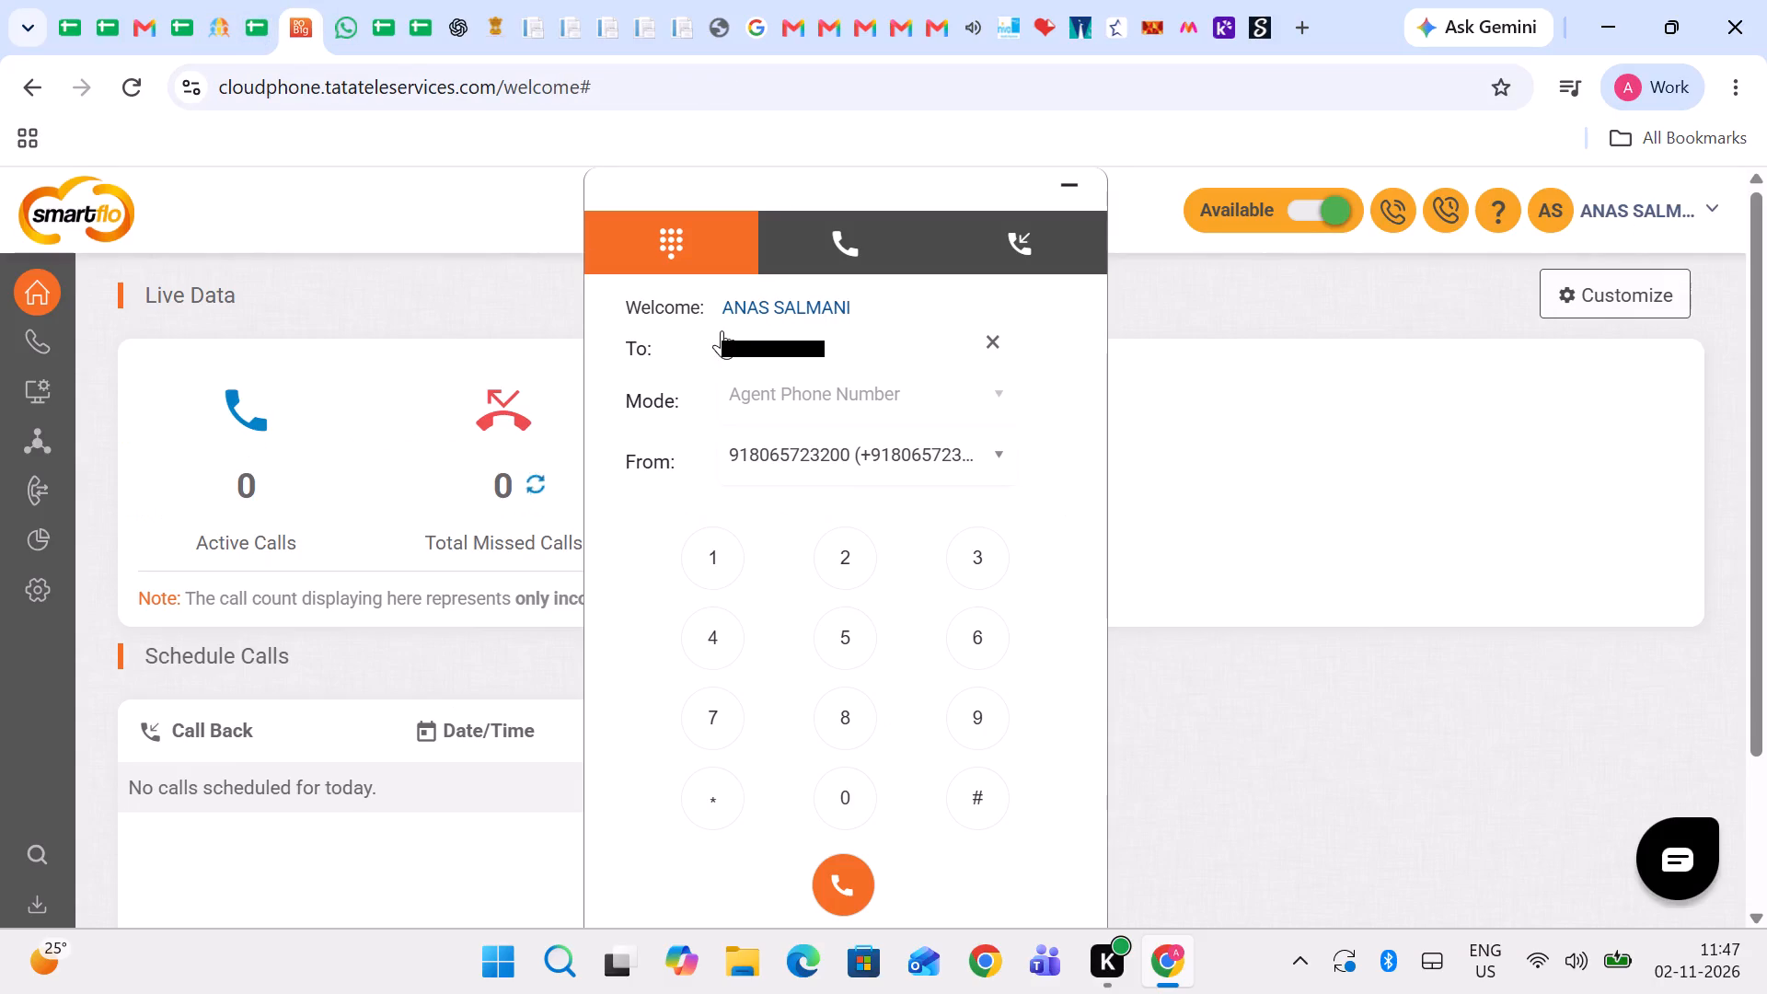
double_click(795, 348)
key(ctrl+v)
click(847, 879)
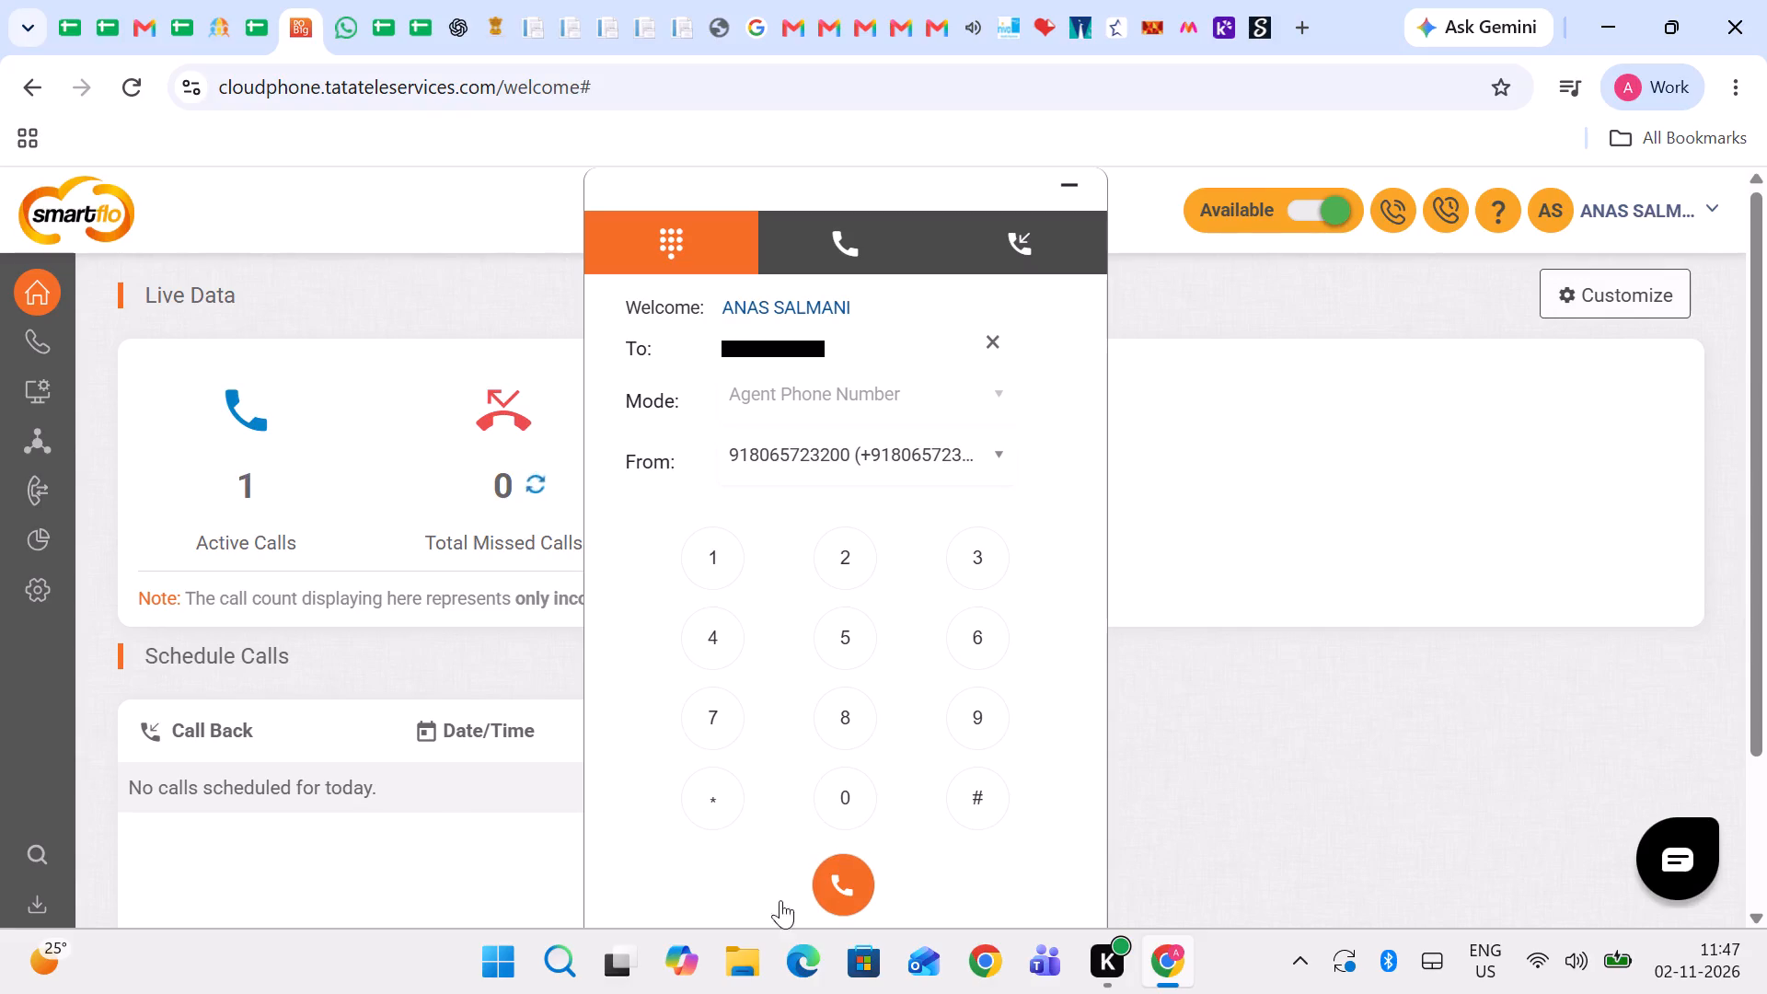
Search Insurance Samadhan again for the row 52 client's number and examine the complaint's communication log.
click(220, 3)
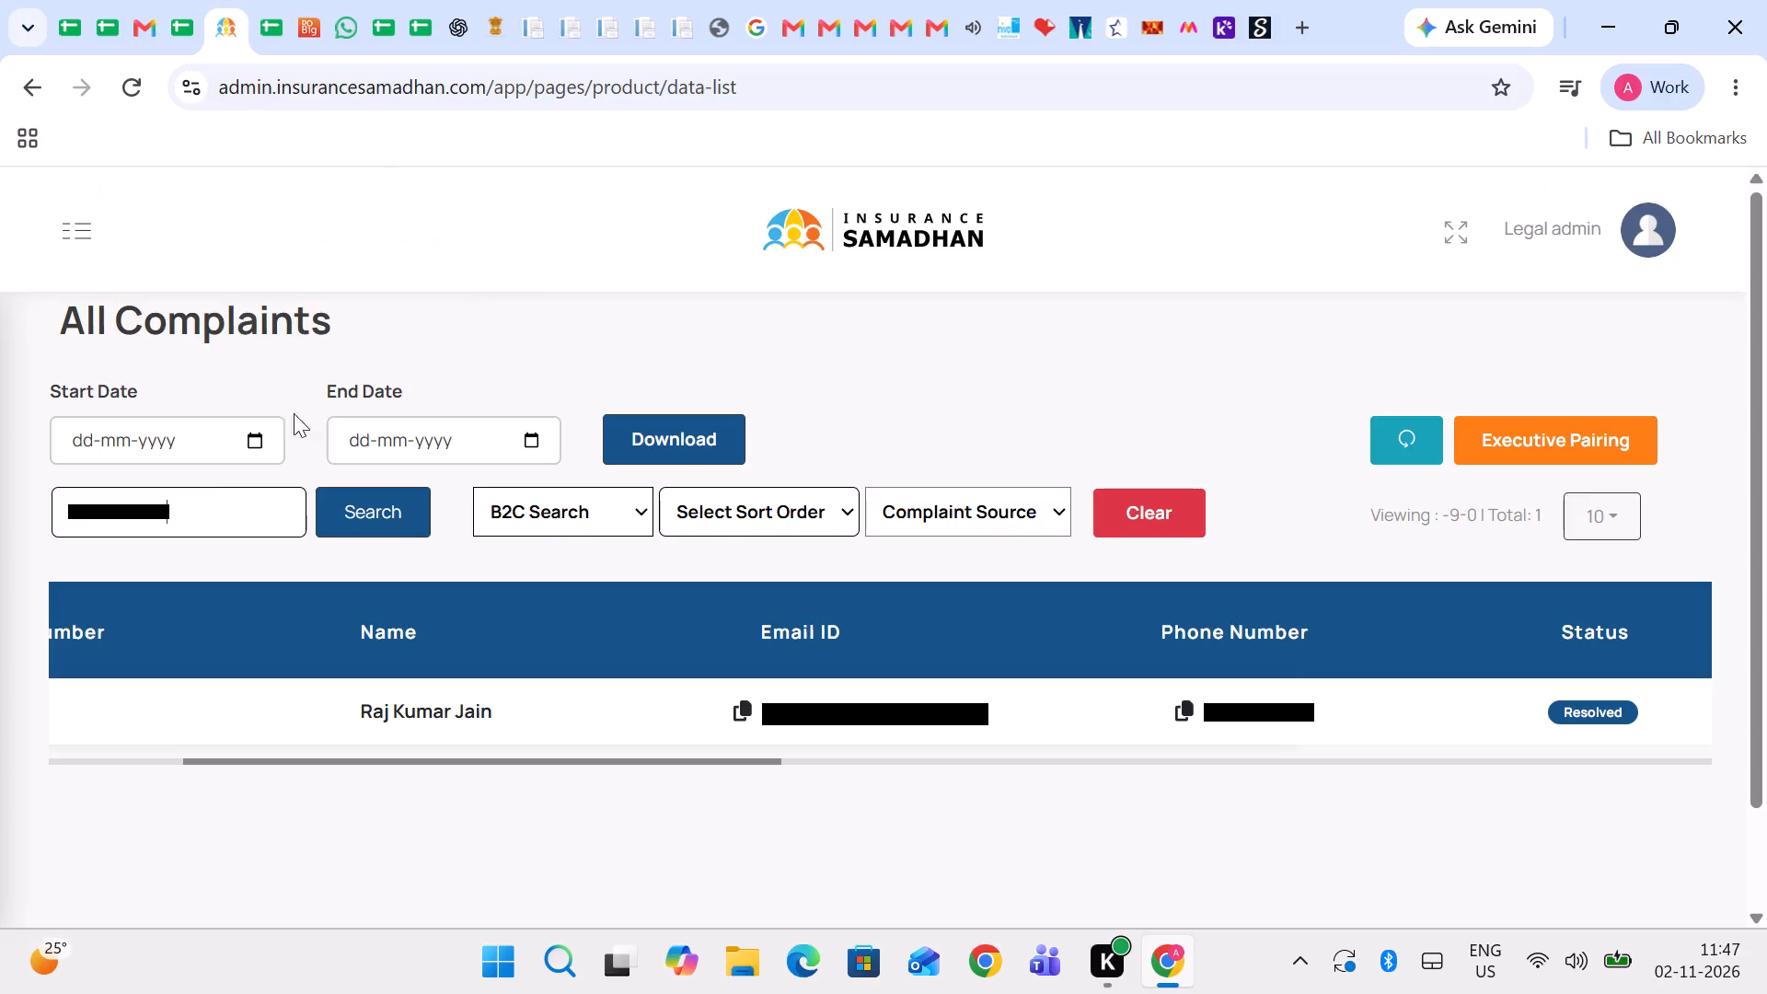
drag(196, 500, 0, 570)
key(ctrl+v)
key(Return)
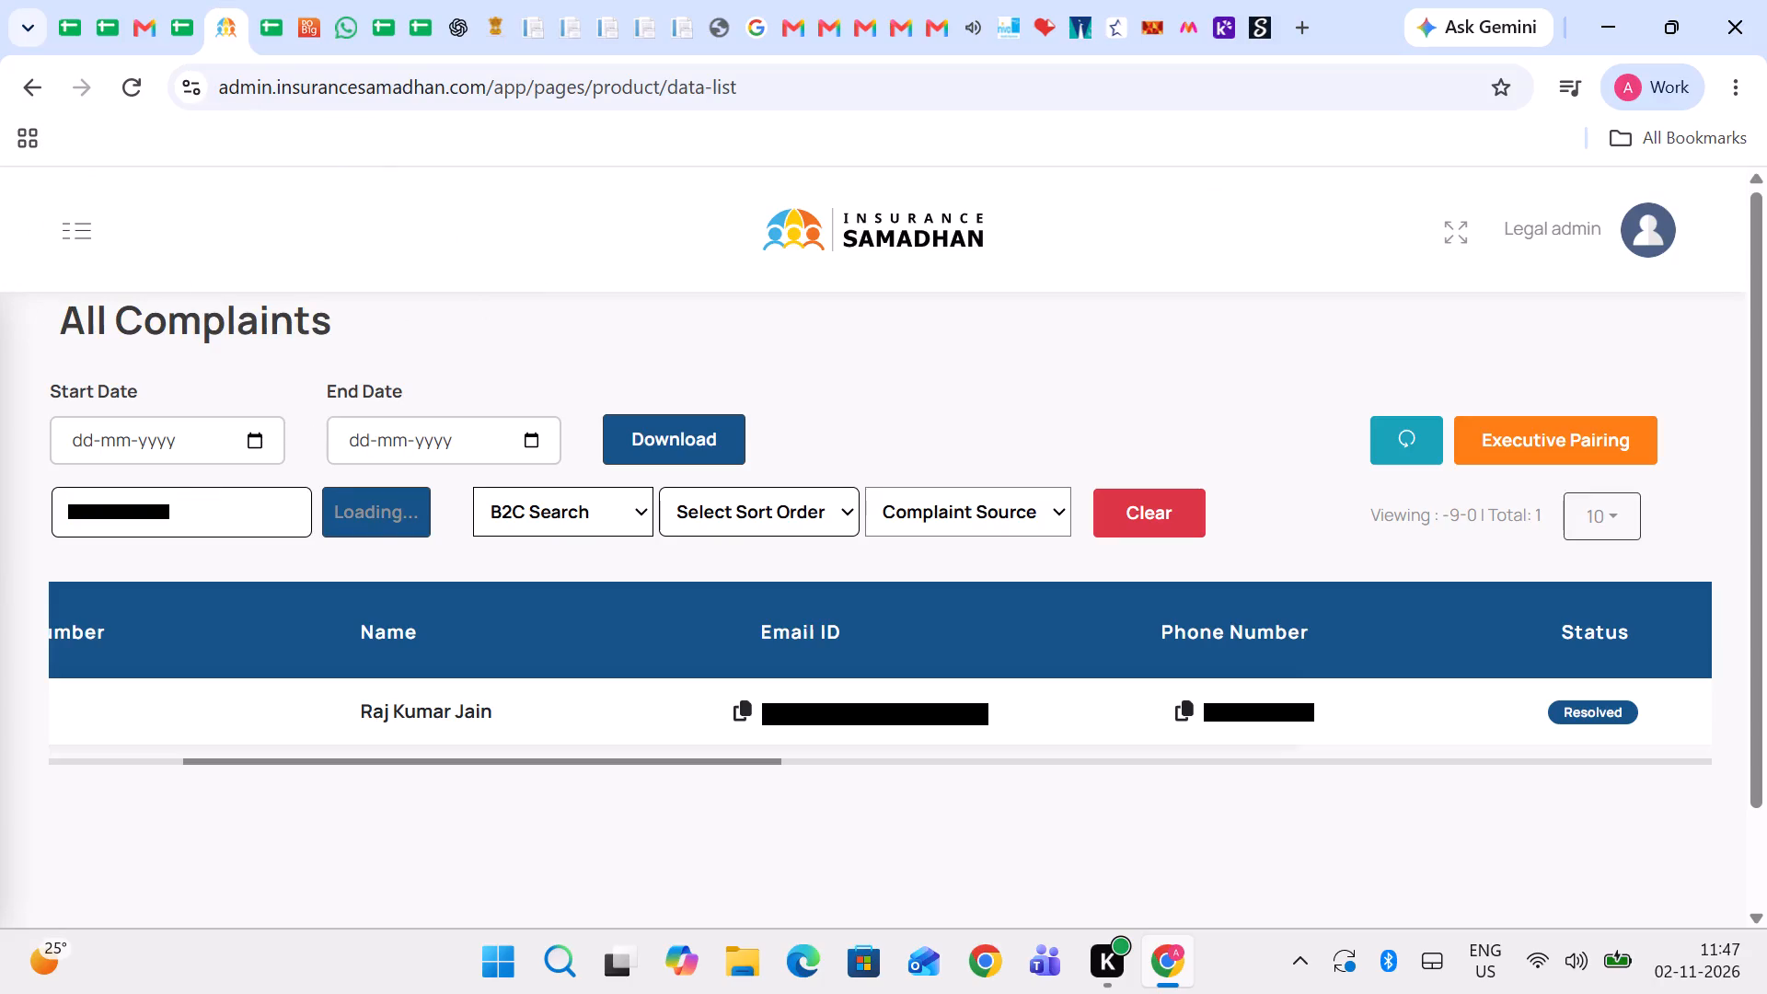
scroll(696, 745, down, 1)
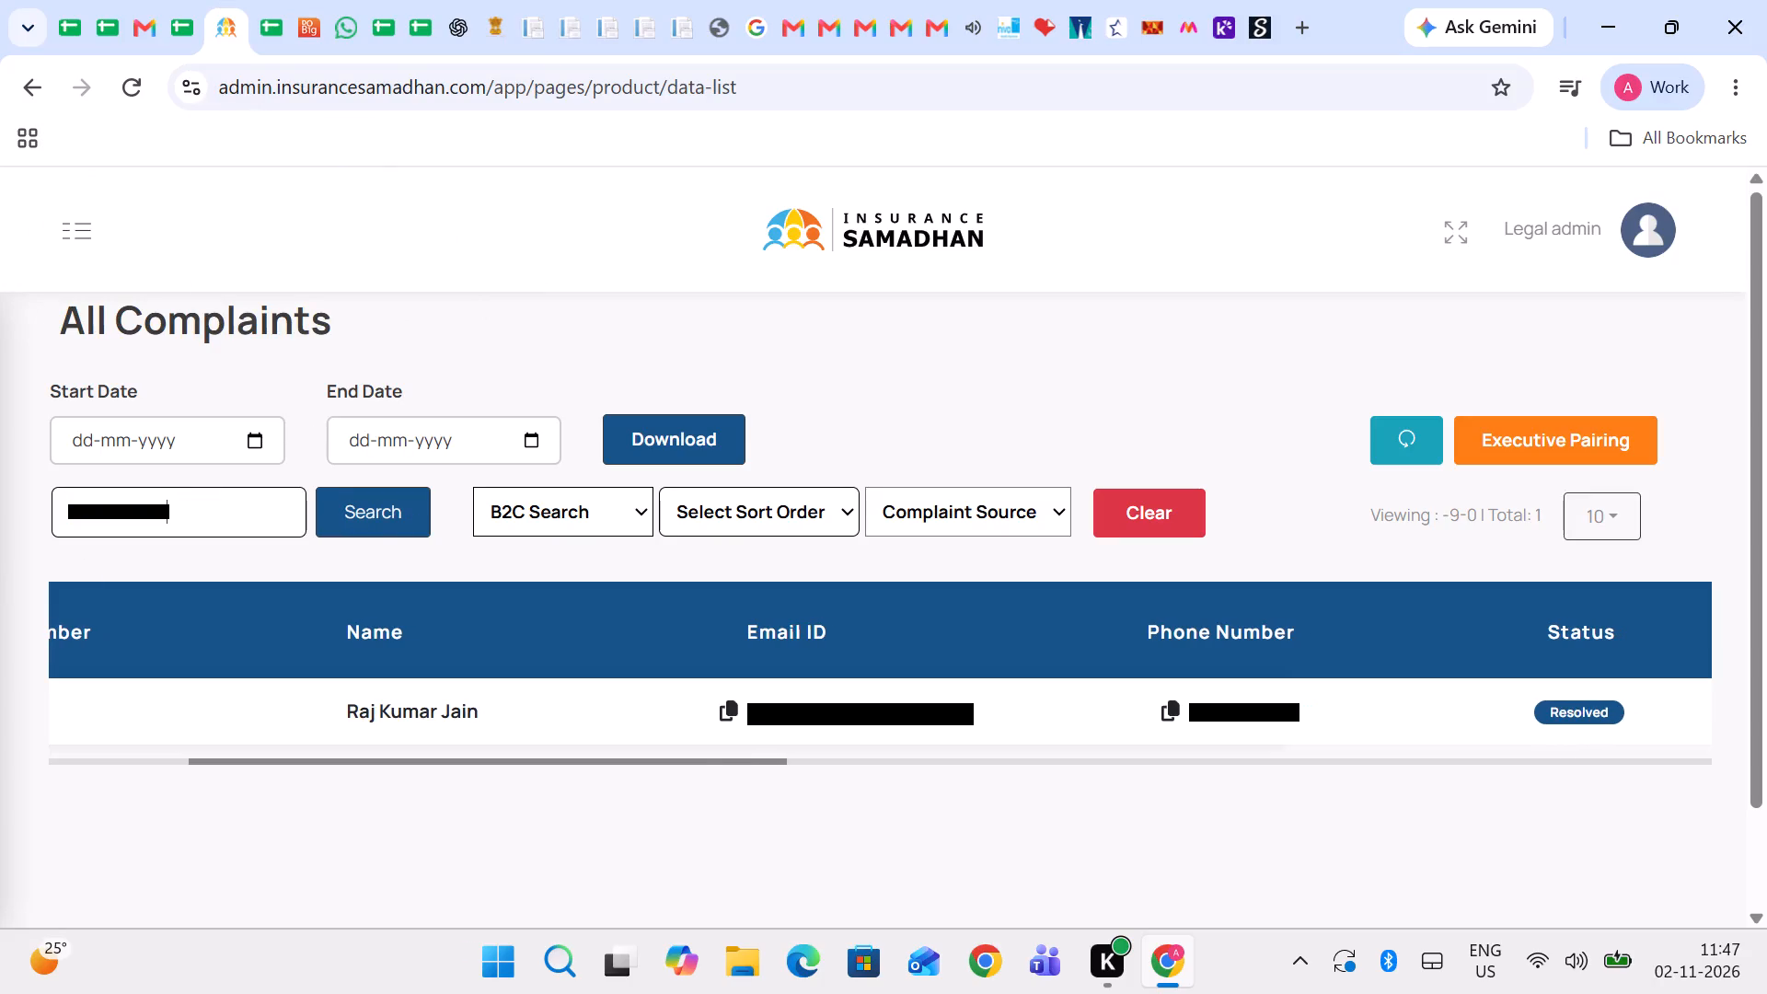
click(600, 725)
click(978, 792)
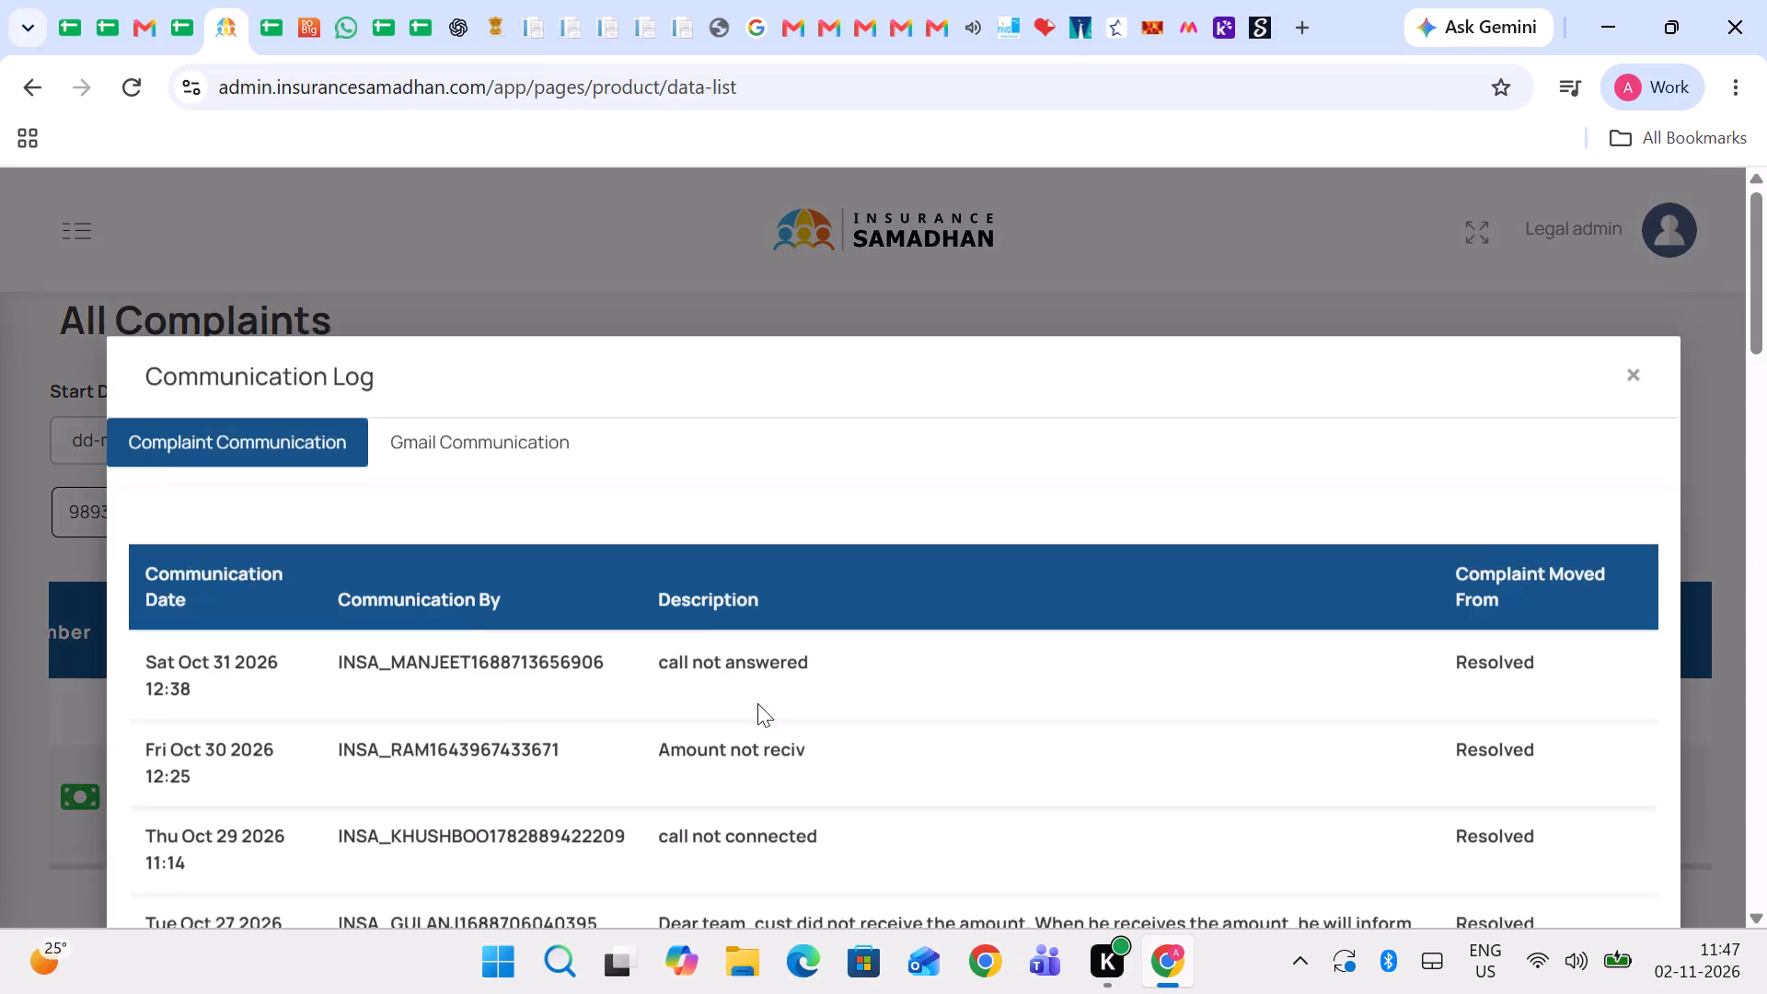
drag(610, 680, 893, 678)
scroll(893, 678, down, 4)
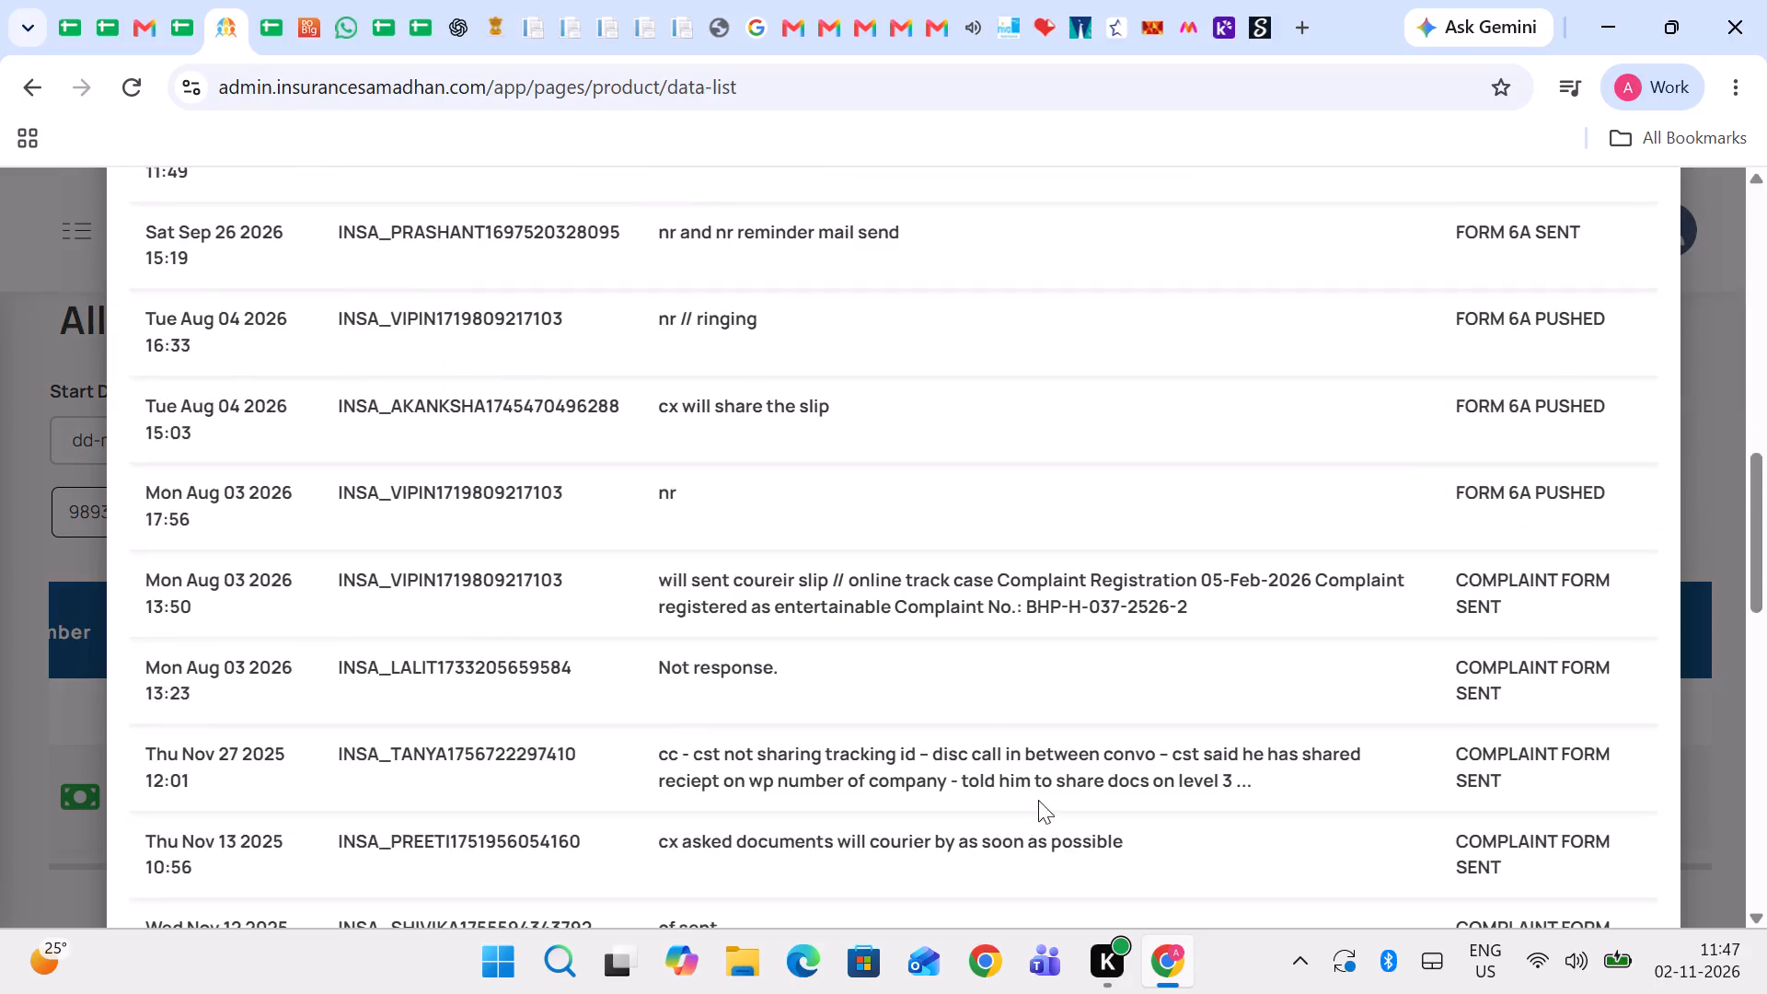
Add and save the comment "busy" in the row 52 client's communication log, then close the log.
scroll(1038, 800, down, 8)
click(1027, 850)
click(857, 748)
click(857, 748)
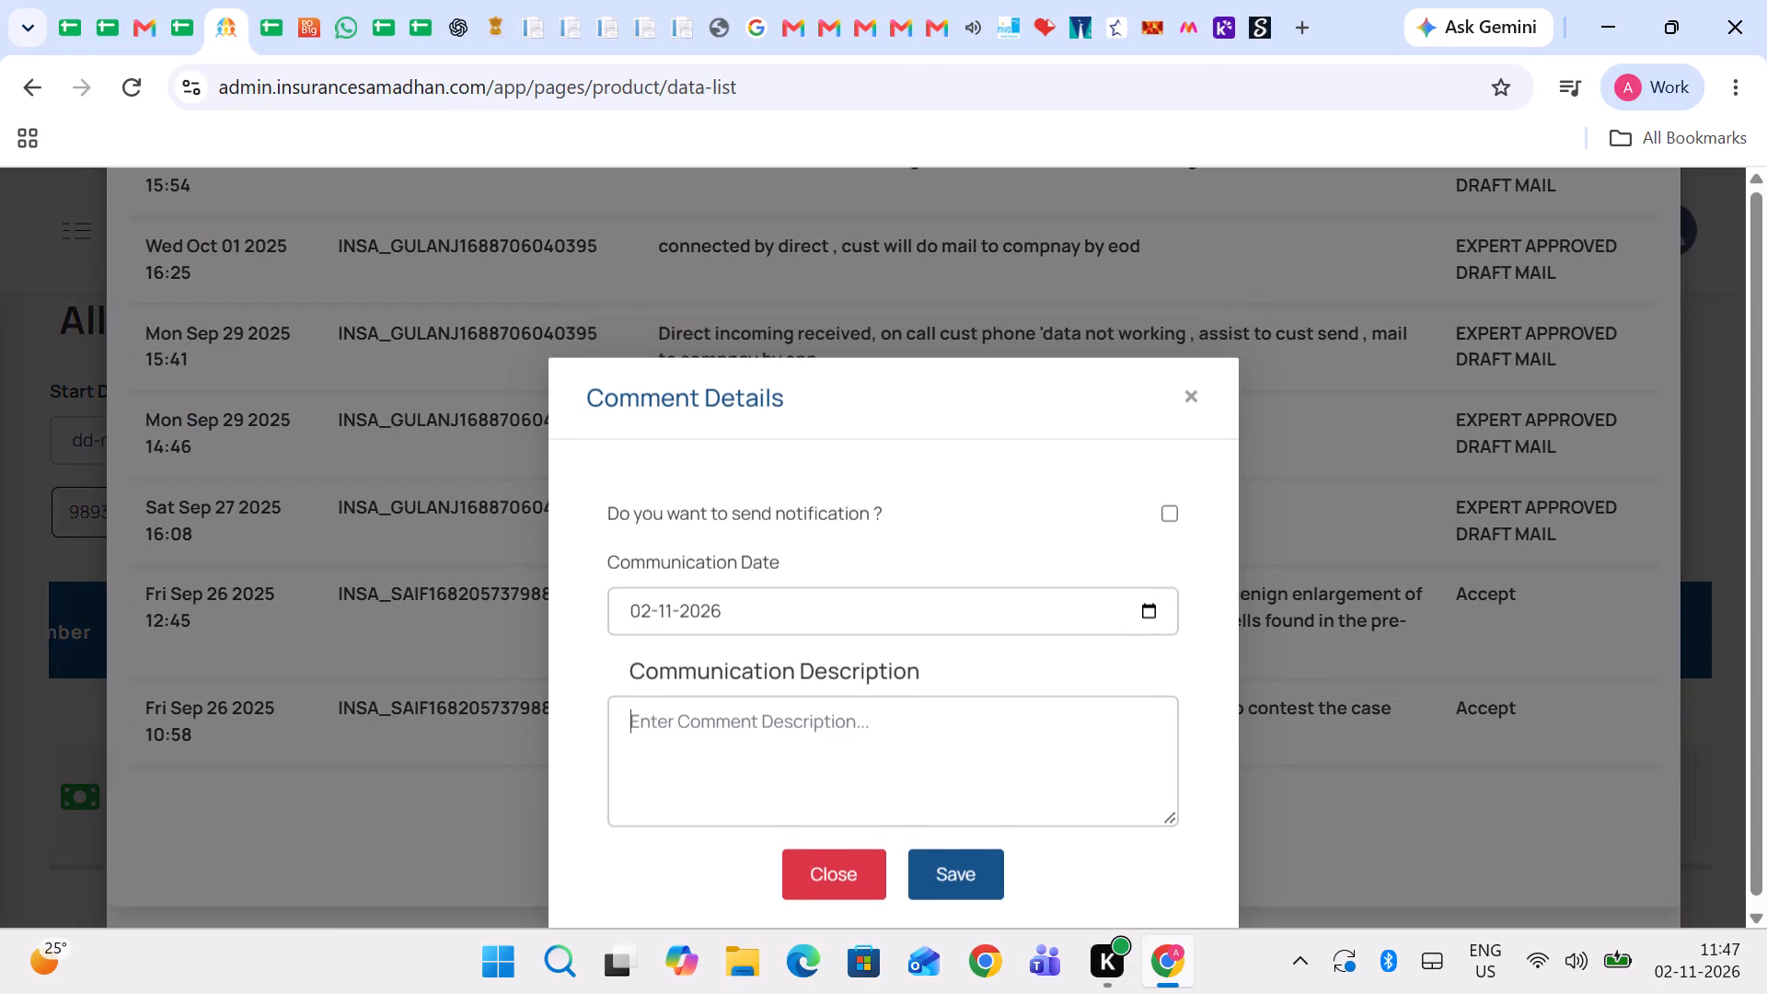
key(b)
text(usy)
key(space)
click(965, 861)
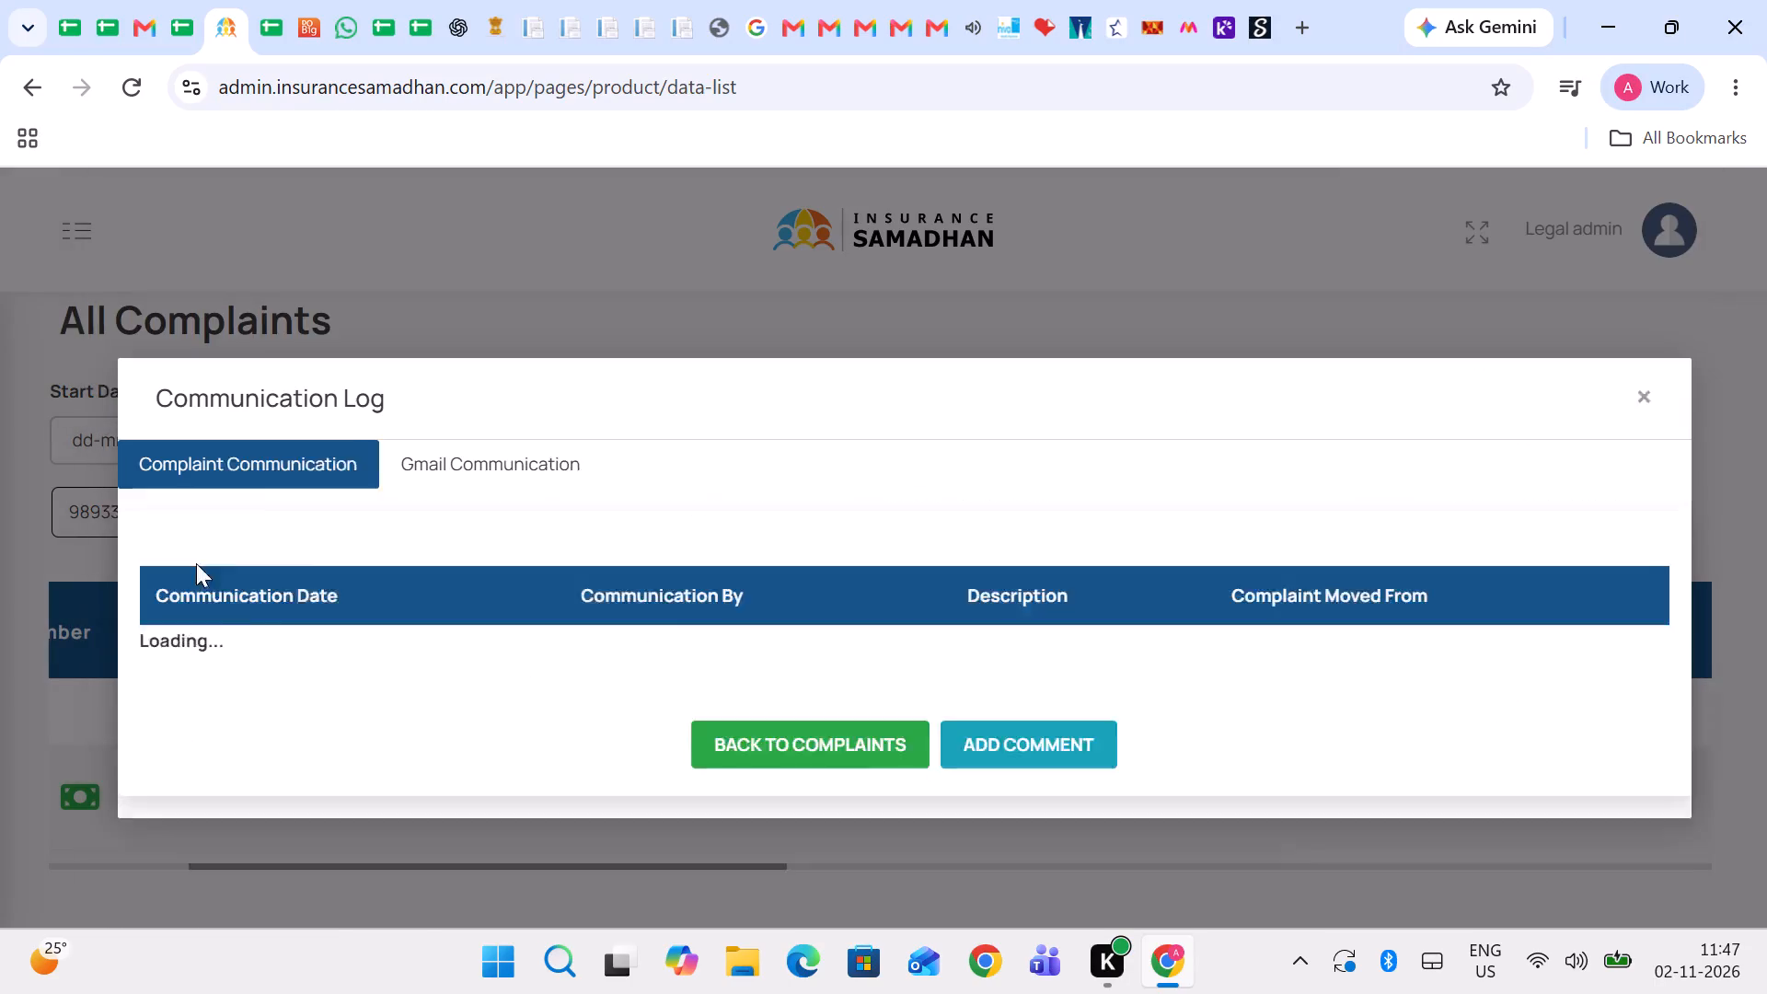
click(33, 487)
Switch to the resolved sheet and set the Comments value in row 52 to "no. busy".
click(187, 31)
key(Left)
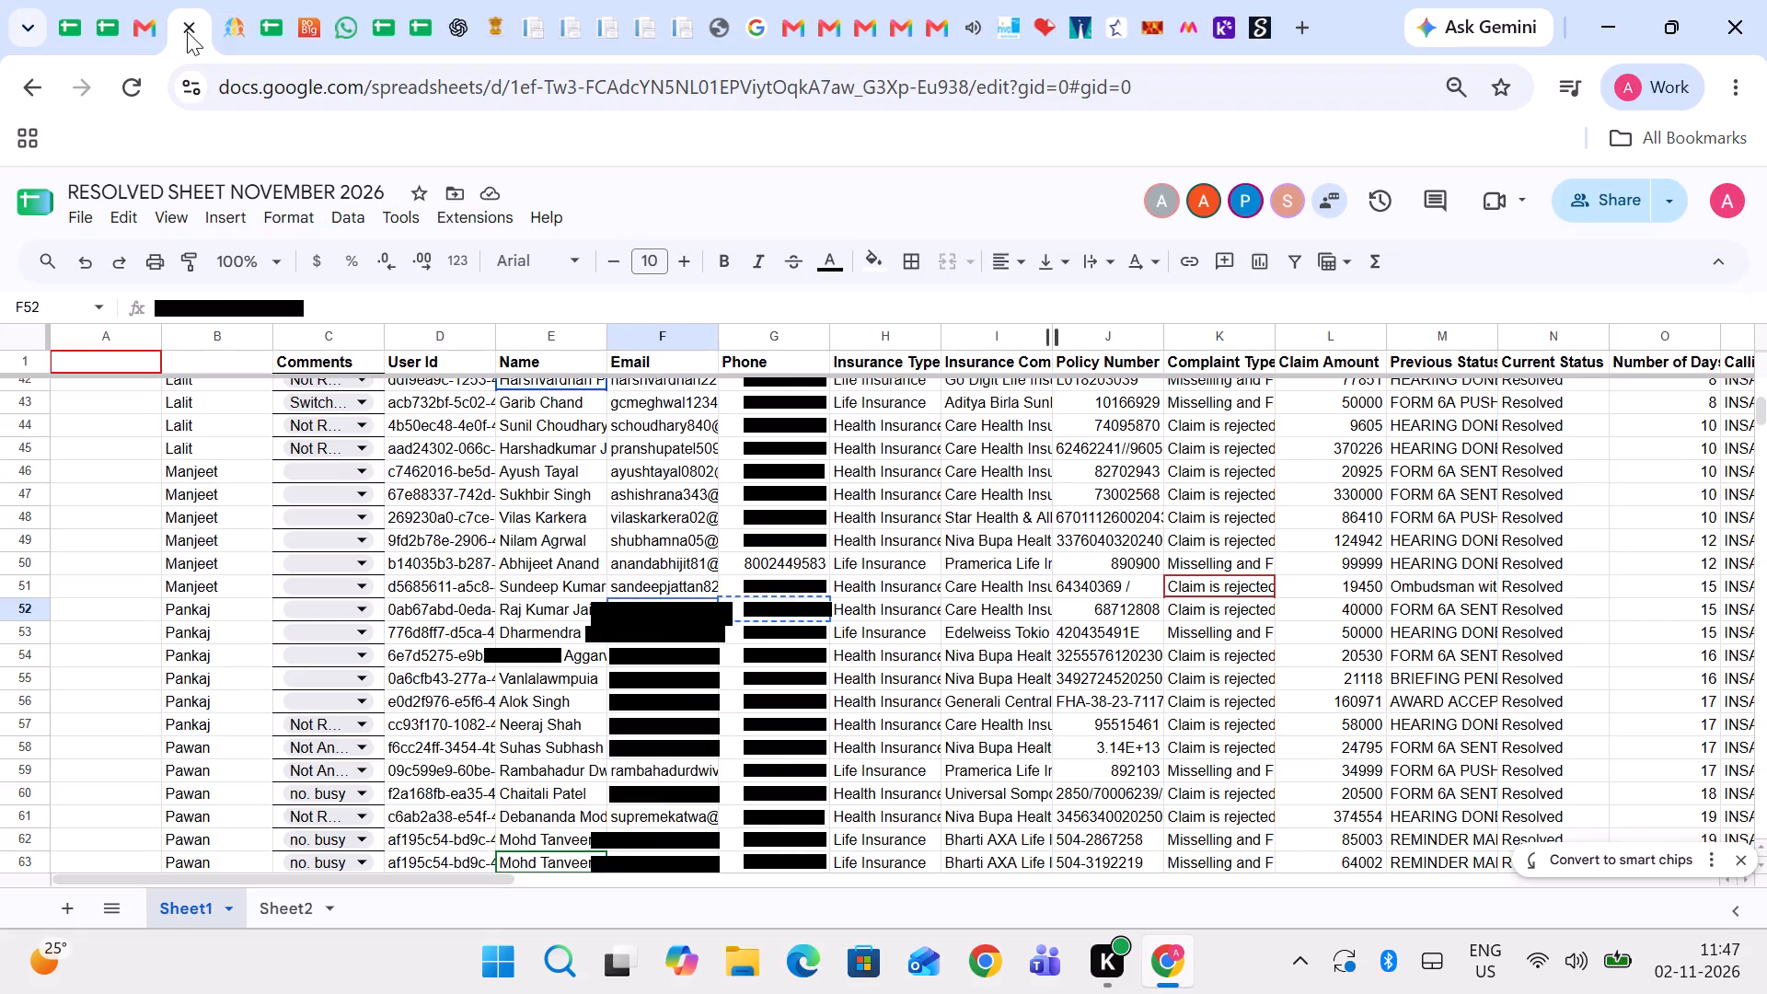
key(Left)
key(Left)
key(Left)
key(Return)
key(Up)
key(Up)
key(Up)
key(Up)
key(Return)
Copy the phone number in row 53 and call that client through Smartflo.
key(Right)
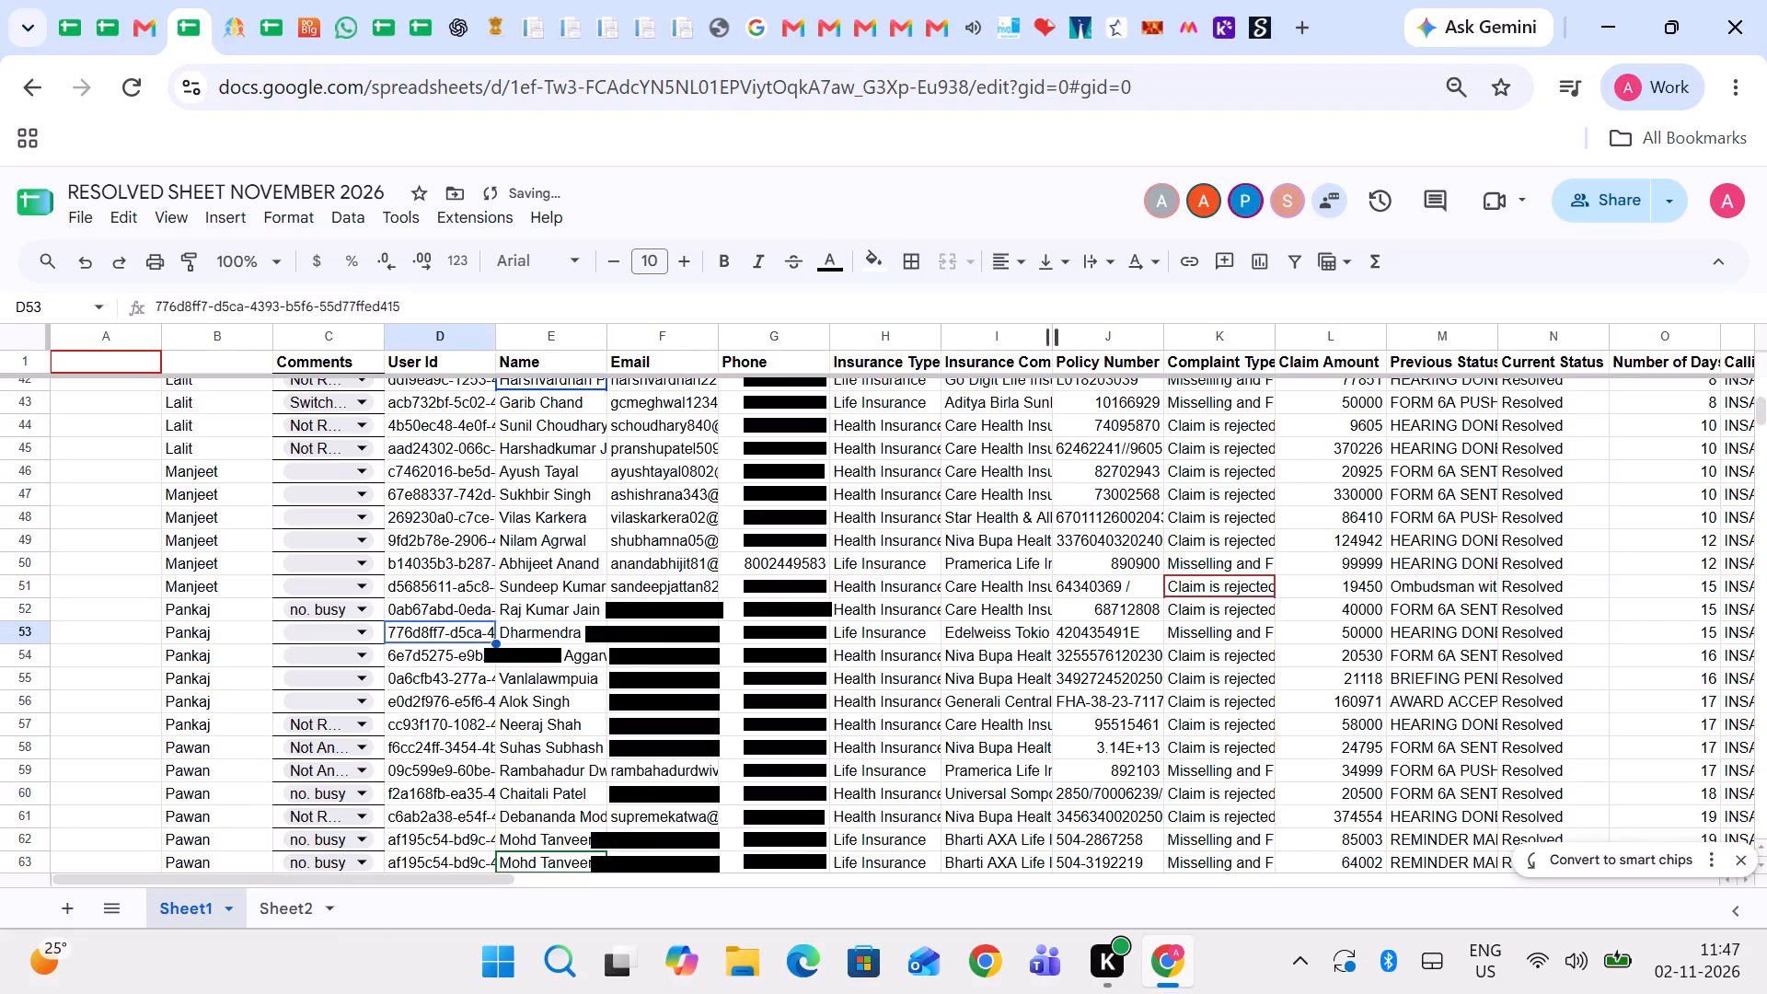
key(Right)
key(Right)
key(Right)
key(ctrl+c)
click(306, 0)
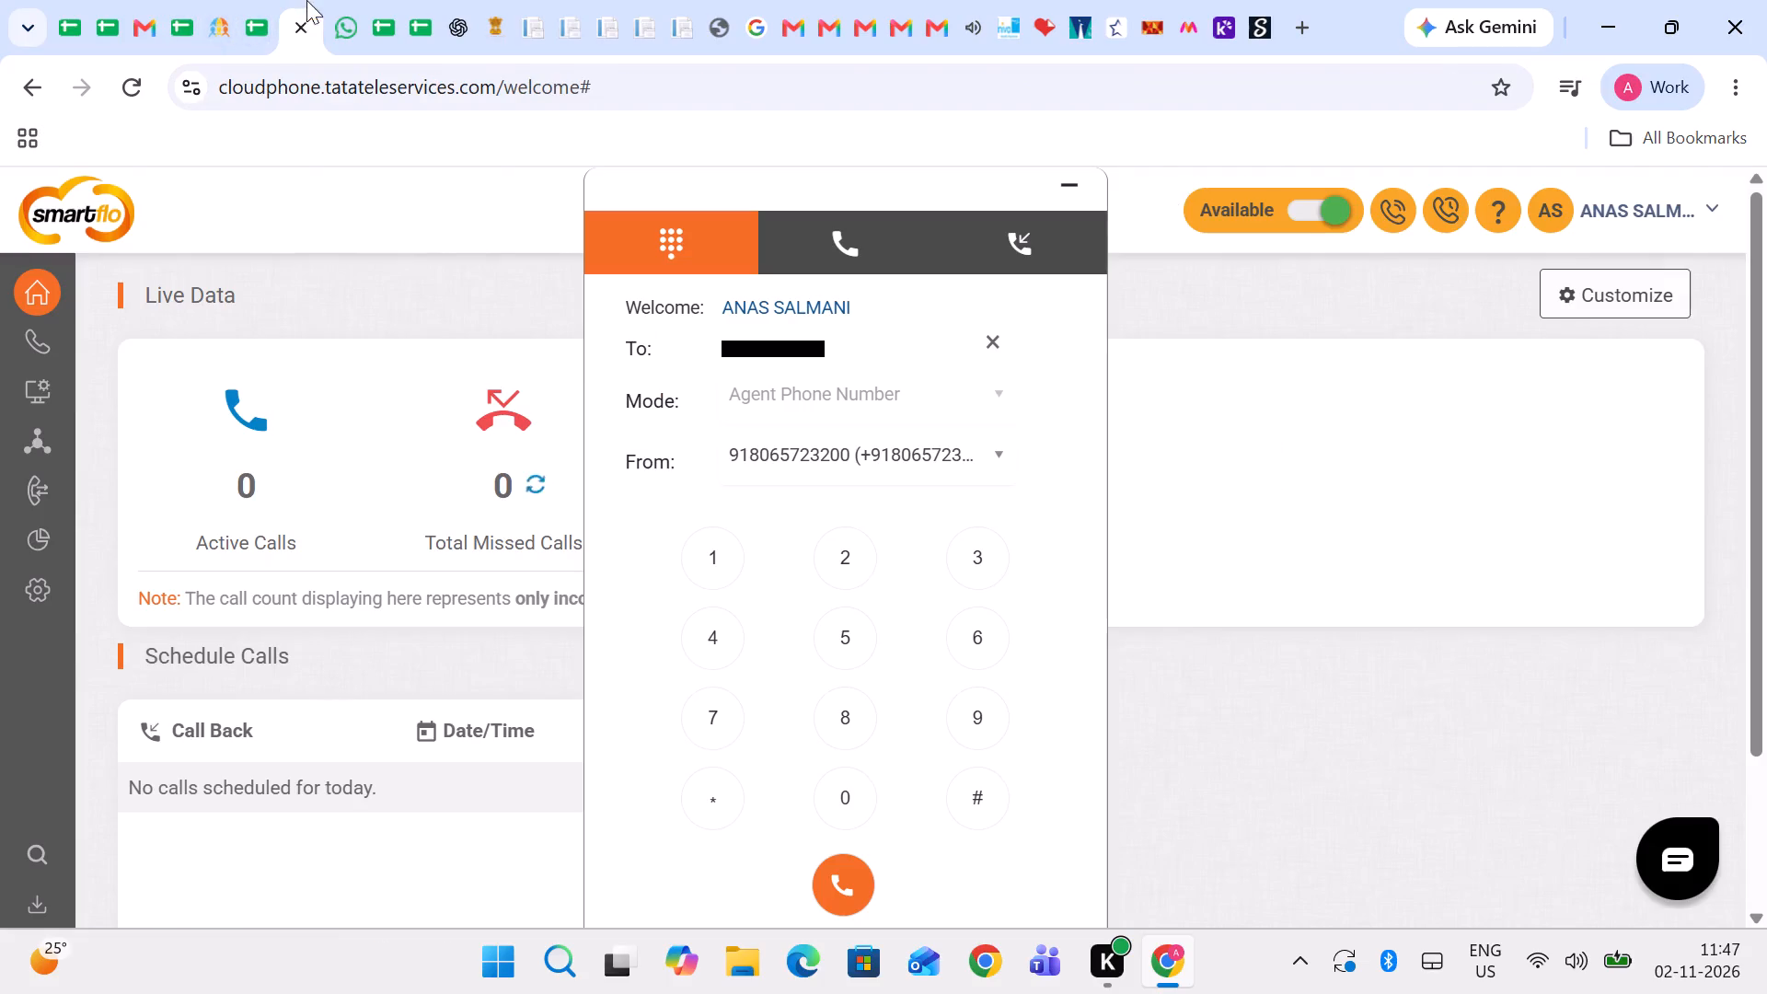
double_click(780, 344)
key(ctrl+v)
click(853, 891)
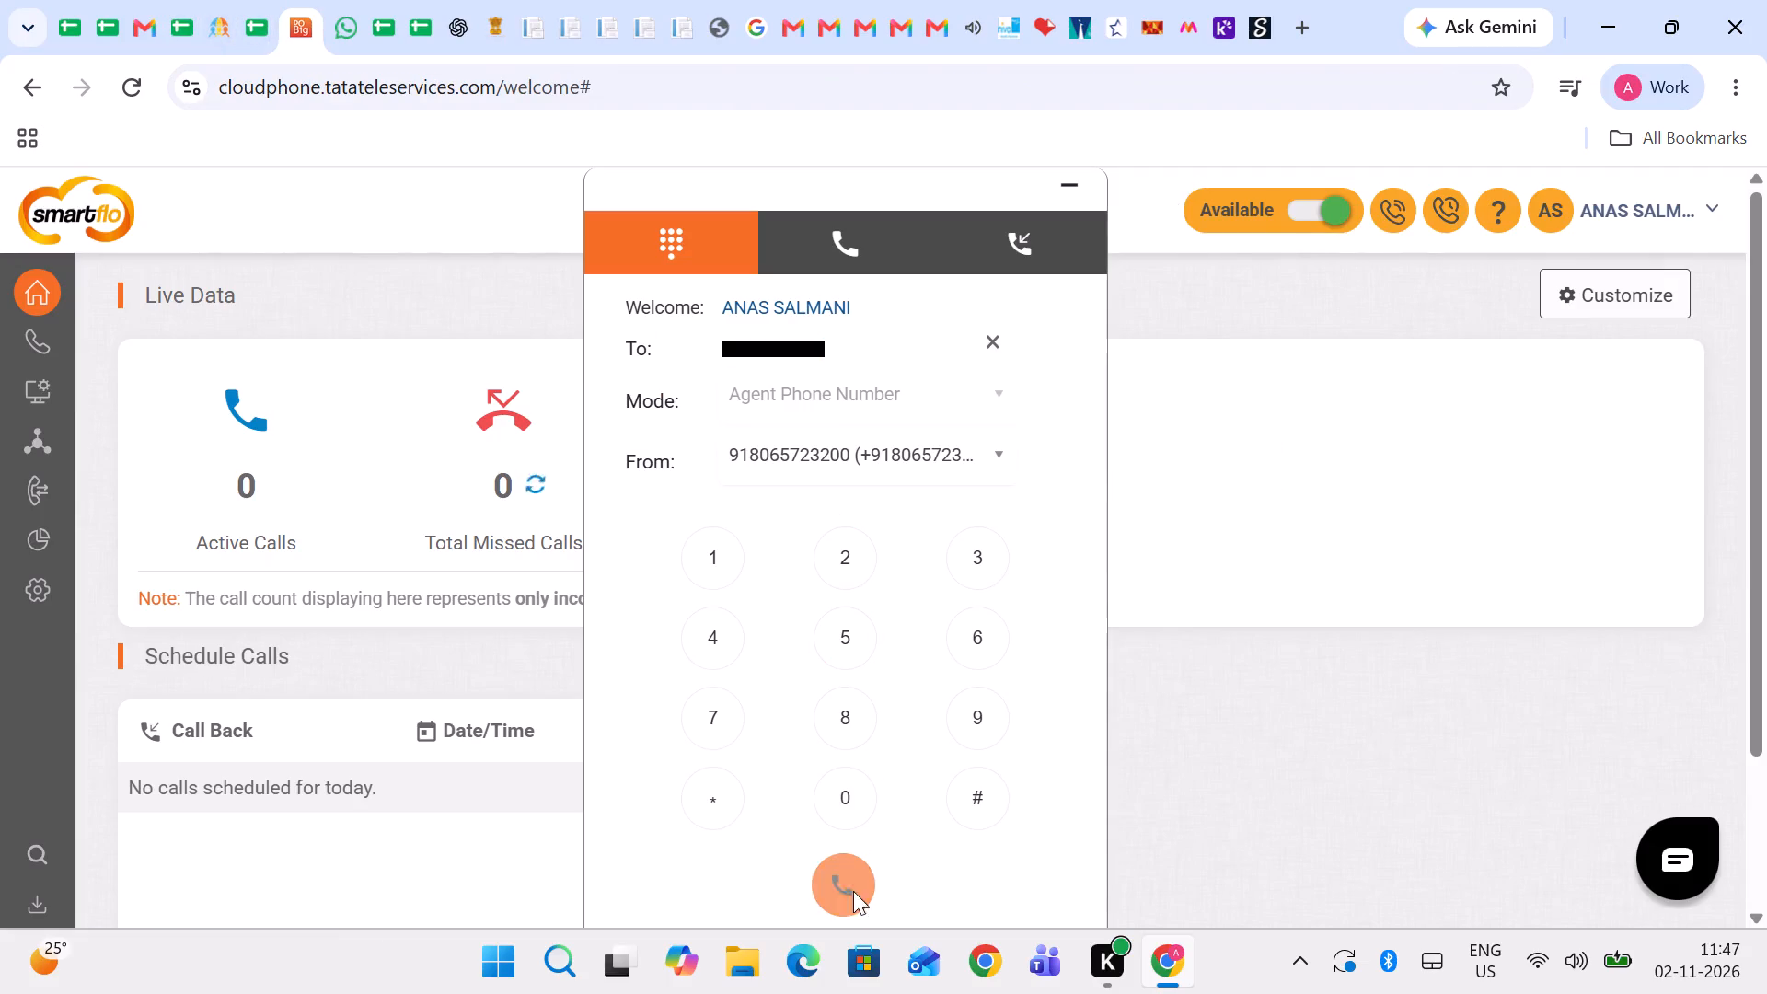
Switch to Insurance Samadhan and search all complaints for the row 53 client's phone number.
click(216, 0)
drag(172, 520, 47, 534)
key(ctrl+v)
key(ctrl+Return)
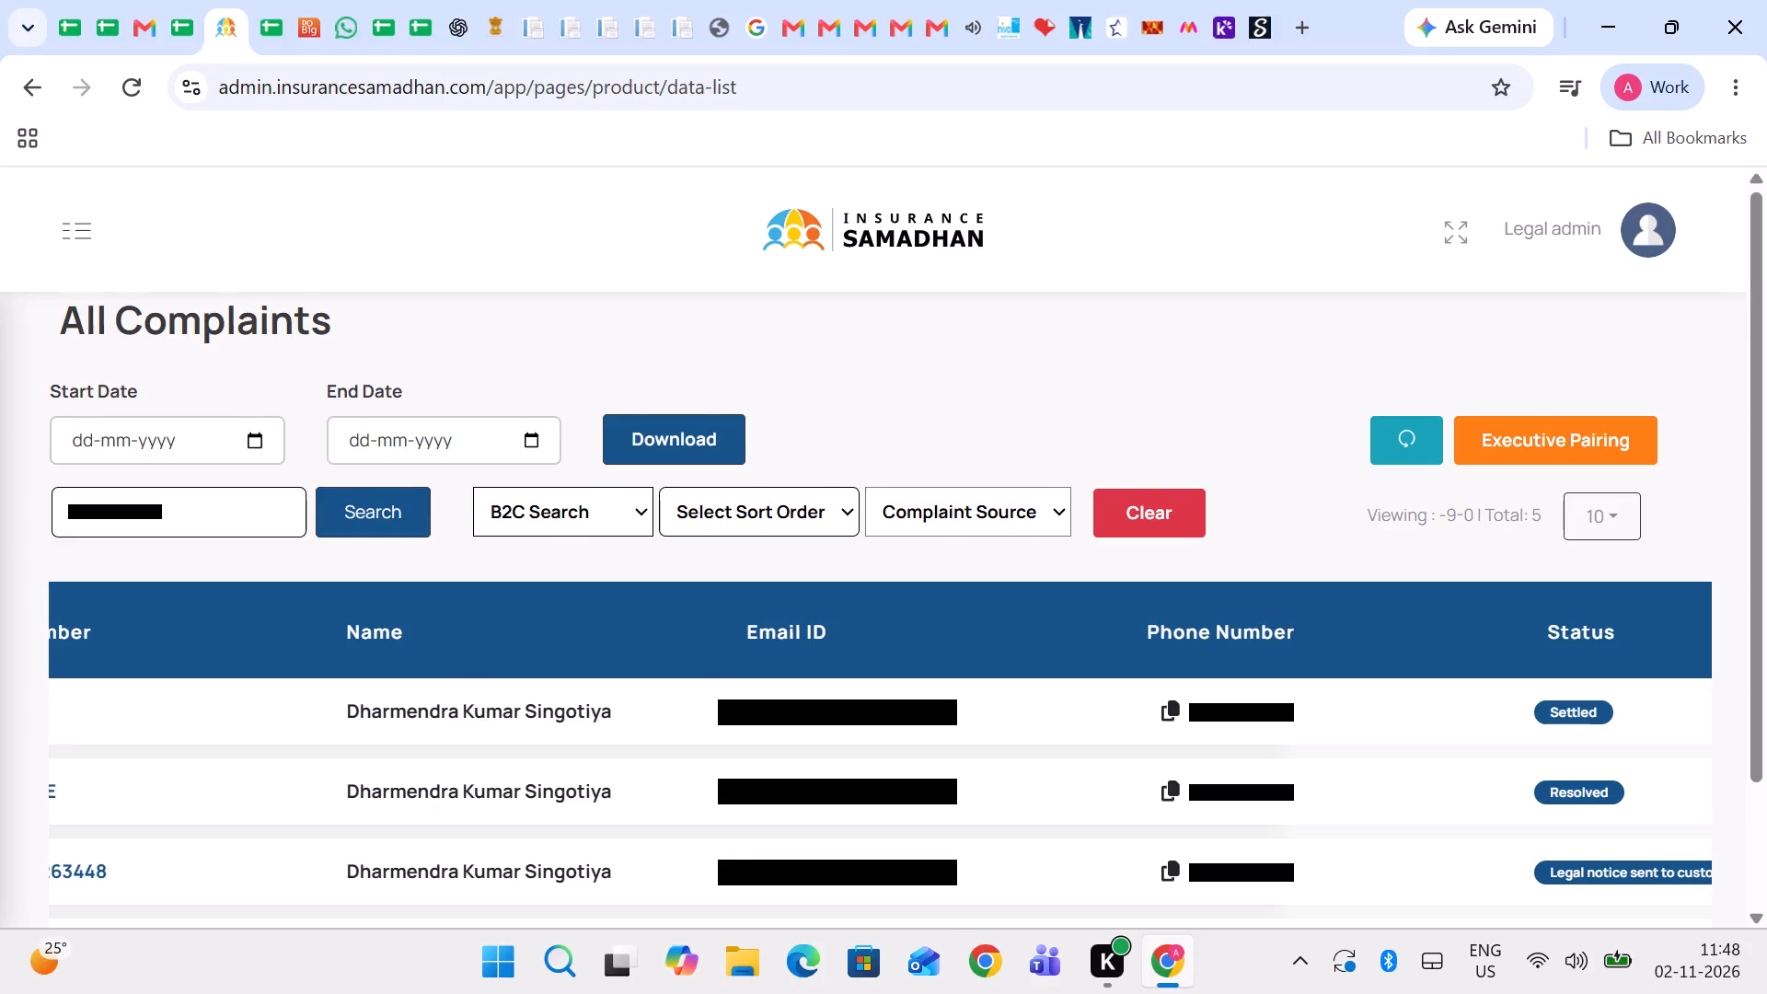
Open the communication log of the row 53 client's complaint with Resolved status and examine its call history.
scroll(721, 760, left, 1)
click(478, 737)
scroll(478, 734, left, 1)
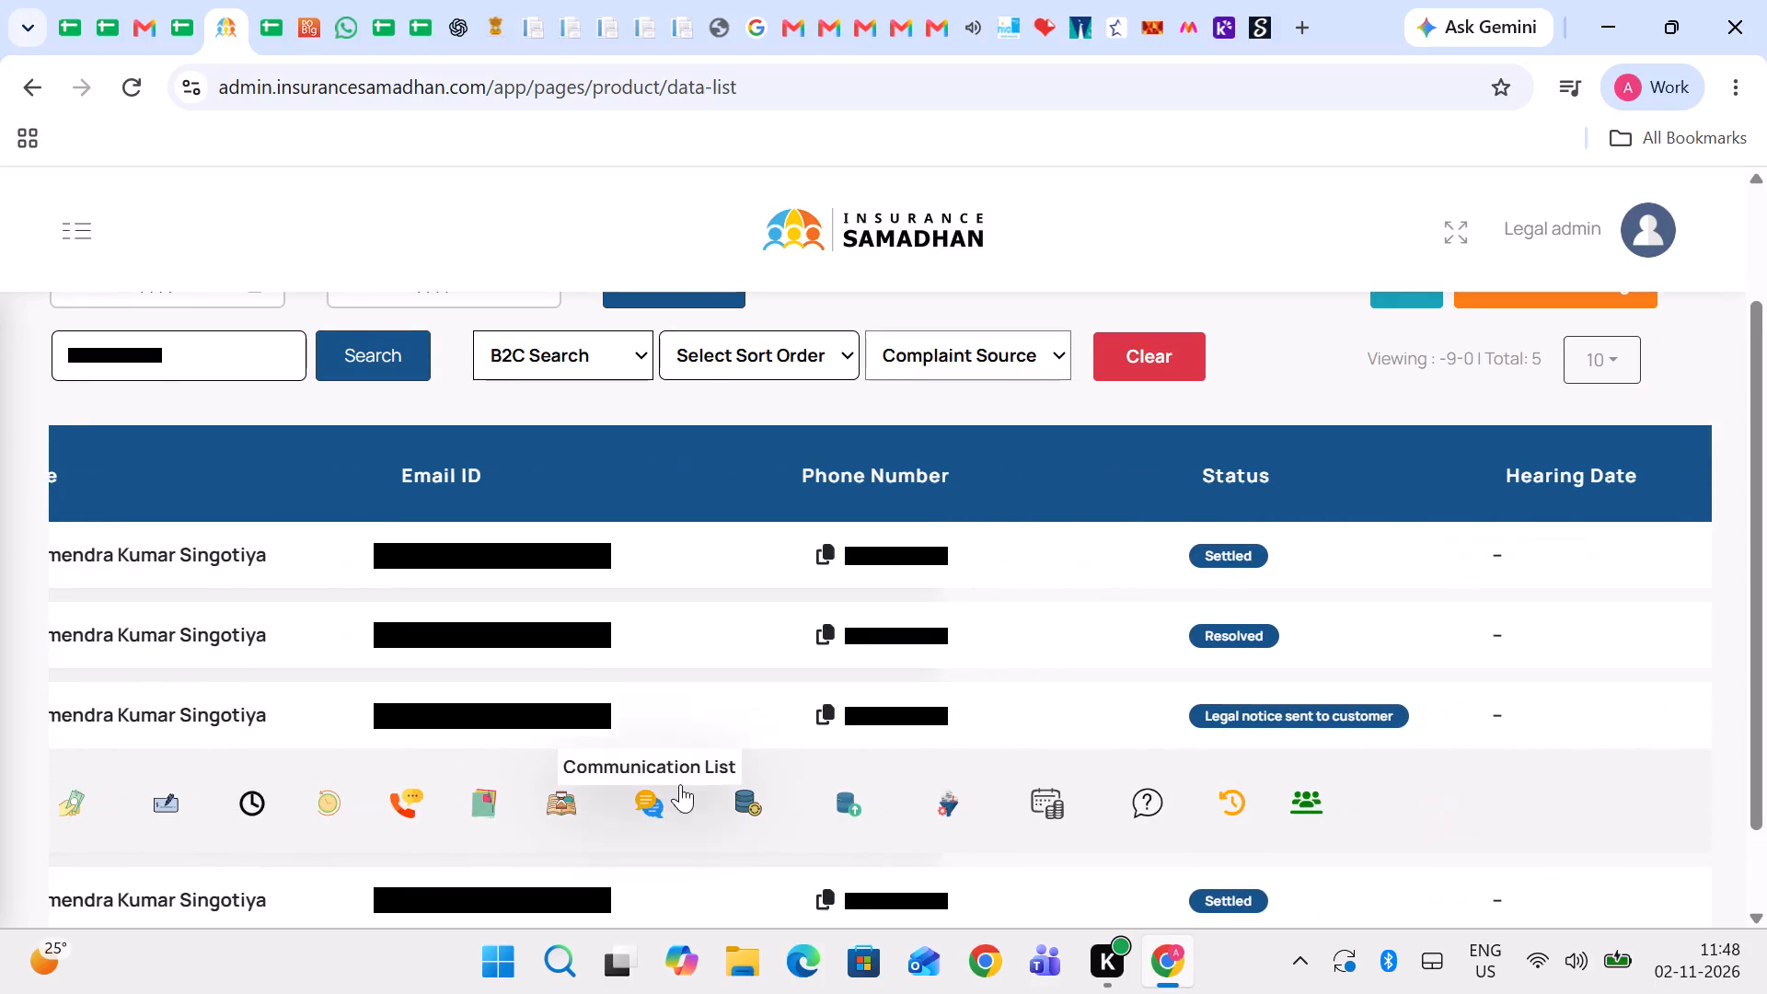
scroll(695, 796, down, 5)
click(263, 549)
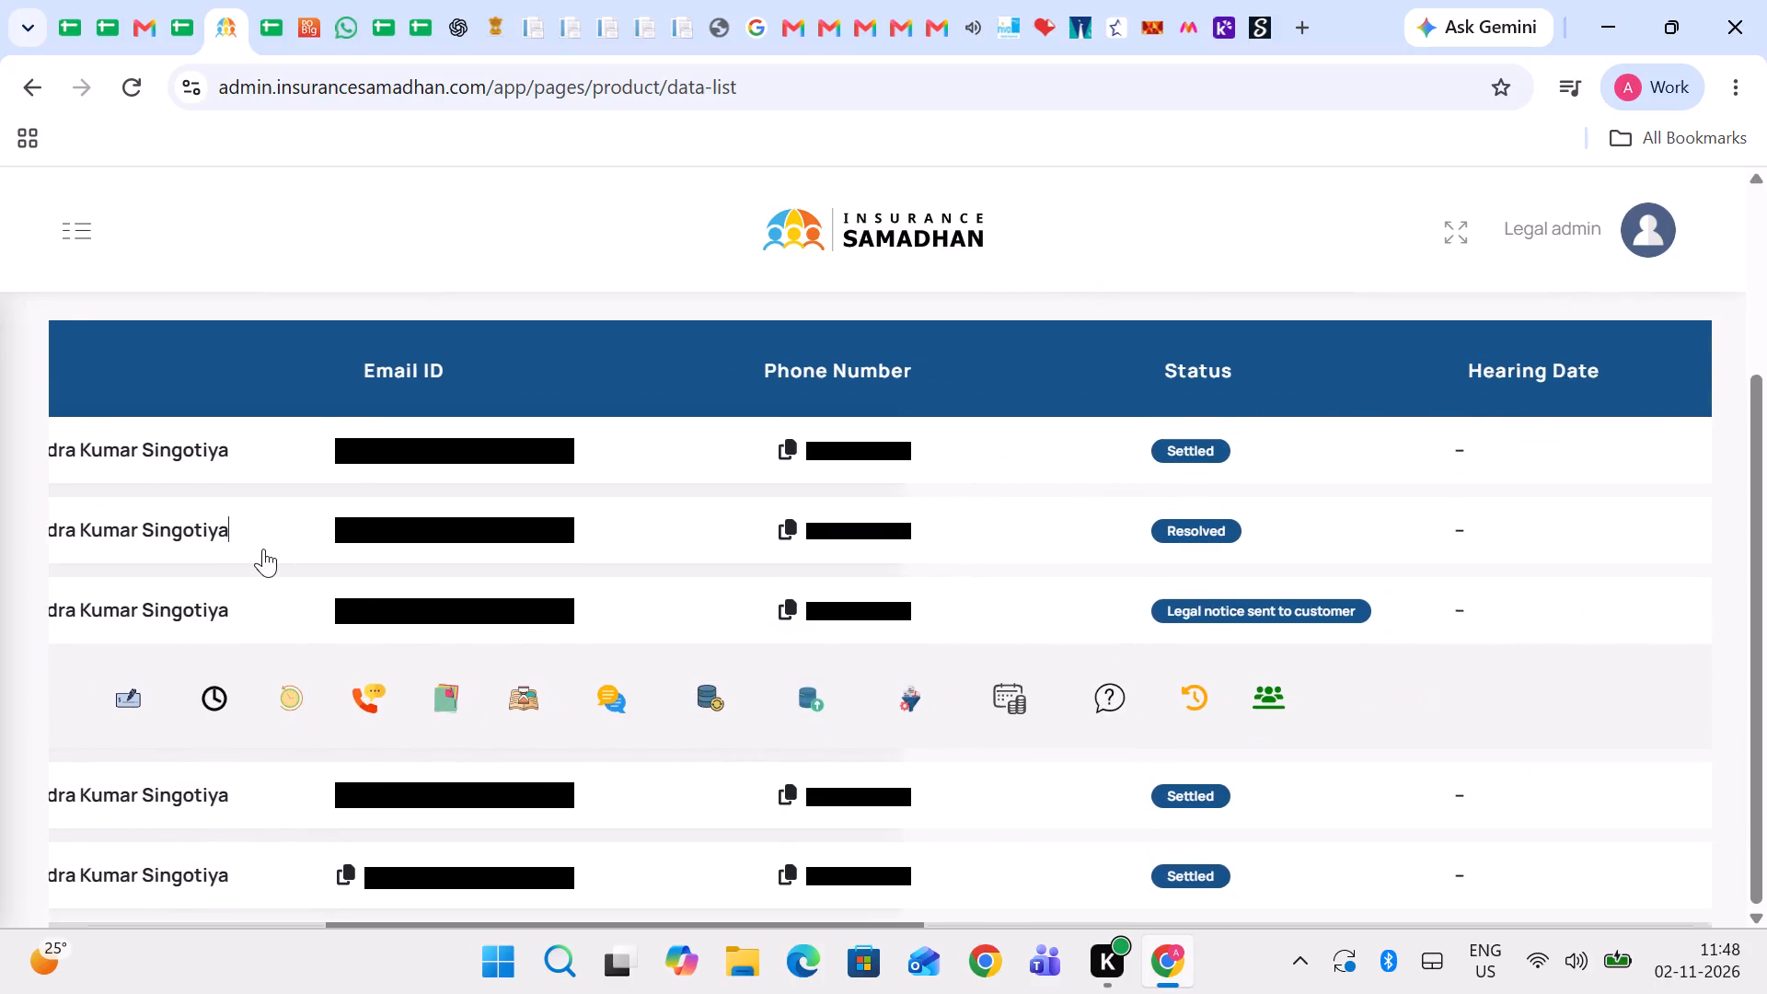
click(615, 620)
drag(632, 671, 735, 699)
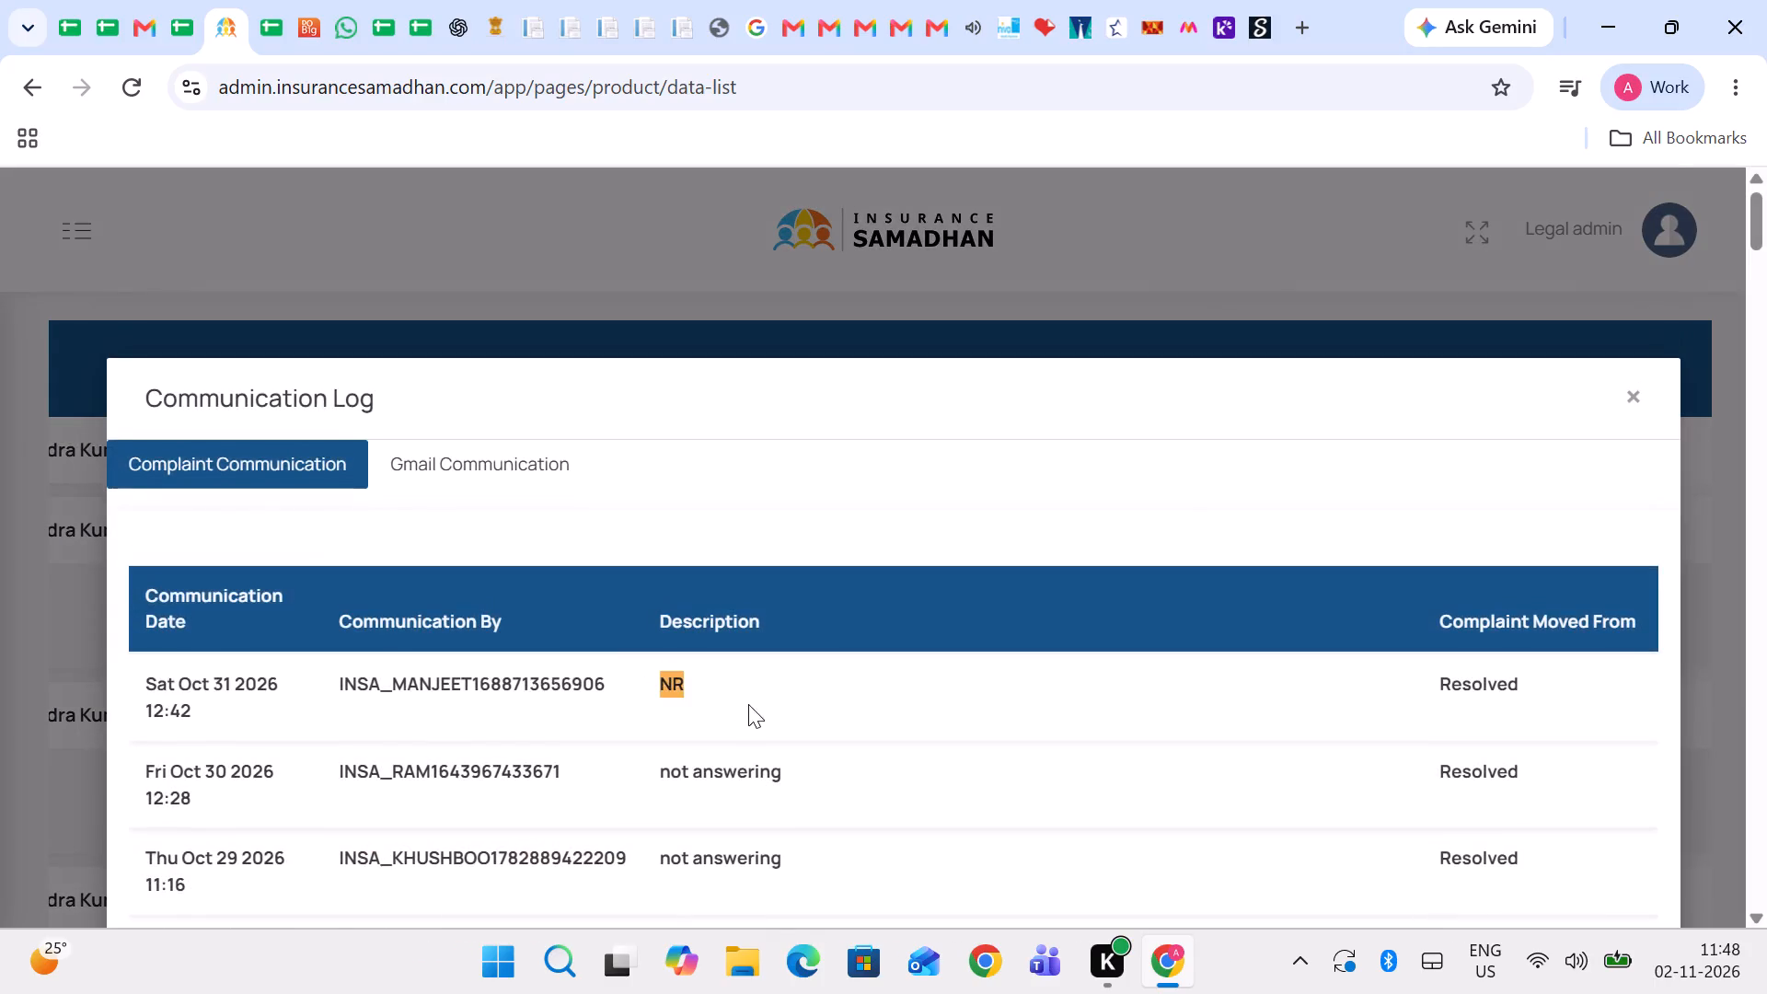
scroll(748, 704, down, 2)
drag(625, 456, 720, 442)
scroll(733, 443, down, 3)
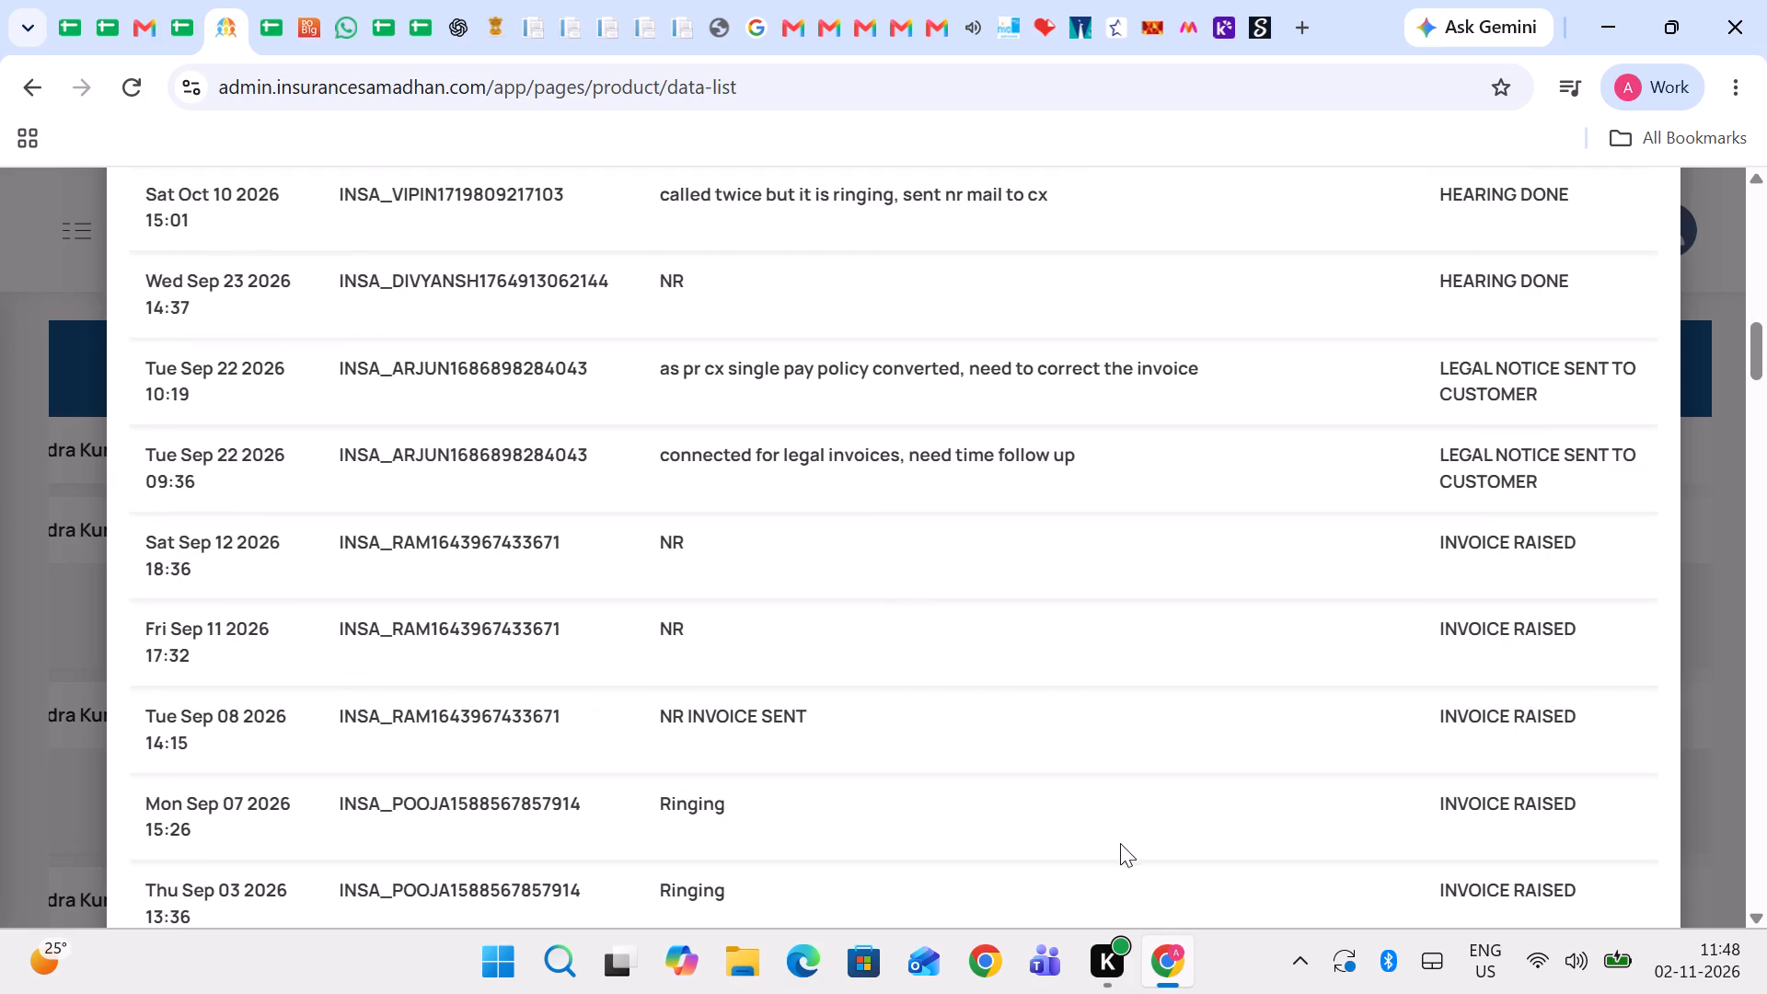
scroll(941, 869, down, 4)
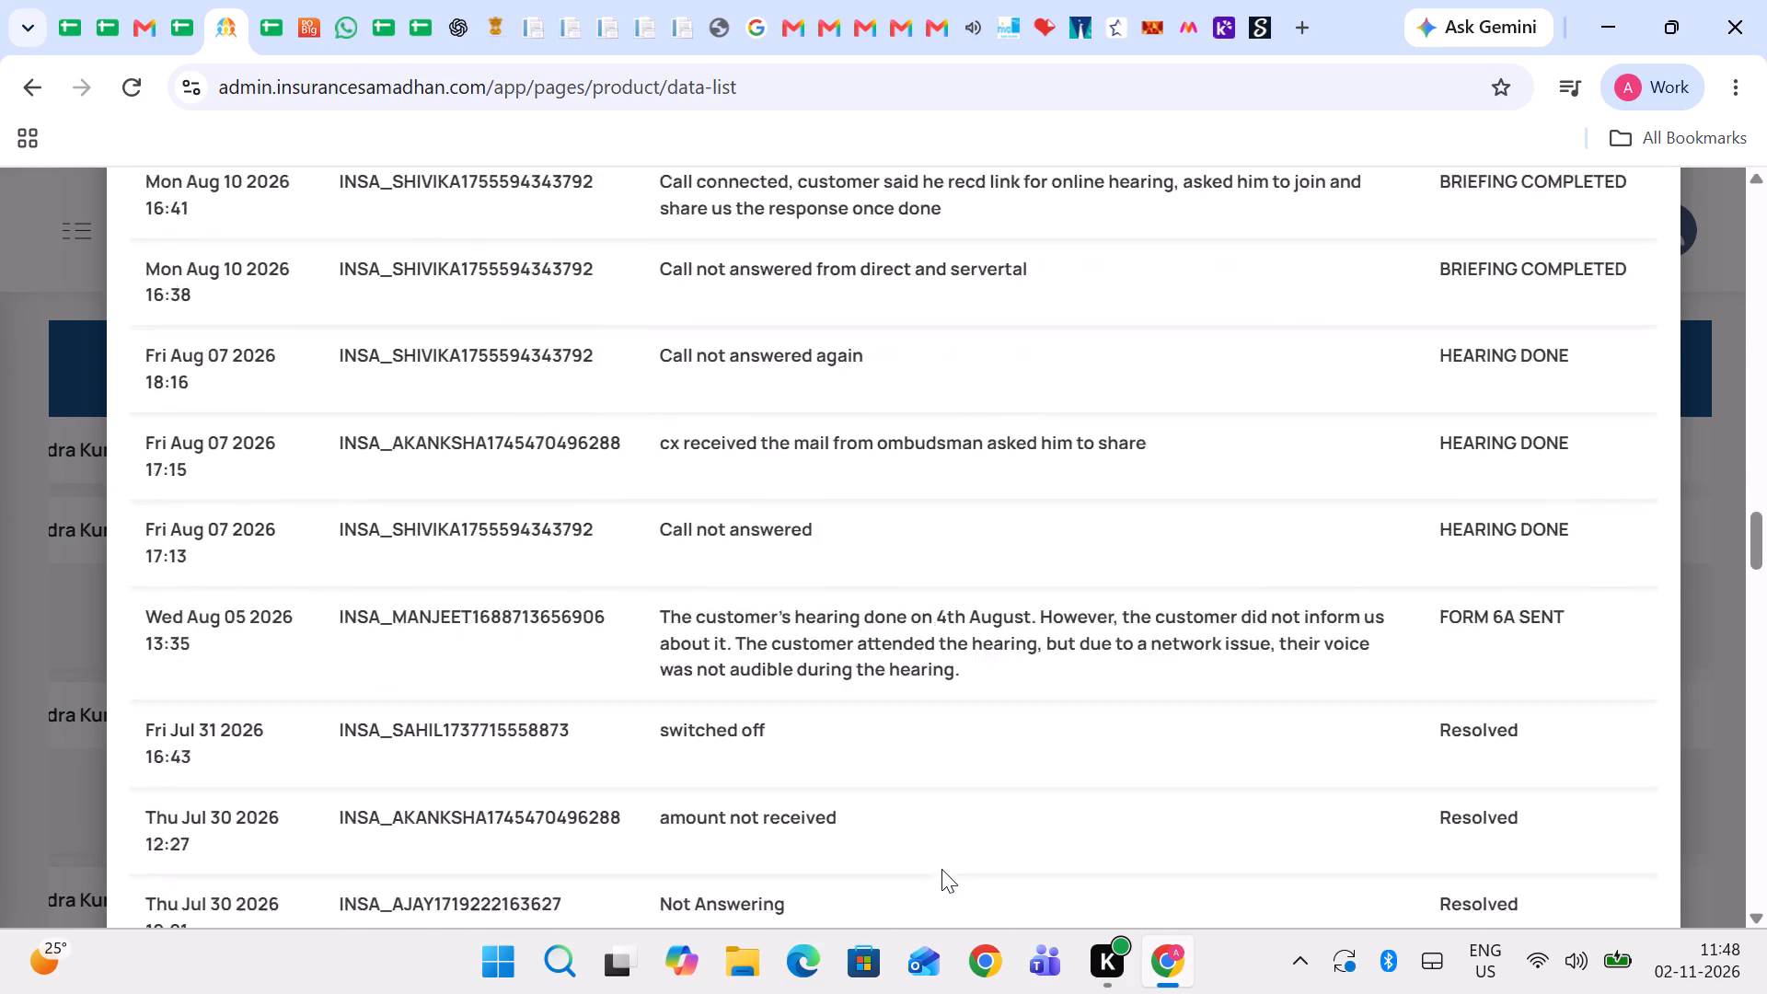
scroll(941, 869, down, 11)
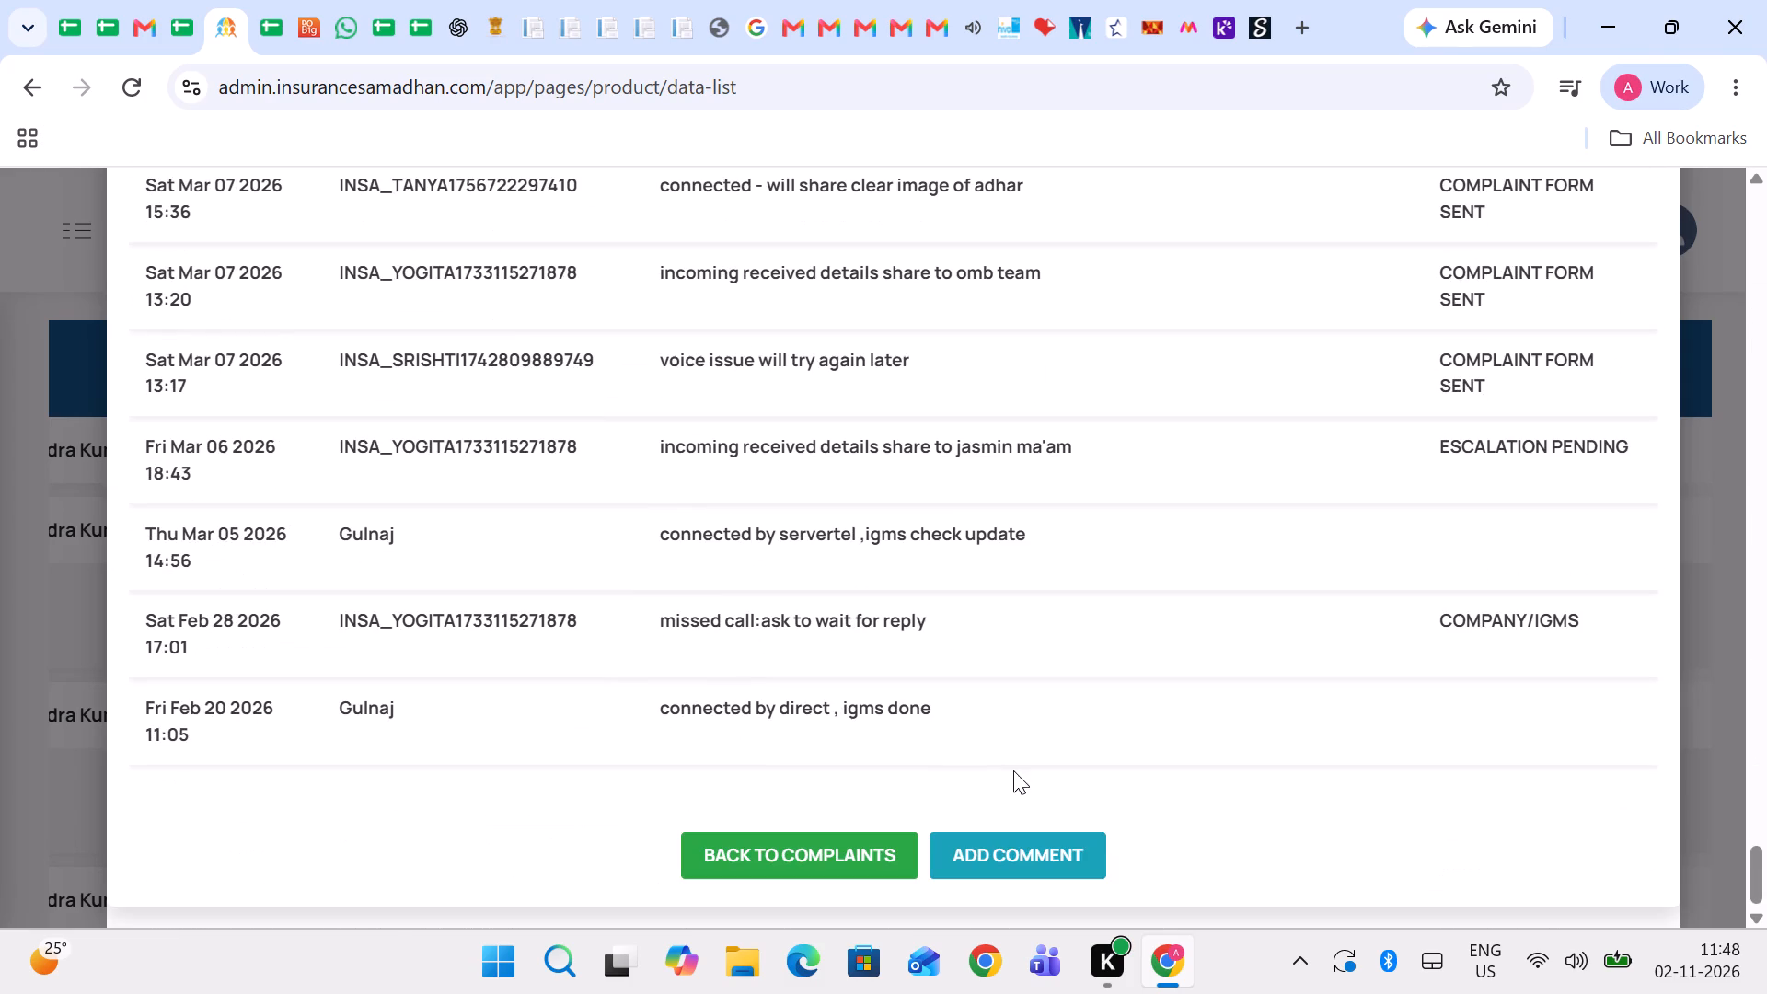
Add and save the comment "not answering" in the Resolved complaint's communication log, then close the log.
scroll(1013, 770, down, 5)
click(1009, 836)
click(877, 791)
key(n)
key(t)
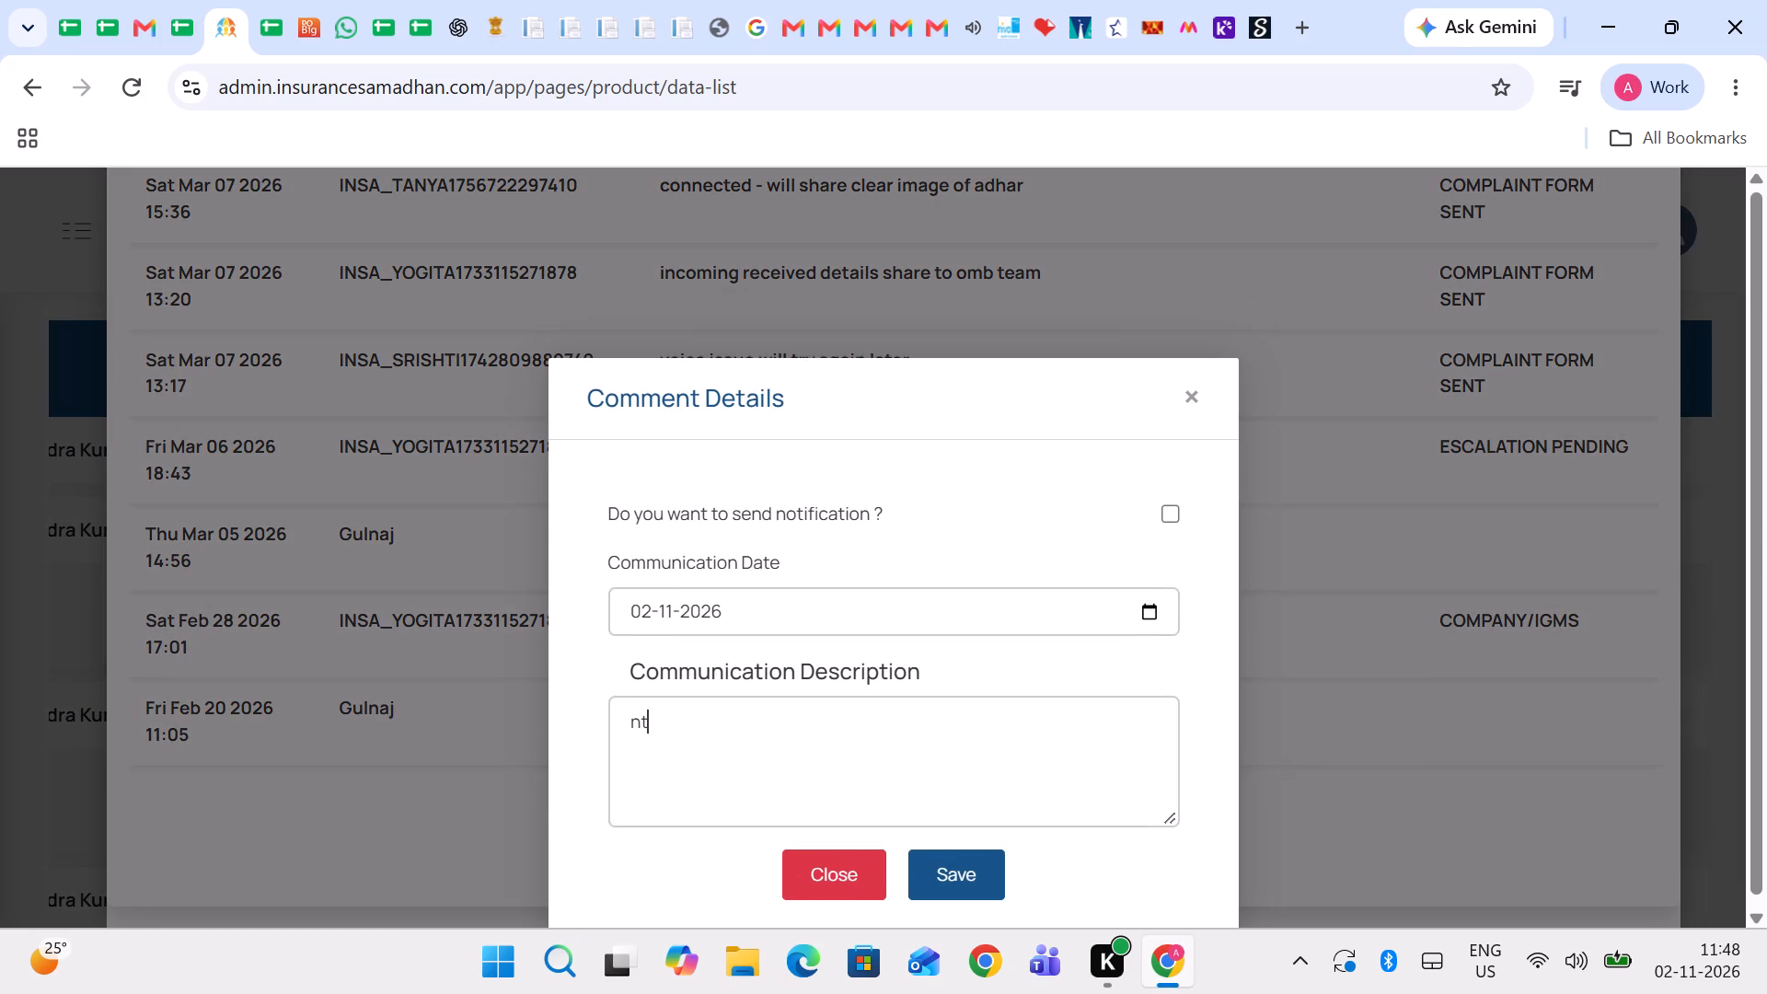
key(BackSpace)
text(ot answering)
key(space)
click(953, 871)
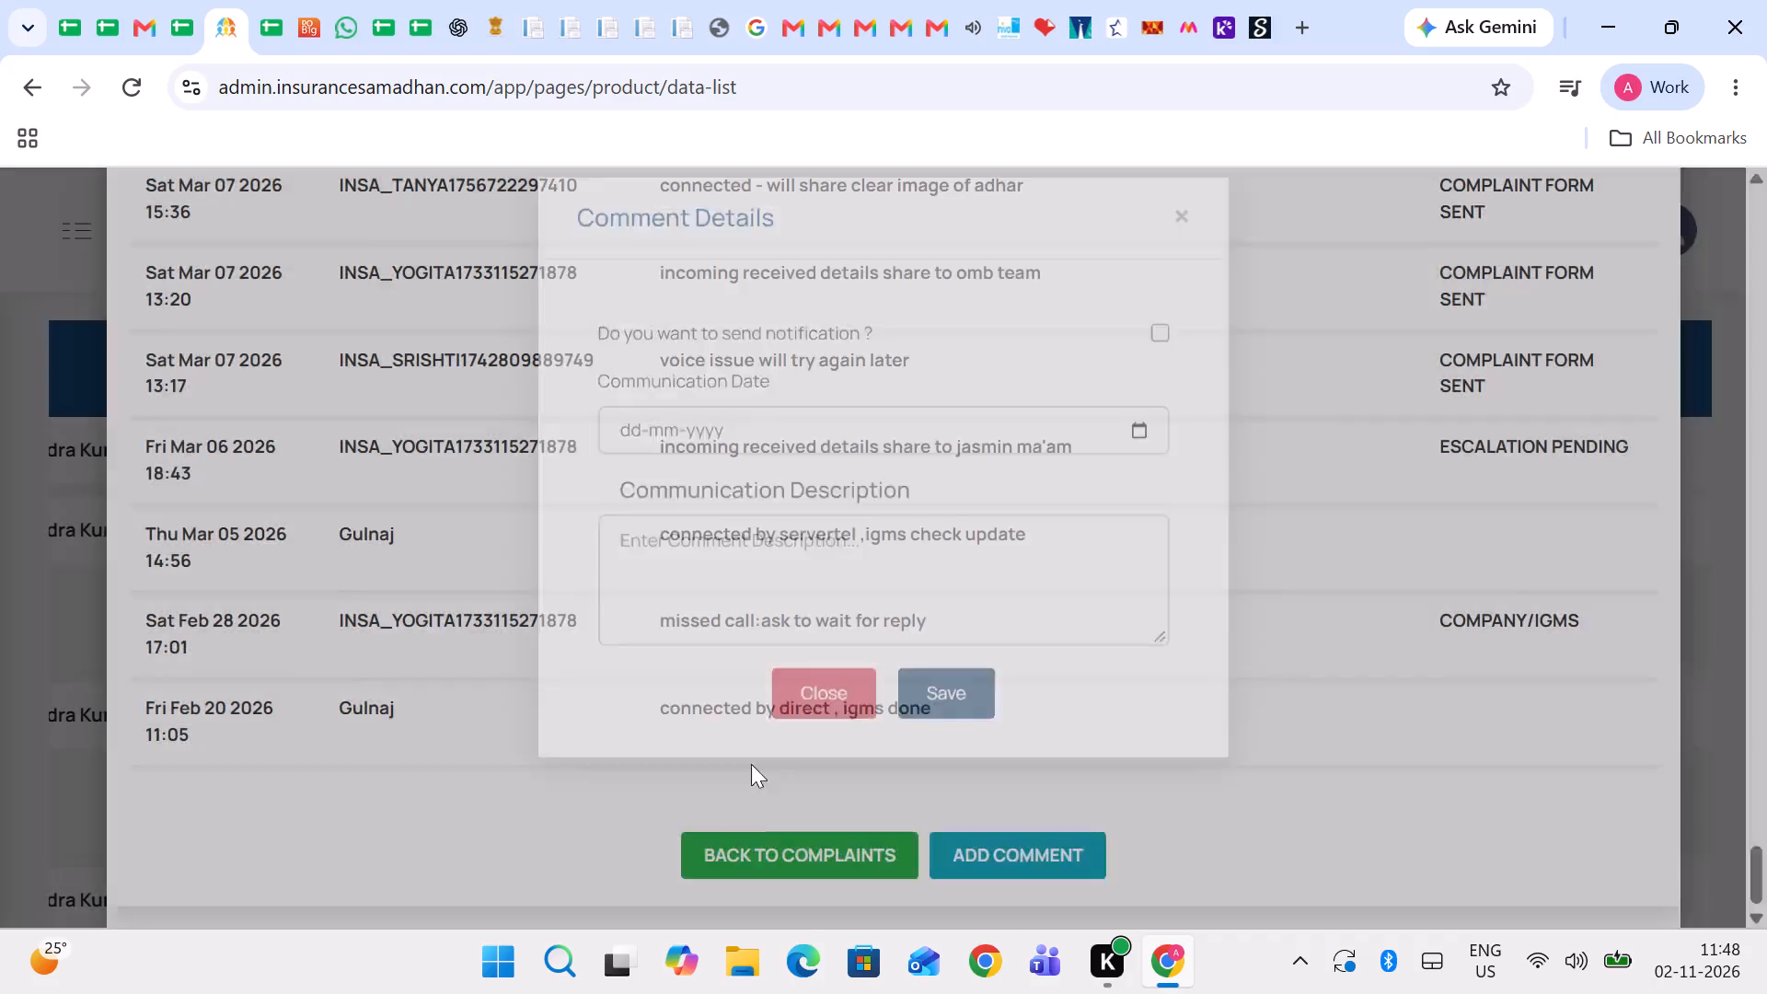
click(0, 585)
Switch to the resolved sheet and set the Comments value in row 53 to the not-answering option.
click(184, 0)
key(Left)
key(Left)
key(Left)
key(Left)
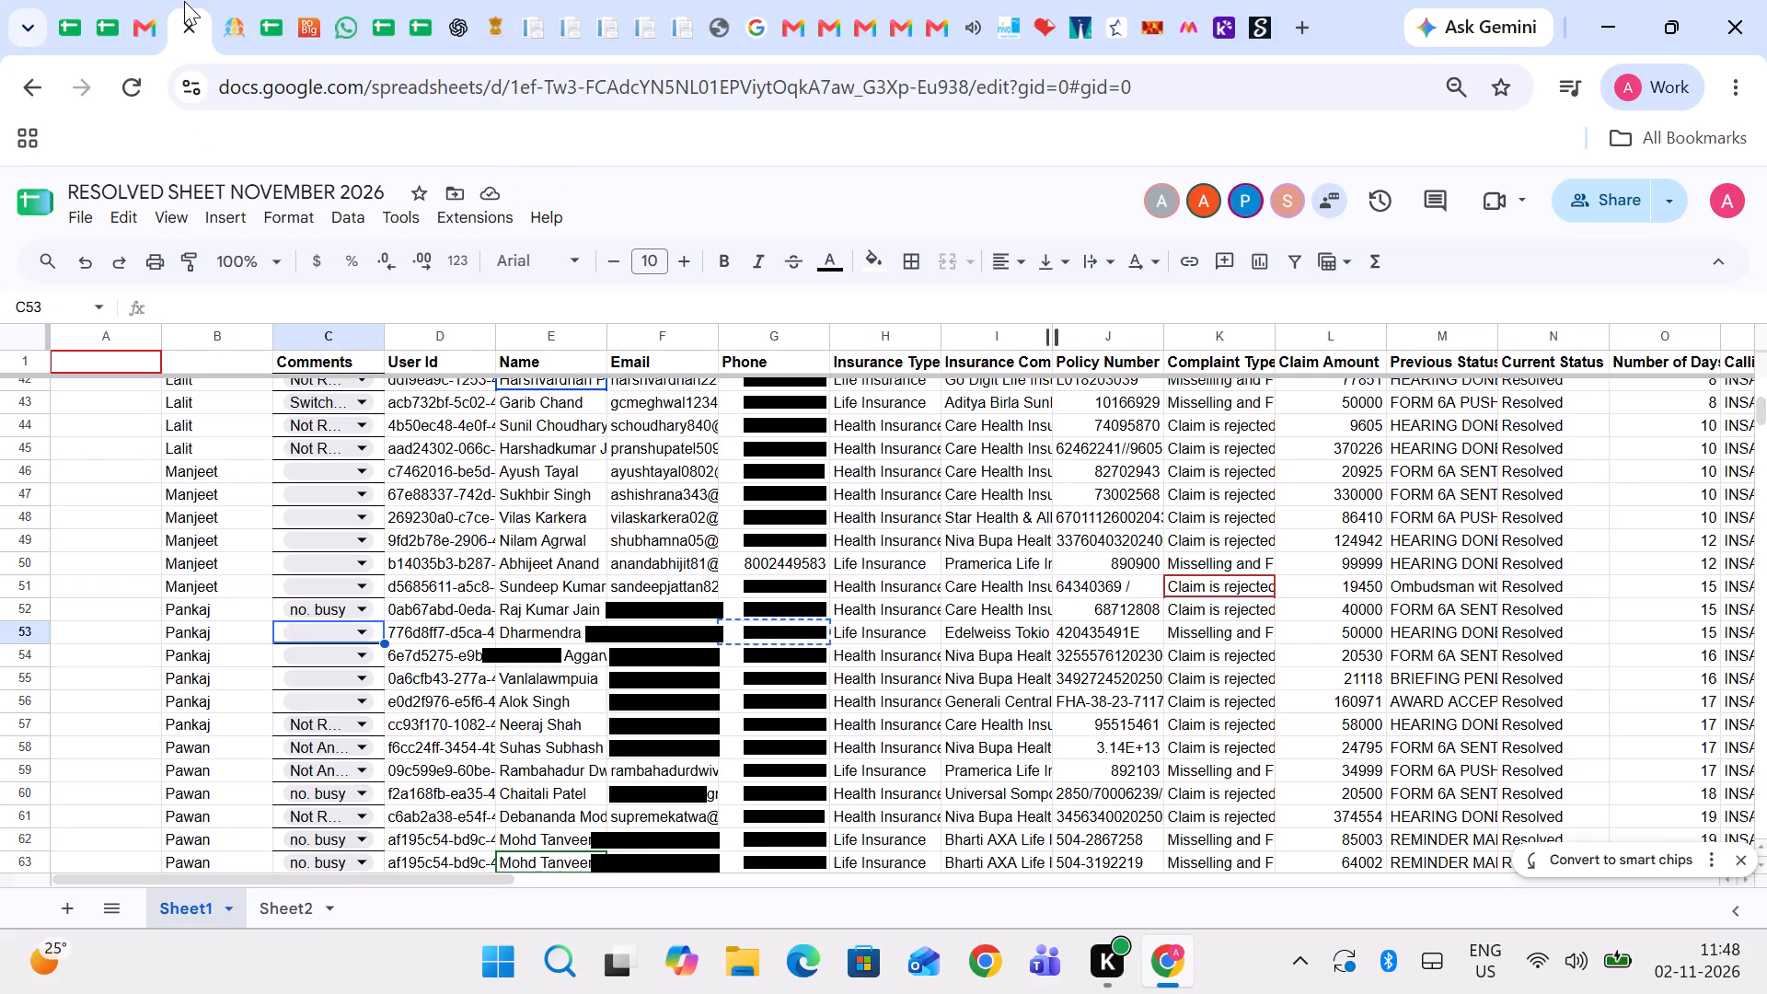
key(Return)
key(Return)
Copy the phone number in row 54 and search the Insurance Samadhan complaints for it.
key(Right)
key(Right)
key(Right)
key(Right)
key(ctrl+c)
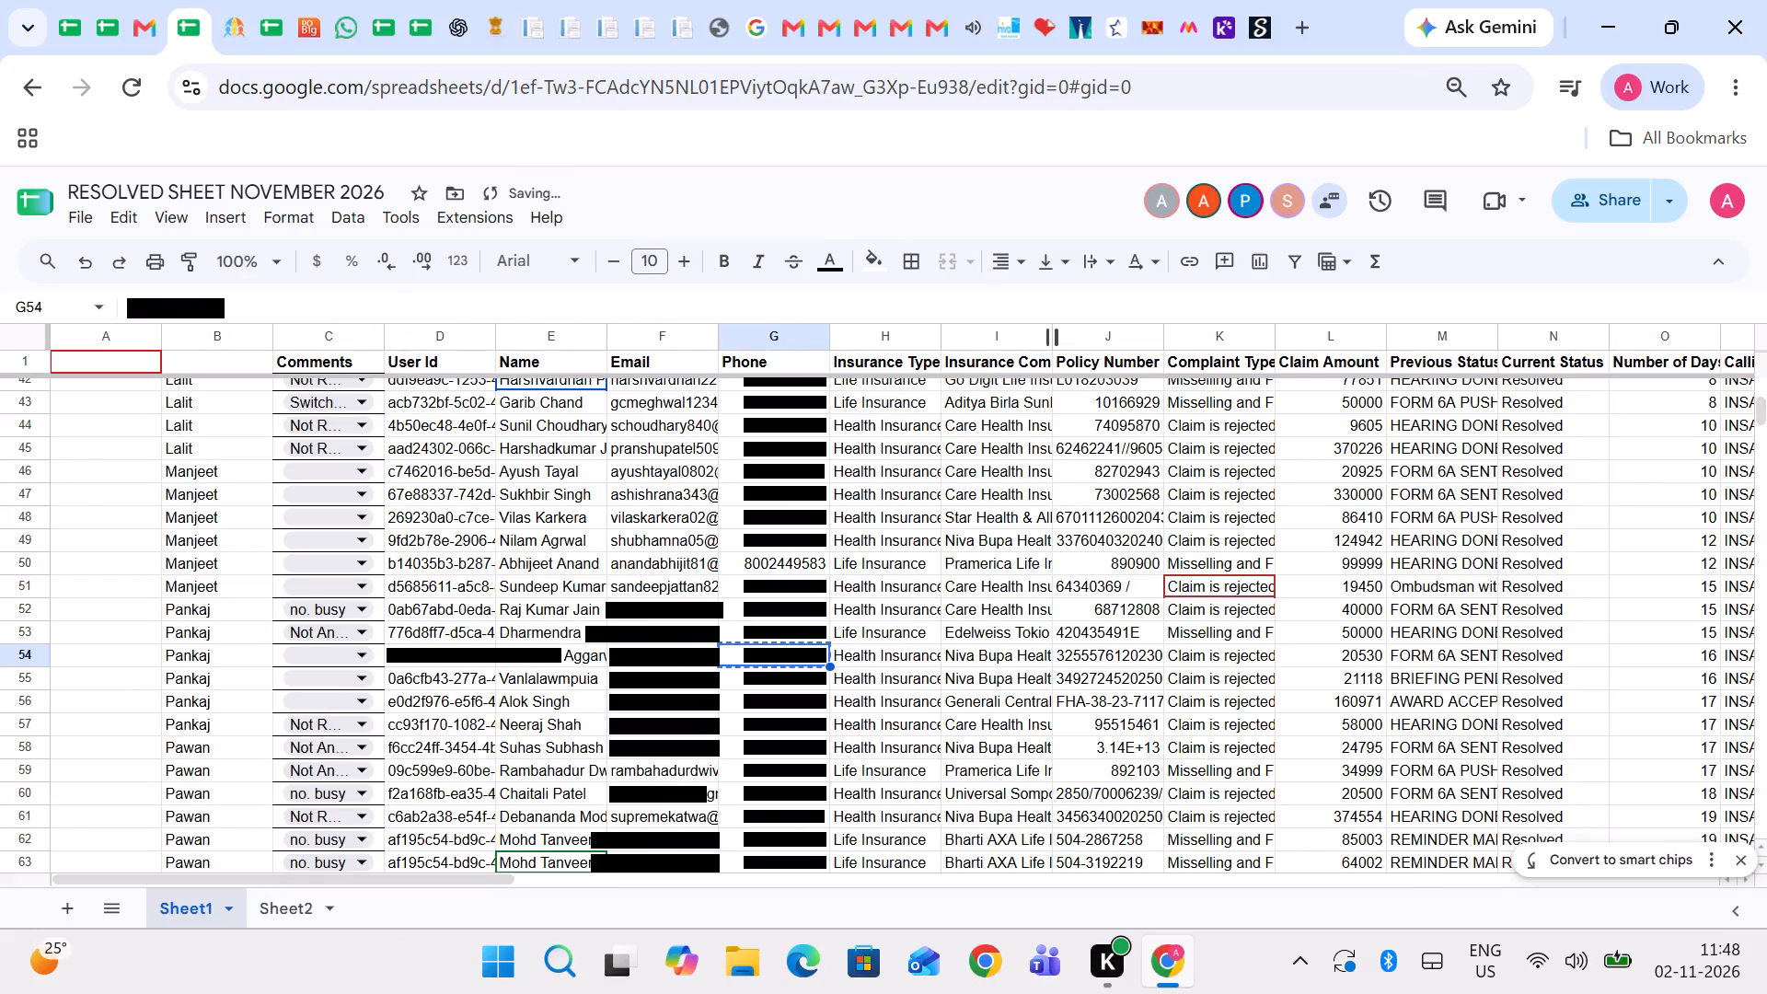
click(267, 0)
drag(237, 0, 227, 0)
click(221, 0)
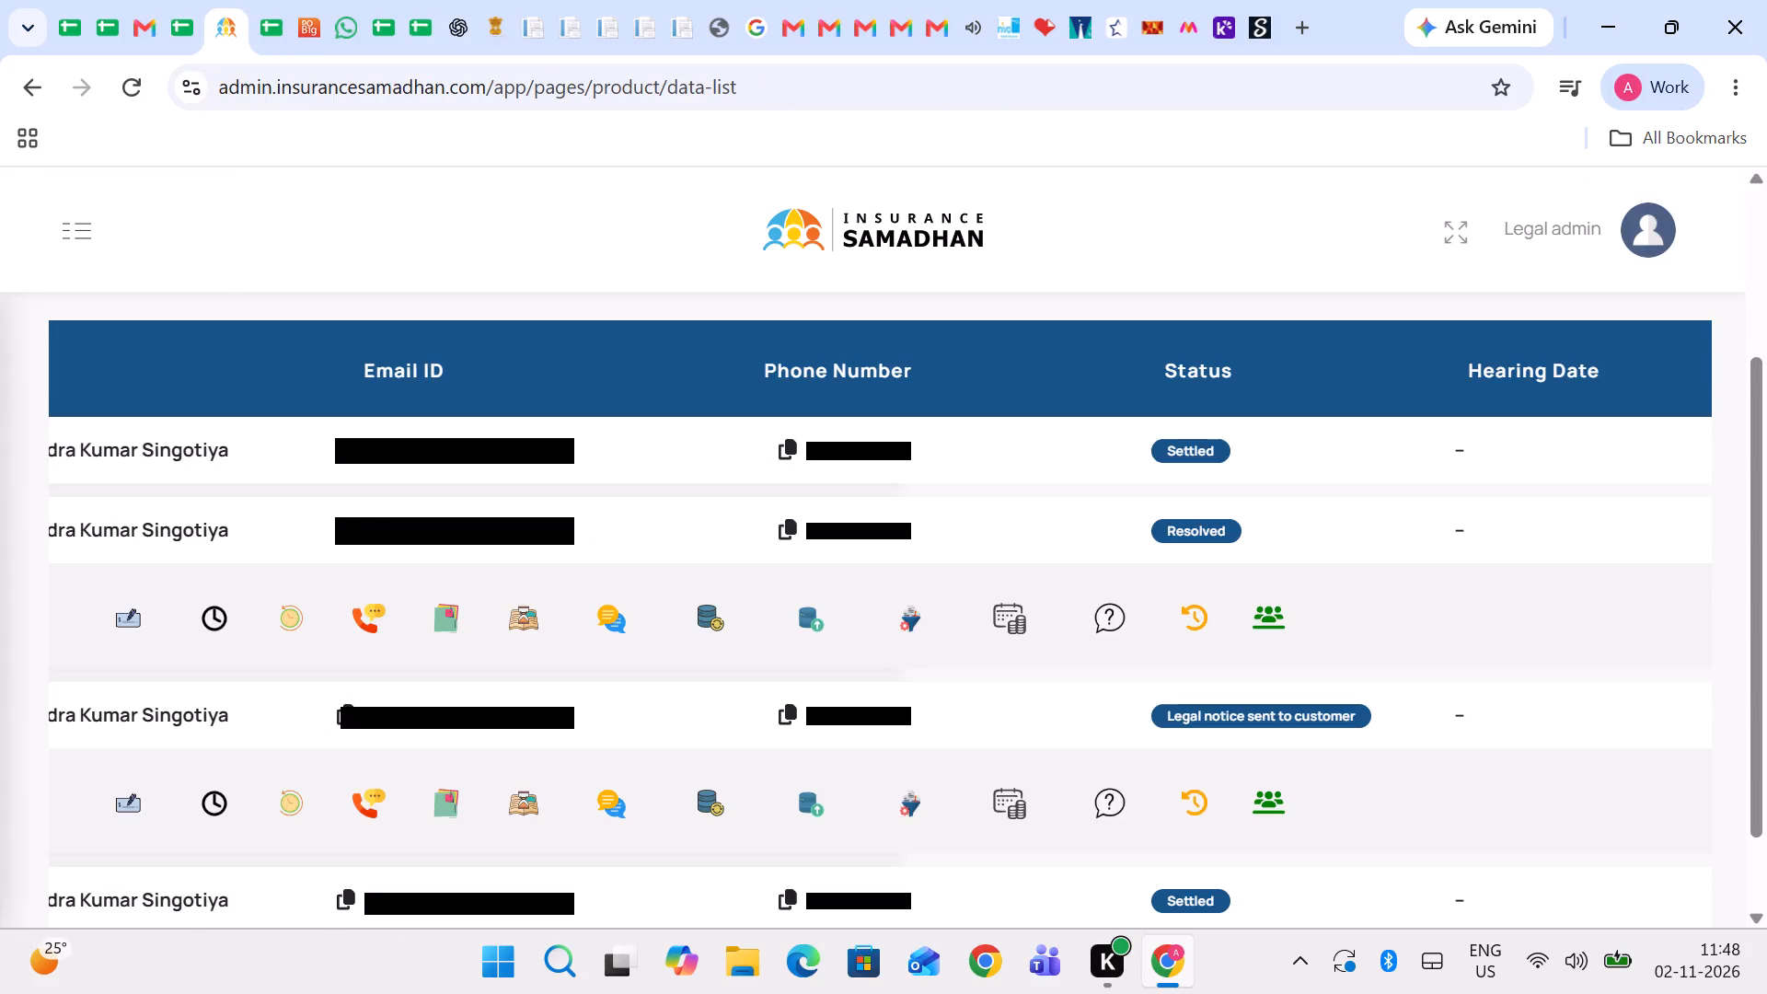
scroll(193, 387, right, 3)
scroll(193, 387, up, 4)
scroll(182, 496, up, 2)
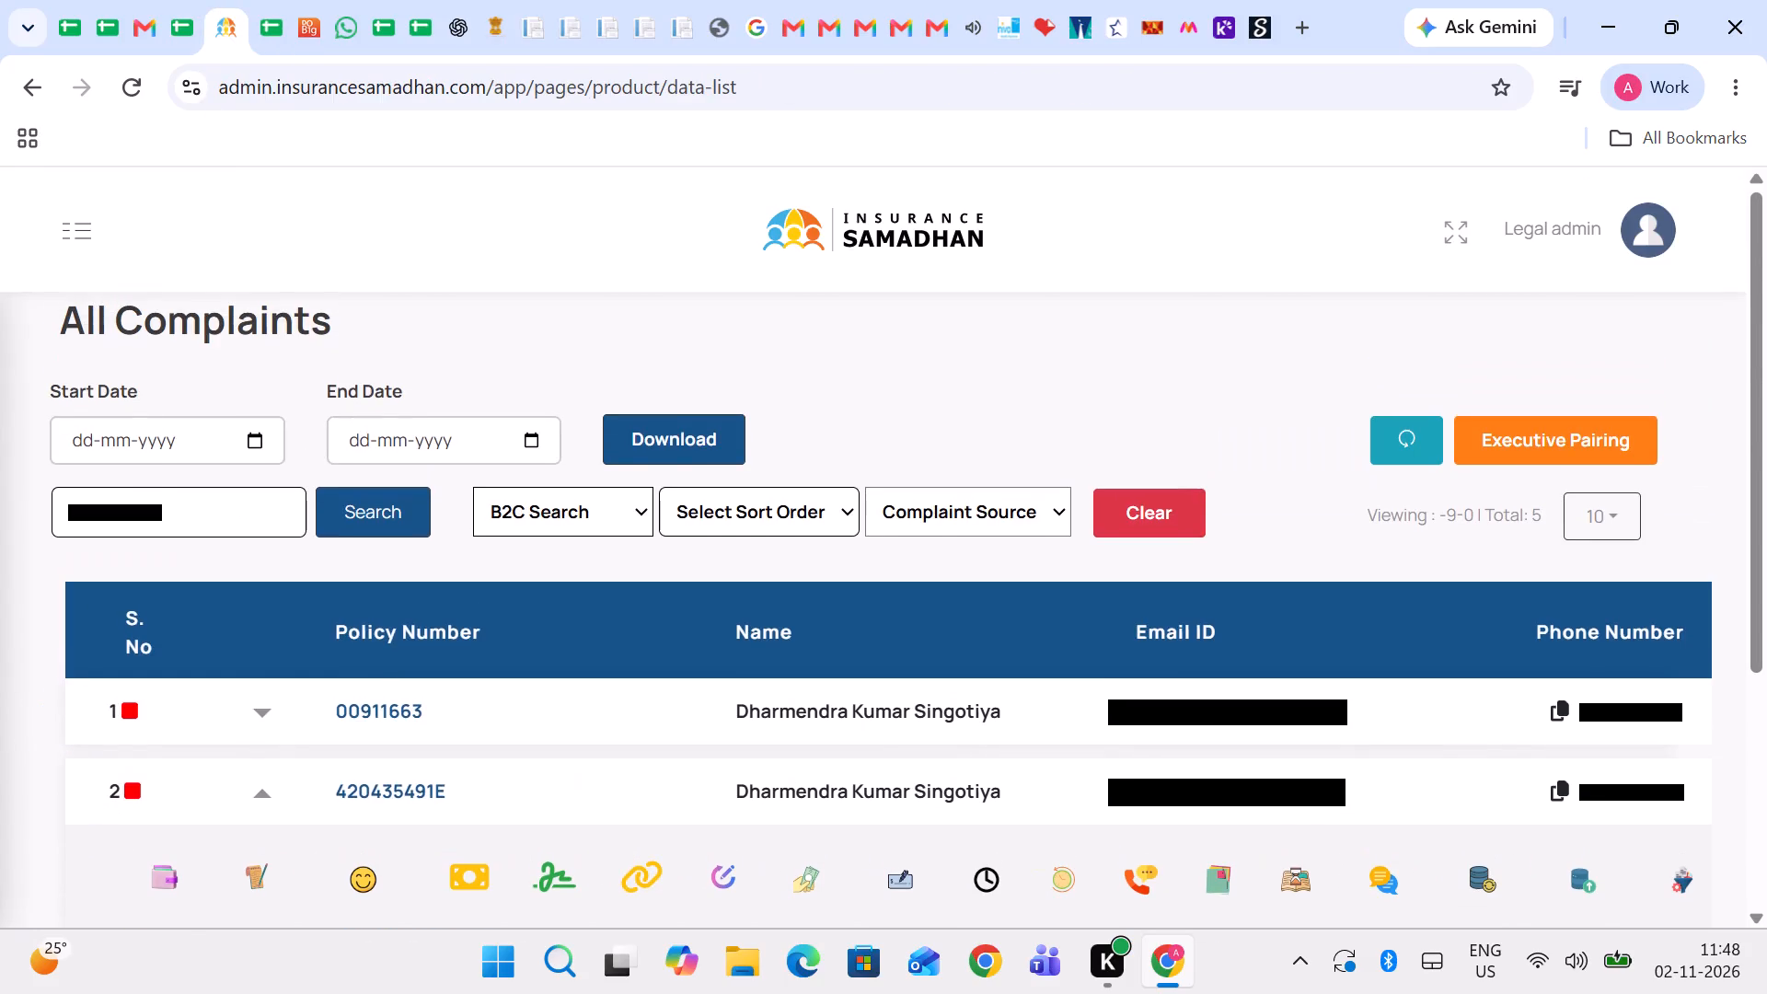
drag(186, 514, 13, 574)
key(ctrl+v)
key(Return)
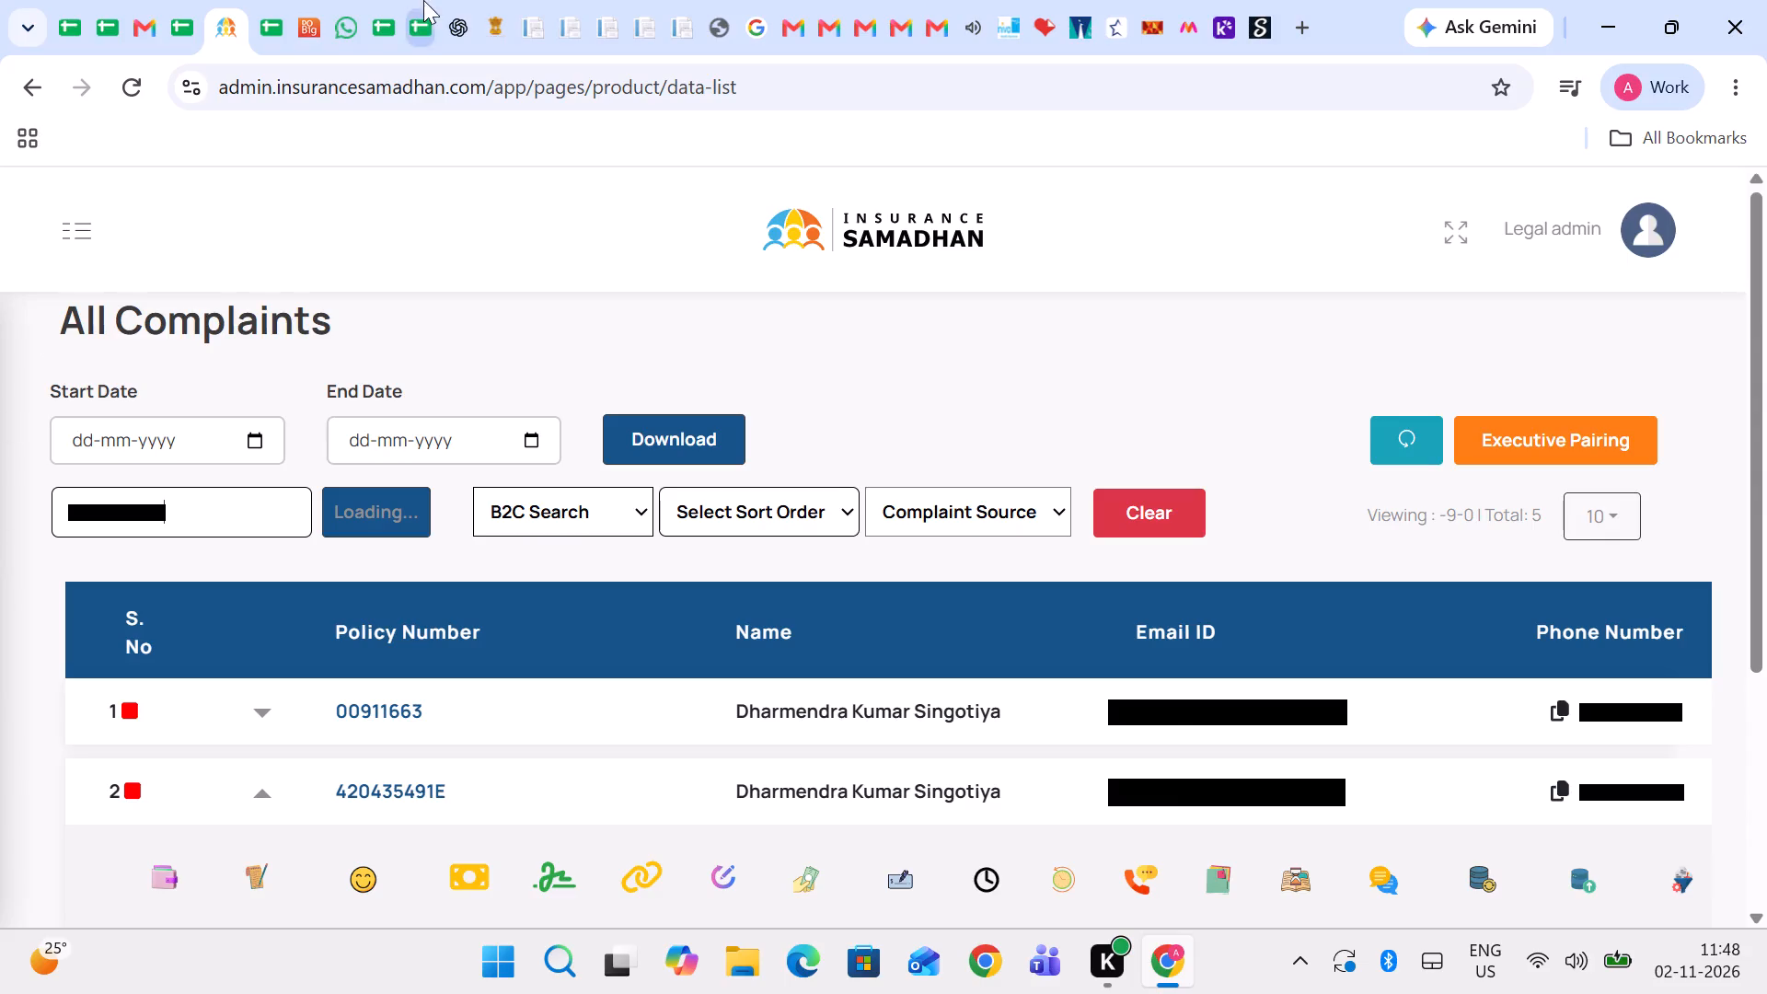
Switch to Smartflo, enter the row 54 client's copied phone number in the dialler and place the call.
click(315, 0)
double_click(779, 346)
key(ctrl+v)
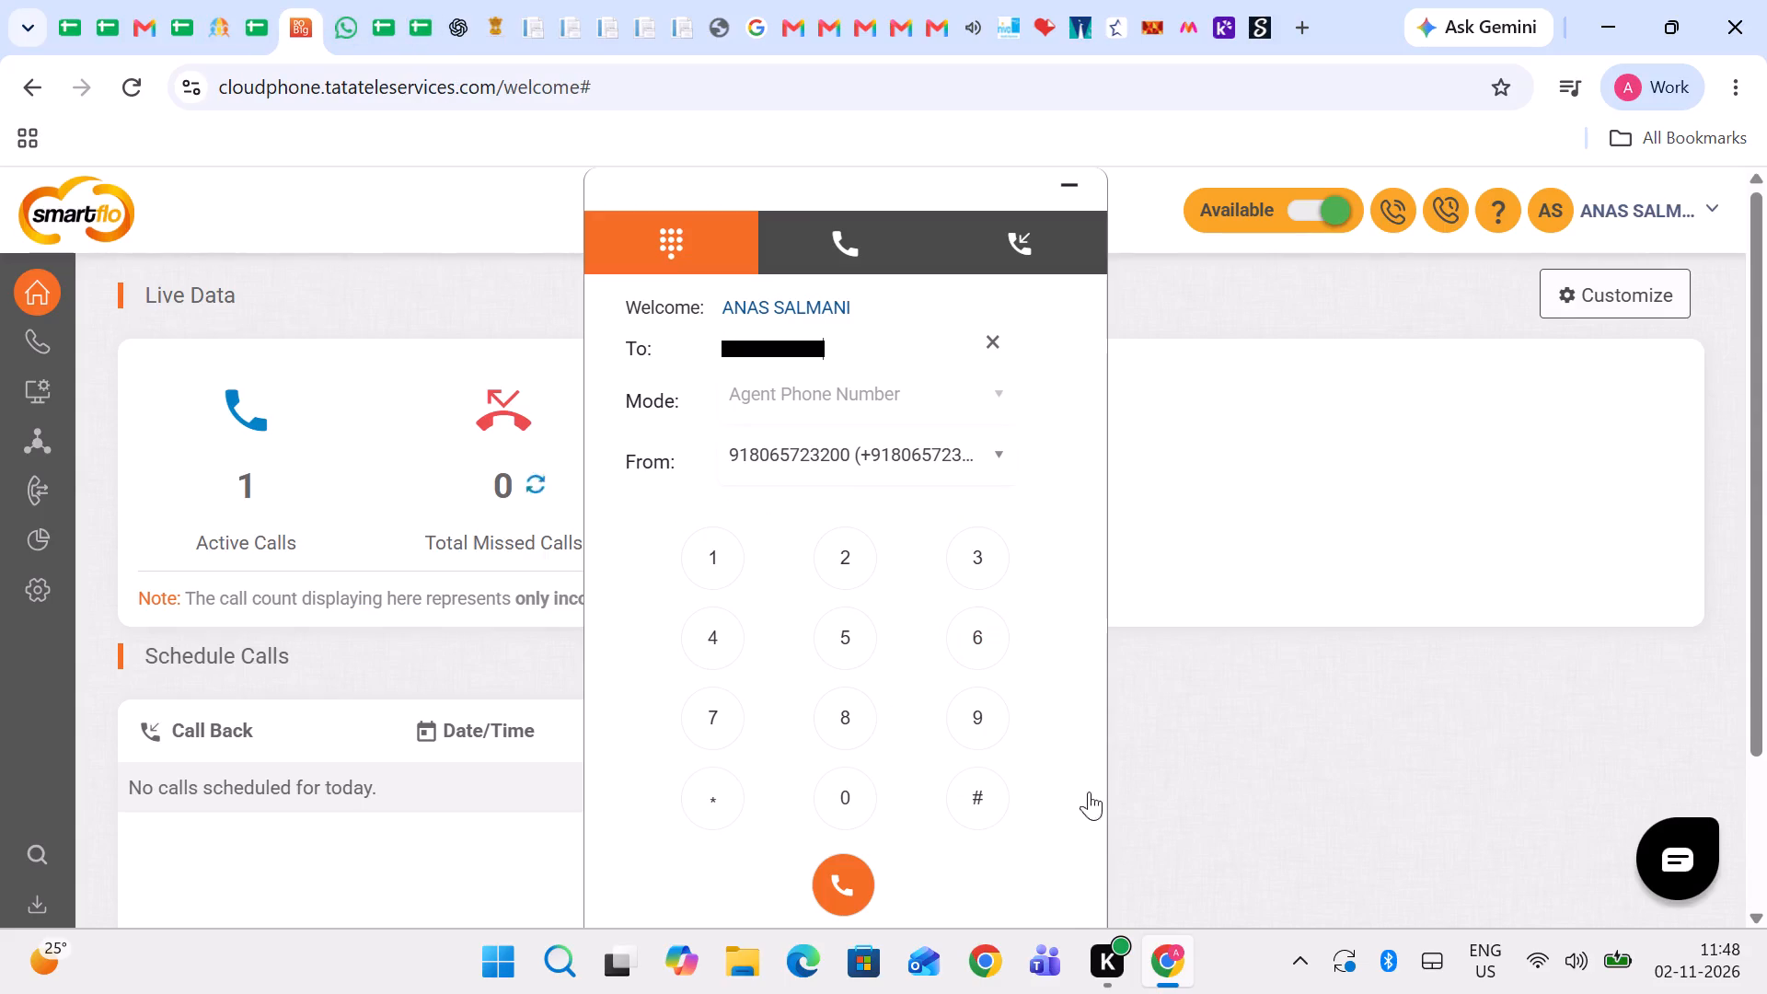
click(848, 872)
Return to Insurance Samadhan, open the found complaint's status history, examine its stage dates and close it.
click(226, 0)
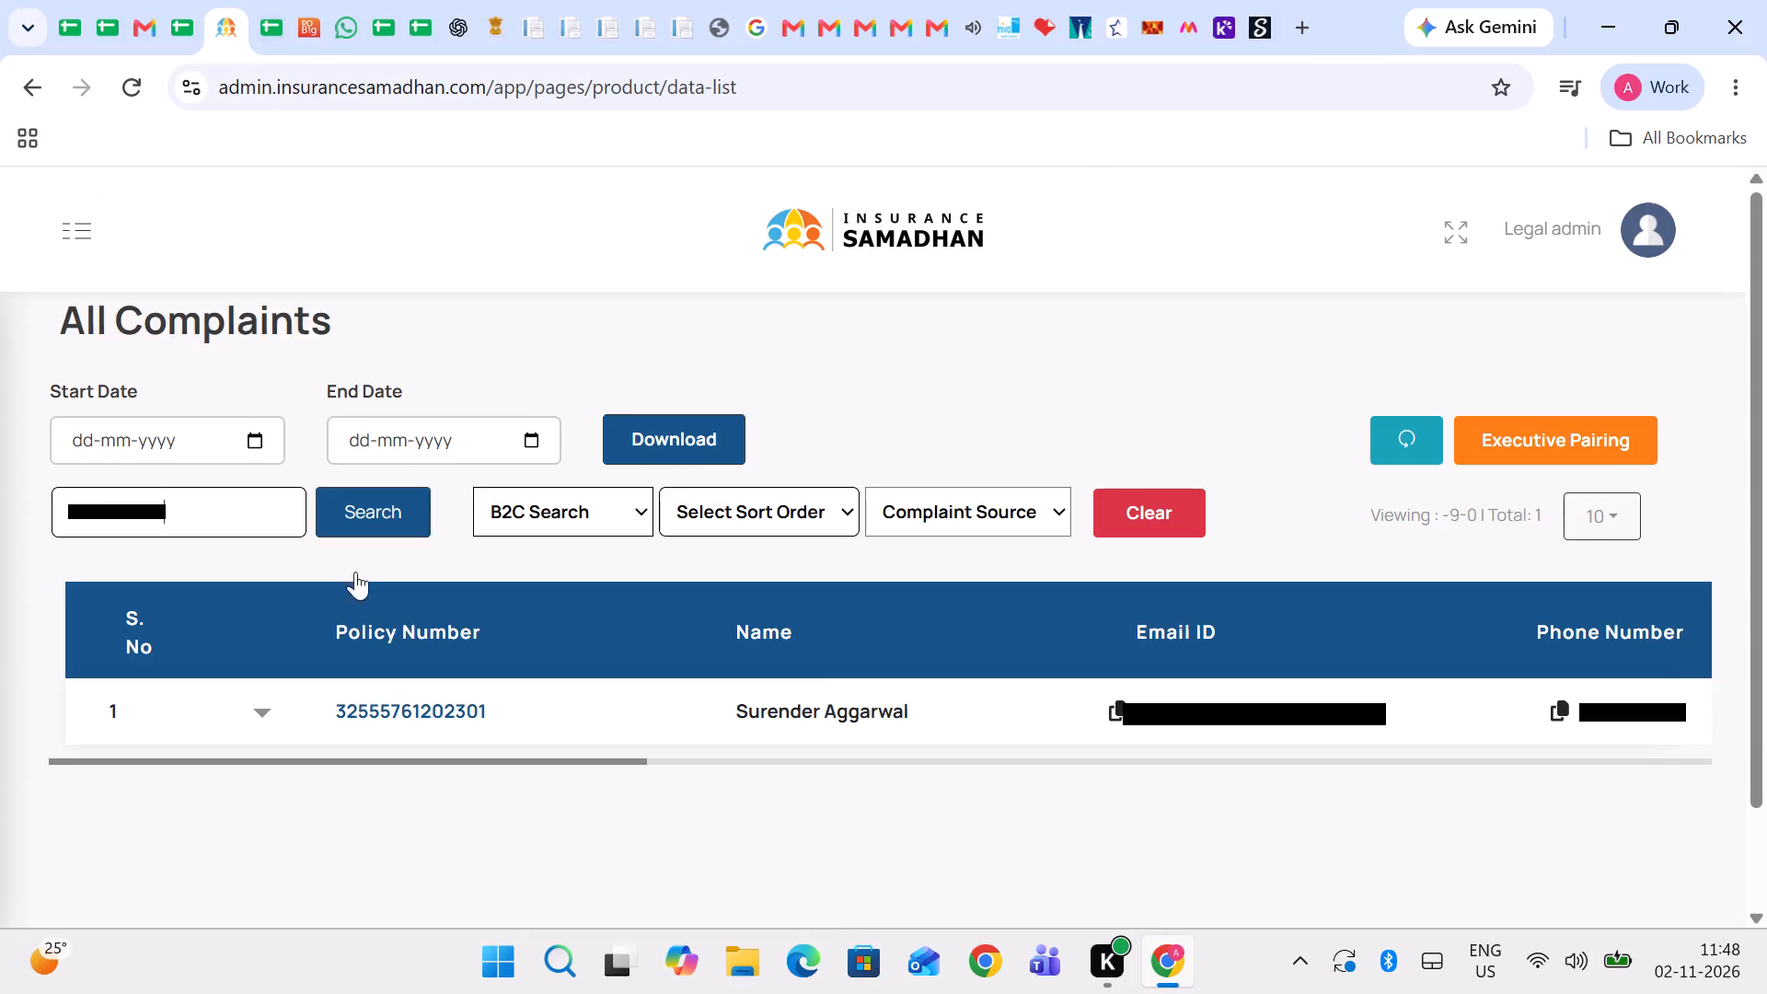
scroll(376, 625, down, 1)
scroll(715, 702, left, 3)
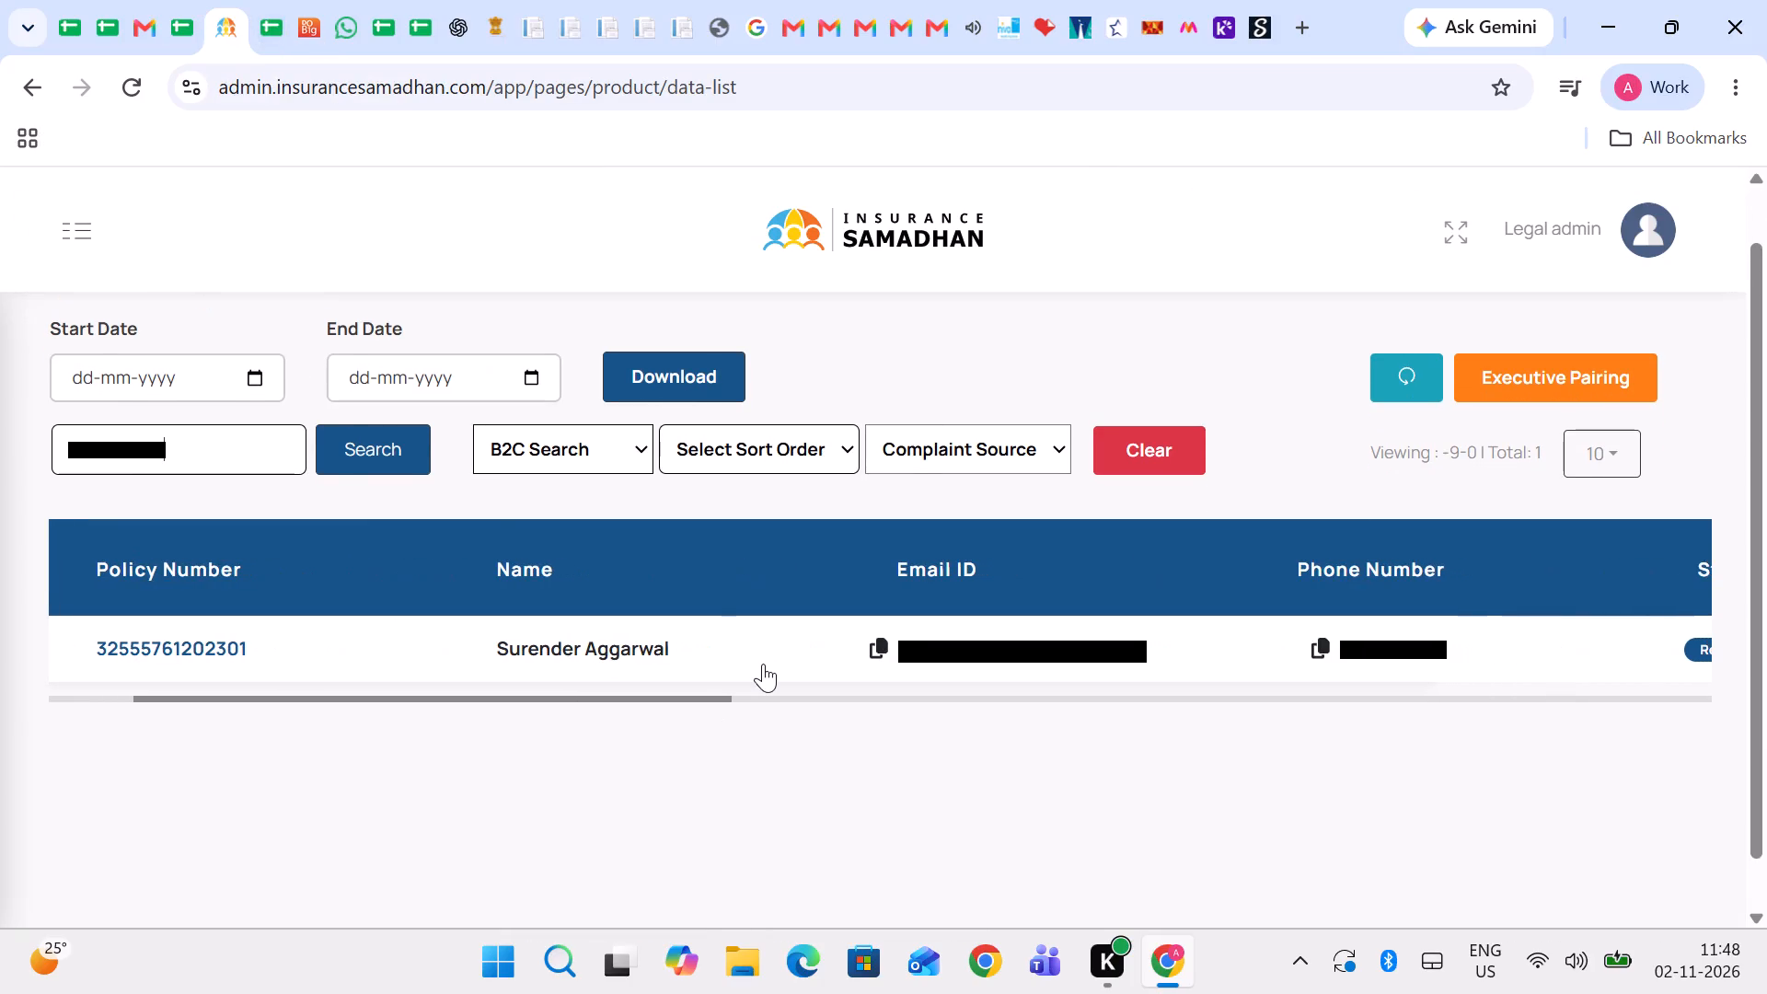
scroll(515, 613, left, 1)
scroll(515, 613, right, 2)
click(780, 708)
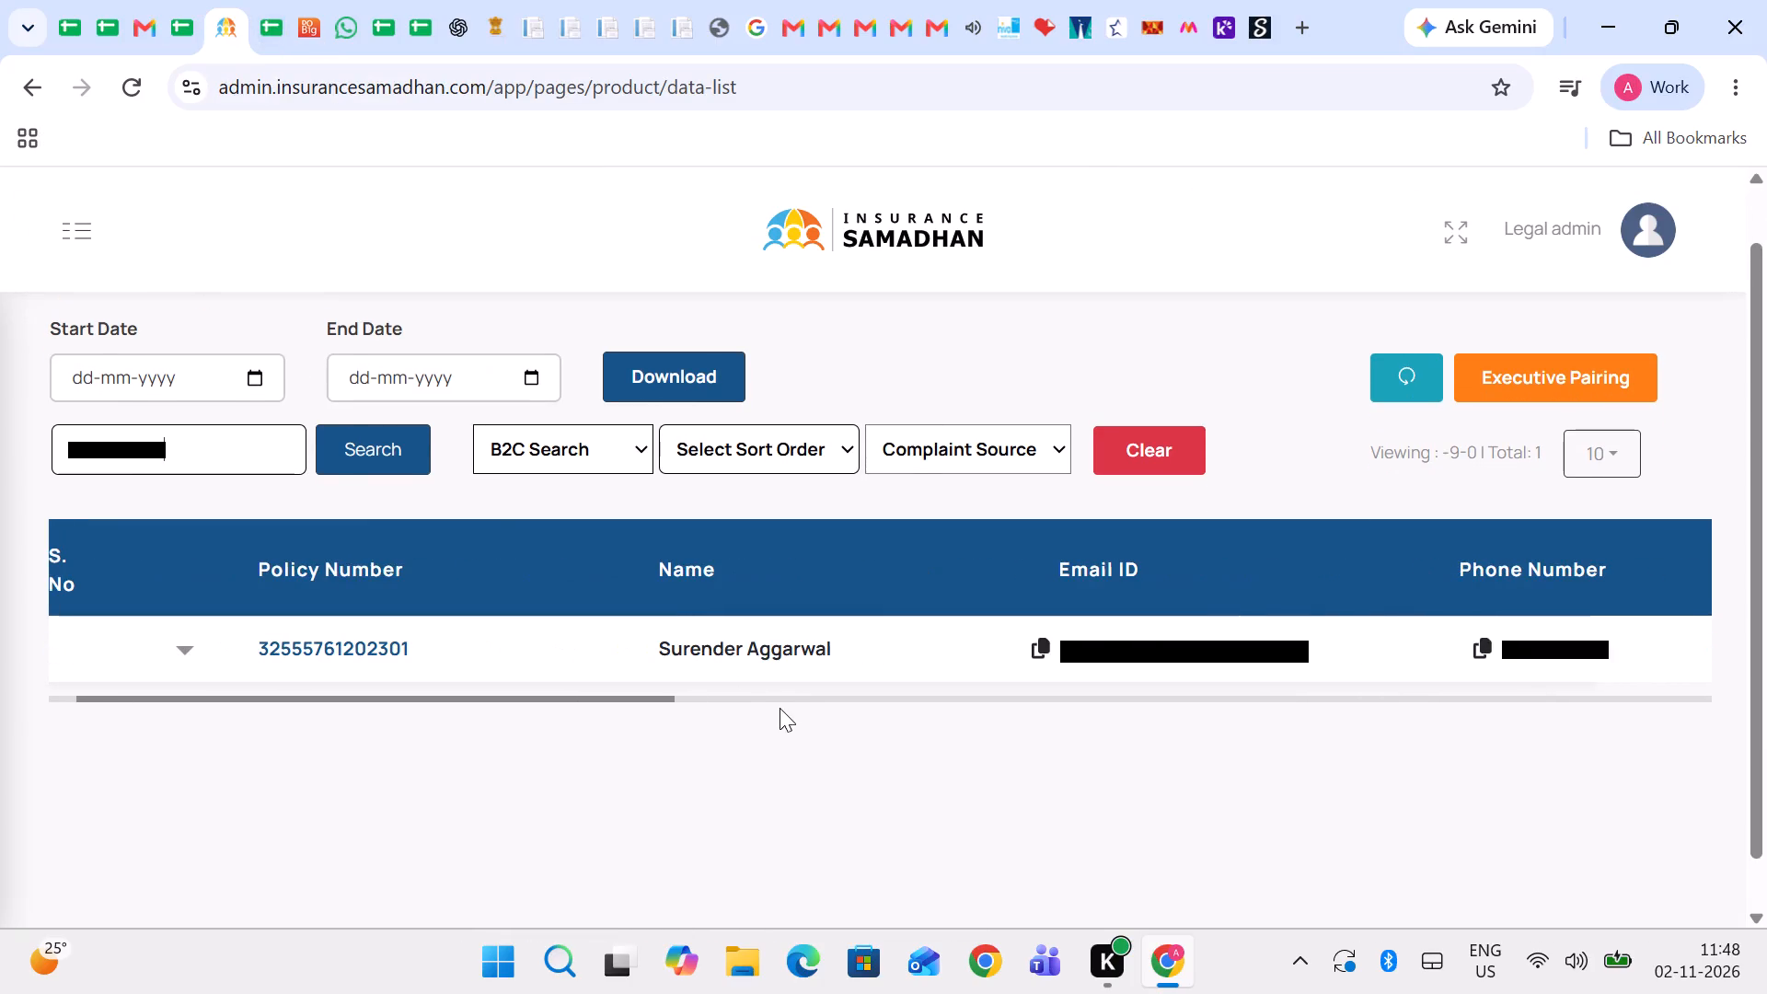
click(836, 646)
click(976, 728)
scroll(976, 728, down, 7)
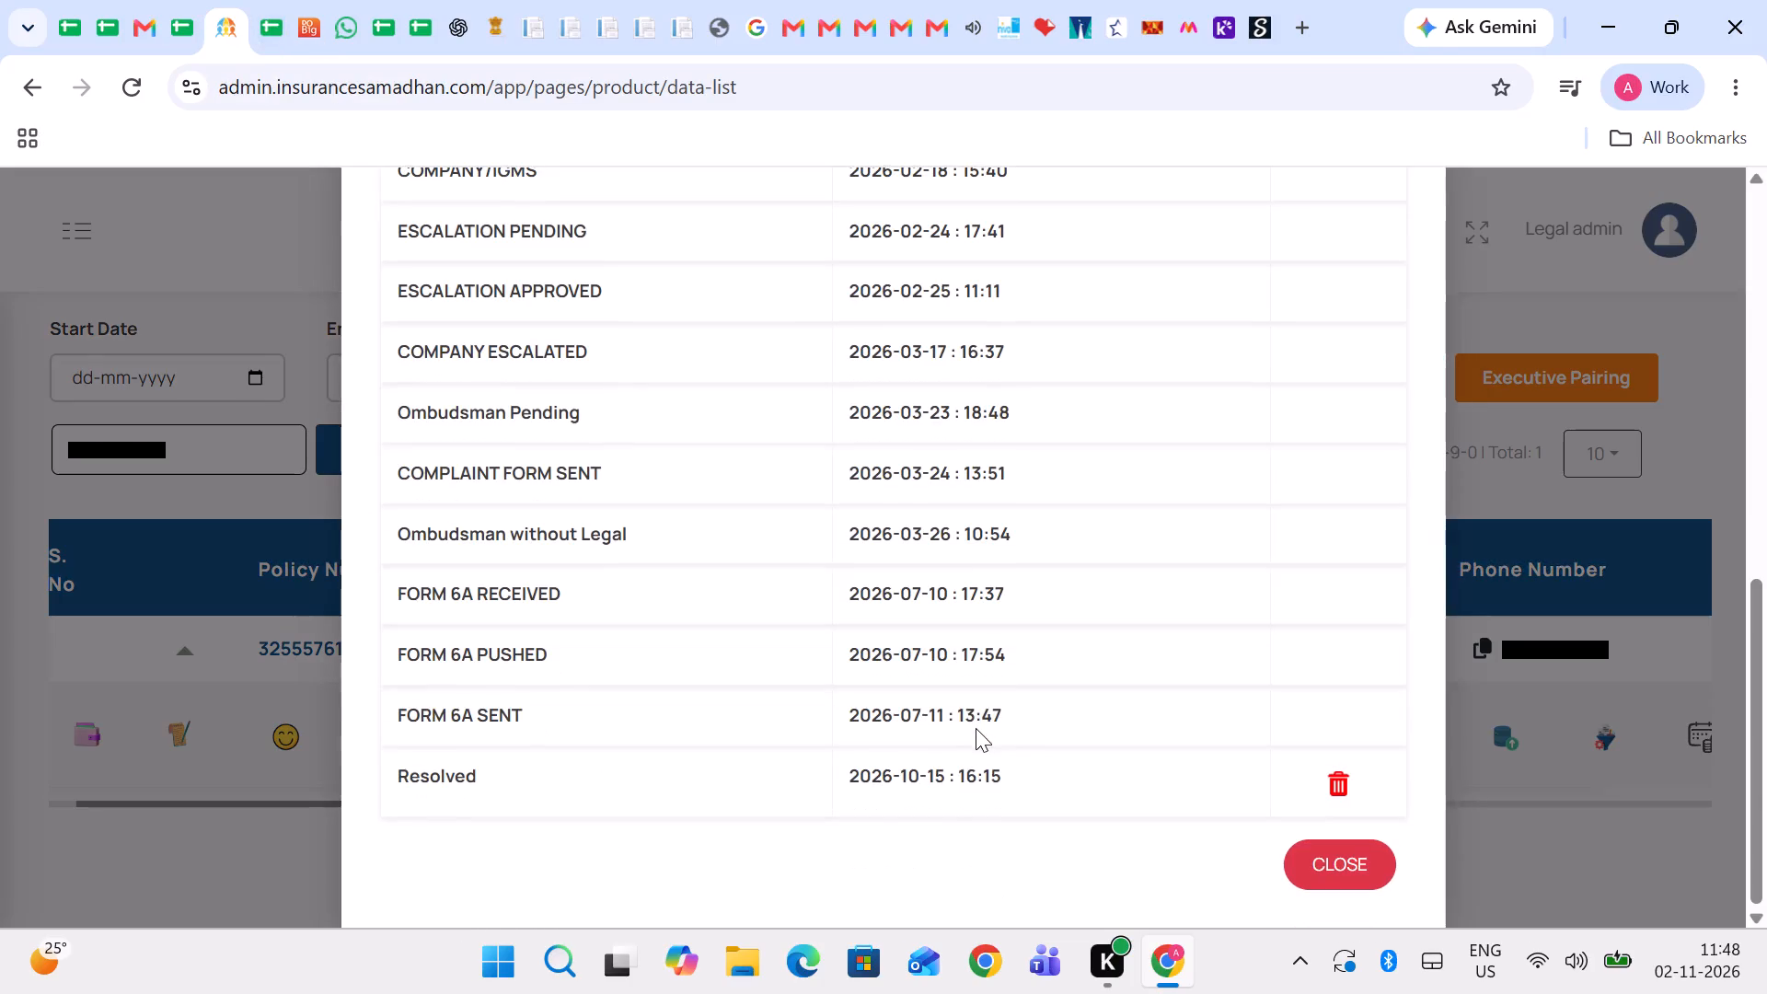
scroll(976, 728, down, 2)
click(212, 796)
Open the row 54 client's communication log, examine the recent call entries and close it.
scroll(871, 660, left, 2)
click(903, 761)
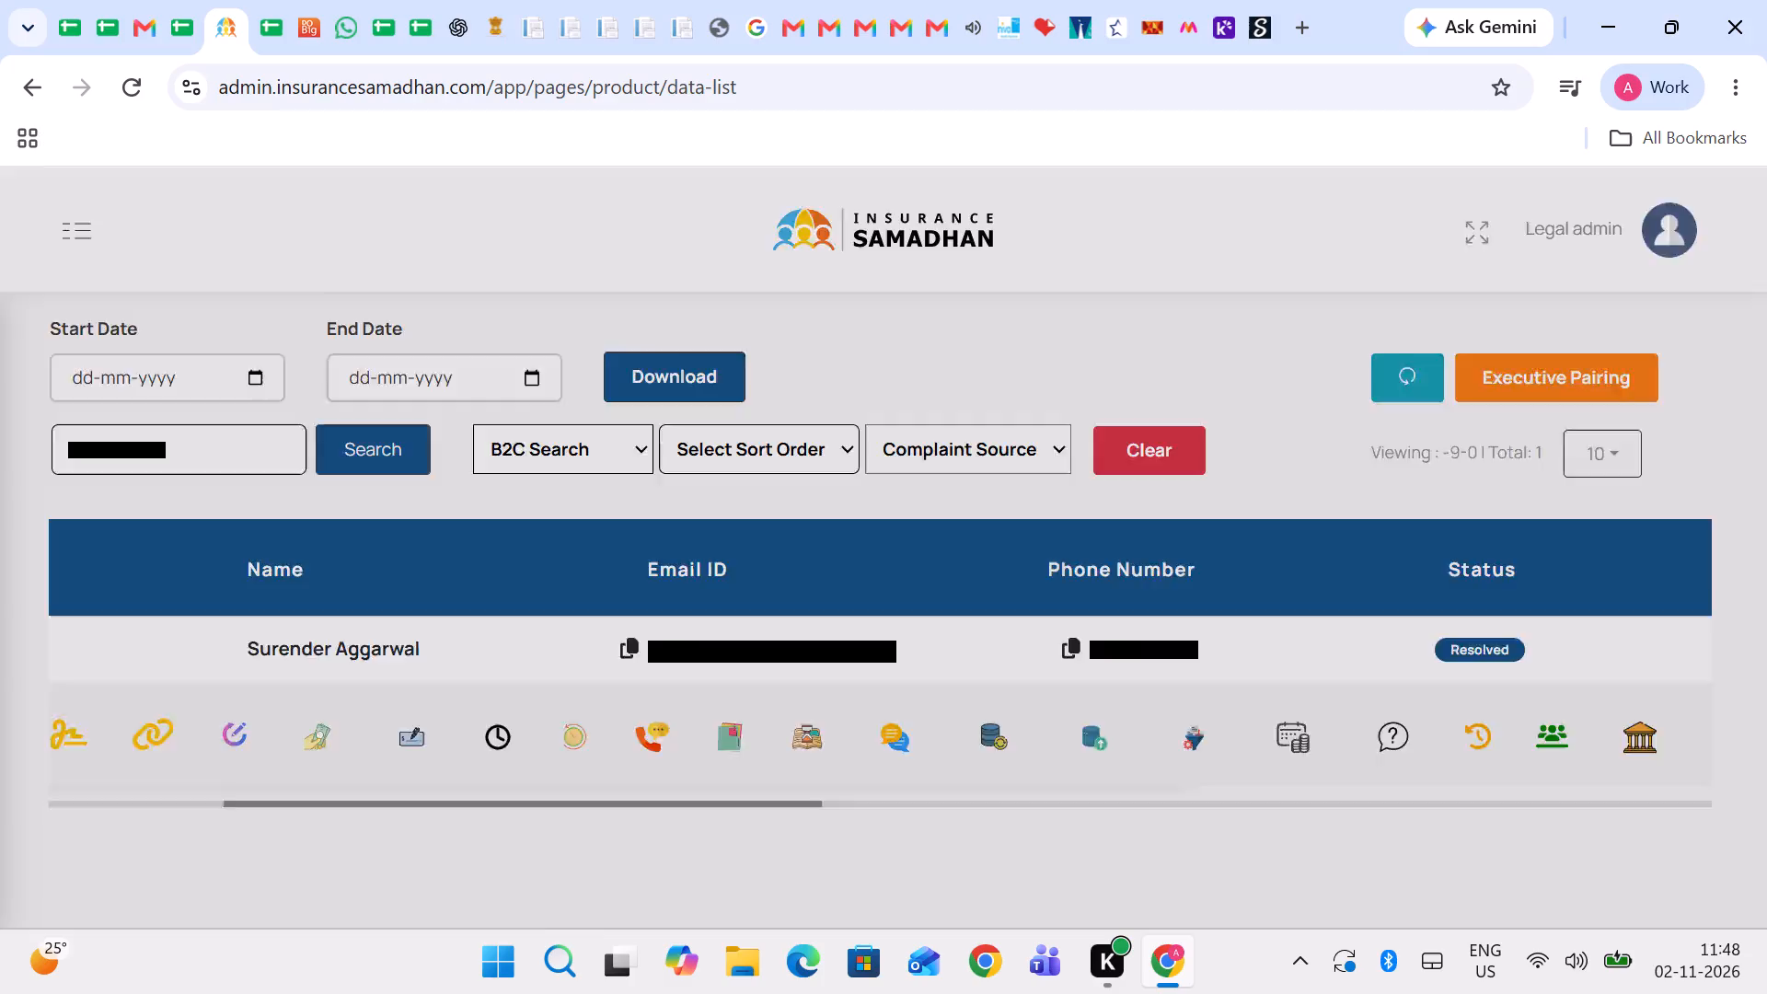
drag(671, 686, 730, 688)
scroll(766, 689, down, 1)
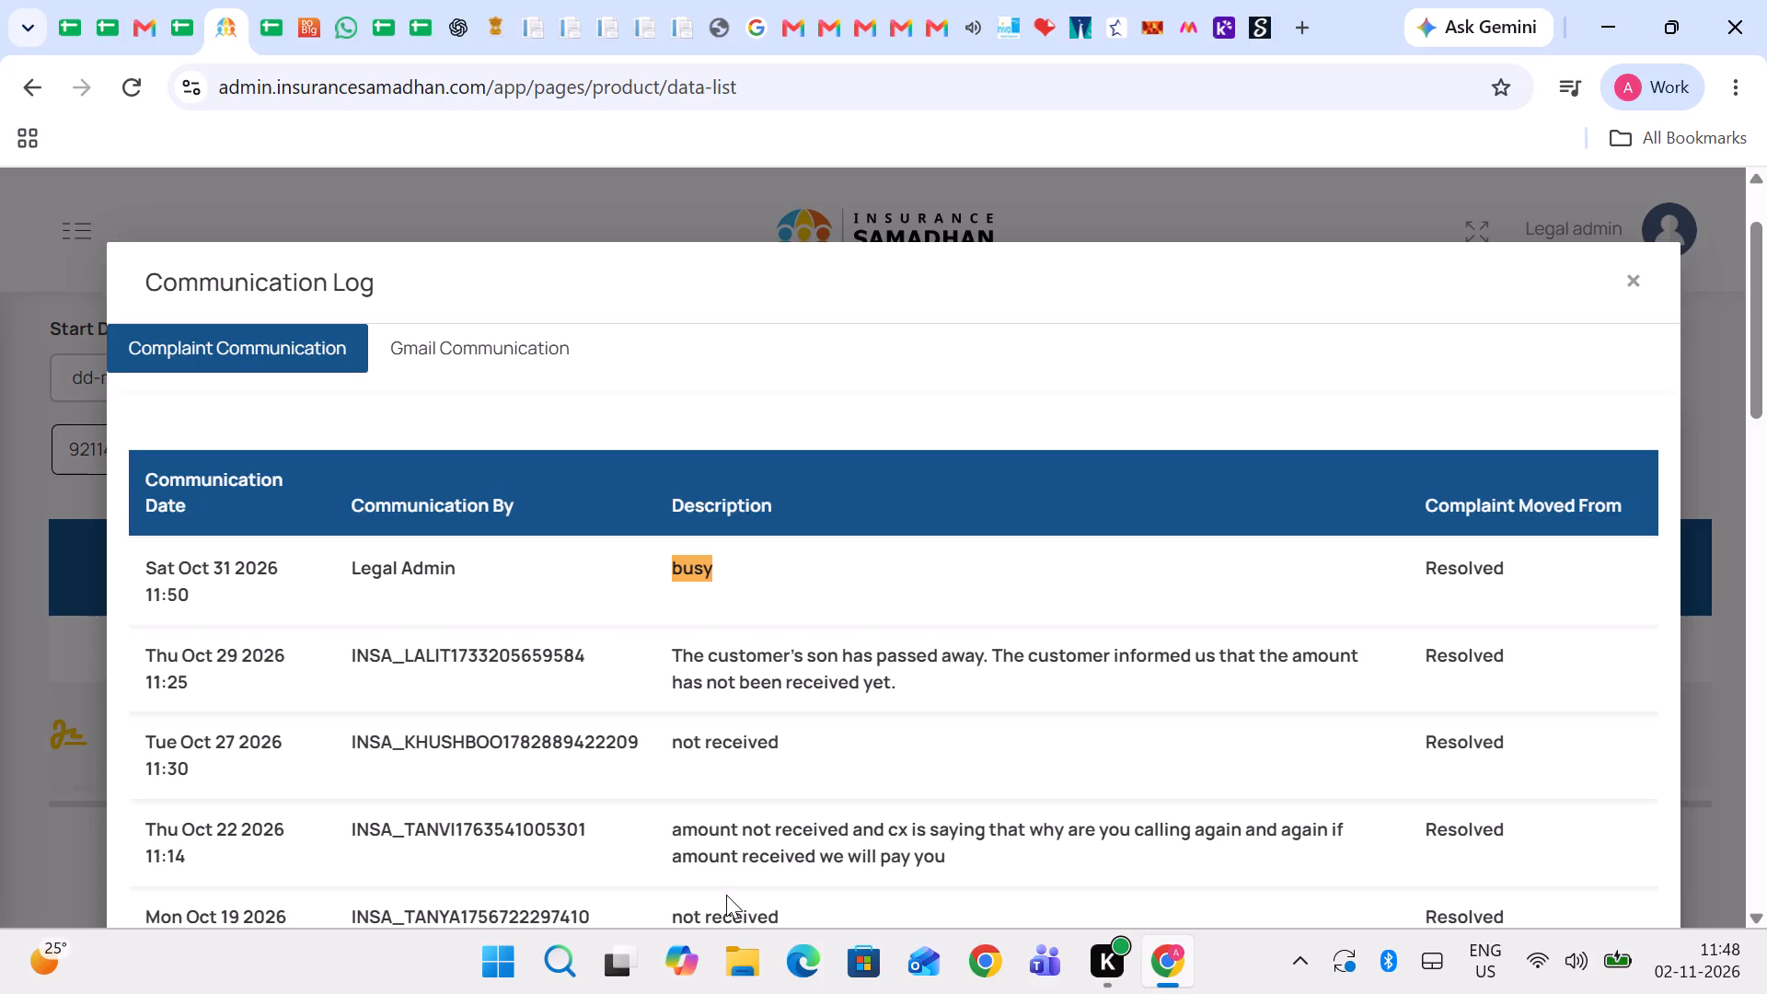
click(0, 585)
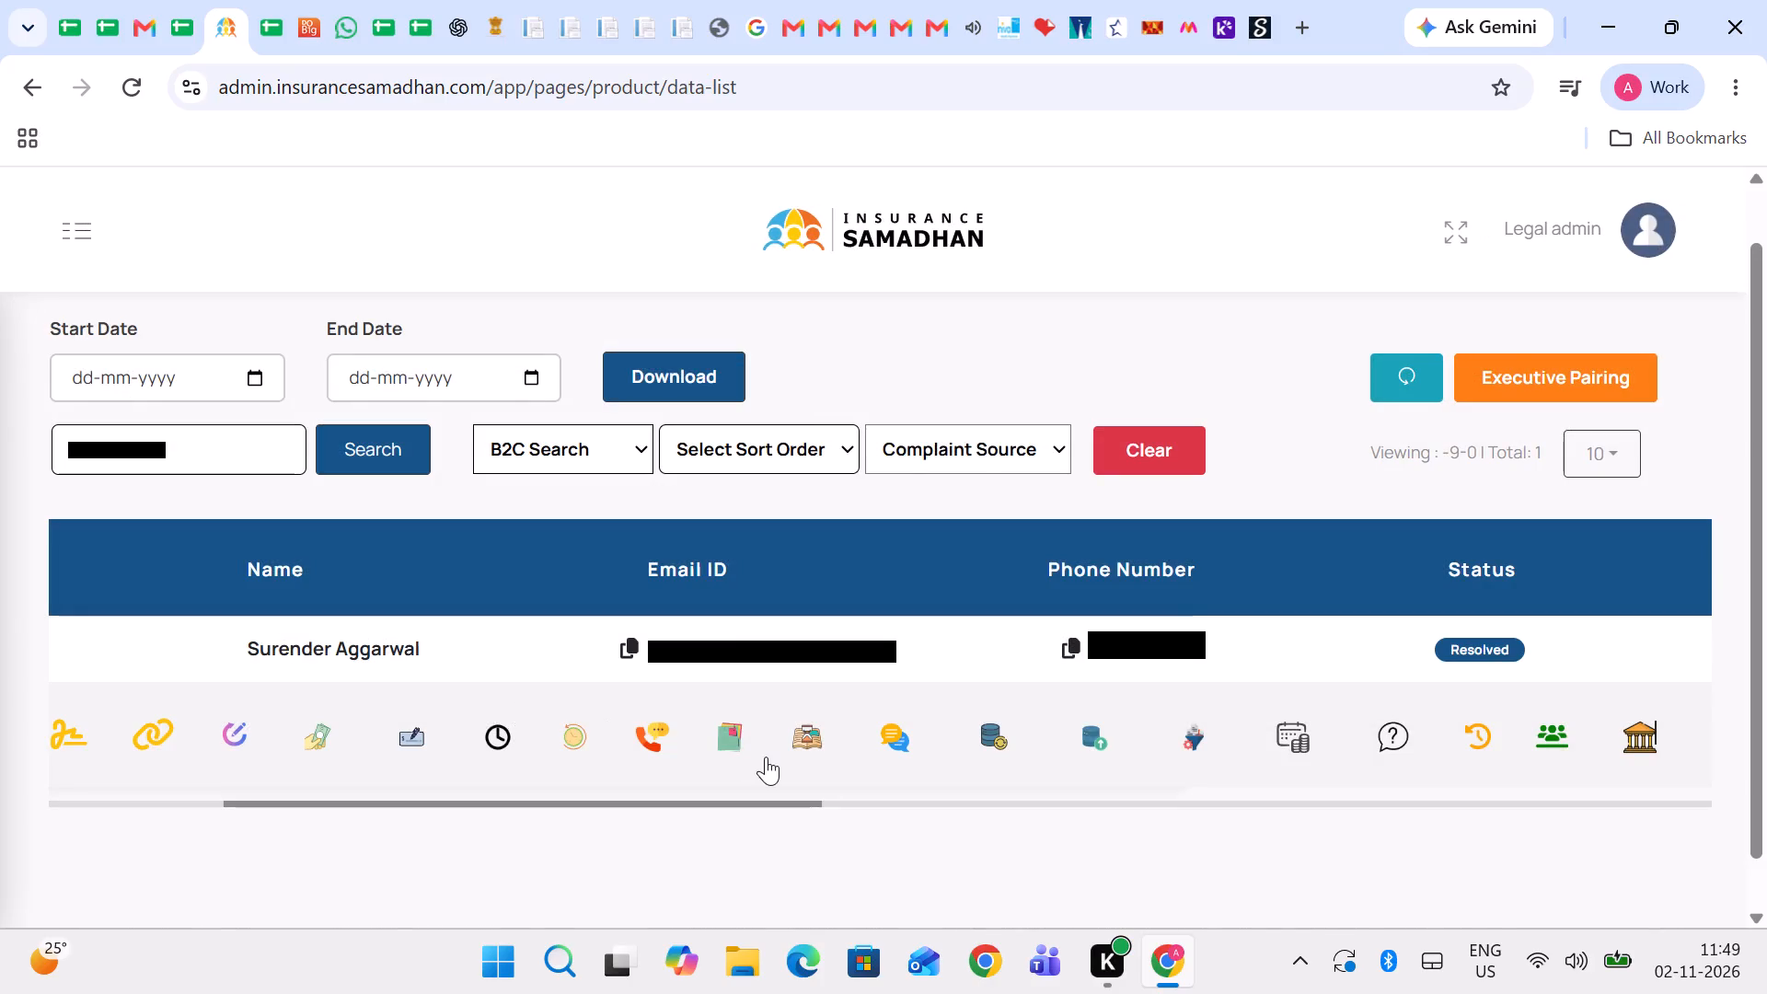
Open the row 54 client's complaint record and examine its details form and Resolution section.
scroll(766, 757, left, 4)
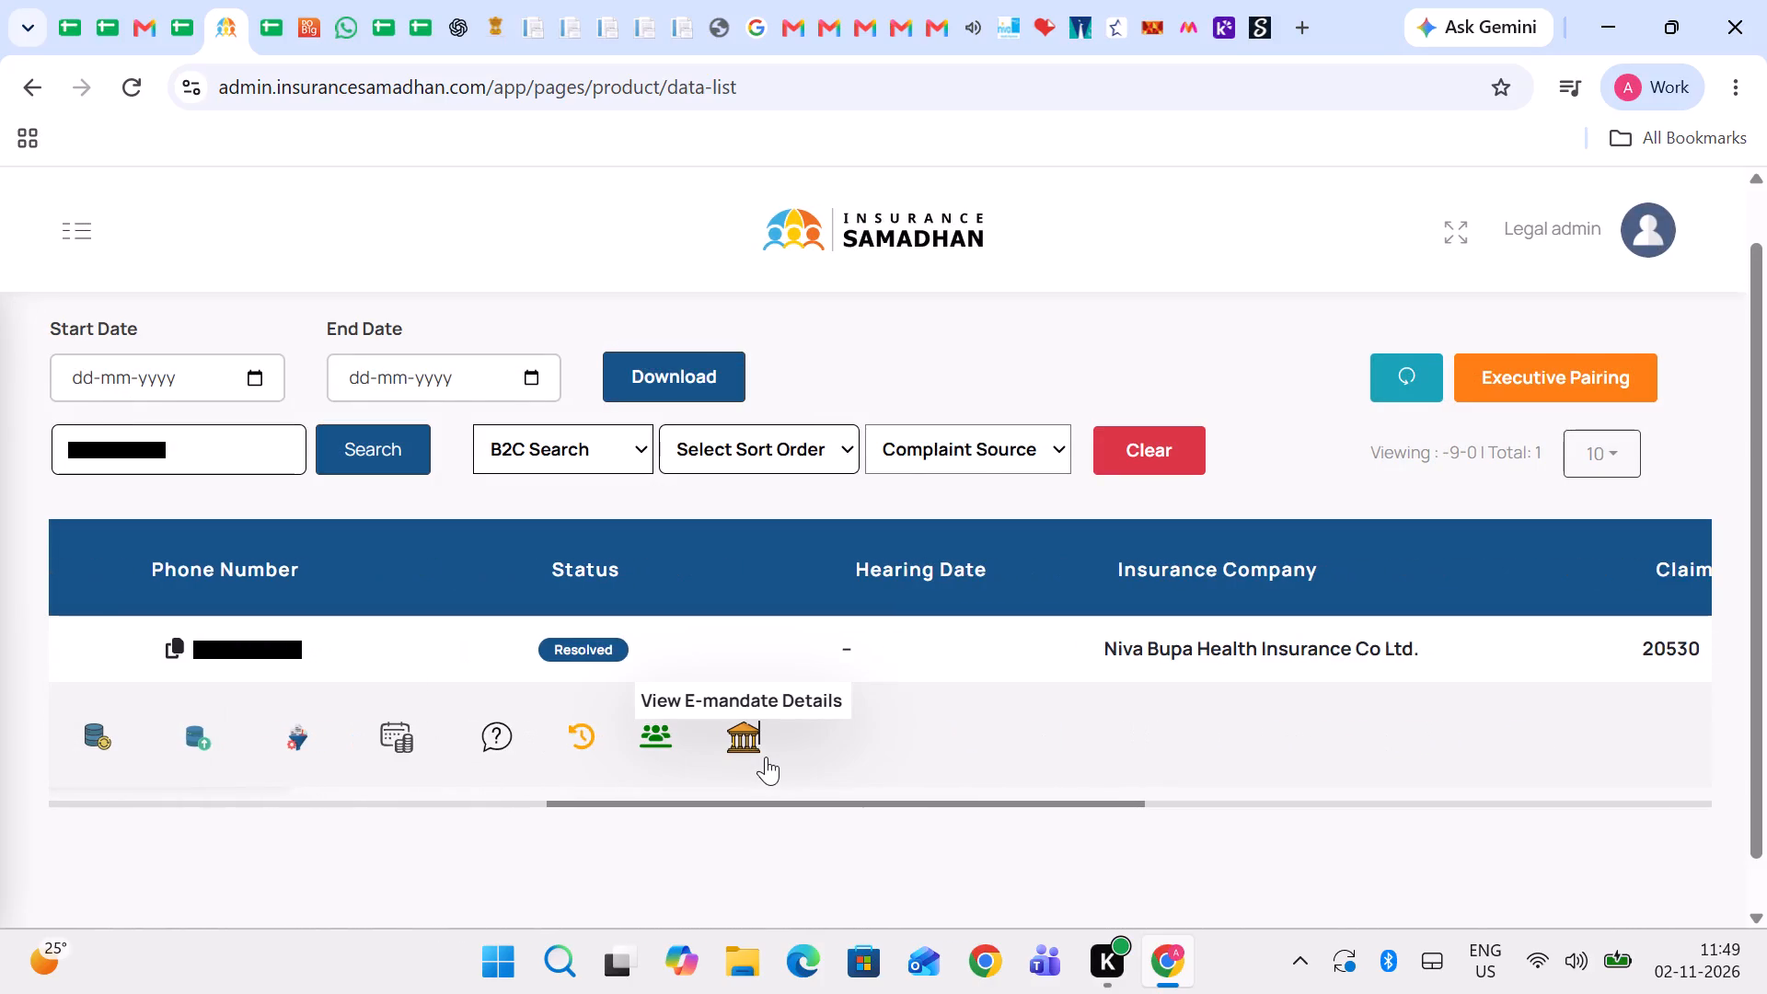
scroll(780, 666, right, 4)
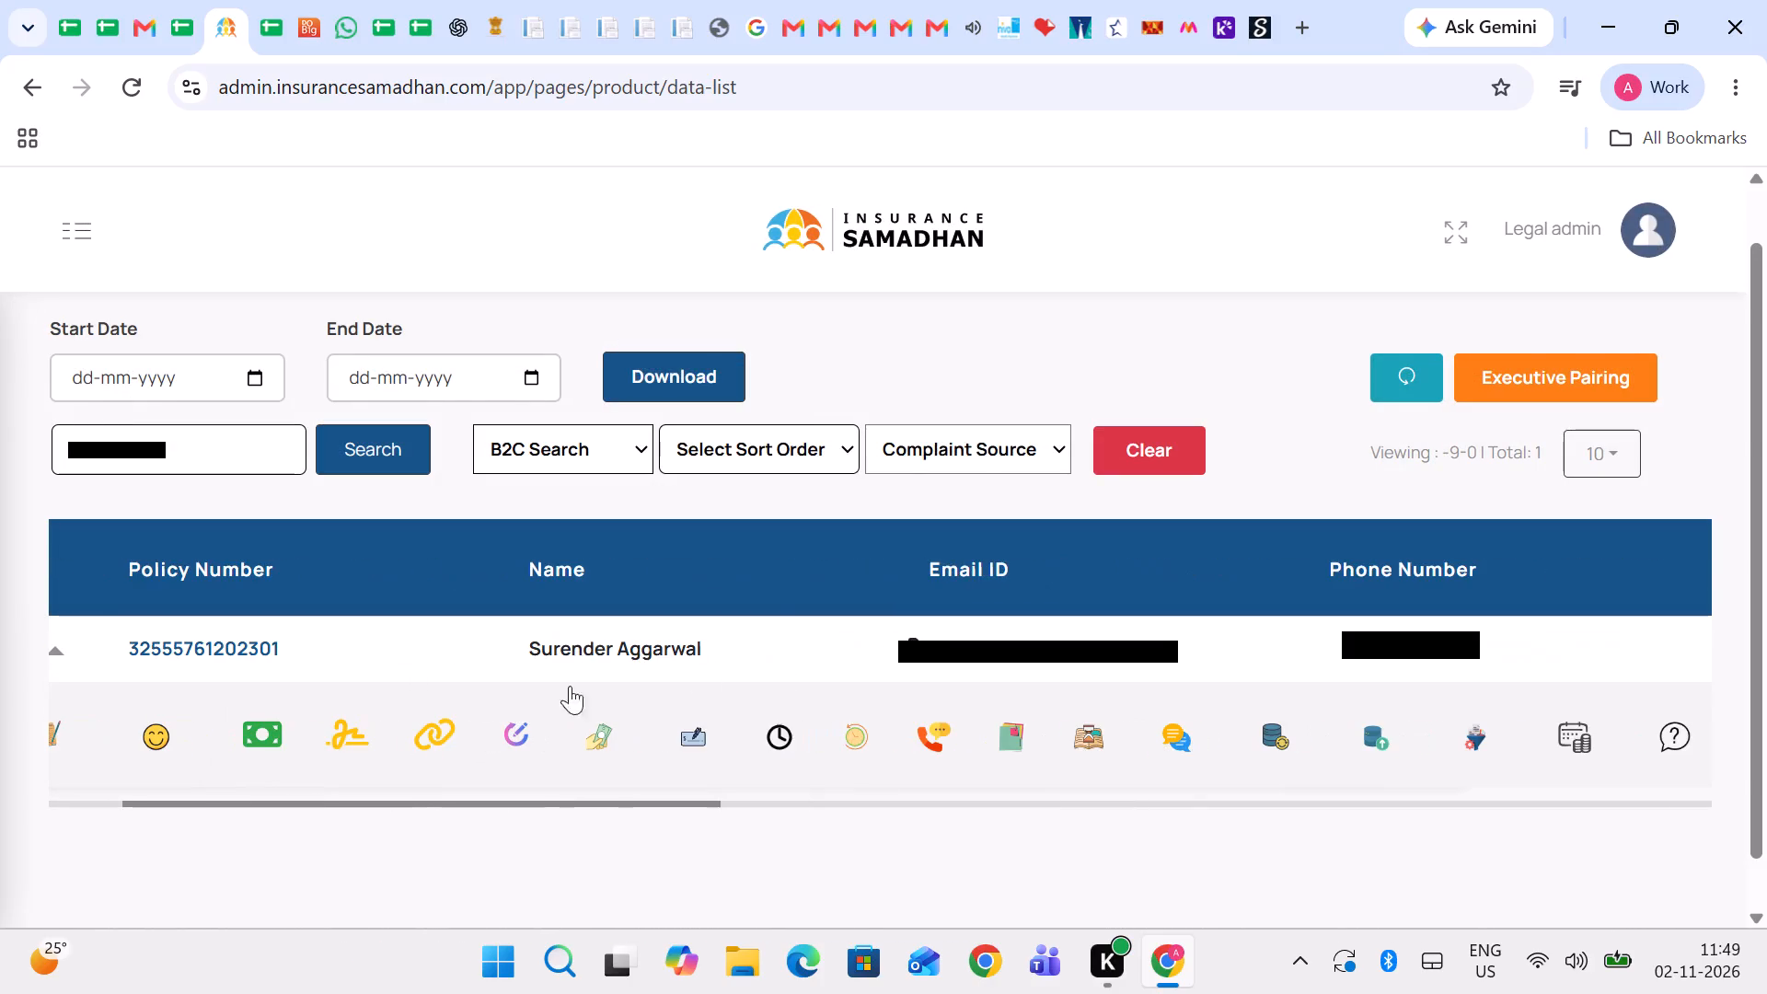
click(226, 648)
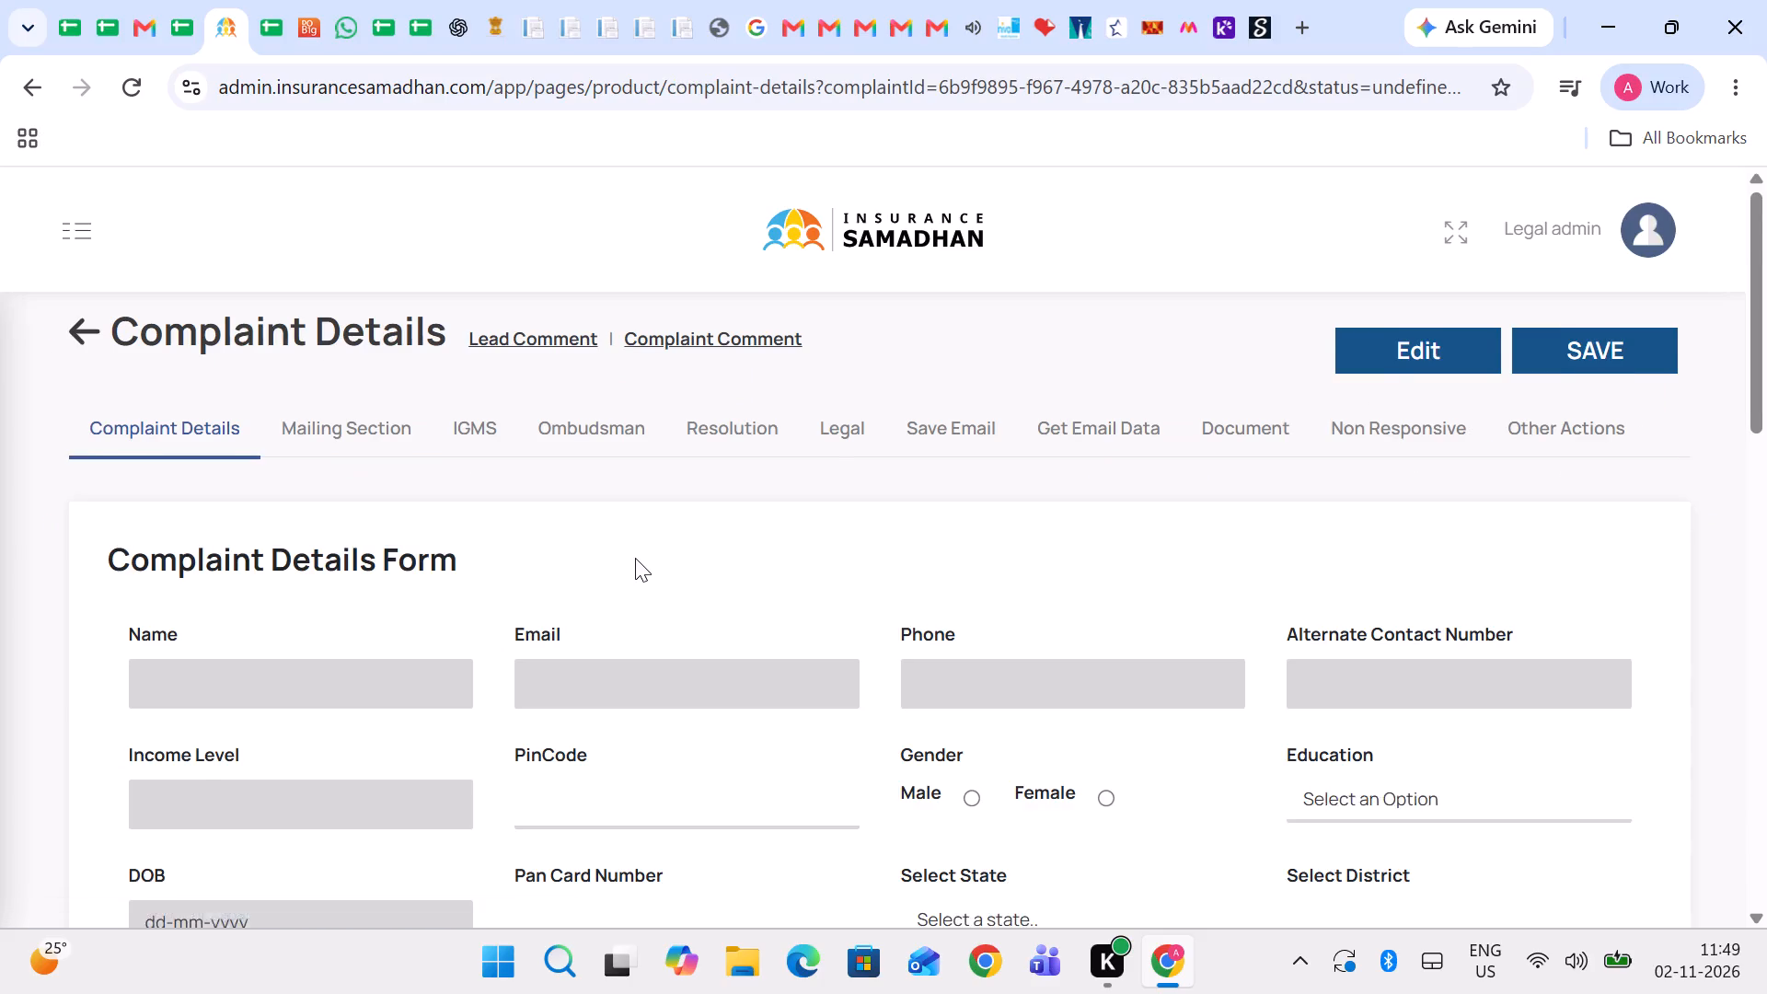
scroll(635, 558, down, 1)
scroll(826, 526, down, 3)
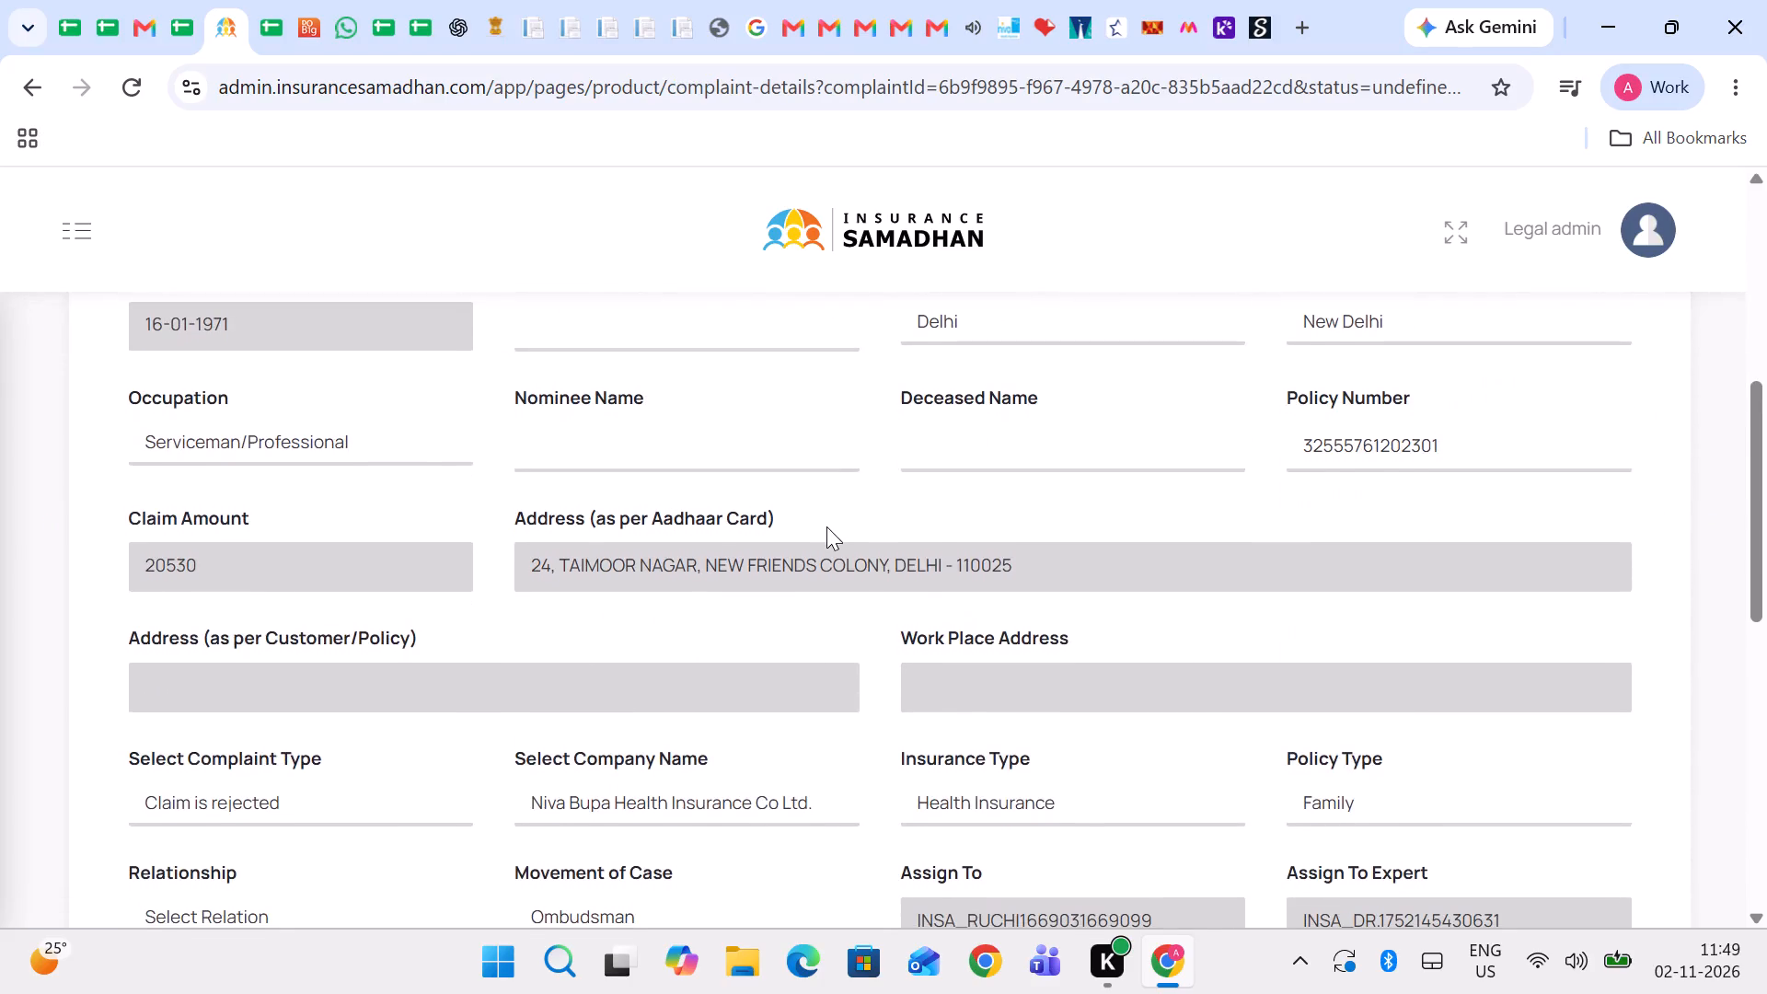
scroll(826, 526, up, 2)
scroll(826, 526, down, 1)
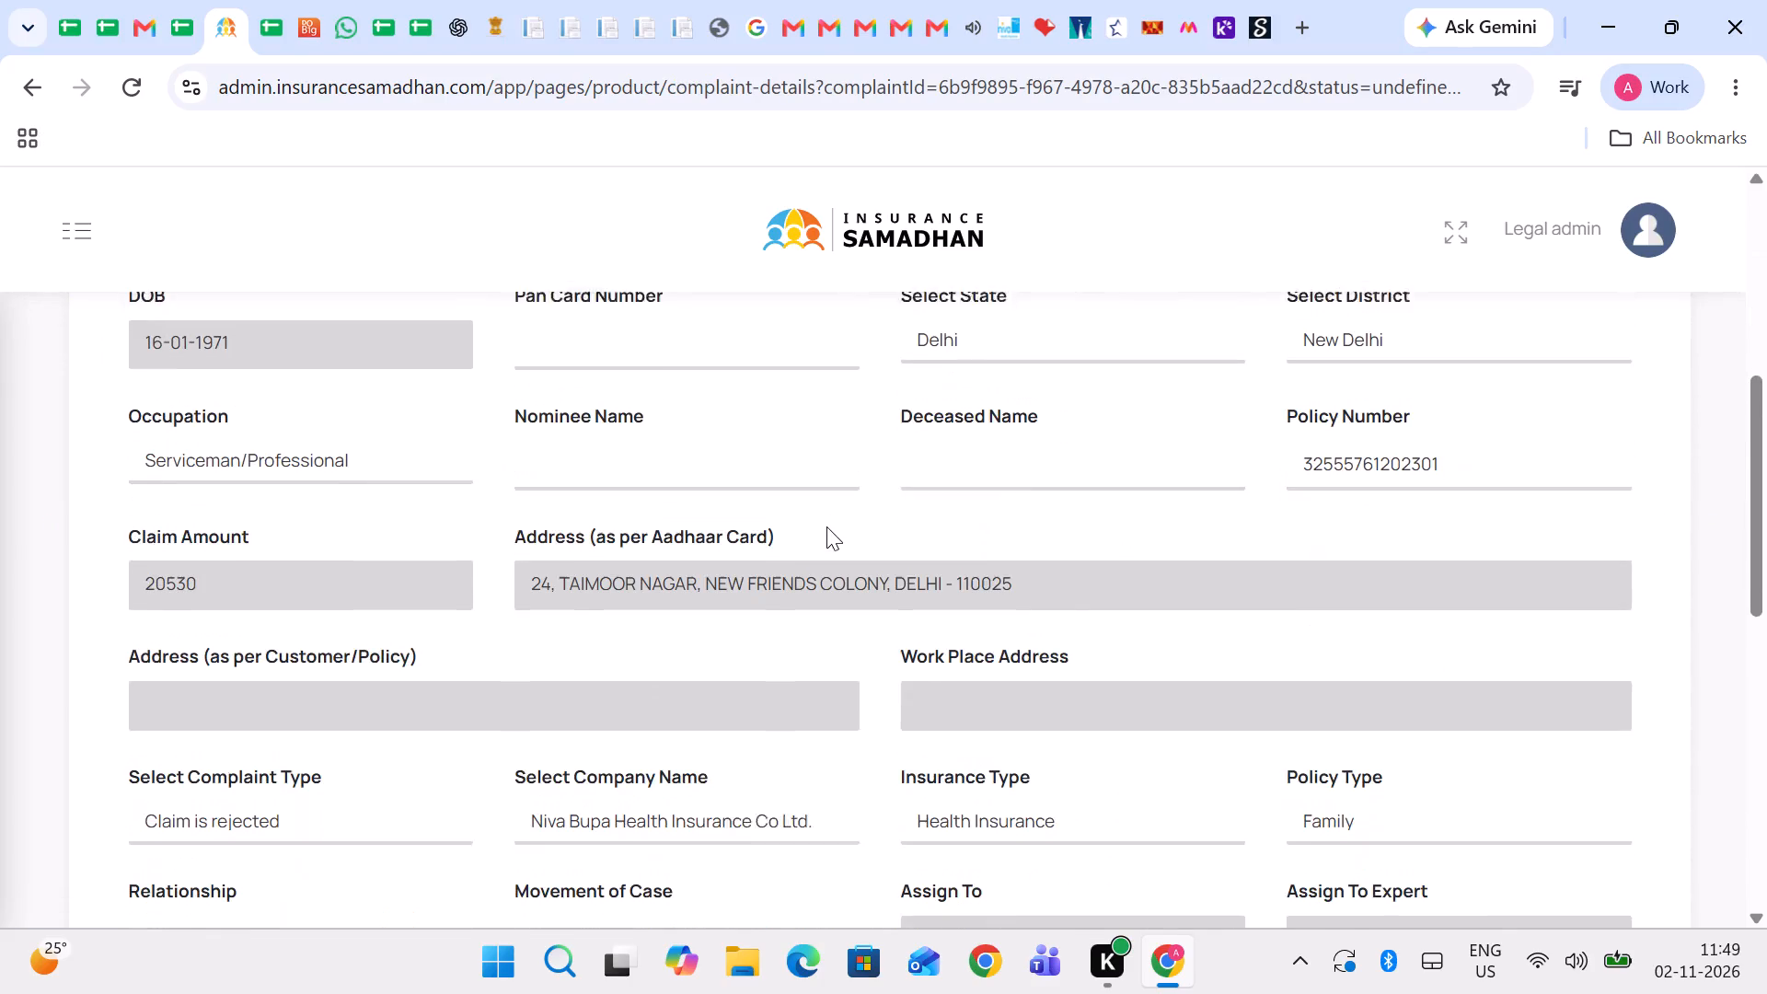
scroll(826, 526, down, 1)
scroll(826, 526, up, 1)
scroll(757, 440, up, 2)
click(710, 409)
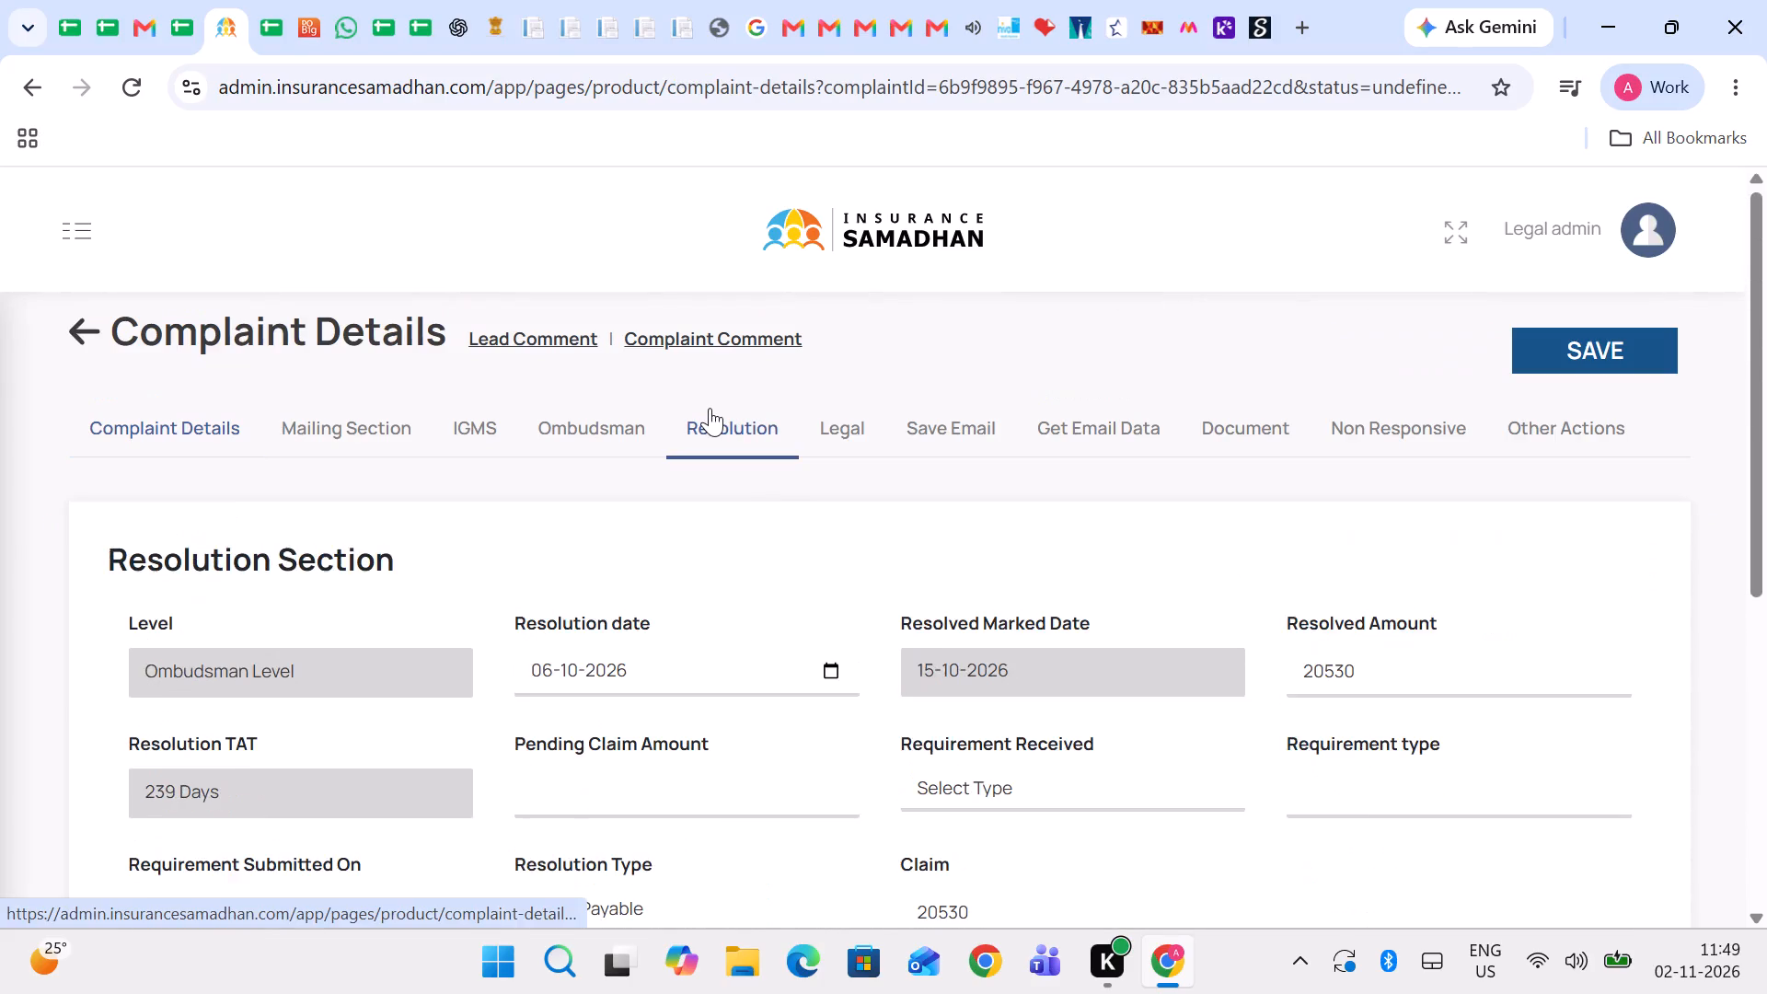
scroll(837, 668, down, 1)
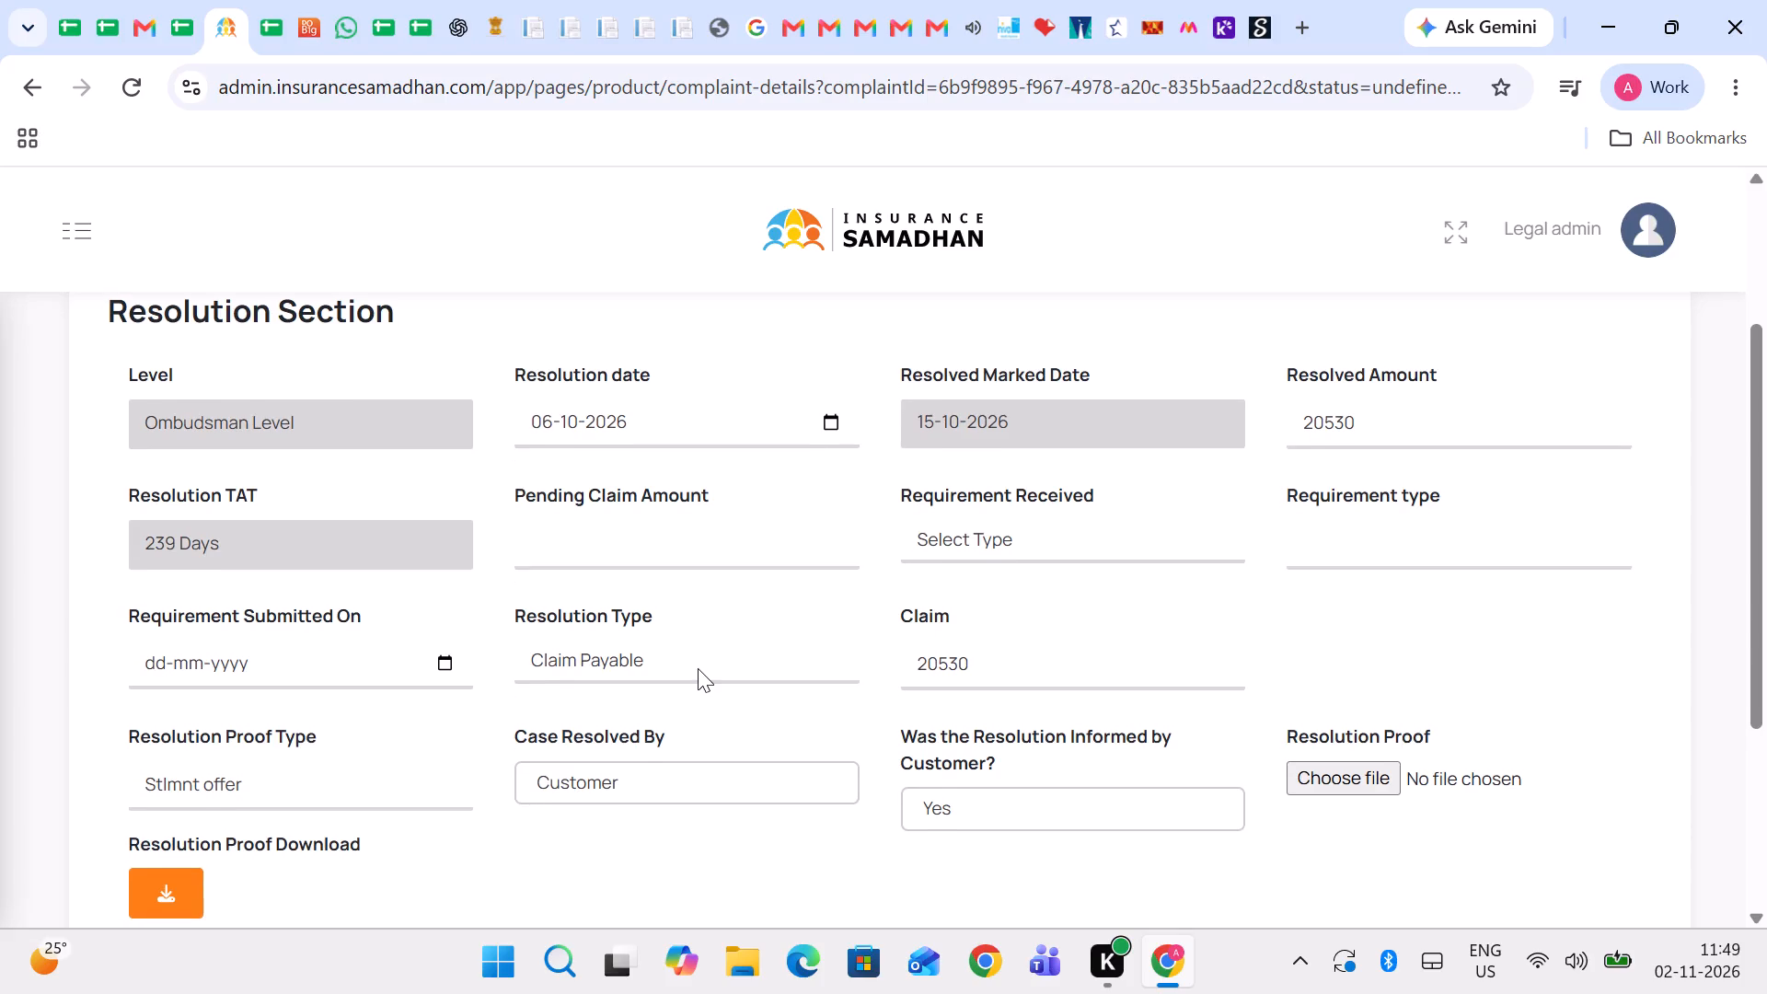
scroll(698, 668, down, 1)
scroll(405, 577, up, 2)
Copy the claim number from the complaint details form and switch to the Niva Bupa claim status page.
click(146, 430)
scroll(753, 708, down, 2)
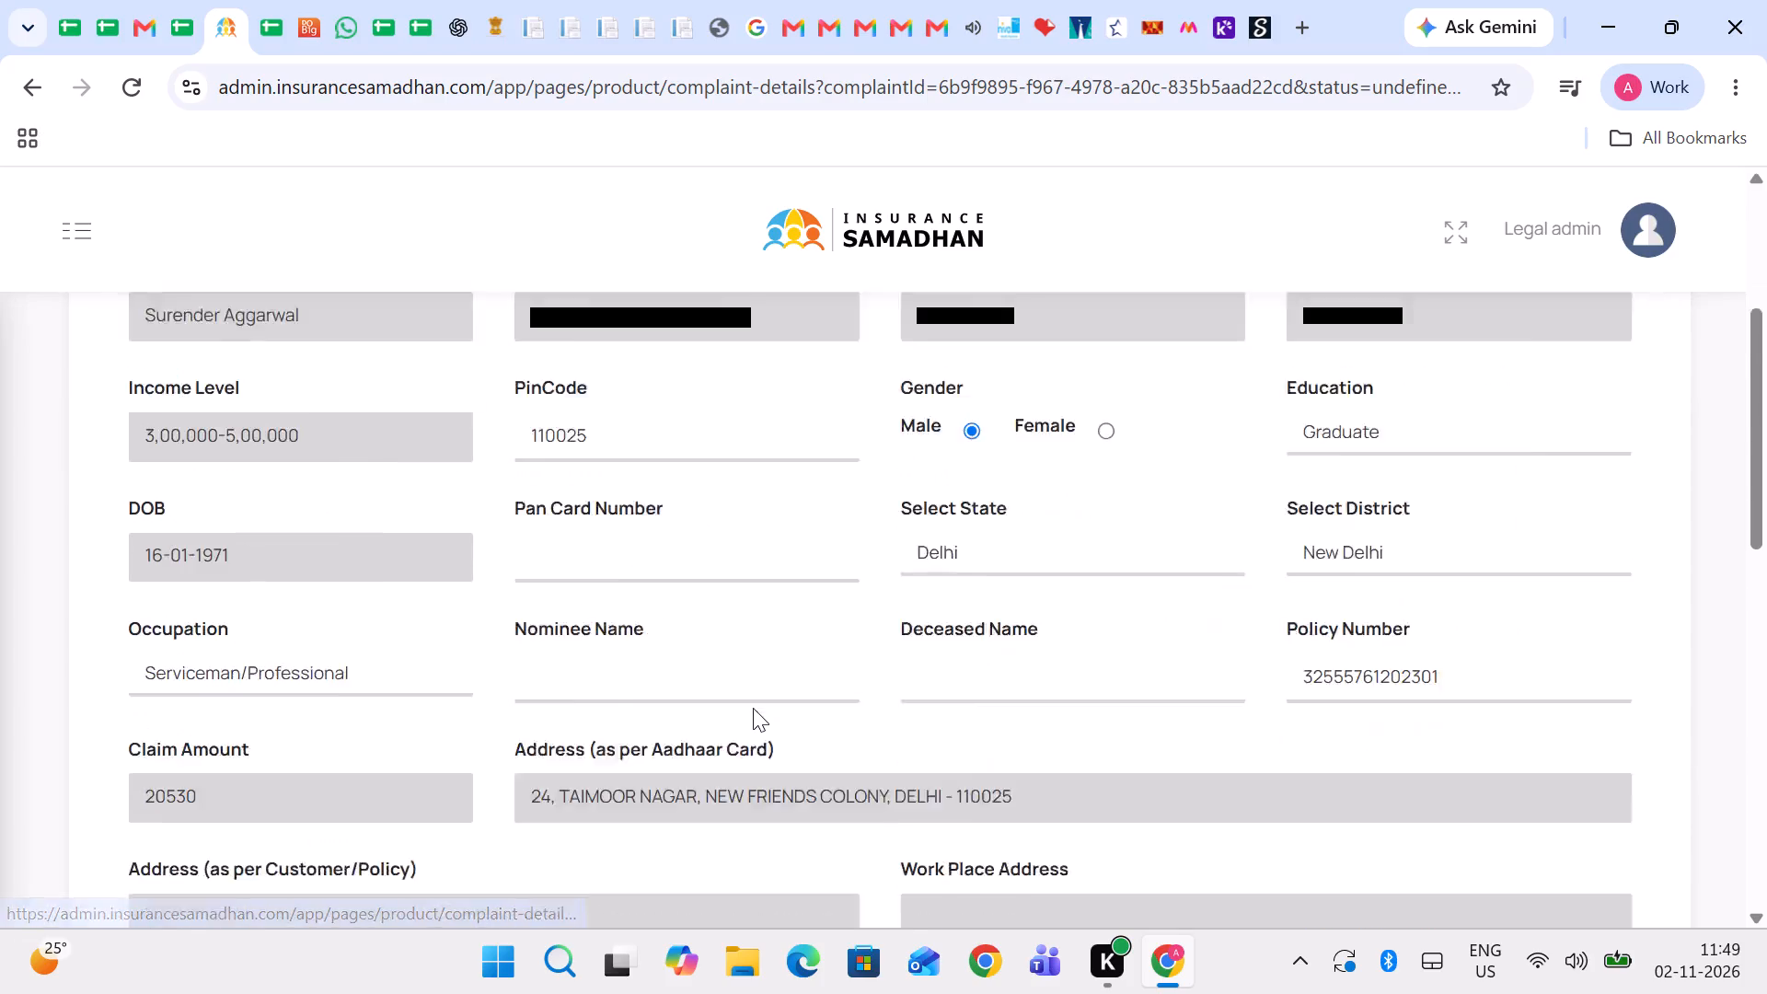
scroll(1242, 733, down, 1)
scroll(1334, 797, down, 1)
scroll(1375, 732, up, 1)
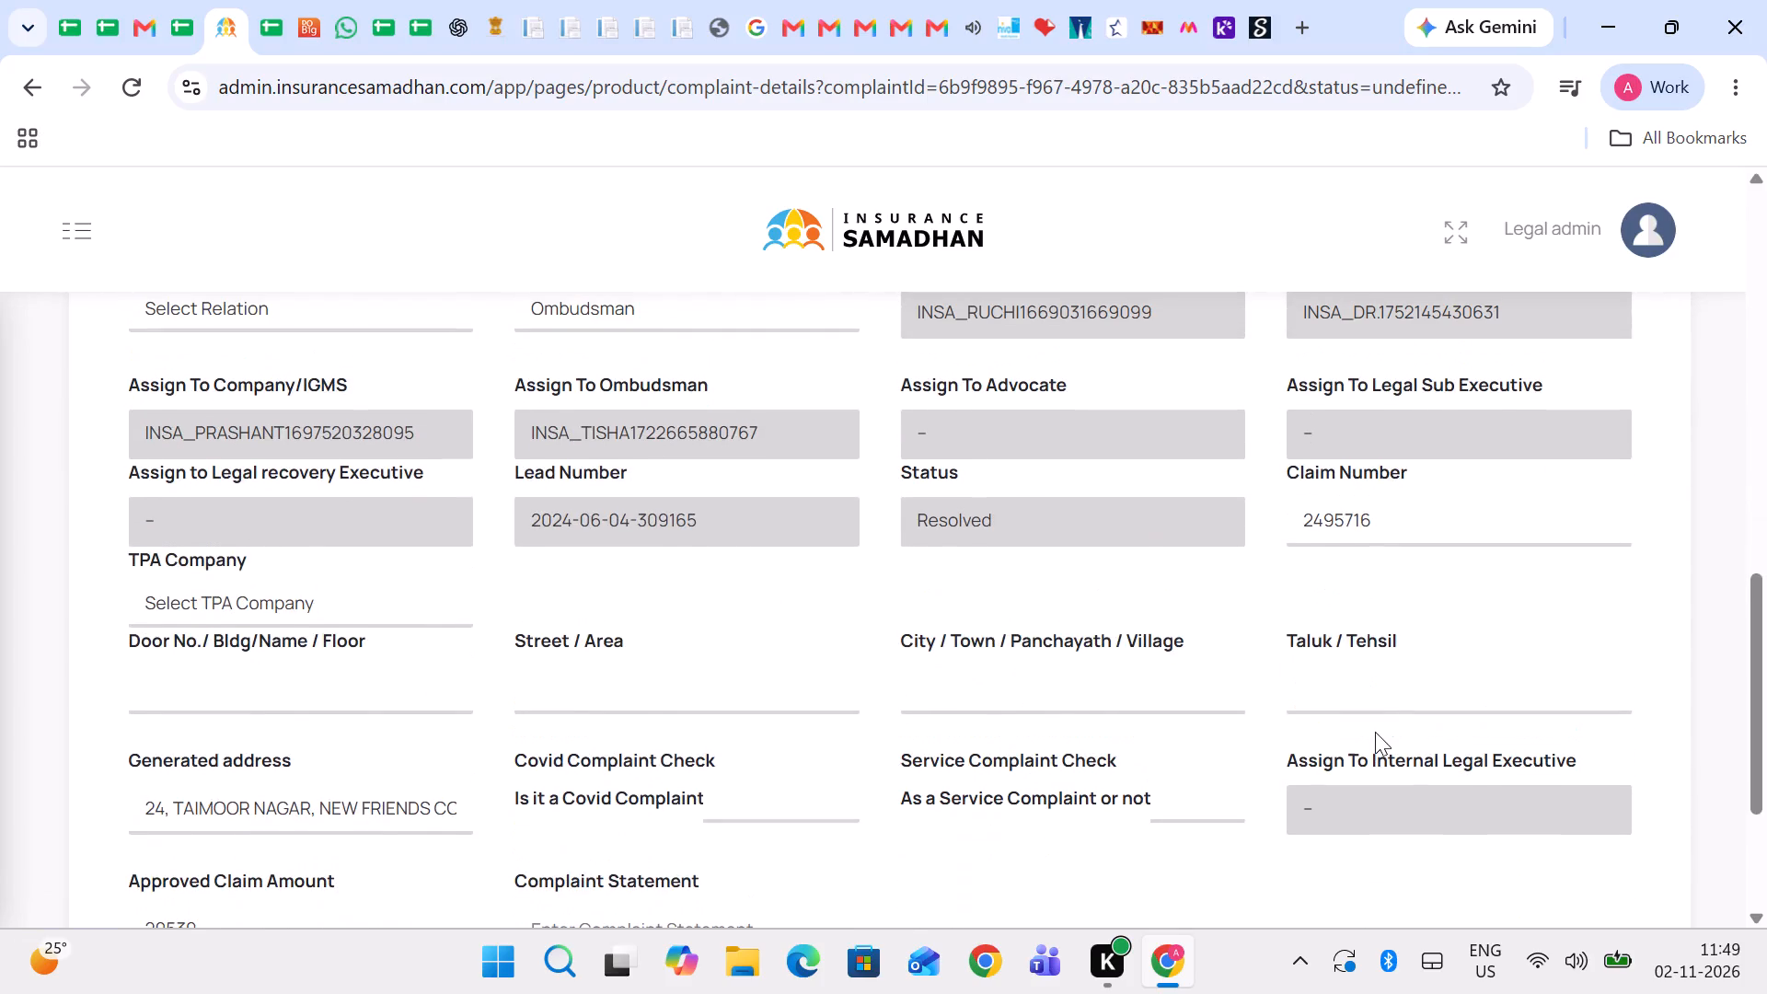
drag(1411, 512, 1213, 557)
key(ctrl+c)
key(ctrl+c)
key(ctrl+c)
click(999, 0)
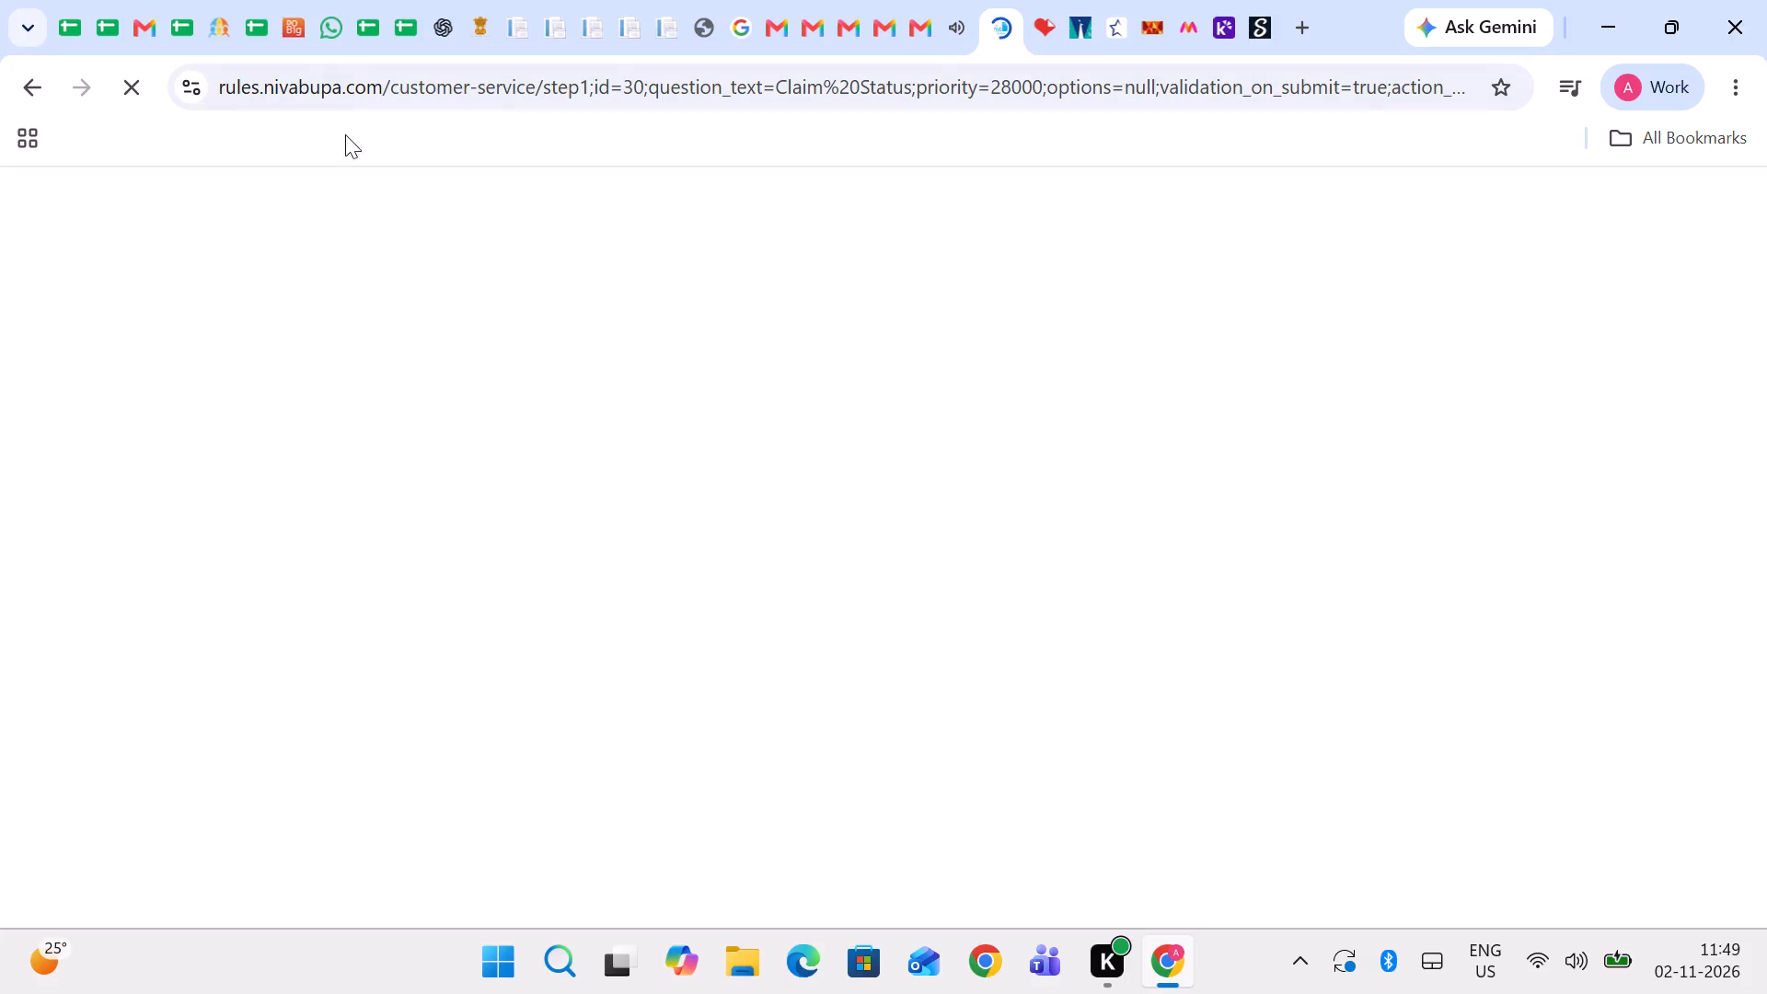
Open the complaint's comment log in Insurance Samadhan and enter "not received", copied from an earlier entry, in a new comment.
click(212, 0)
scroll(583, 443, up, 5)
scroll(765, 387, up, 2)
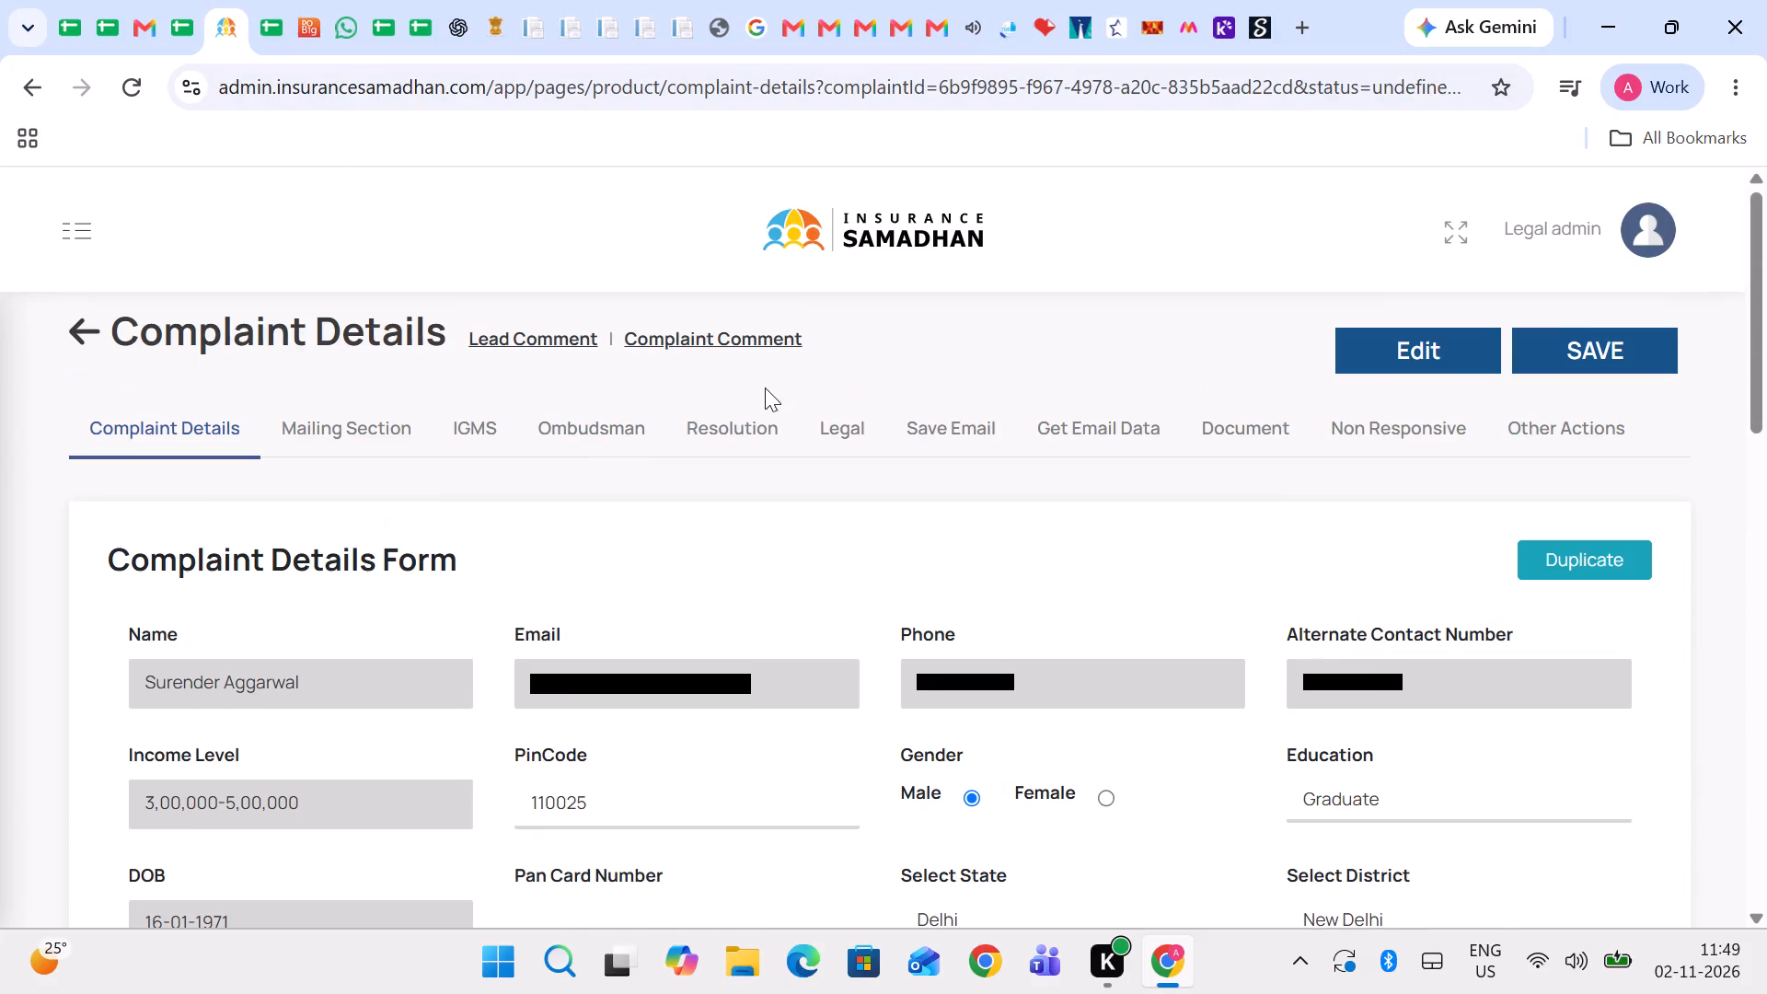
click(693, 319)
click(687, 338)
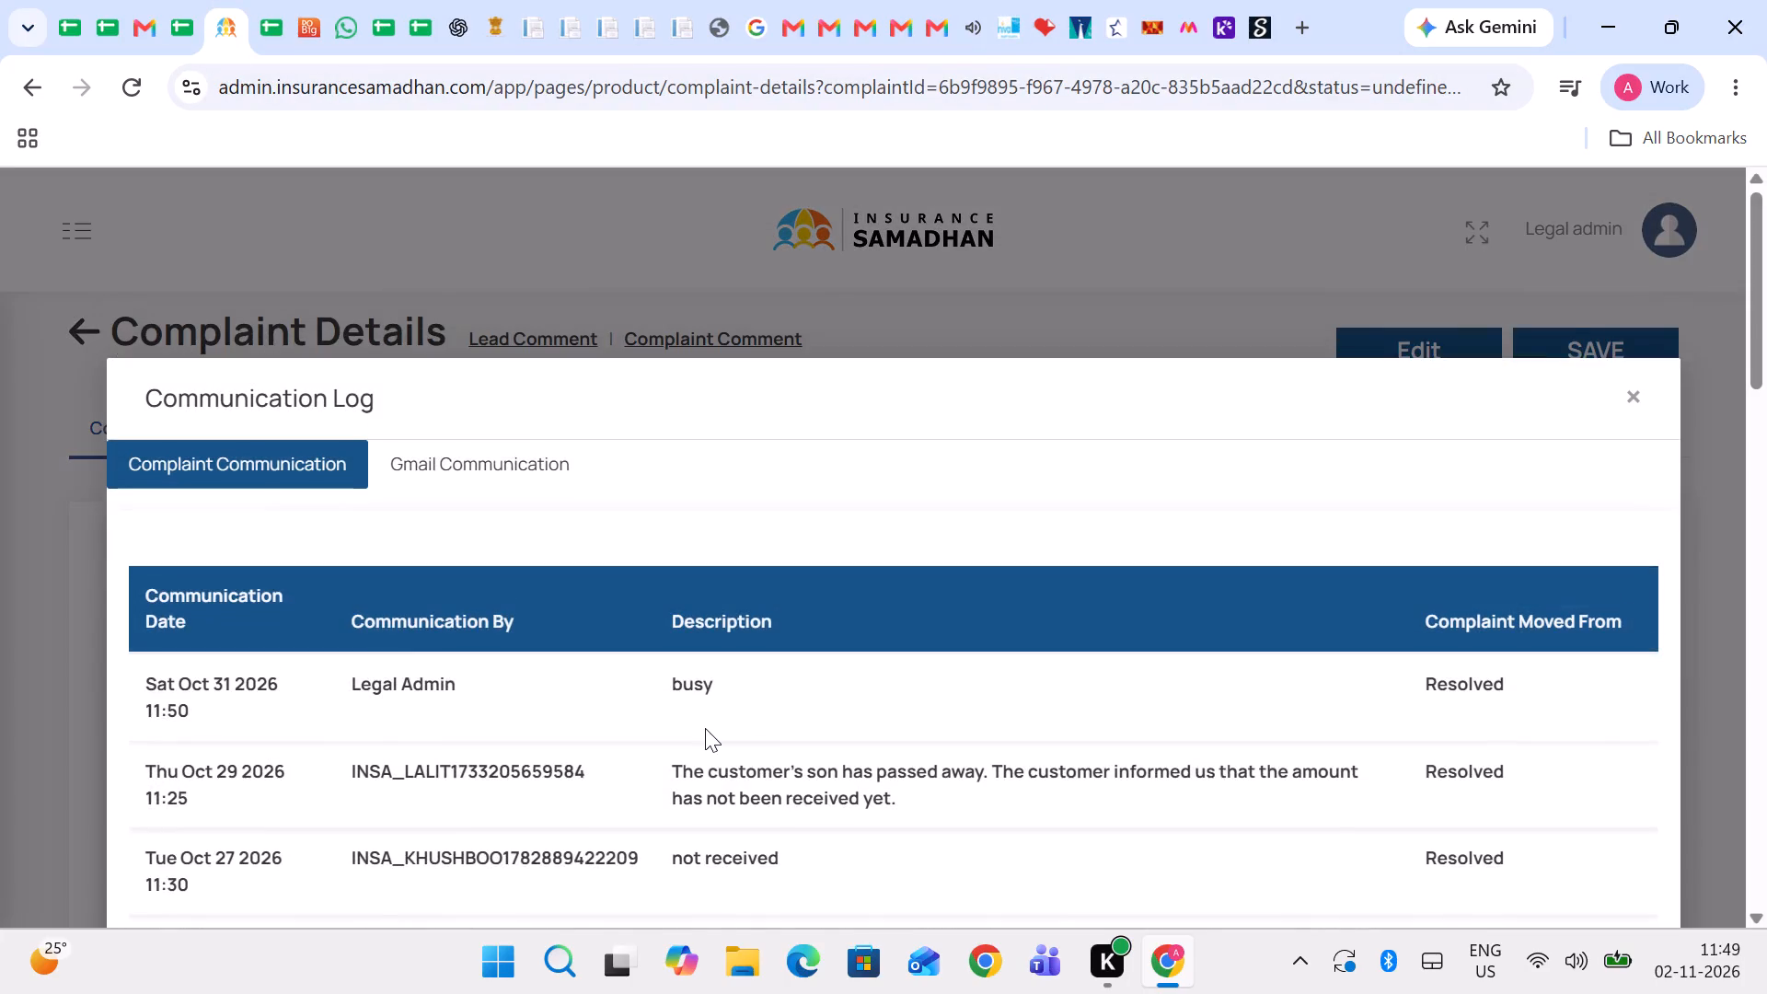
scroll(708, 805, down, 1)
drag(662, 719, 814, 721)
key(ctrl+c)
key(ctrl+c)
scroll(843, 715, down, 3)
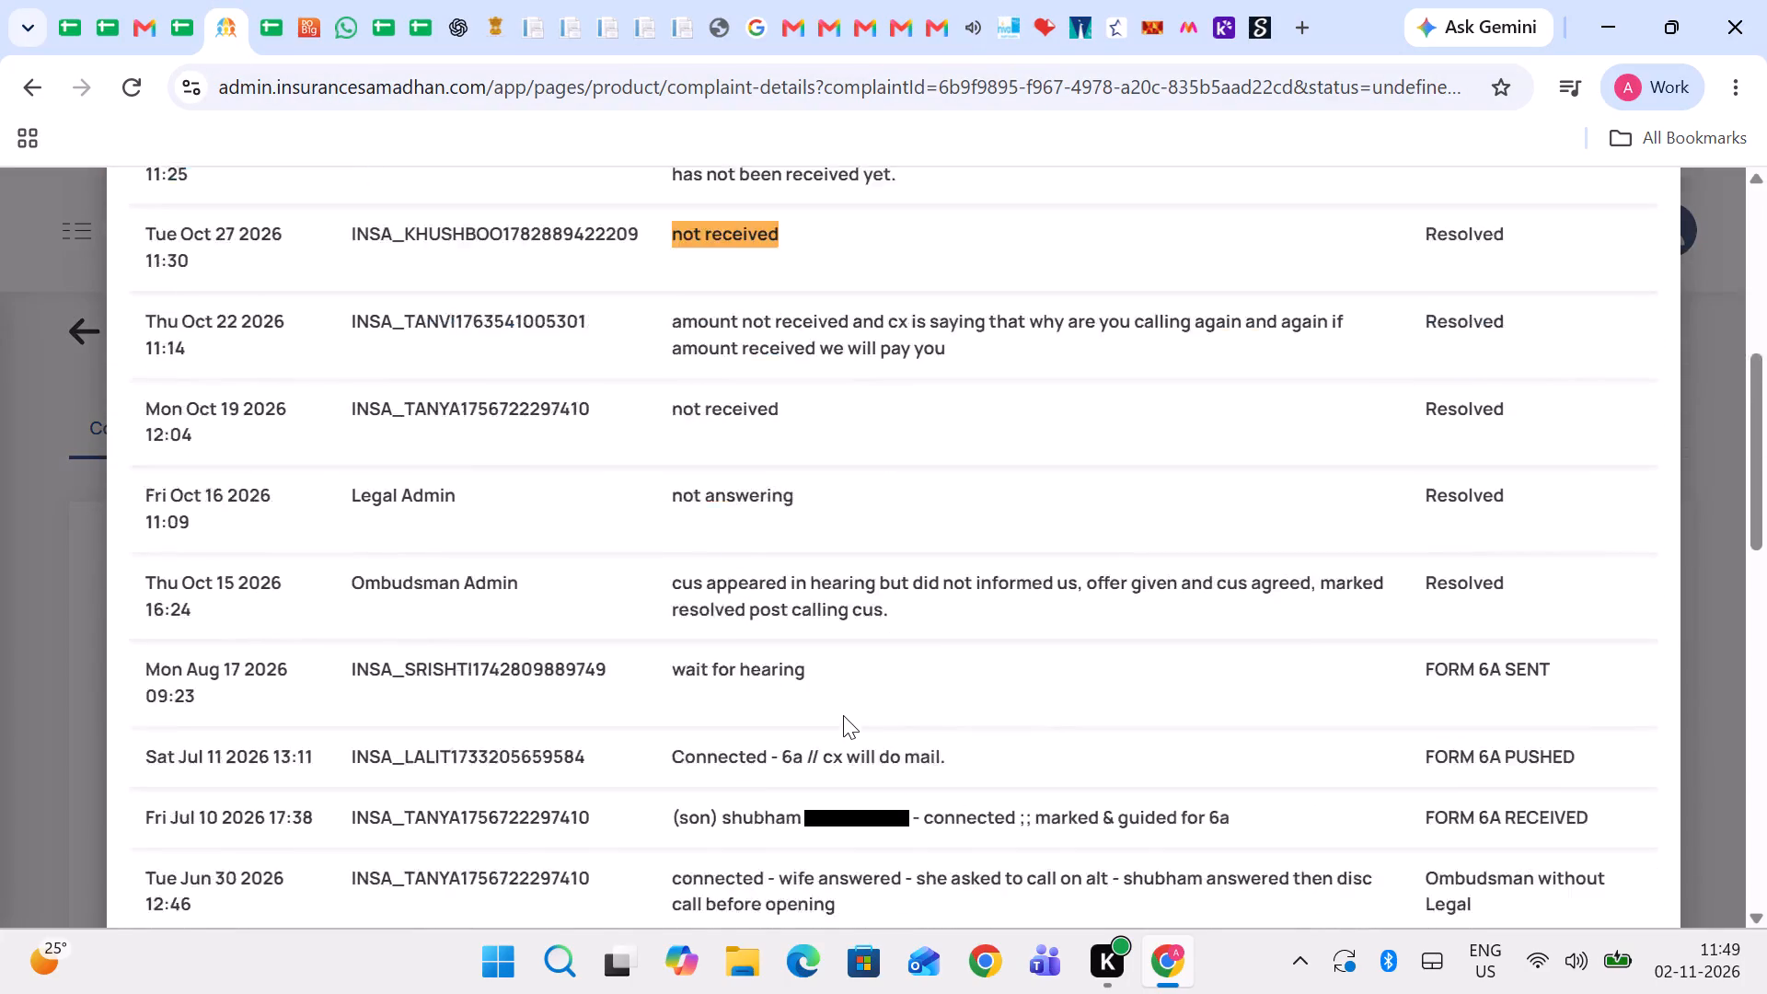
scroll(843, 715, down, 6)
click(983, 835)
ctrl+click(767, 755)
key(ctrl+v)
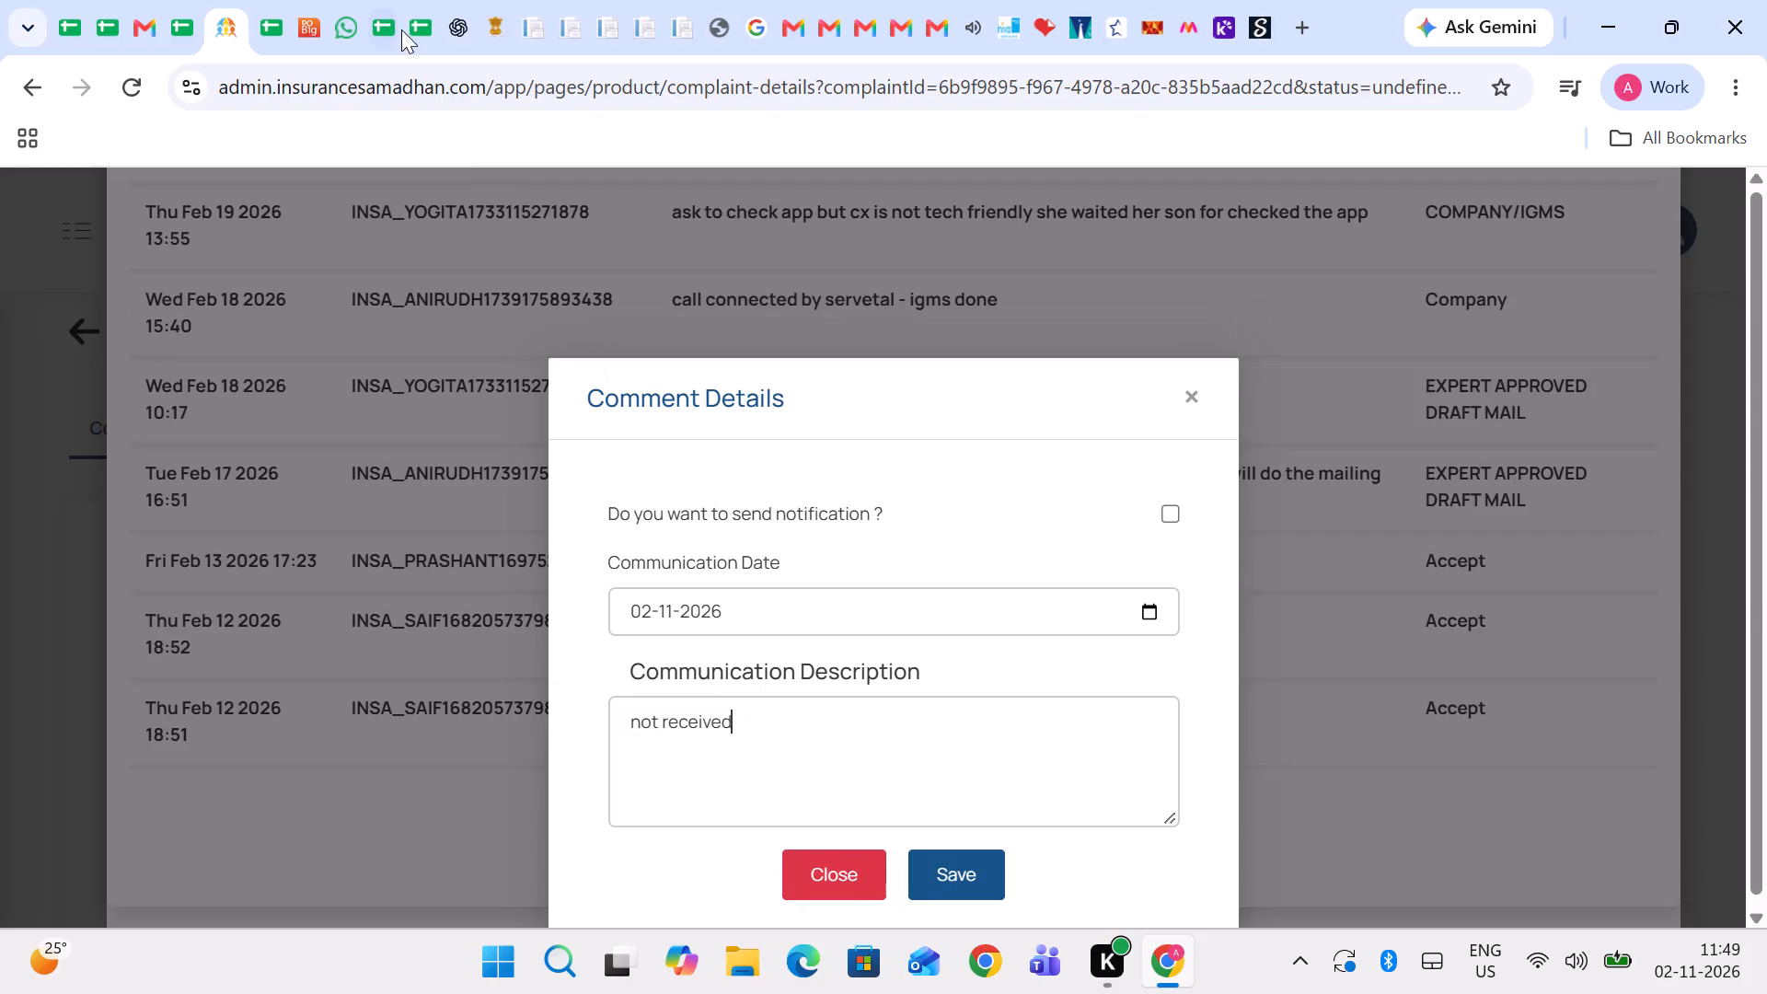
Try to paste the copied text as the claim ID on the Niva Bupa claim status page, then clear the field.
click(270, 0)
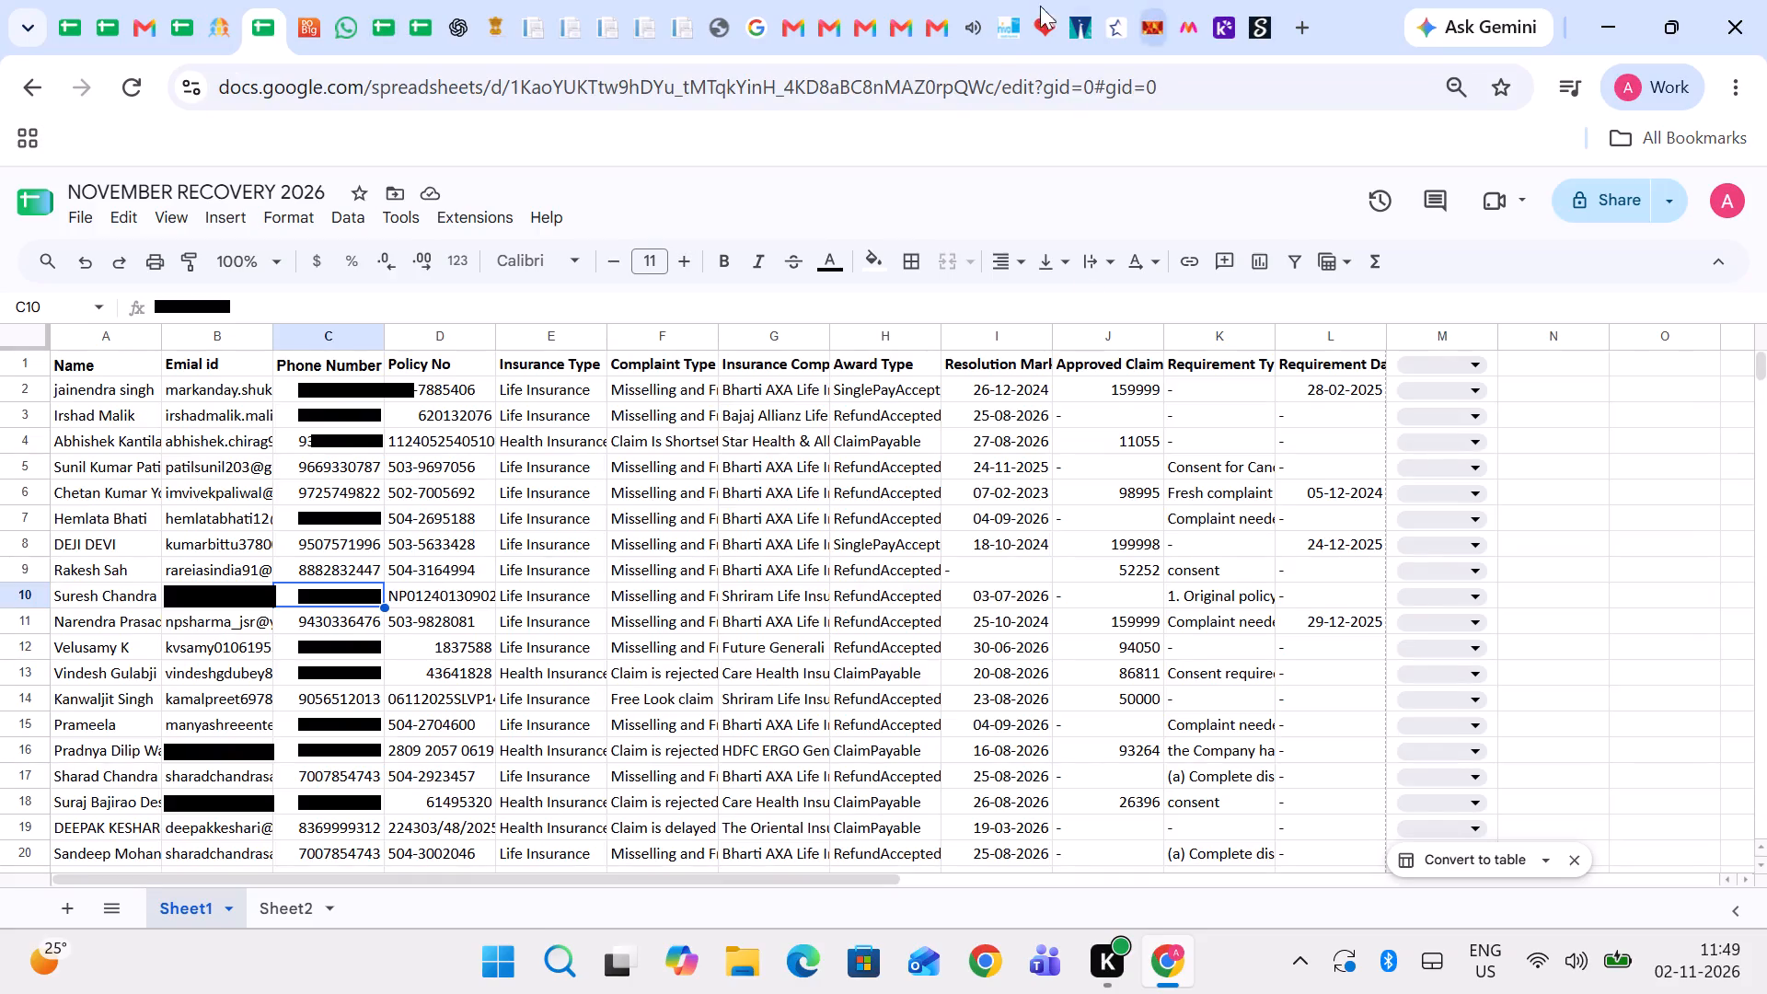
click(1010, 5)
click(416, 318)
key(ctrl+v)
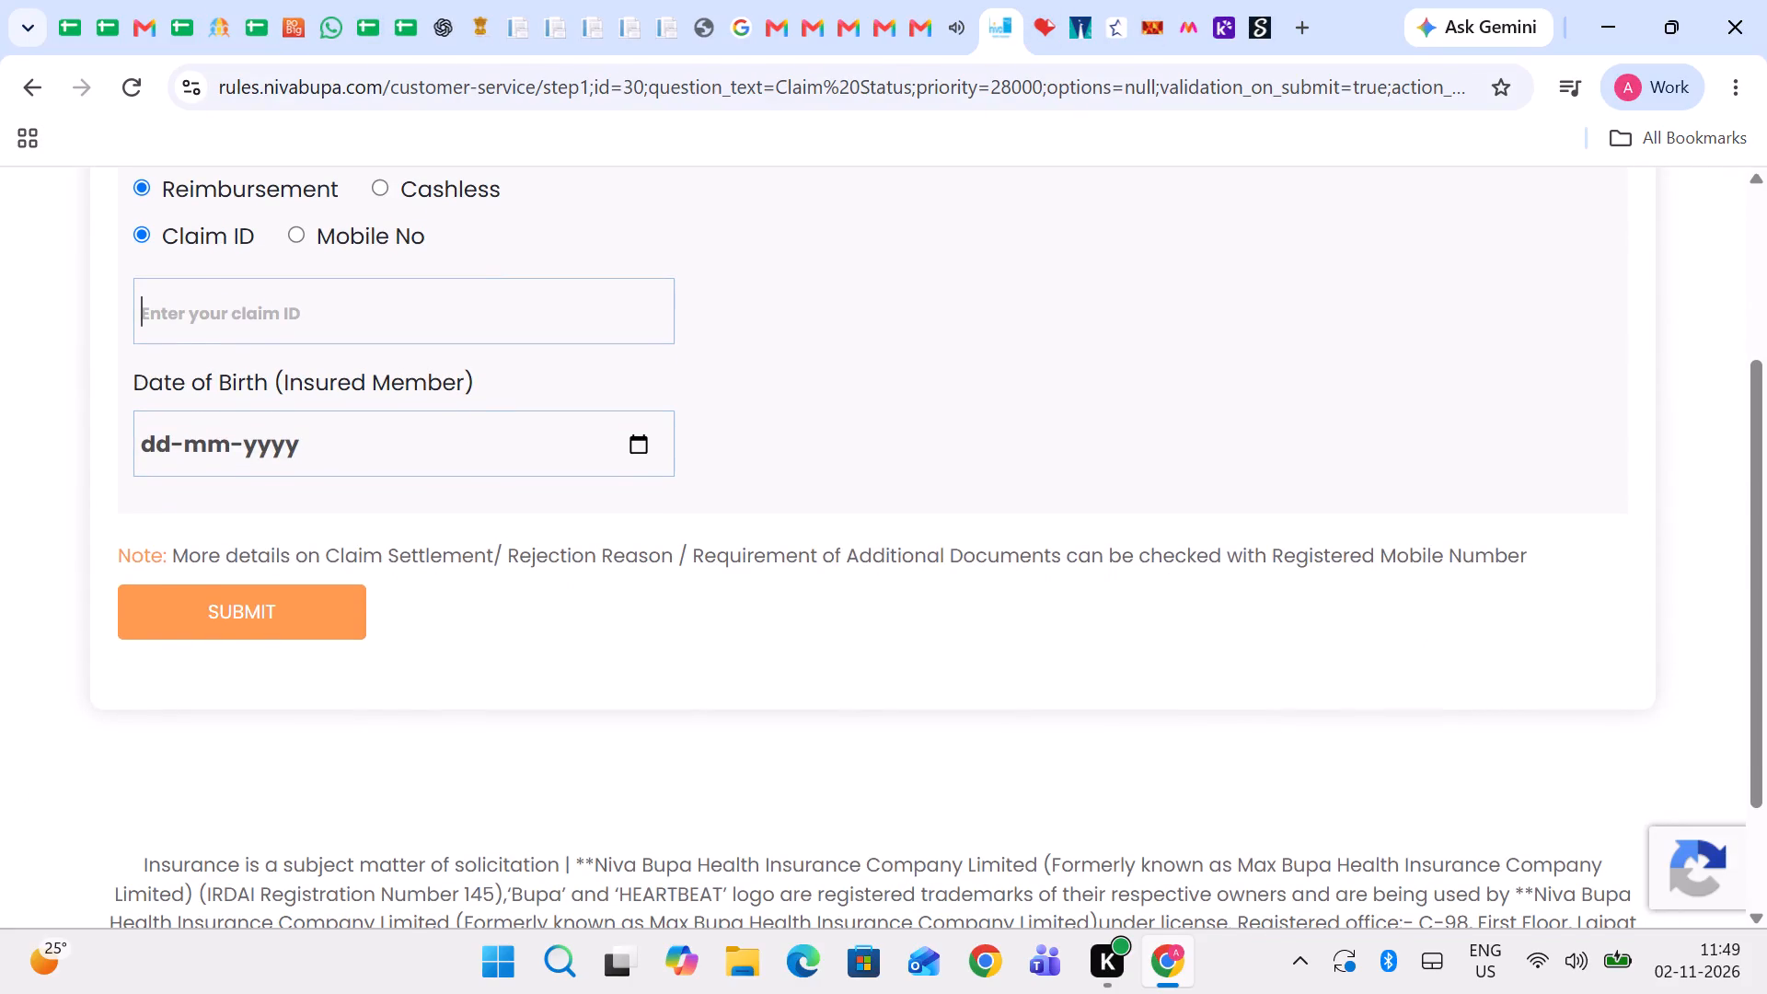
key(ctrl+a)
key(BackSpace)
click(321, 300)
Save the "not received" comment on the complaint in Insurance Samadhan and close the communication log.
click(202, 0)
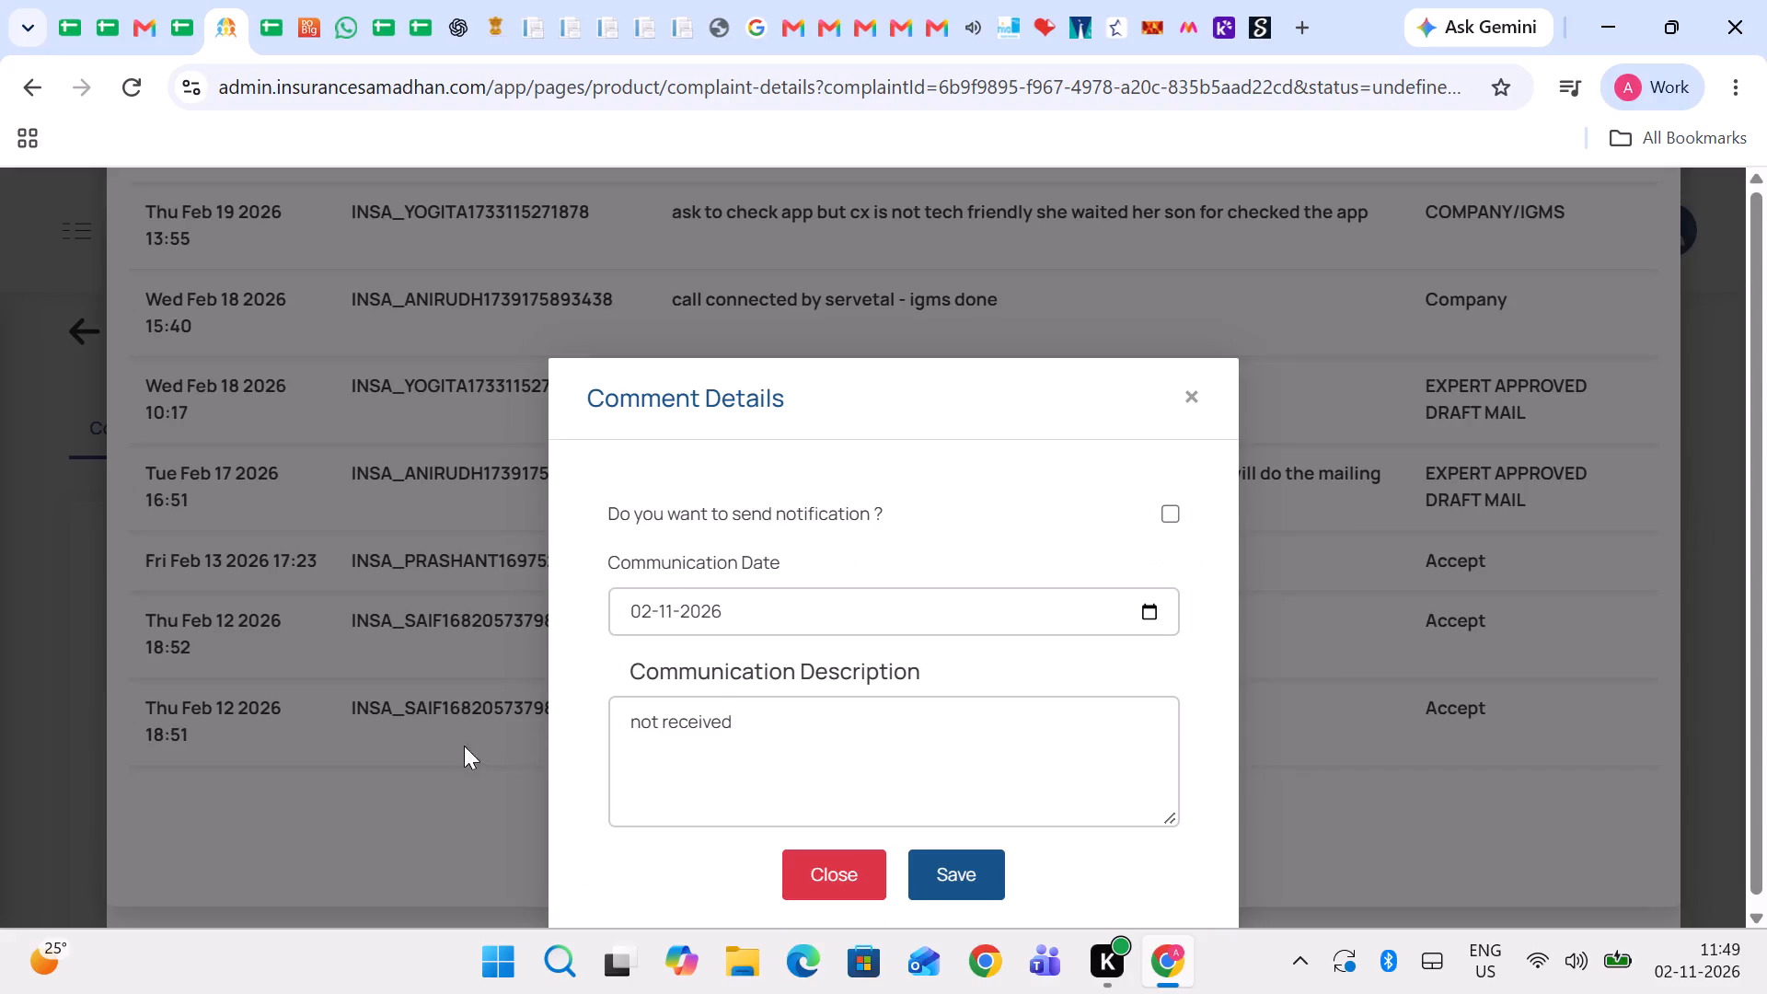
click(943, 877)
click(0, 675)
drag(193, 526, 184, 525)
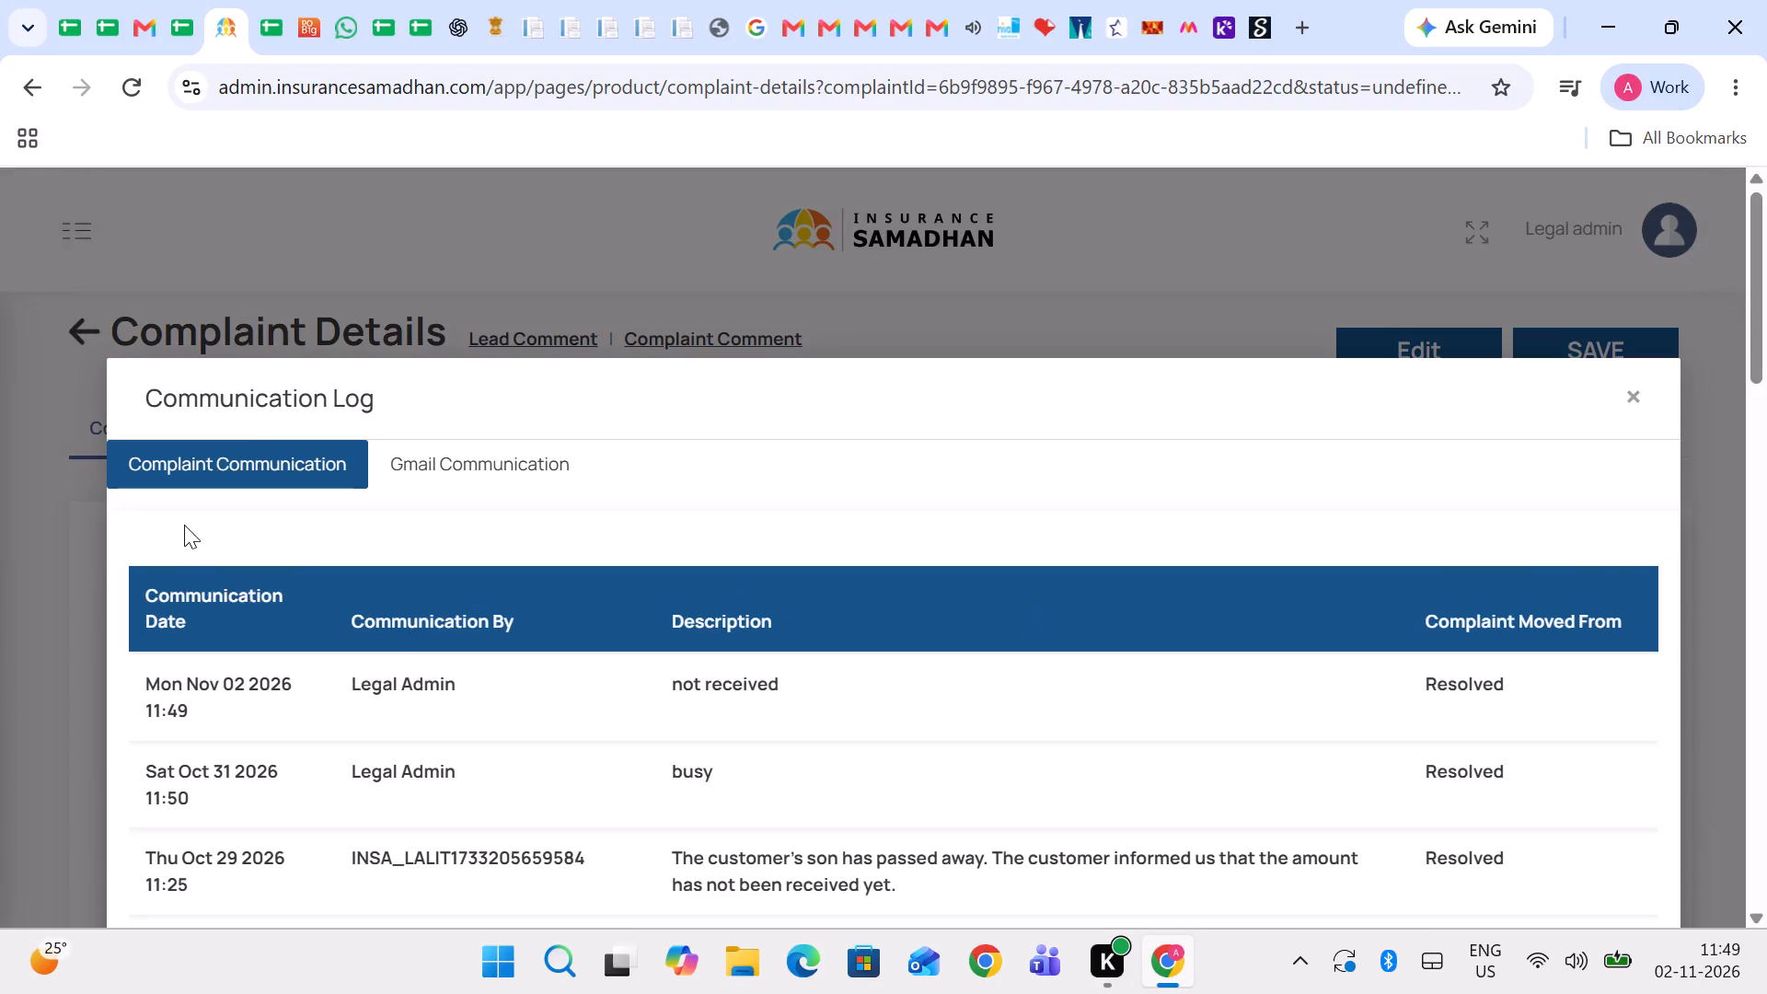
drag(184, 525, 173, 526)
click(121, 537)
click(94, 579)
Copy the claim number from the complaint details form and enter it as the claim ID on Niva Bupa's claim status page.
scroll(816, 632, down, 2)
scroll(1322, 635, down, 2)
key(ctrl+c)
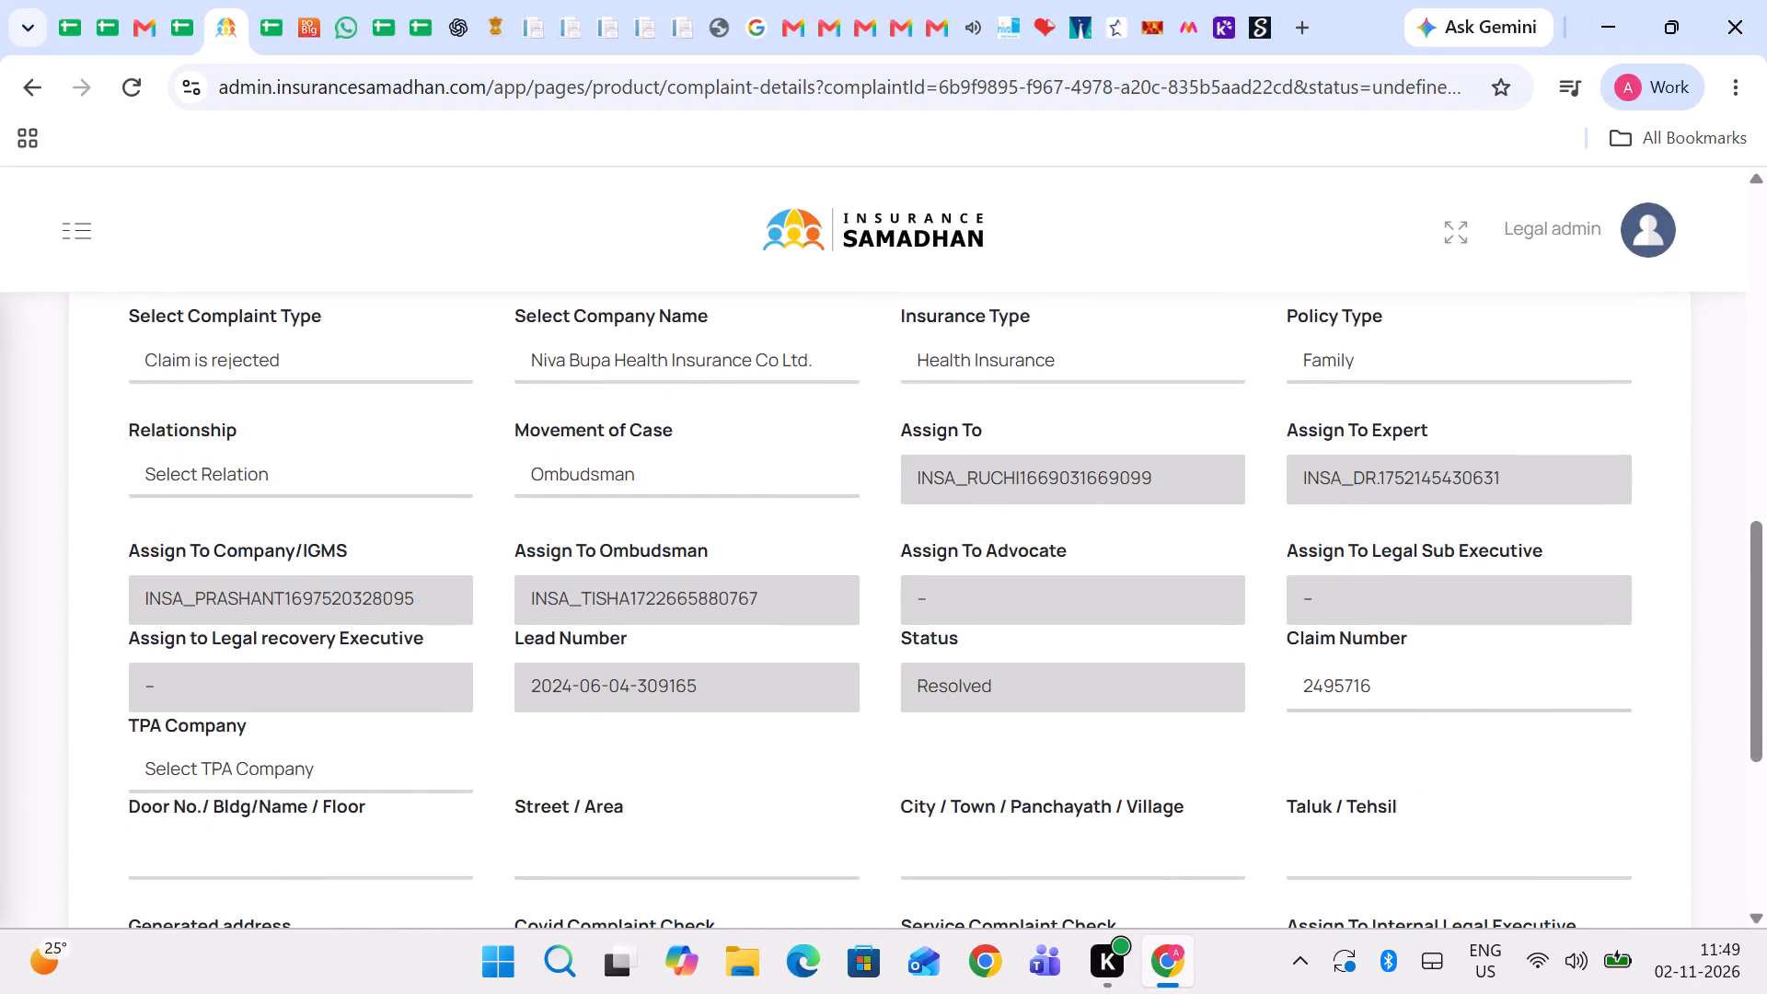
triple_click(1348, 681)
key(ctrl+c)
key(ctrl+c)
click(1010, 0)
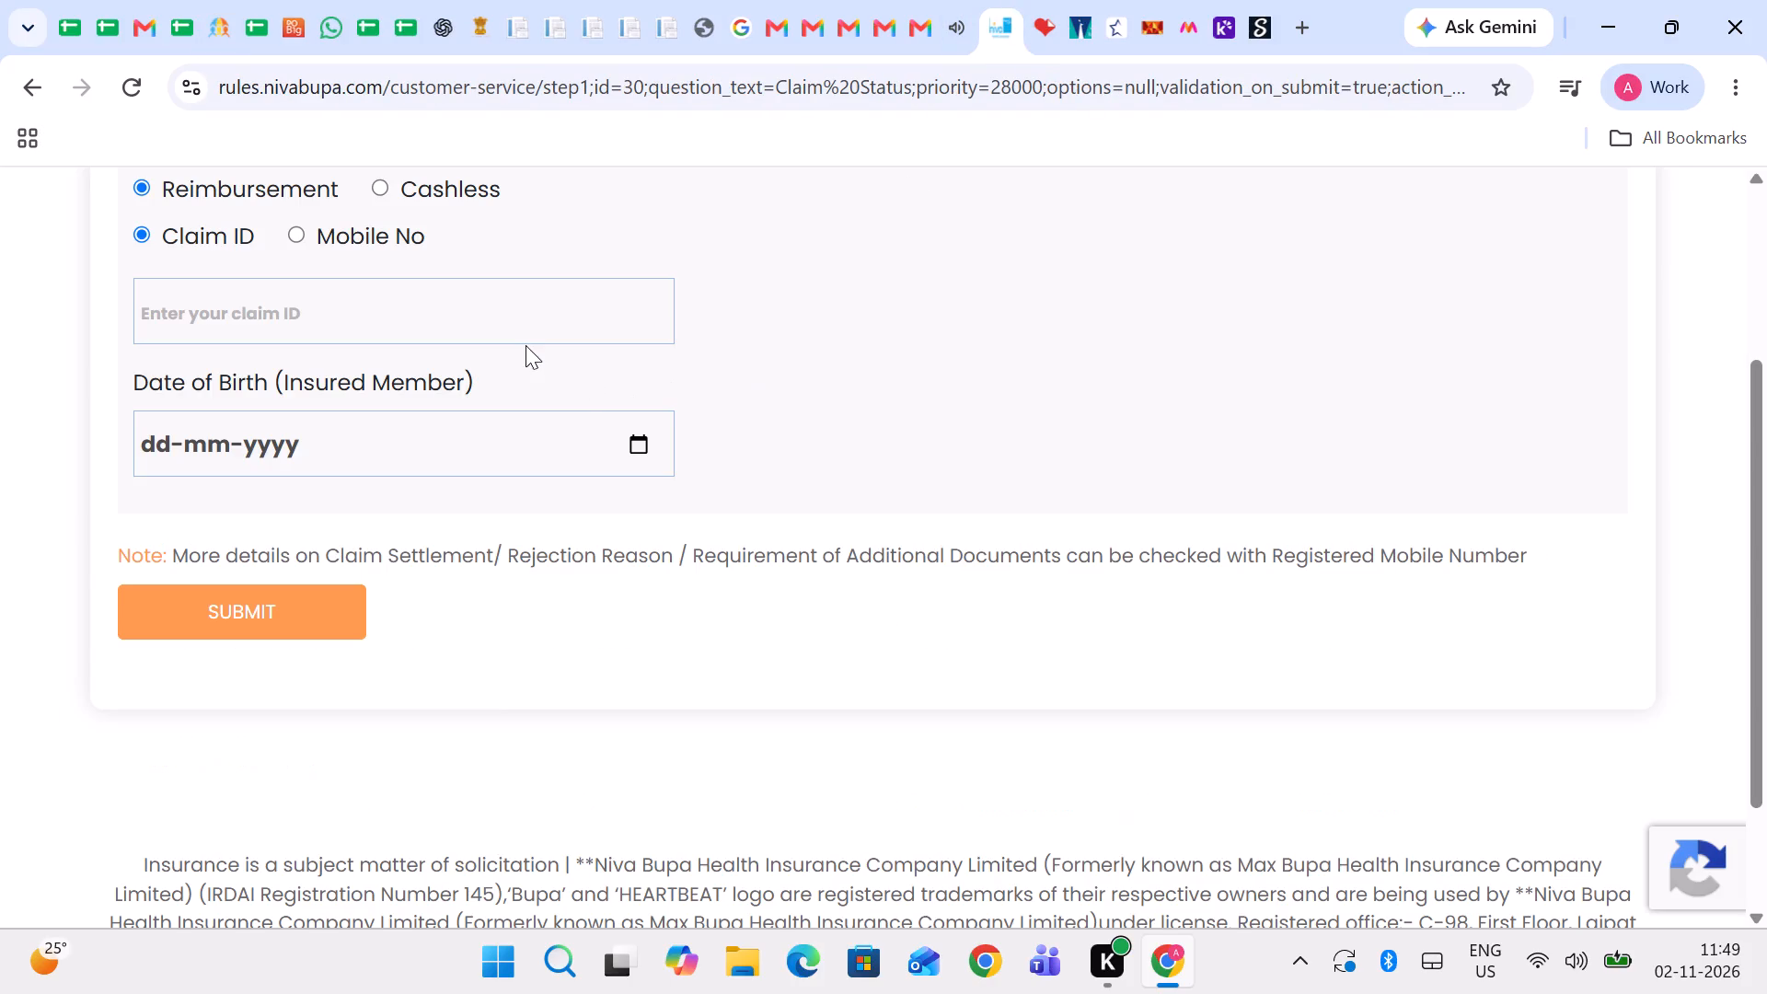
key(ctrl+v)
Open the resolution proof document from the Resolution section of the complaint in Insurance Samadhan.
click(216, 0)
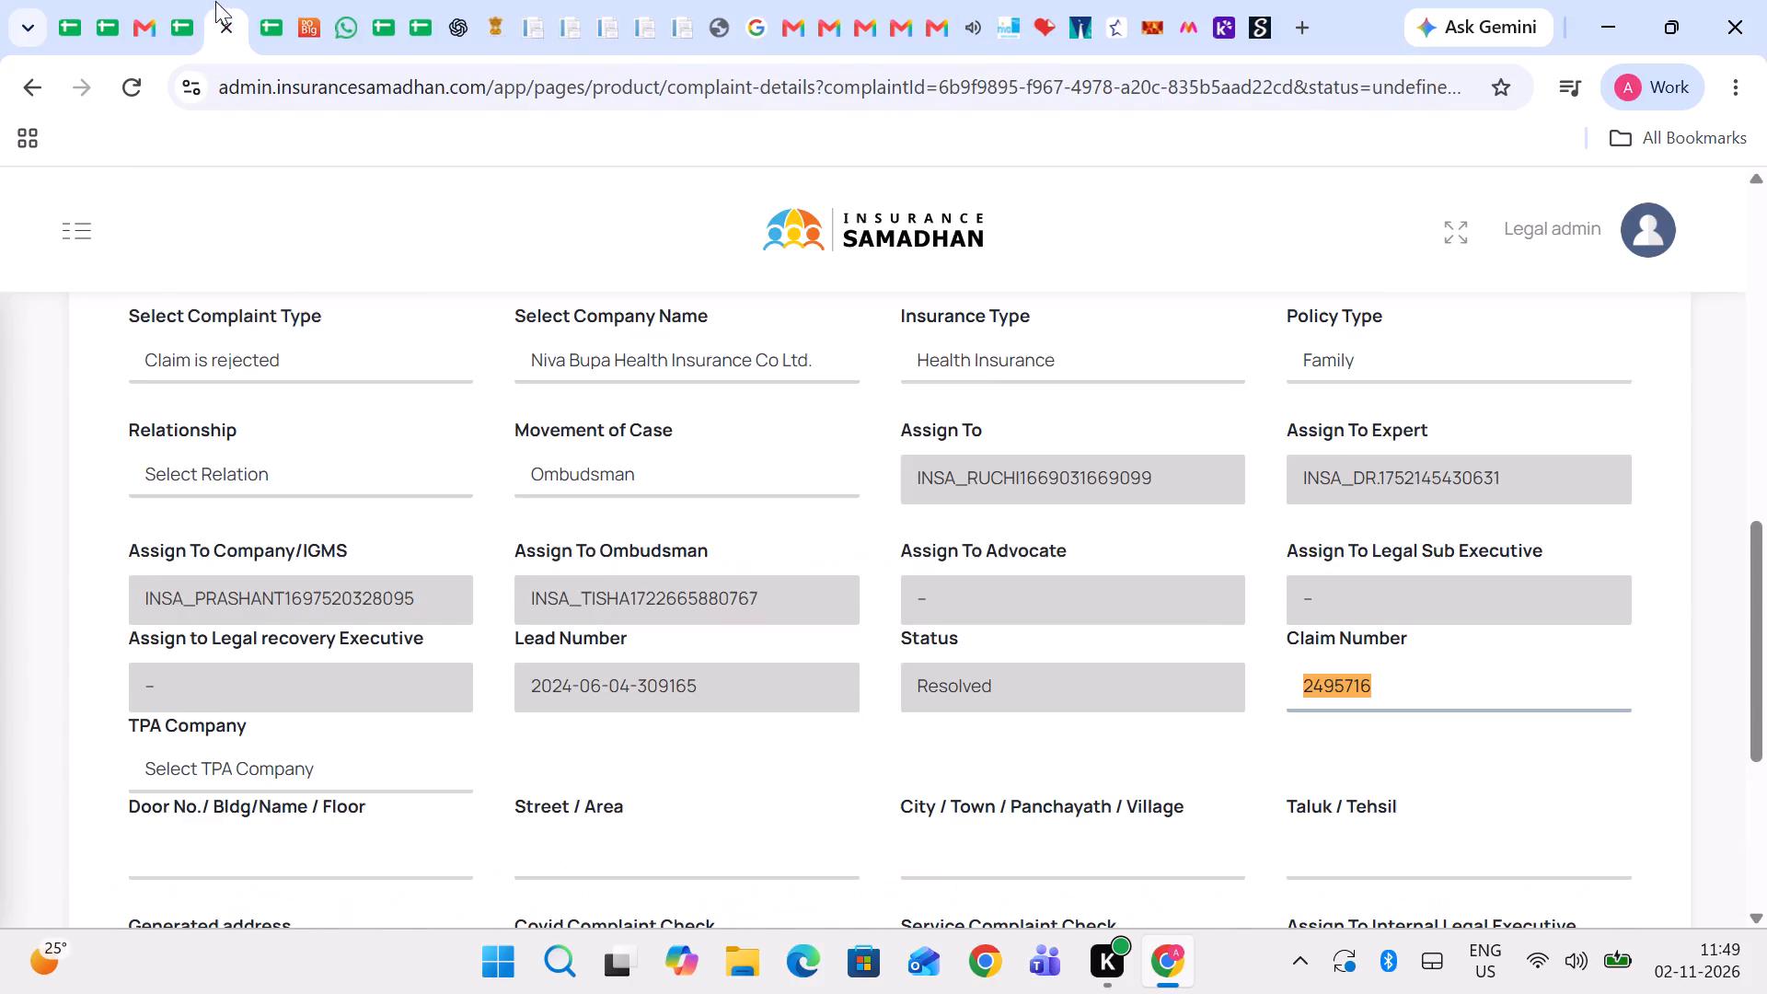
scroll(742, 600, up, 3)
scroll(740, 402, up, 2)
click(725, 448)
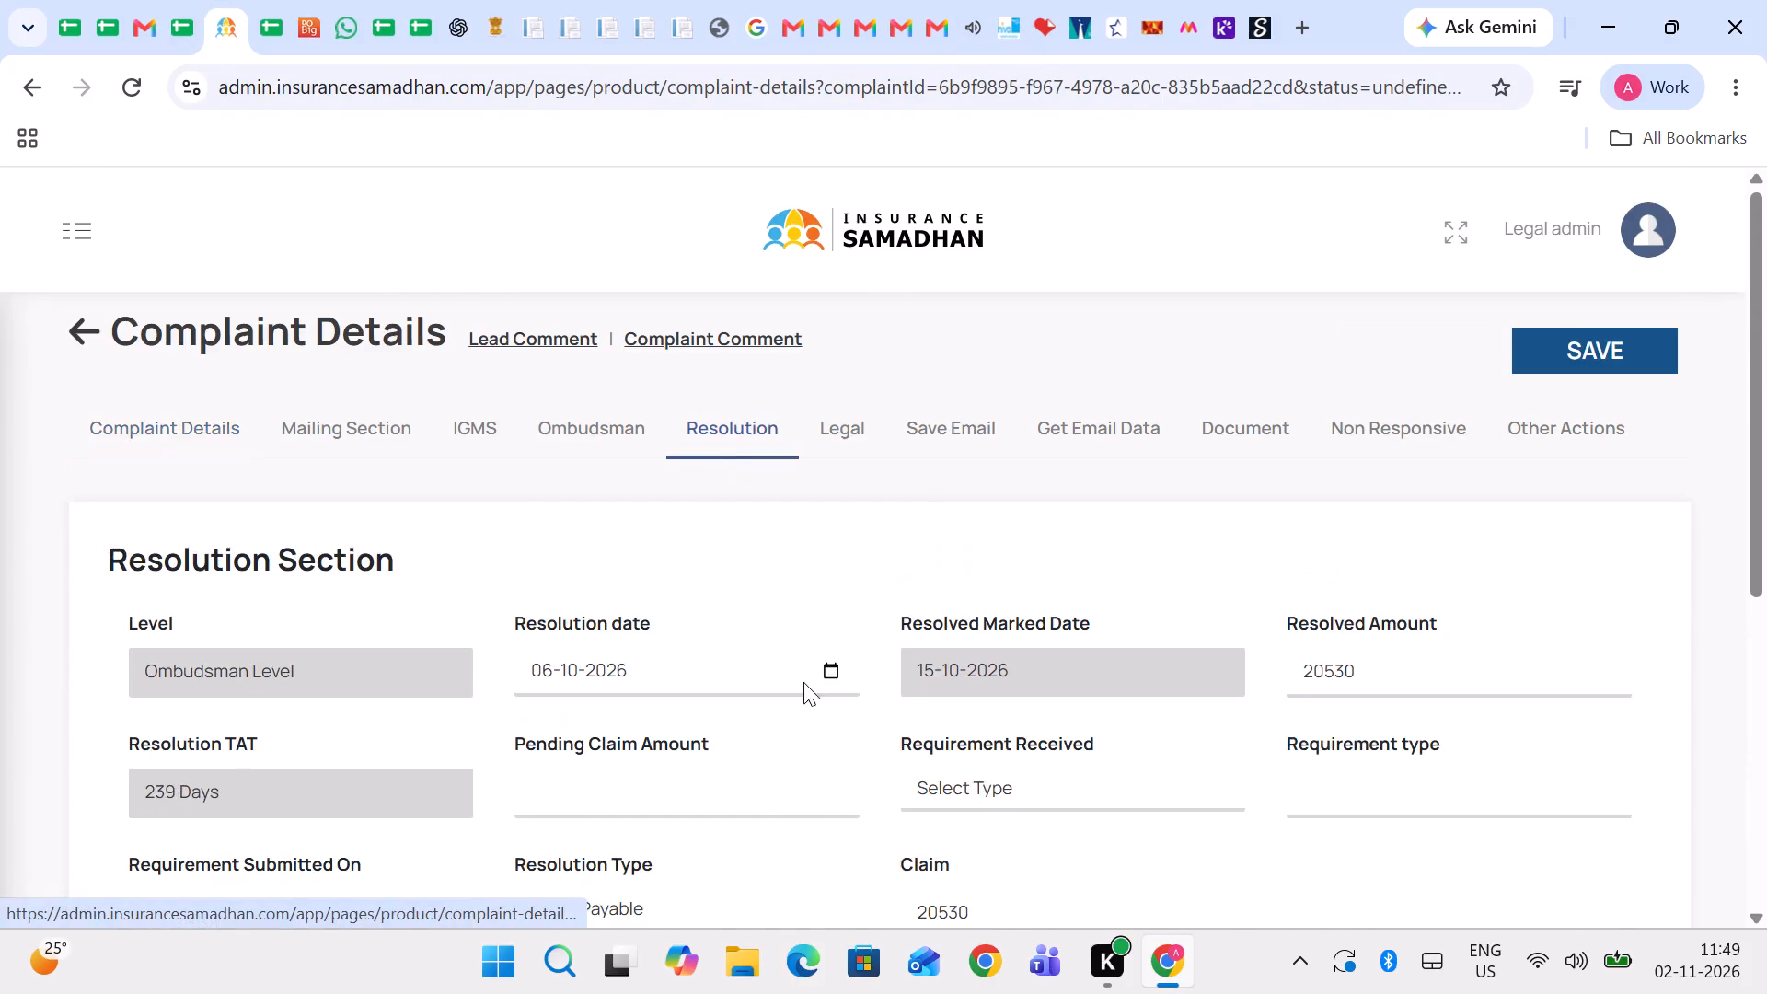
scroll(808, 707, down, 2)
click(179, 699)
drag(242, 681, 220, 683)
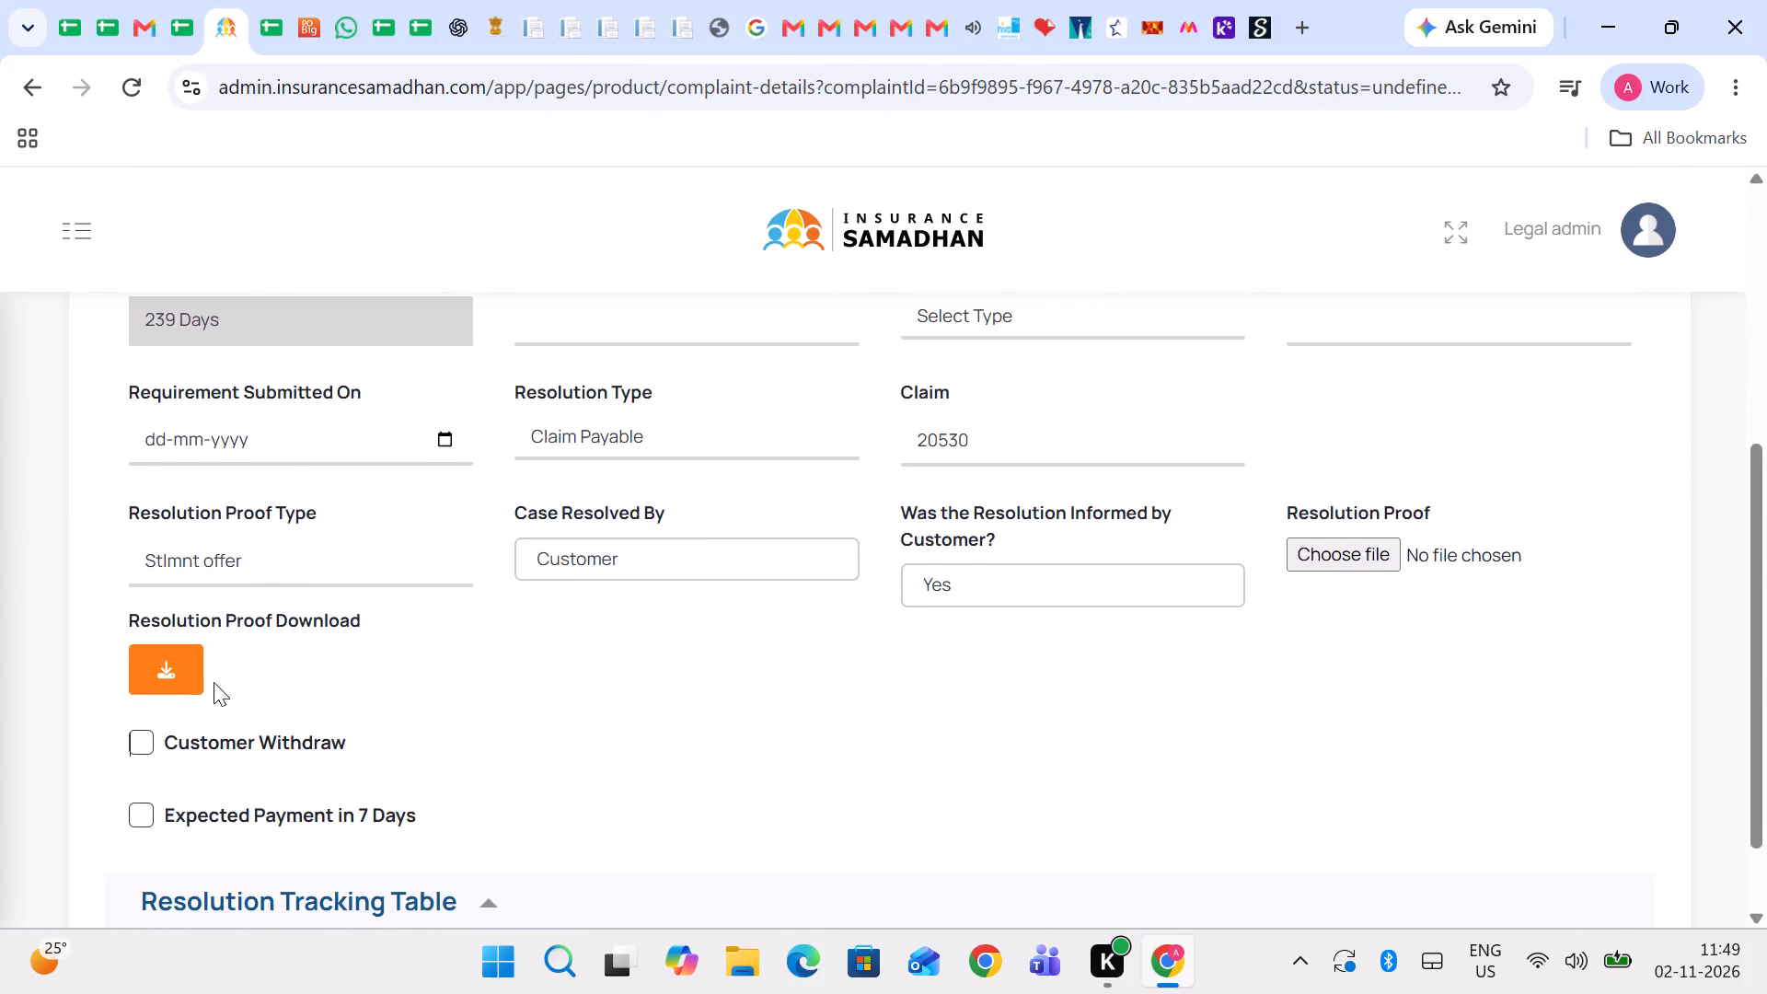
click(175, 672)
Read through the resolution proof document, examining the forwarded ombudsman mail and the insurer's settlement terms and payable amount.
scroll(1004, 759, down, 2)
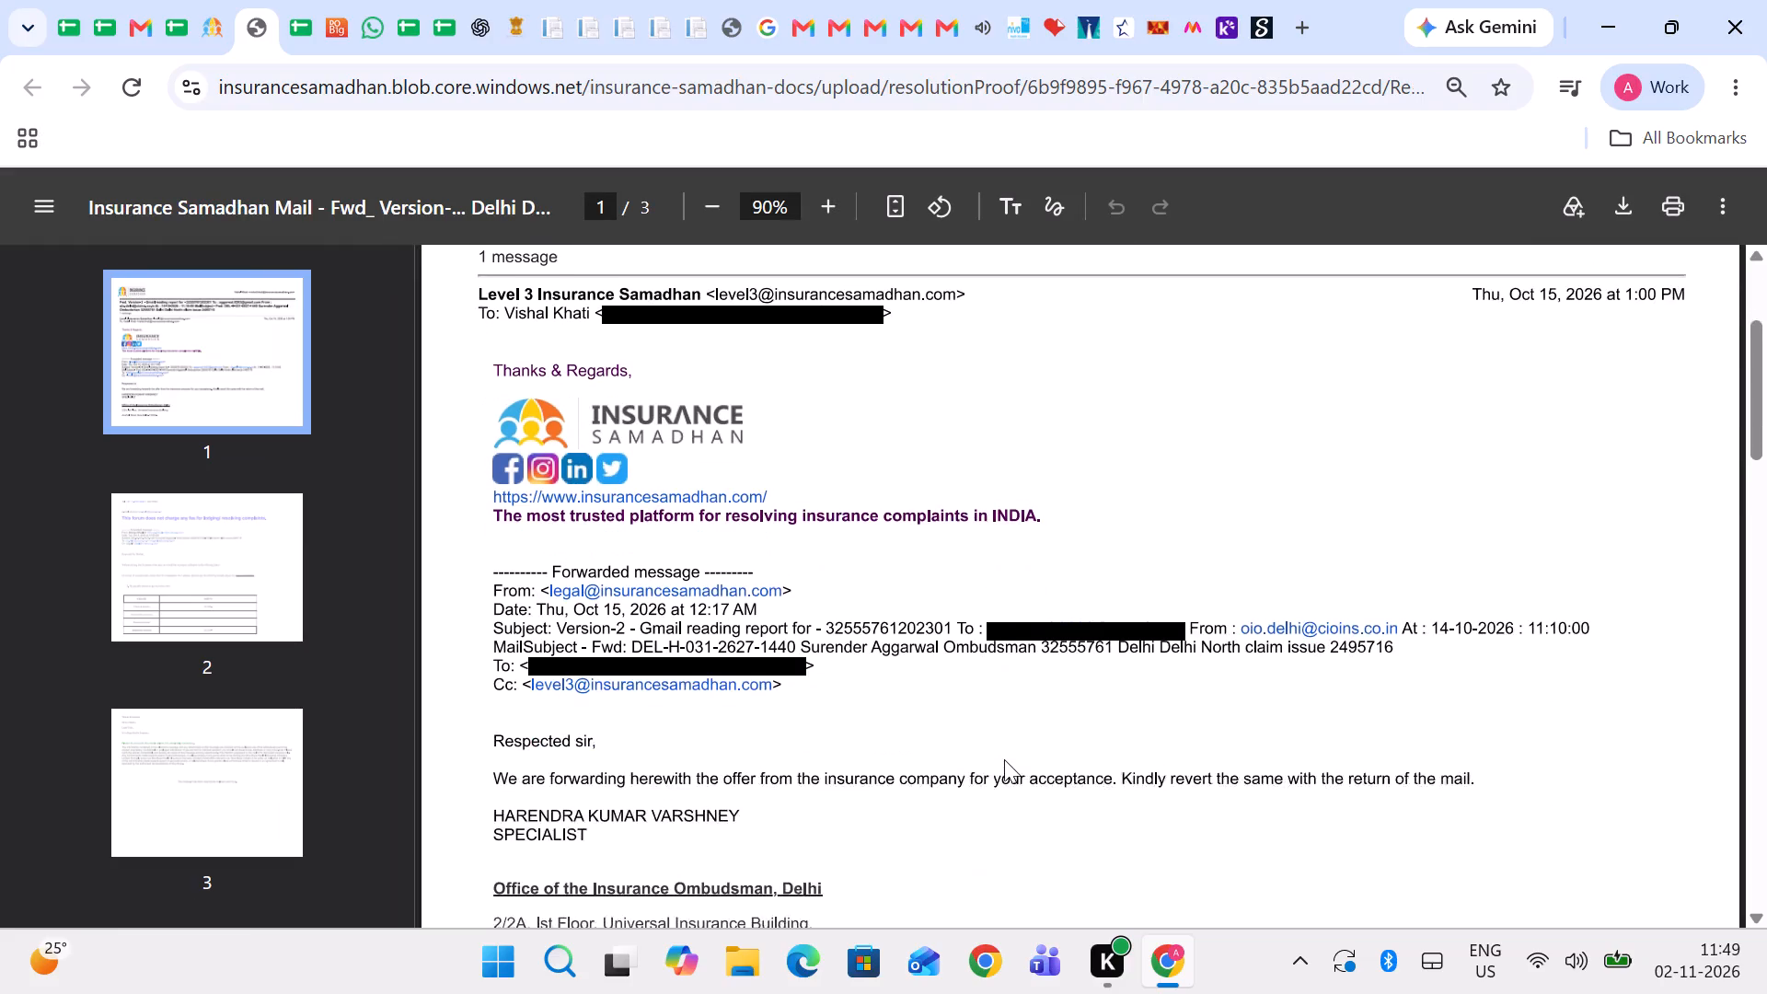
scroll(1004, 759, down, 1)
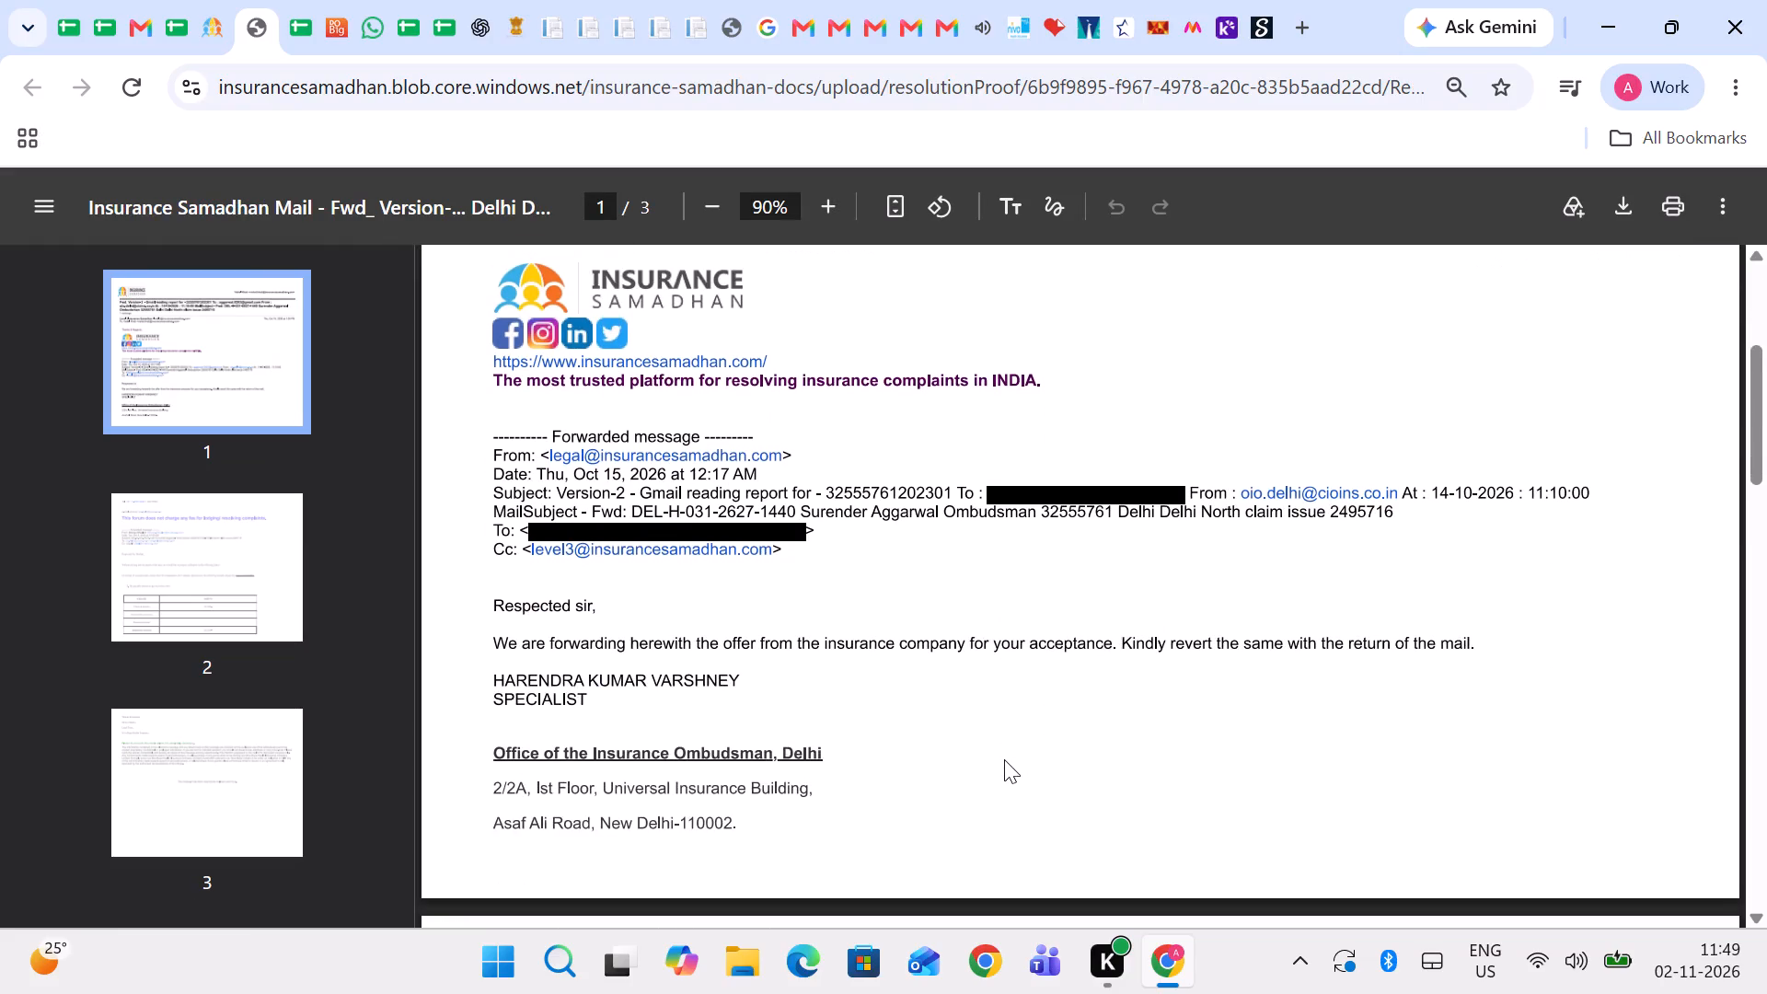
scroll(1004, 759, down, 1)
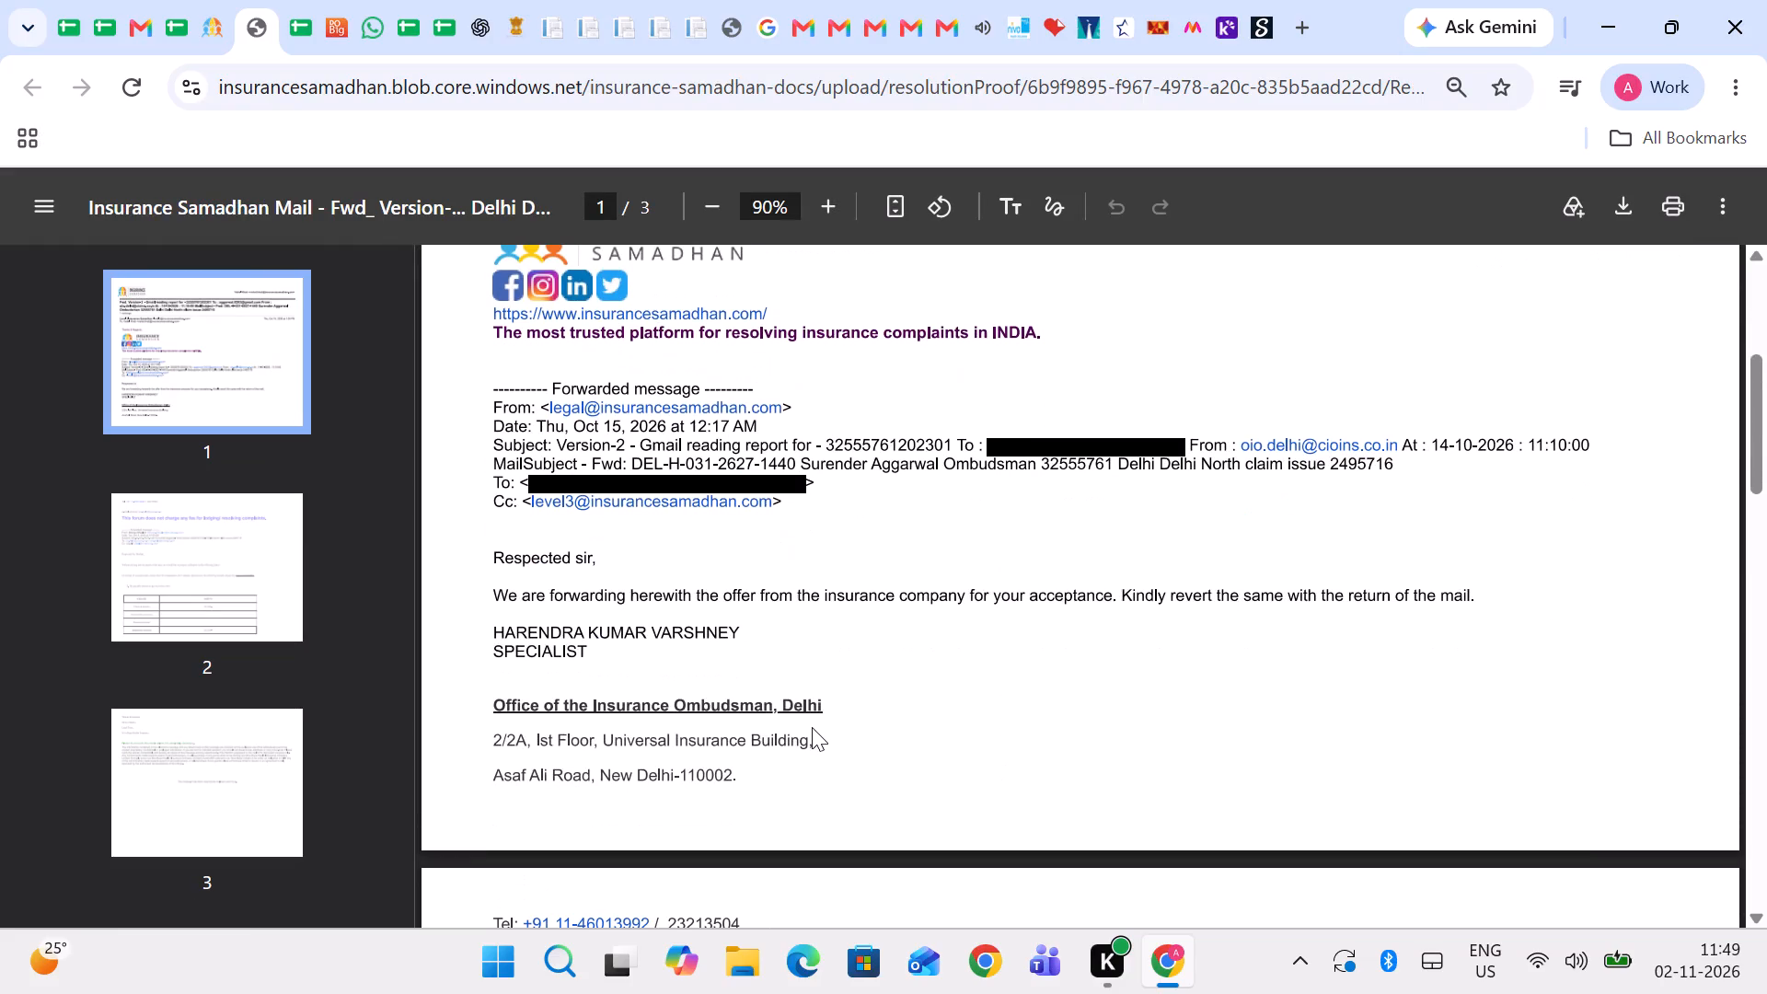
scroll(812, 727, down, 1)
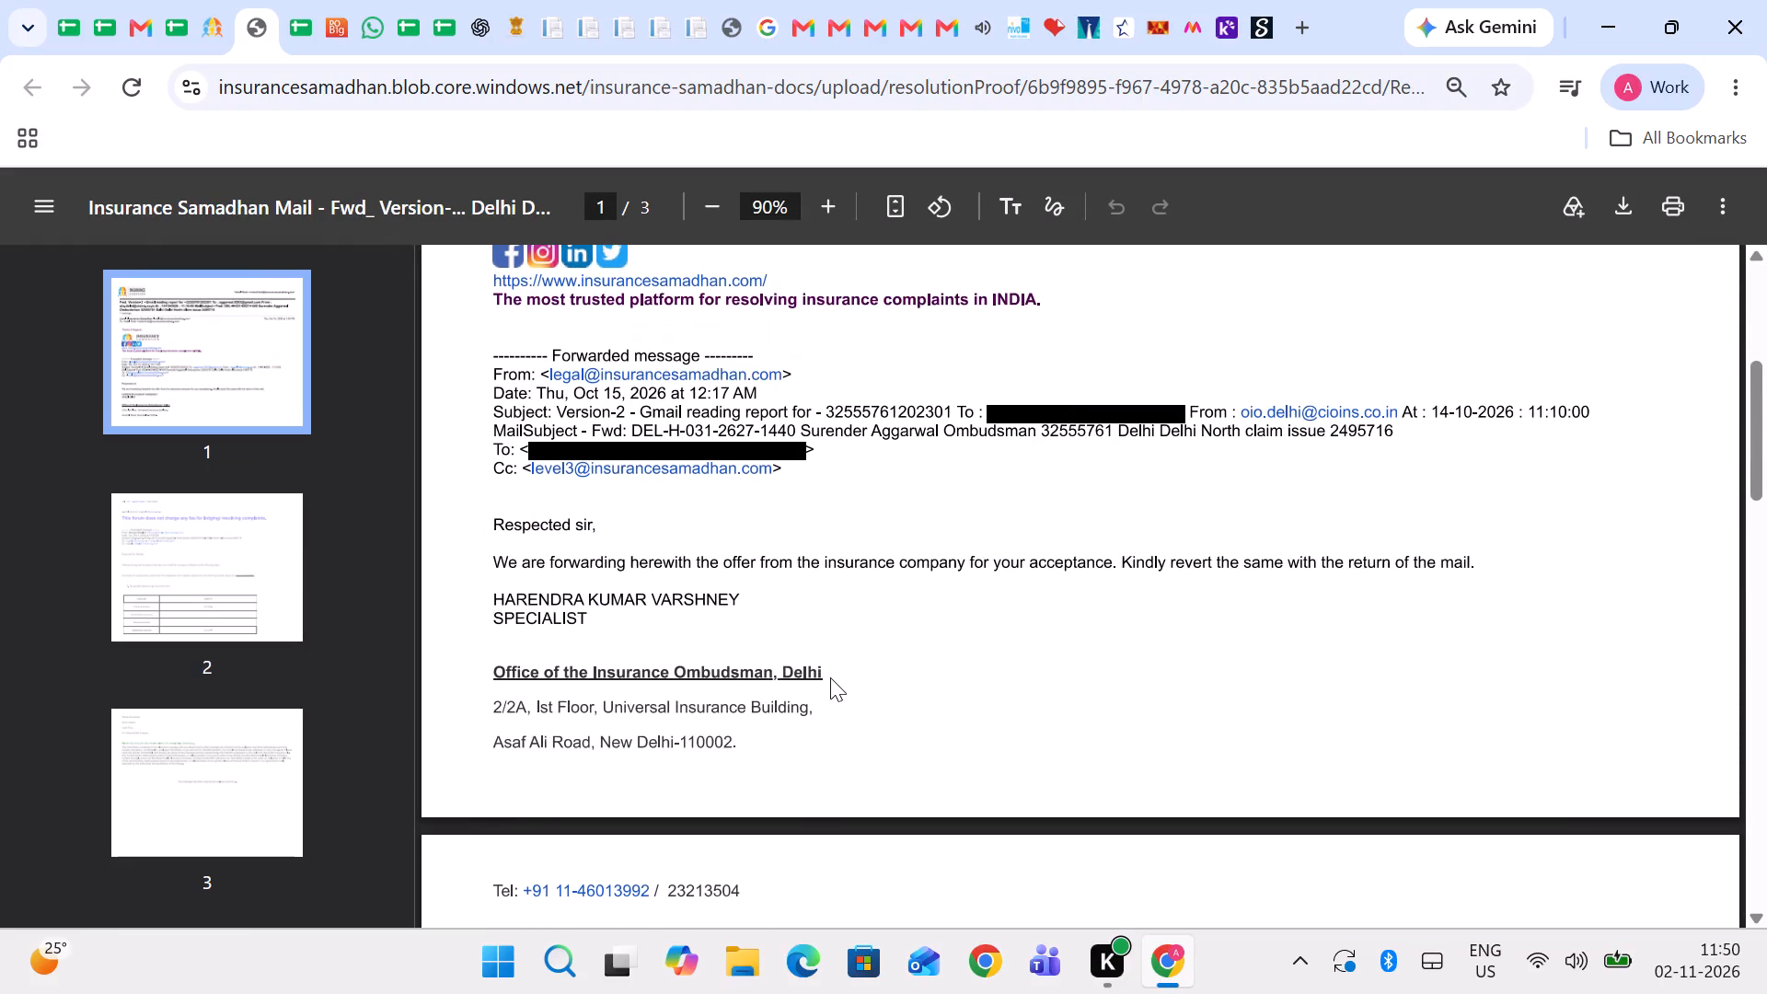
scroll(983, 600, down, 1)
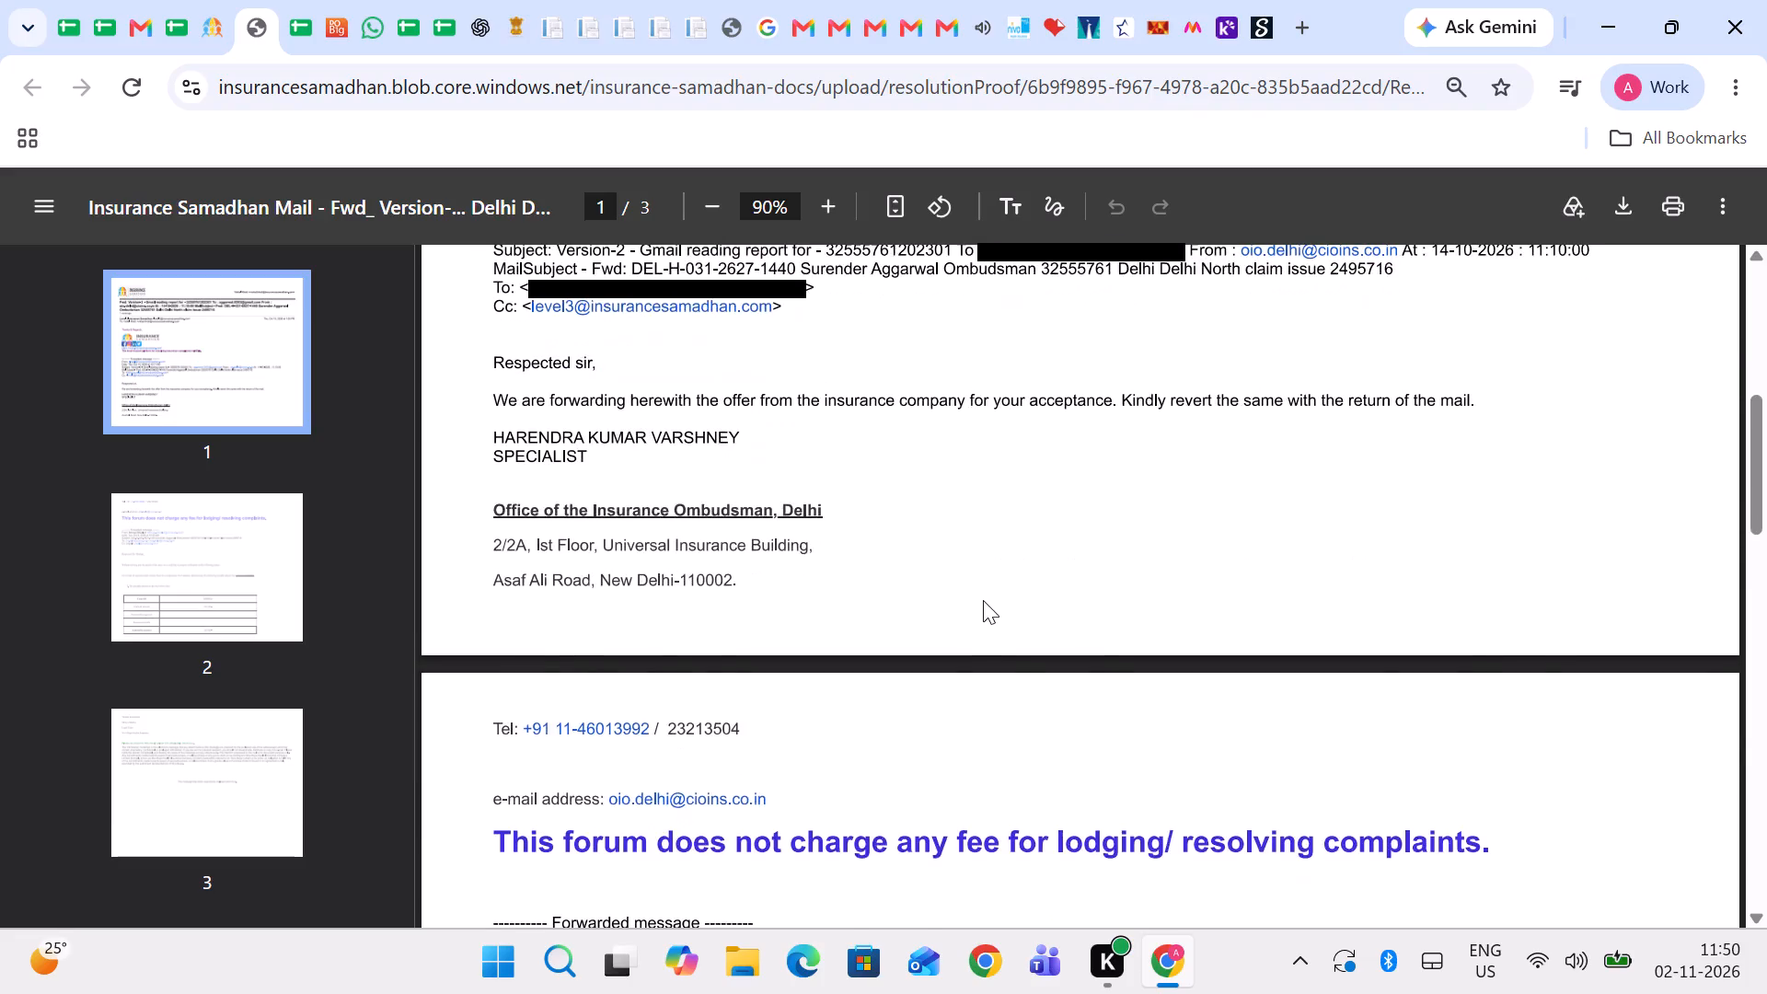
scroll(983, 600, down, 1)
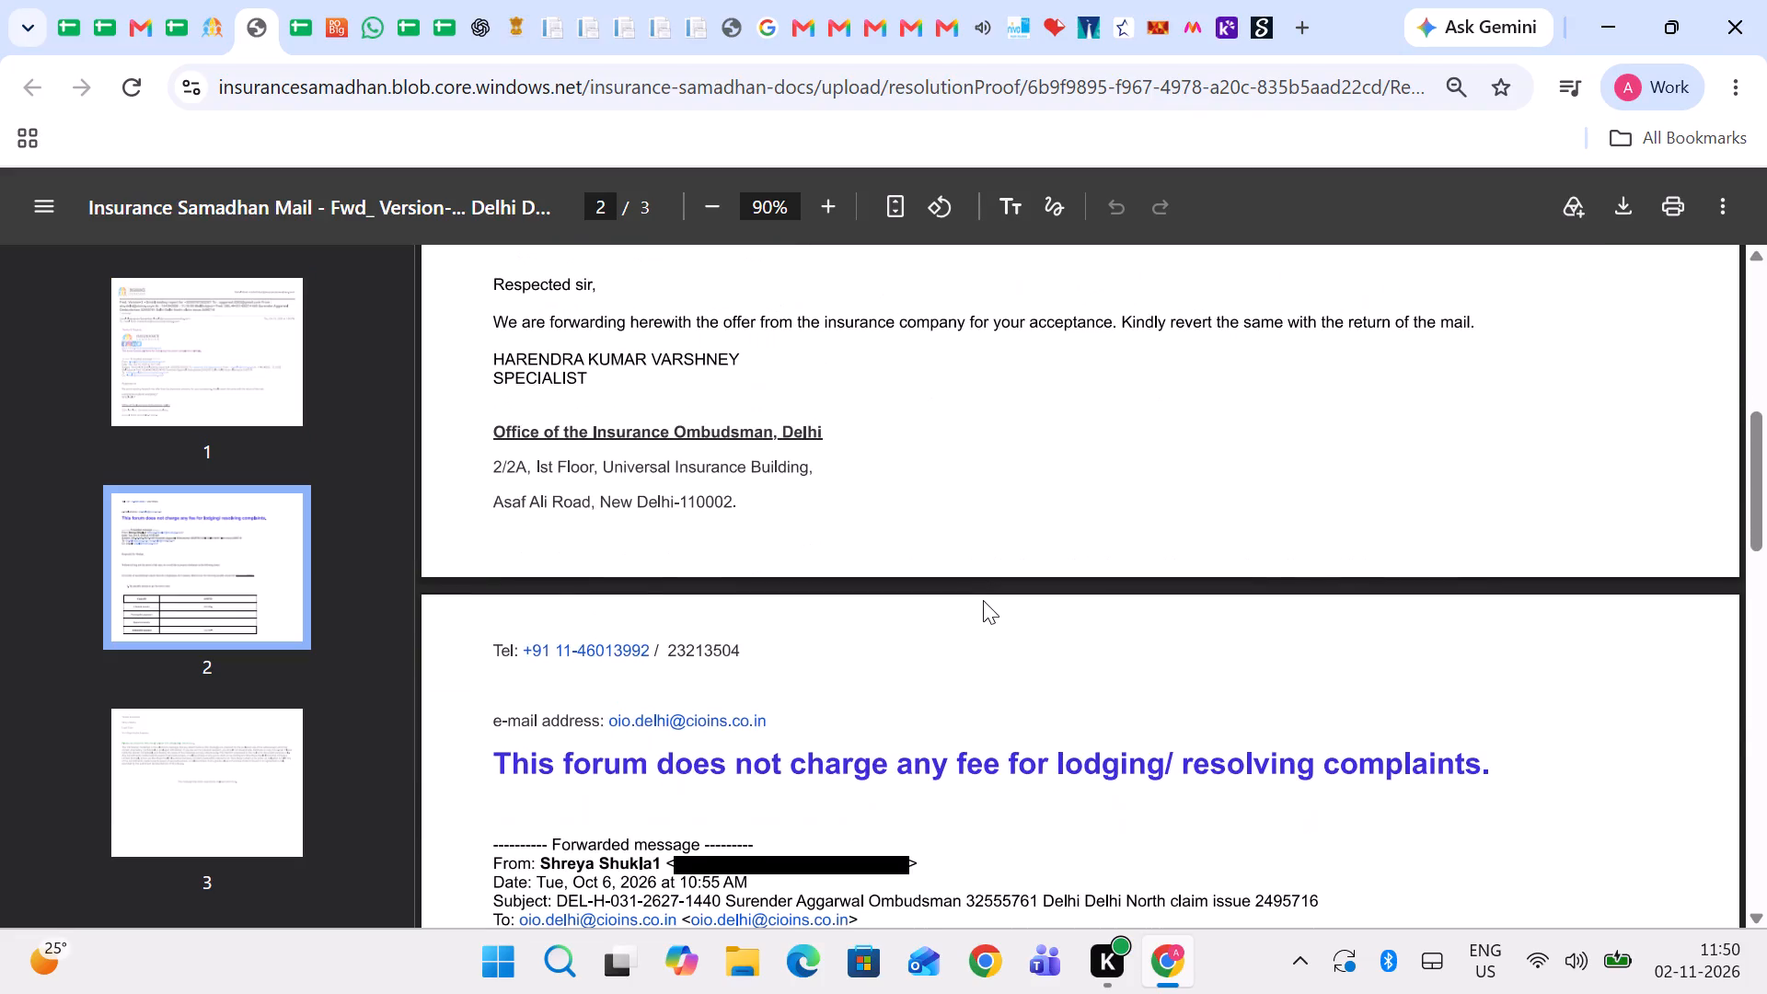
scroll(983, 600, down, 1)
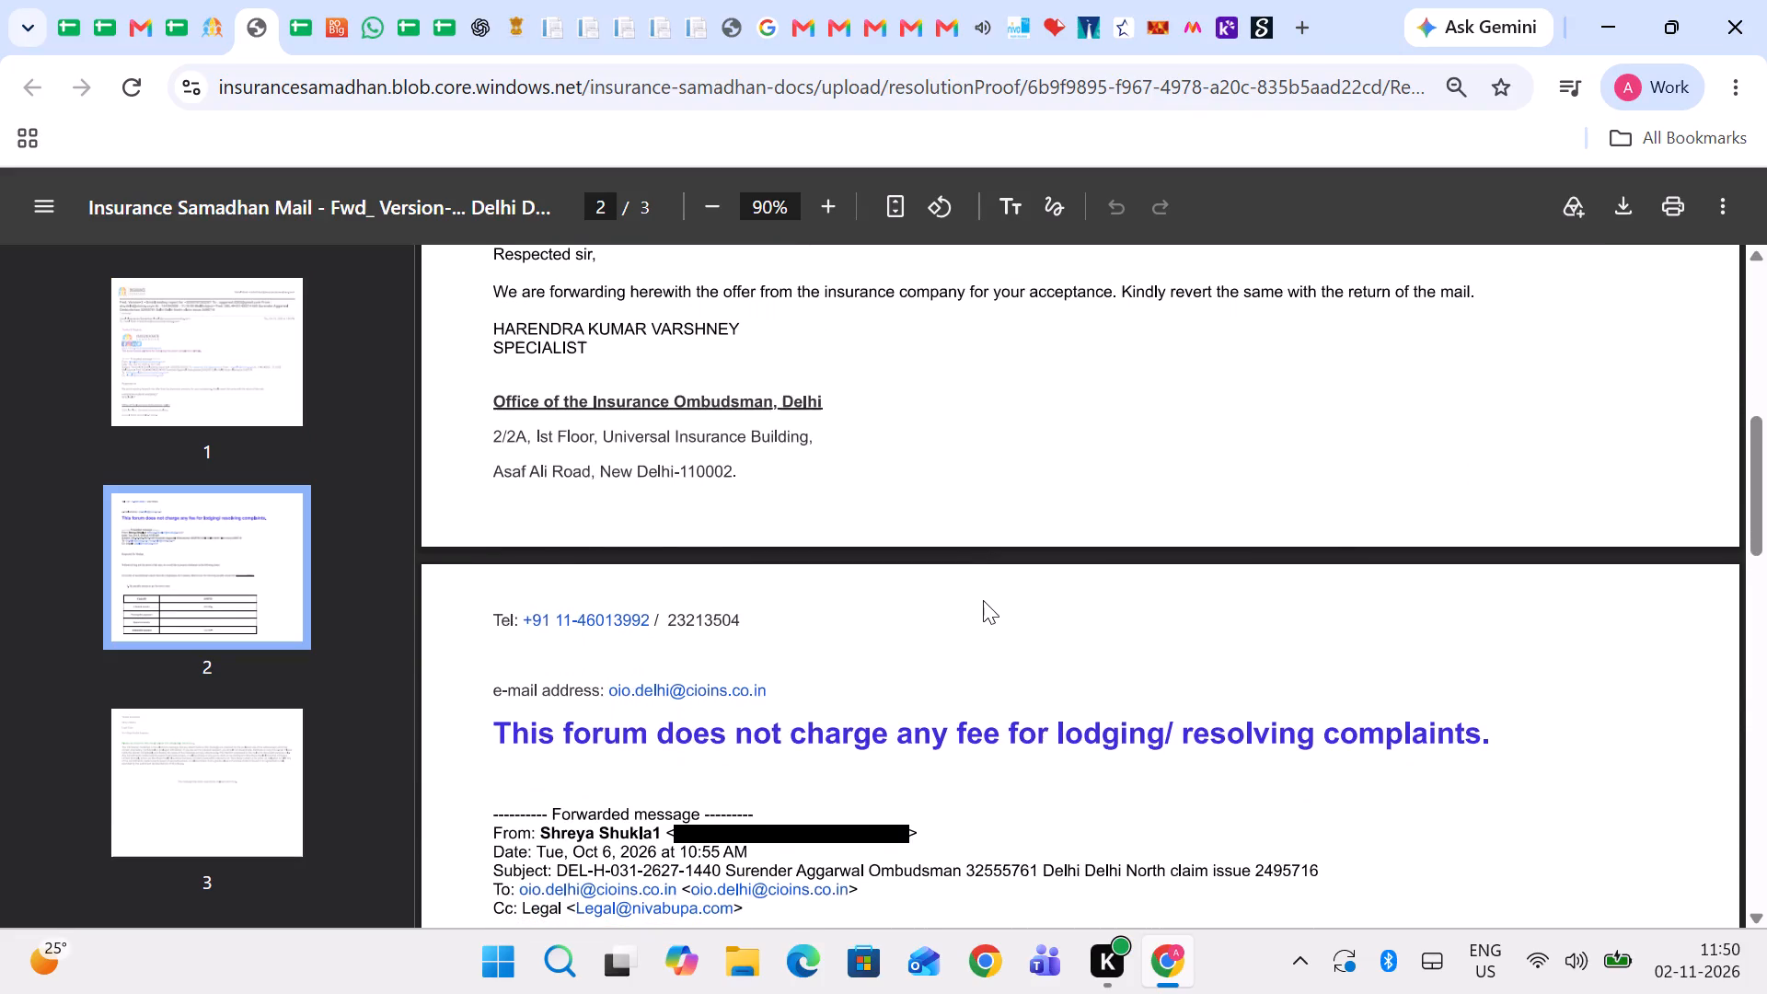
scroll(983, 600, down, 2)
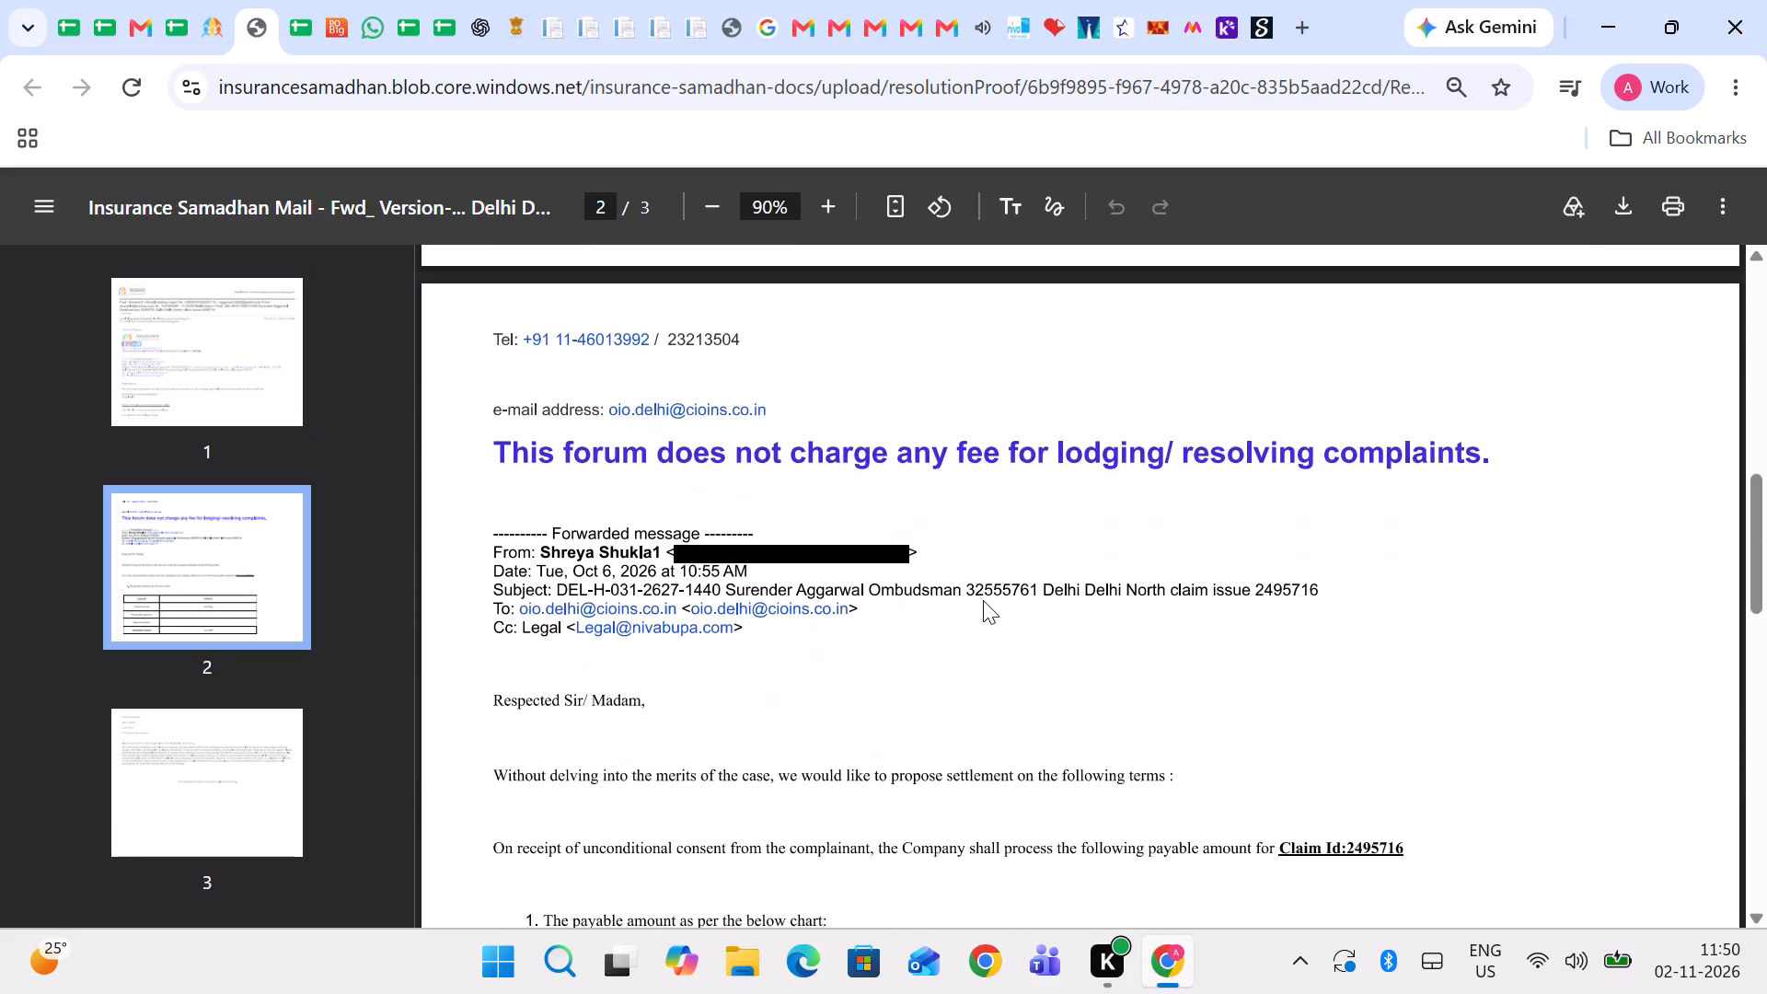
scroll(983, 600, down, 1)
scroll(892, 735, down, 2)
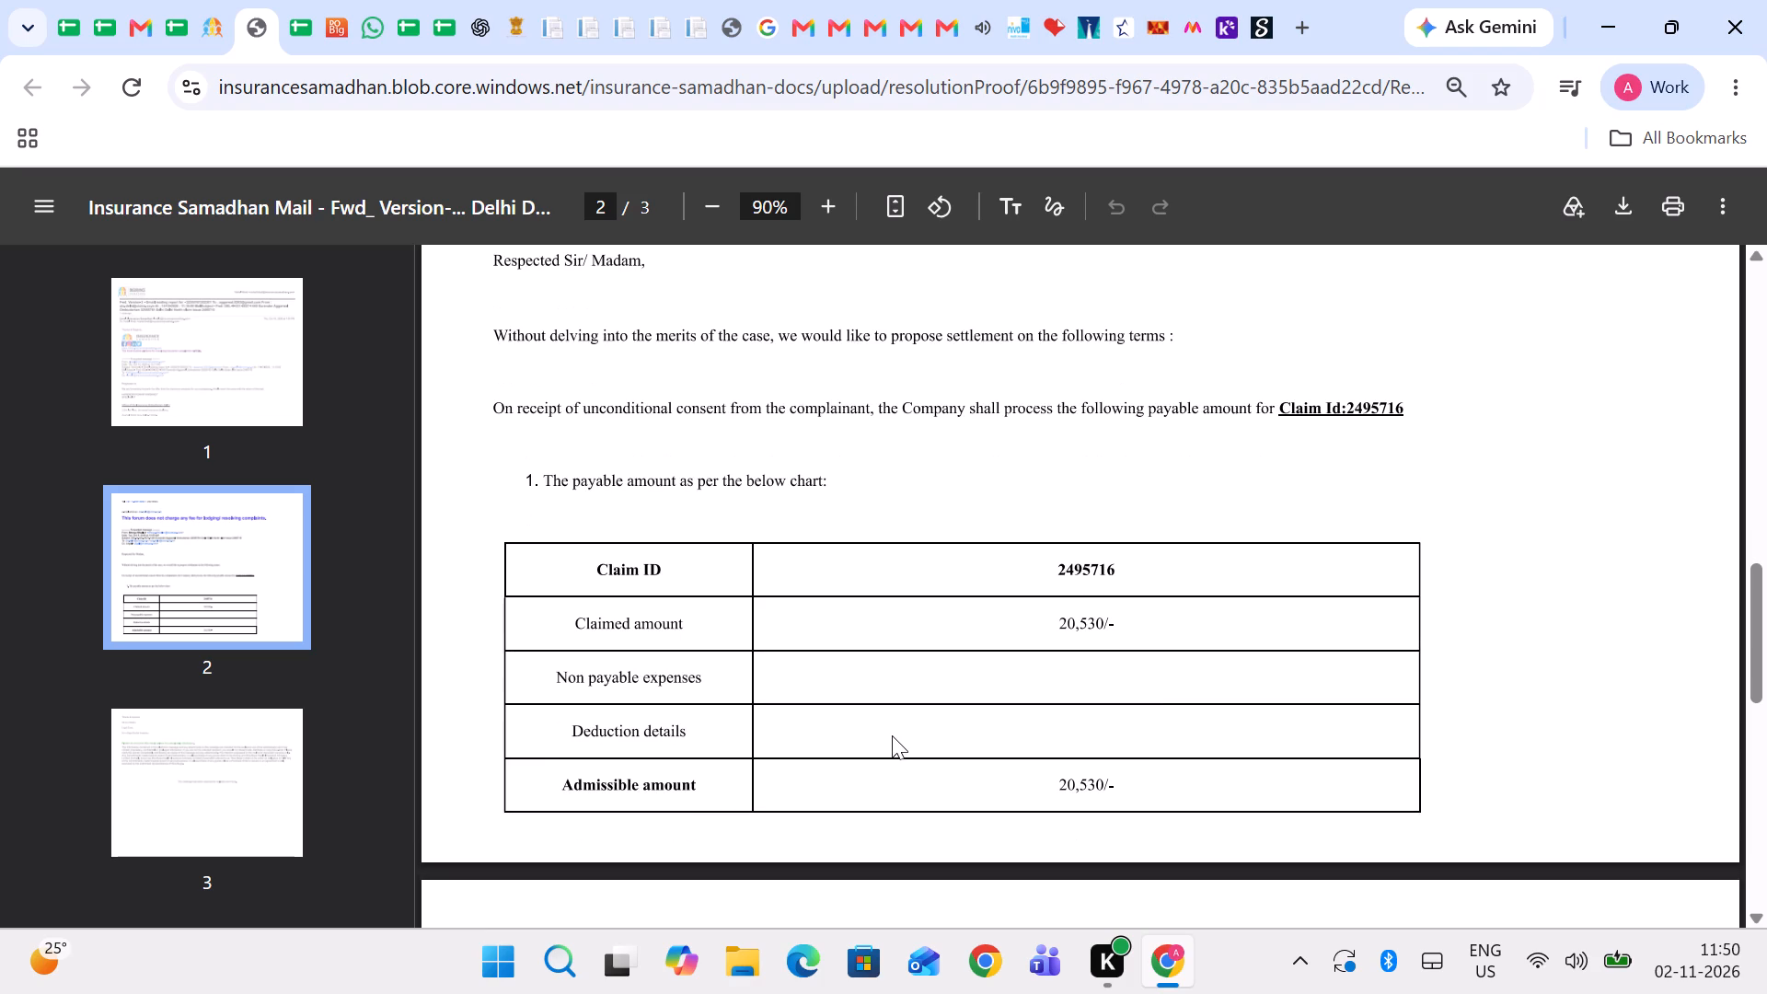
scroll(1162, 695, down, 2)
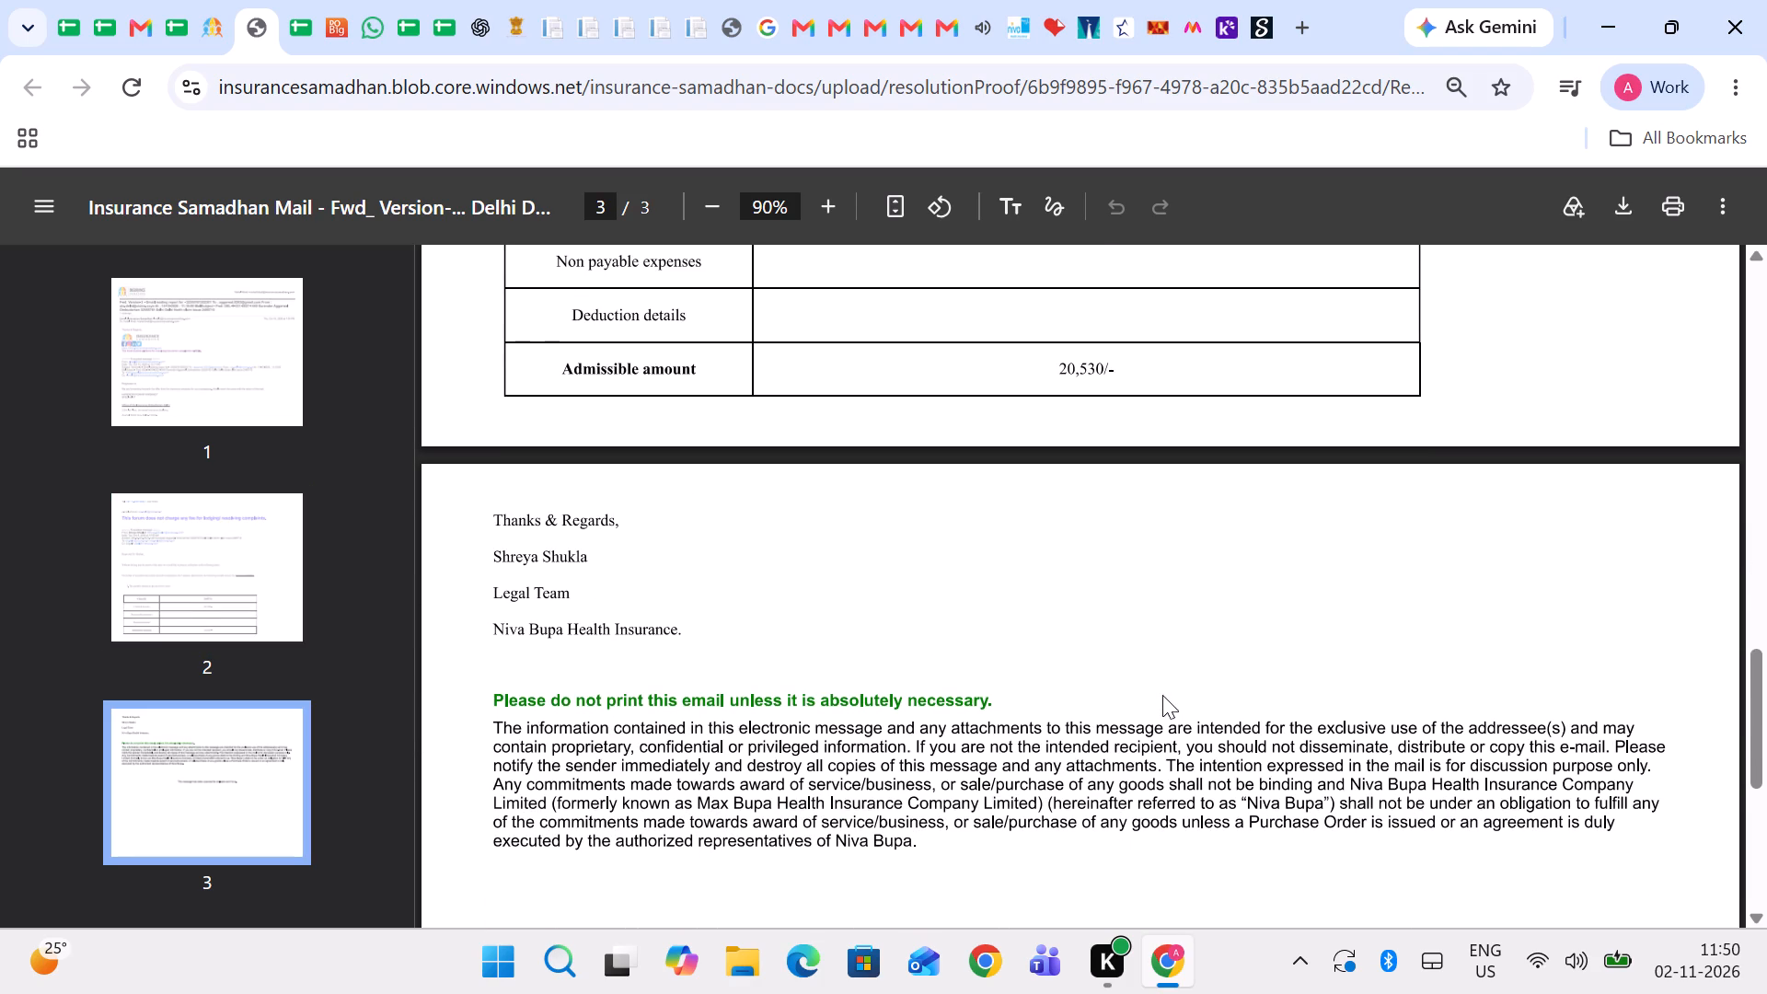
scroll(974, 665, down, 2)
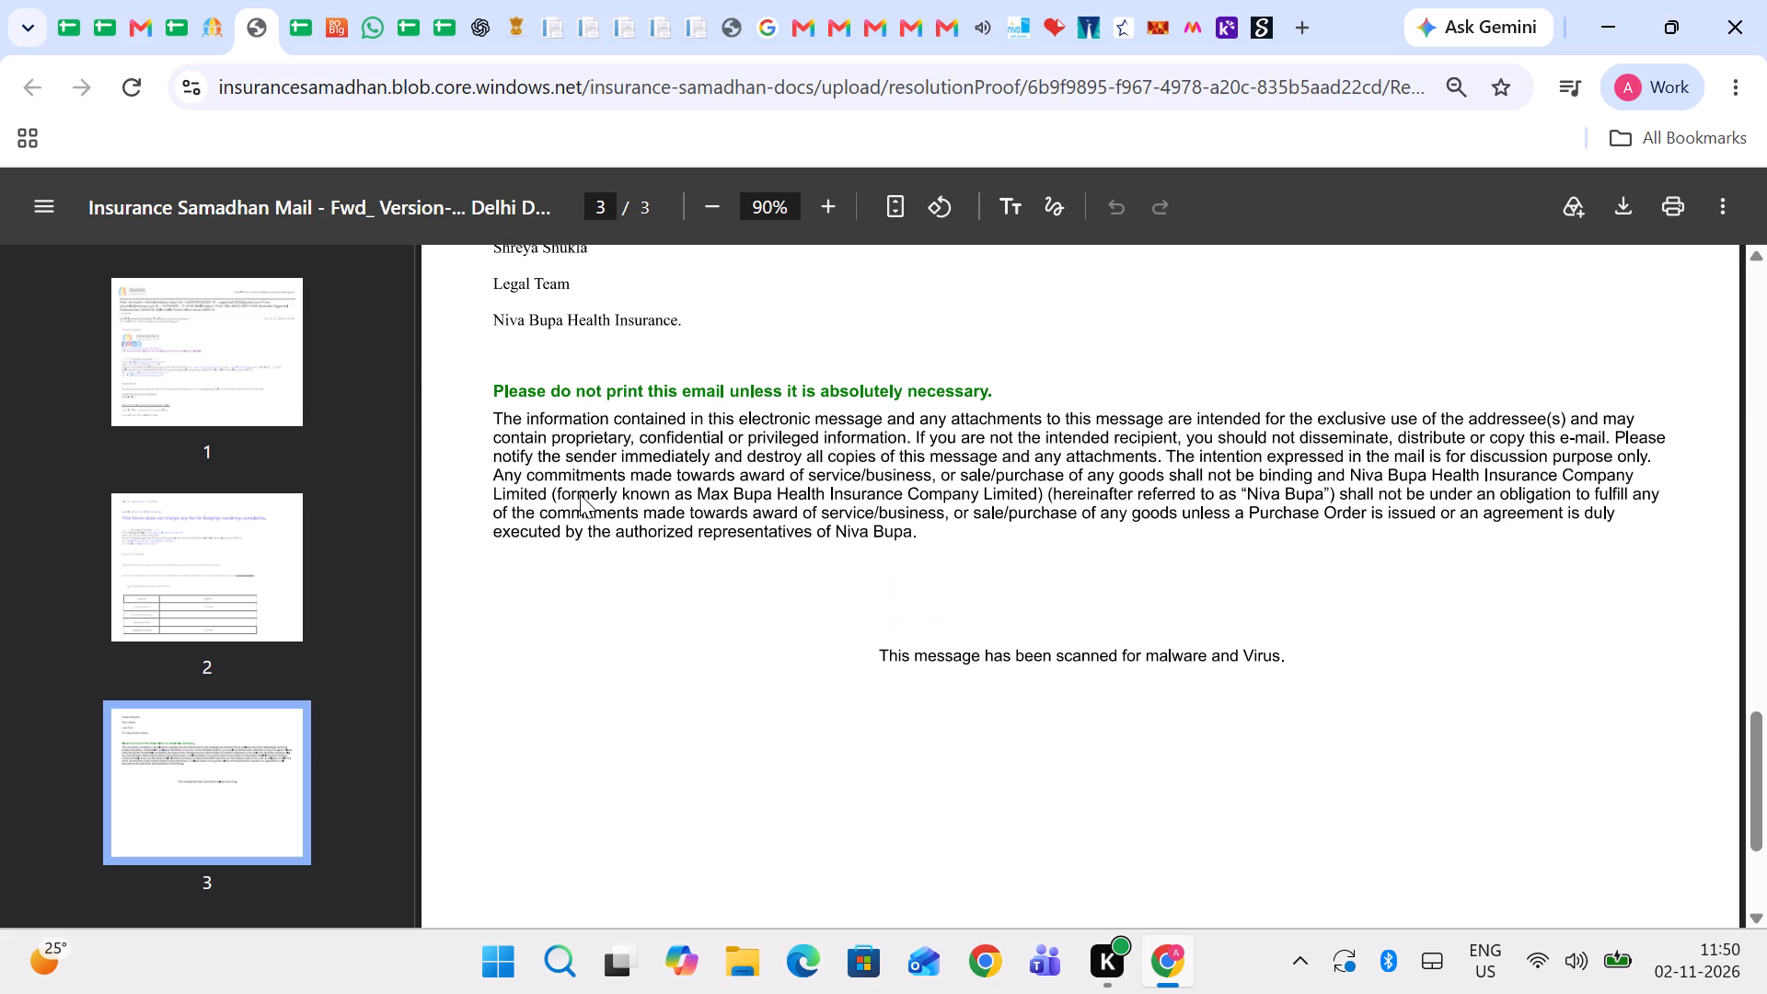
Review the earlier entries in the complaint's communication log, especially the 29 October comment, and close the log.
click(208, 0)
scroll(615, 494, up, 4)
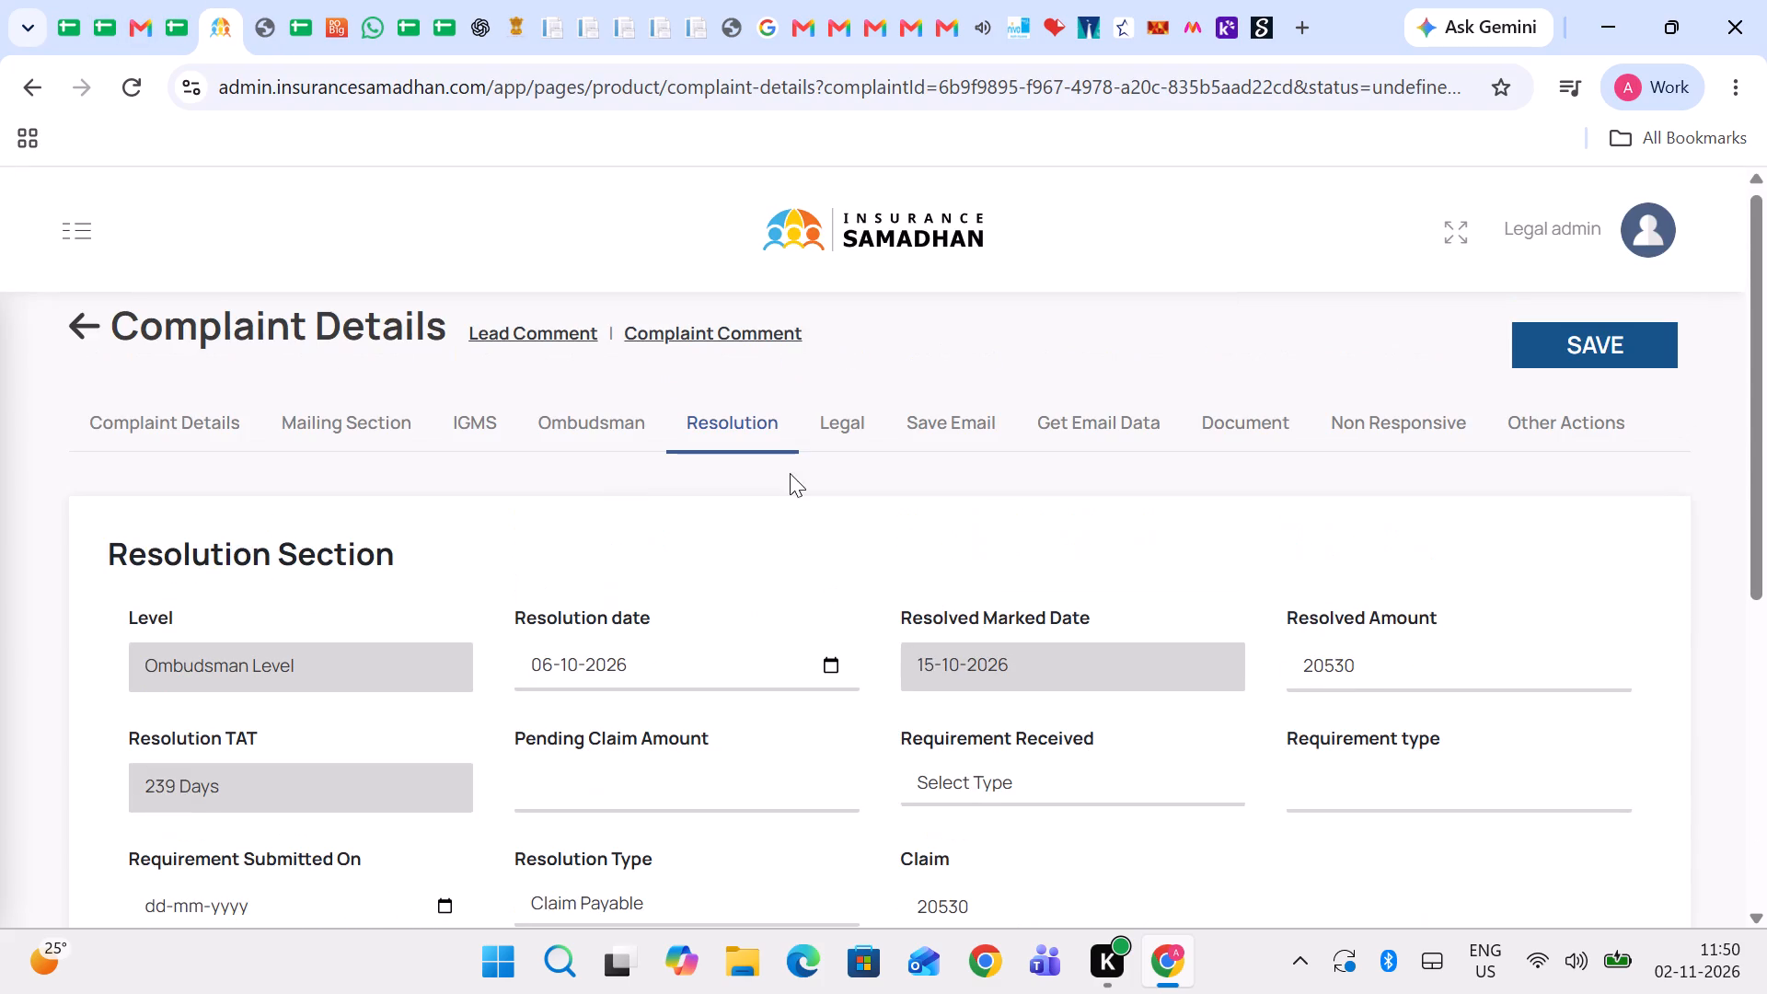
click(694, 326)
scroll(722, 727, down, 1)
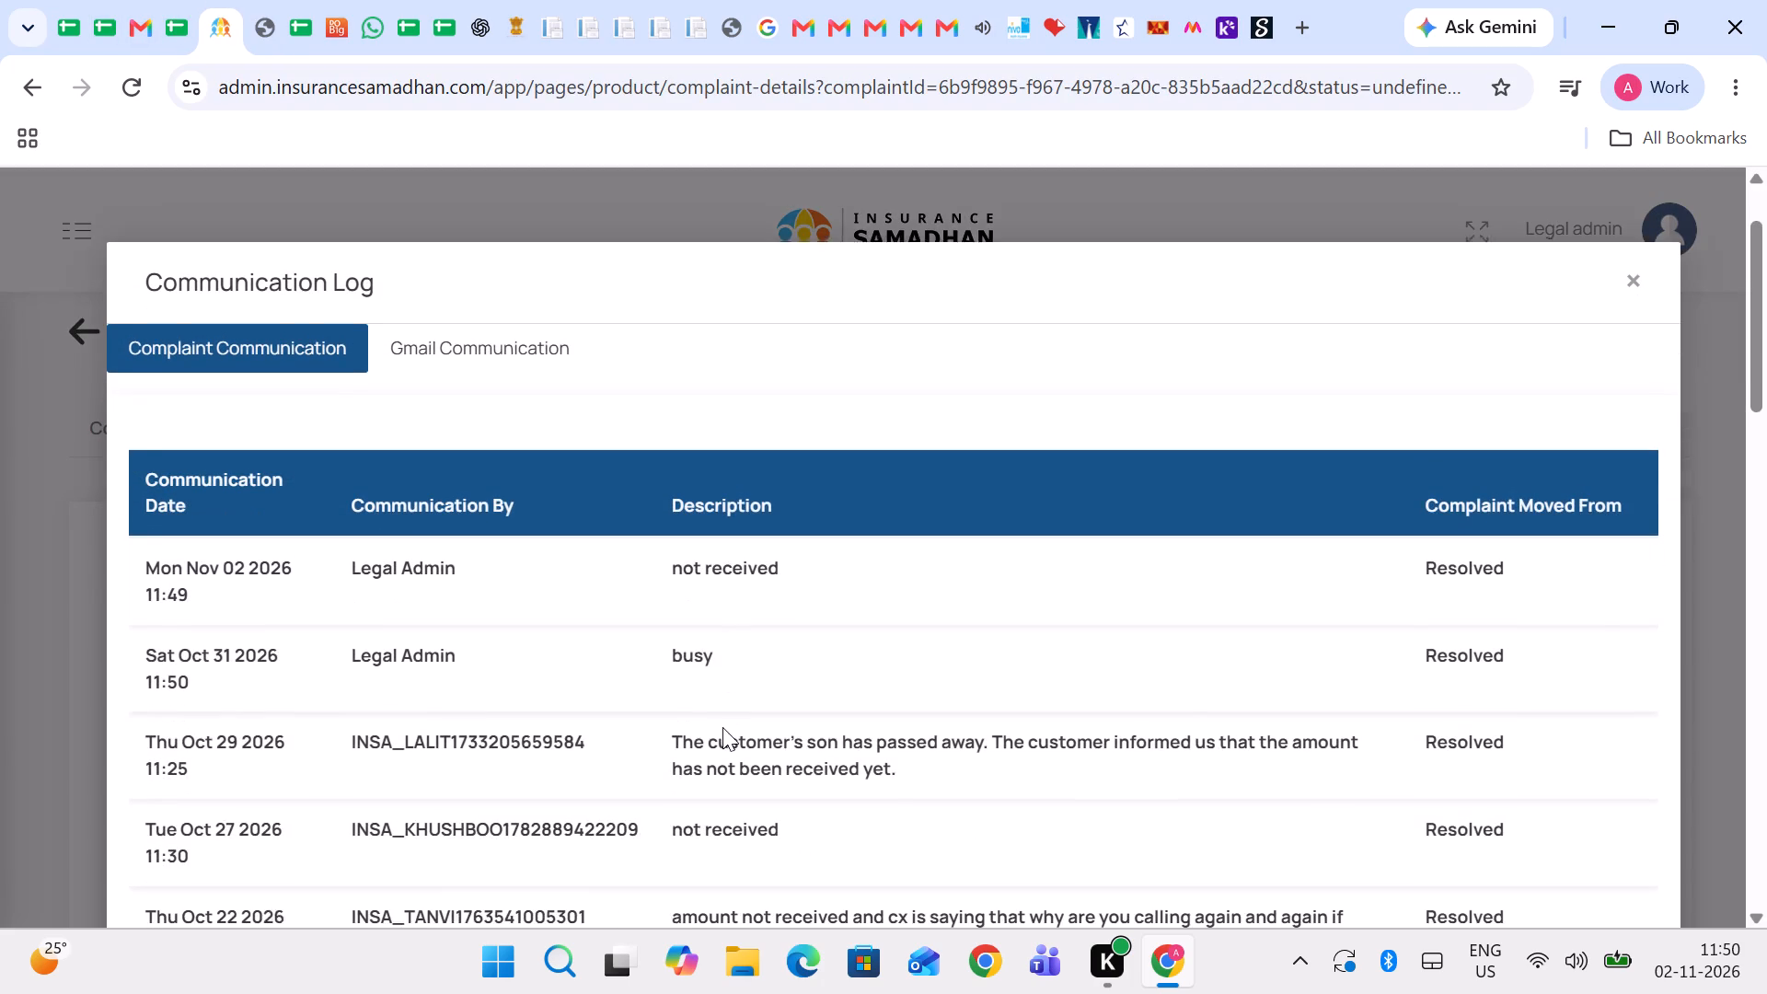
scroll(722, 727, down, 2)
drag(666, 677, 905, 693)
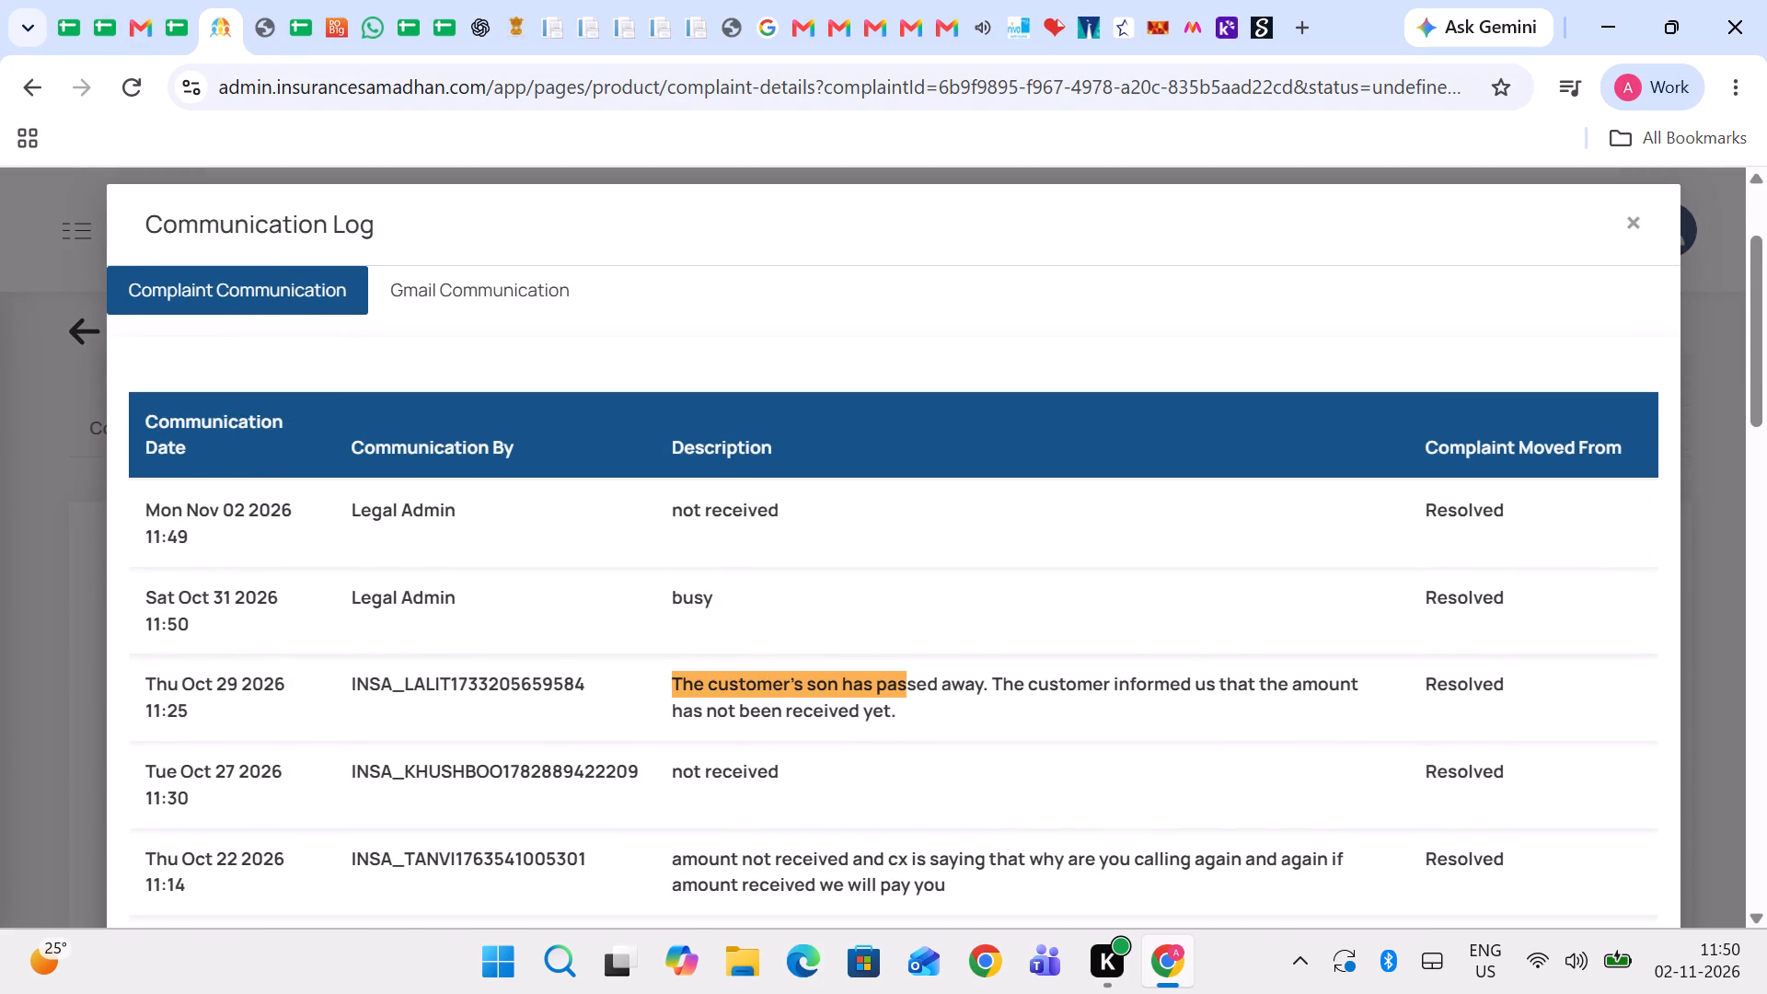
drag(905, 693, 905, 707)
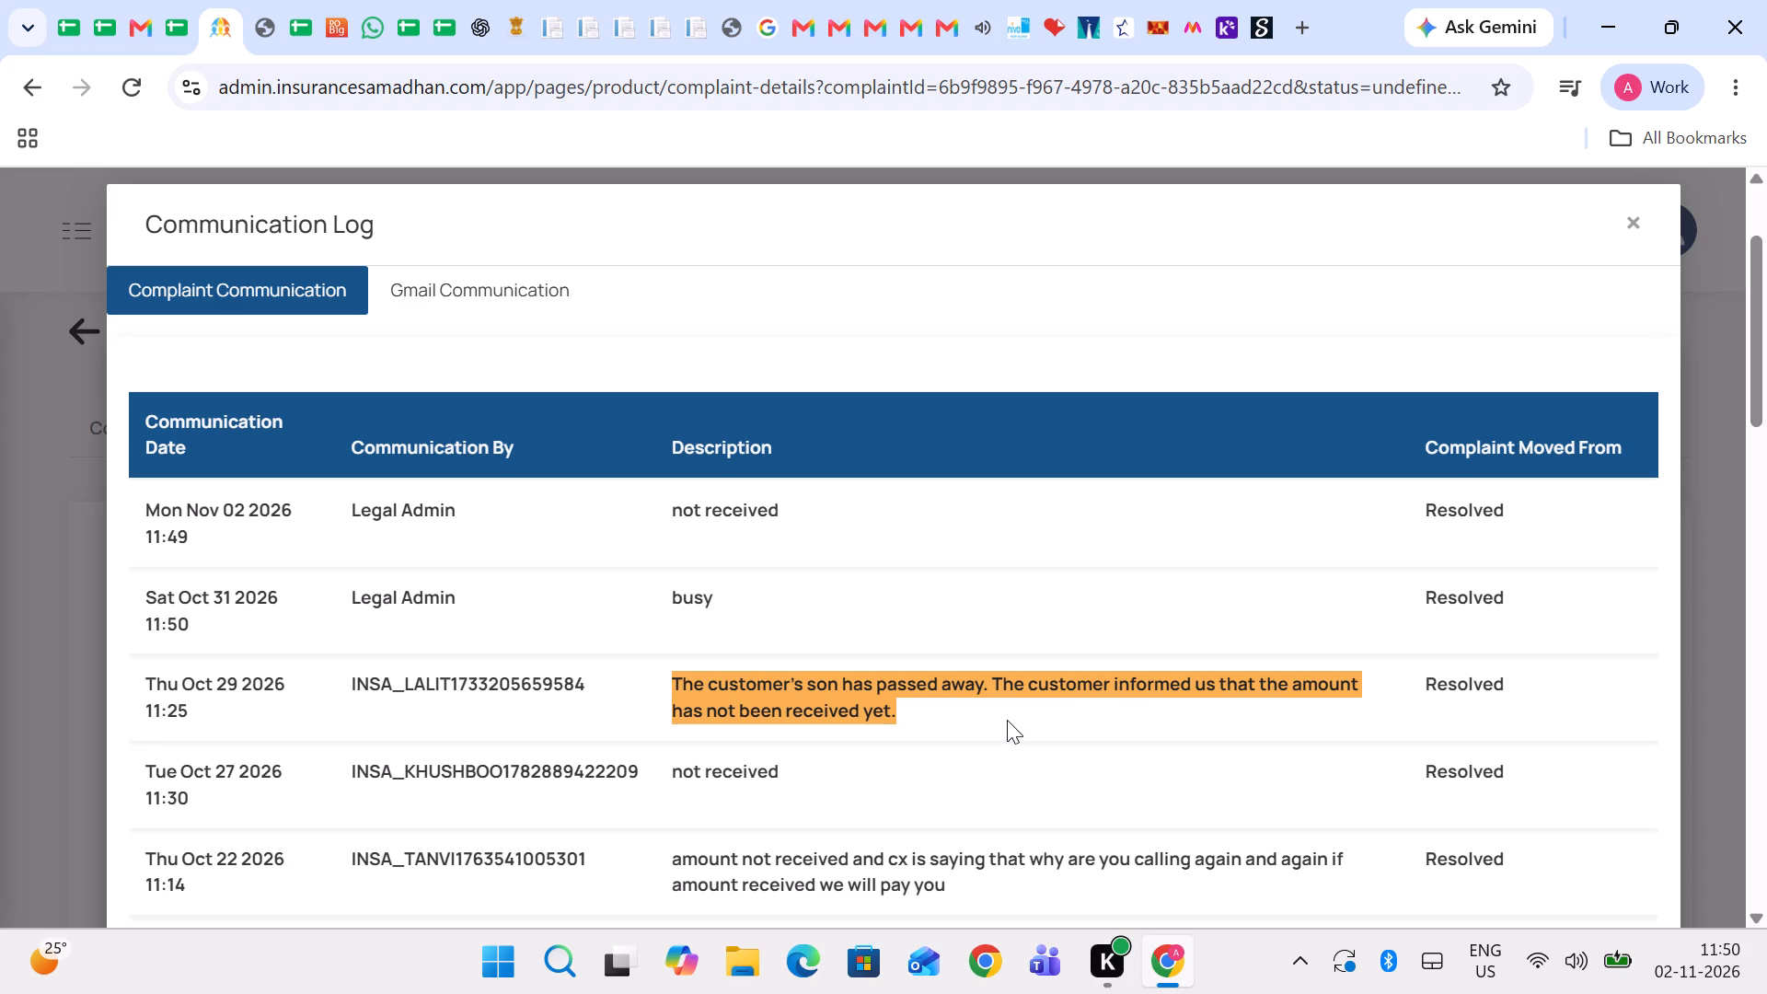
scroll(571, 594, up, 2)
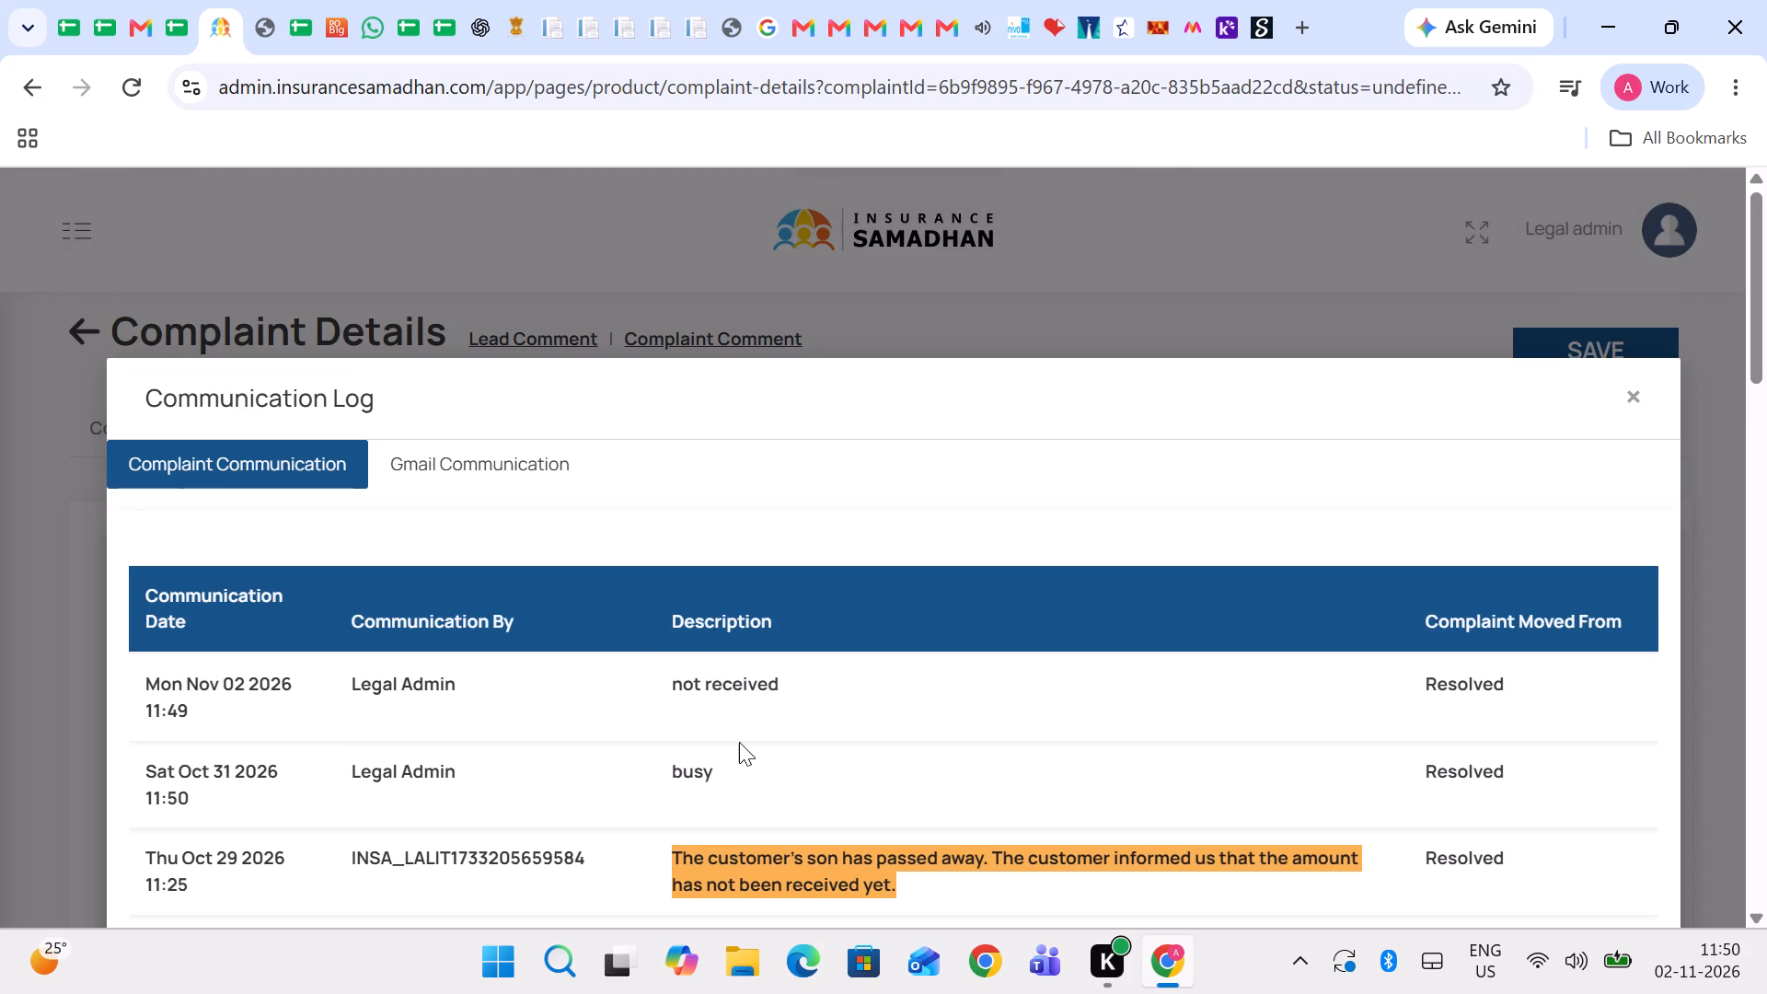
click(343, 266)
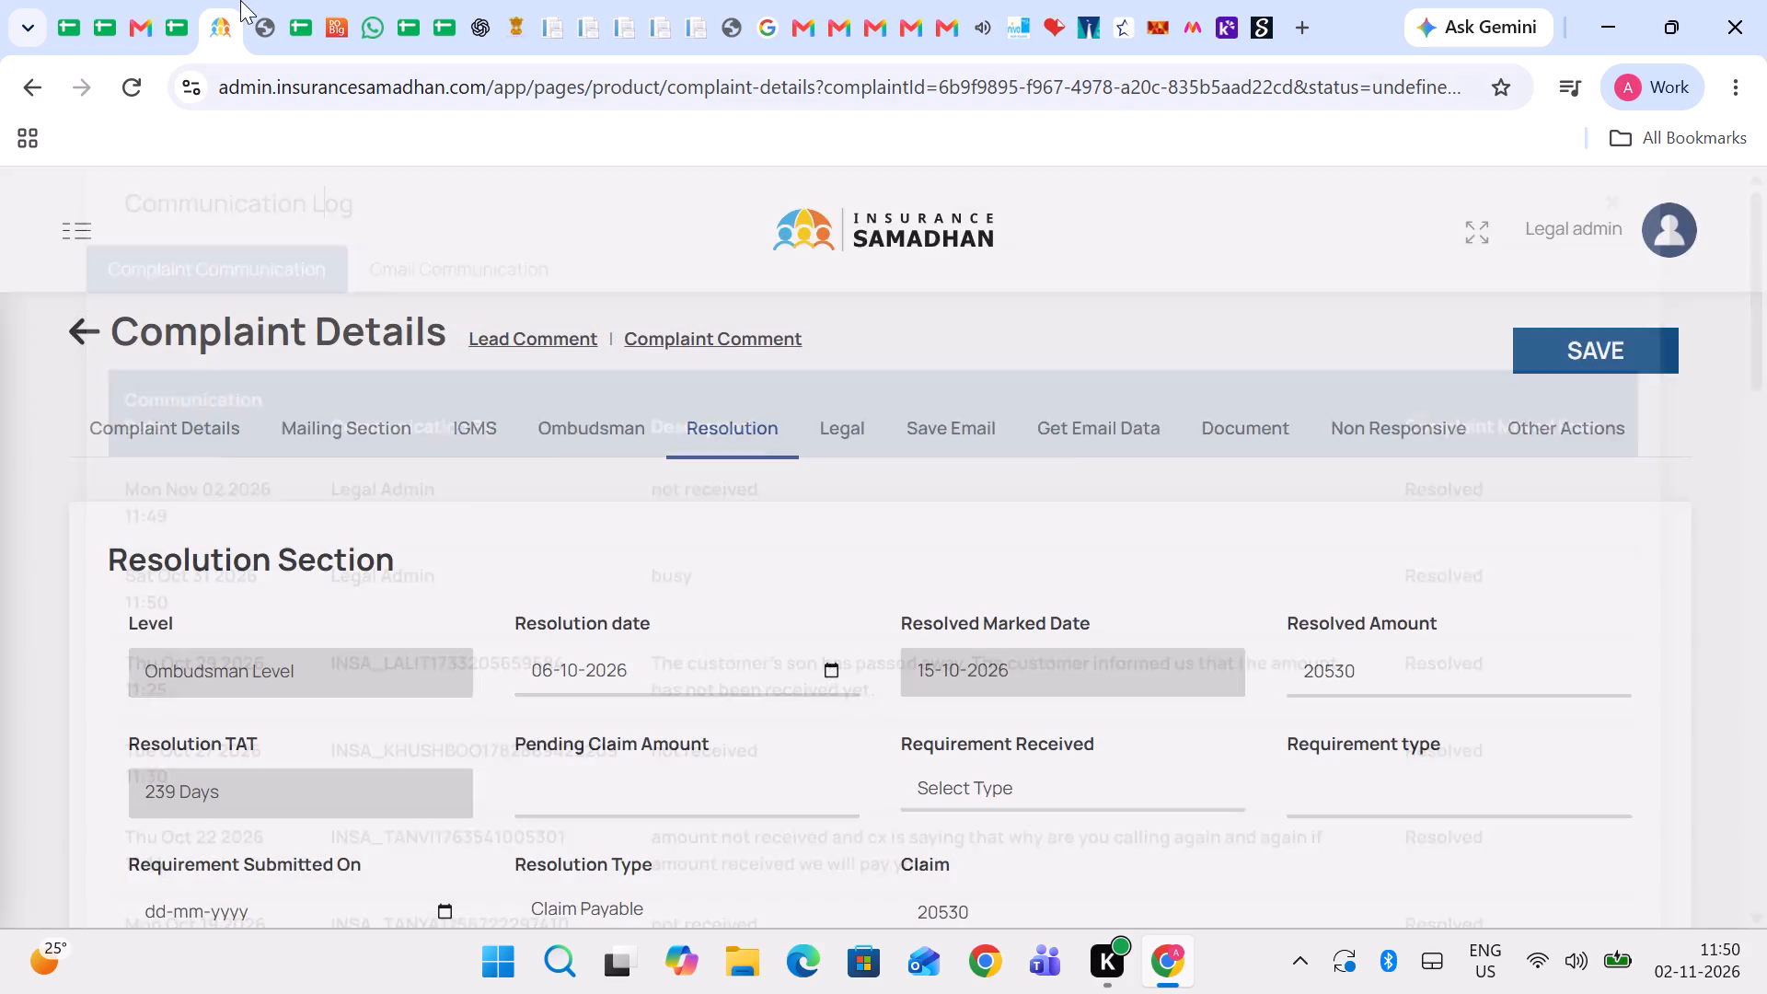
Close the resolution proof document.
click(239, 0)
click(260, 0)
click(259, 38)
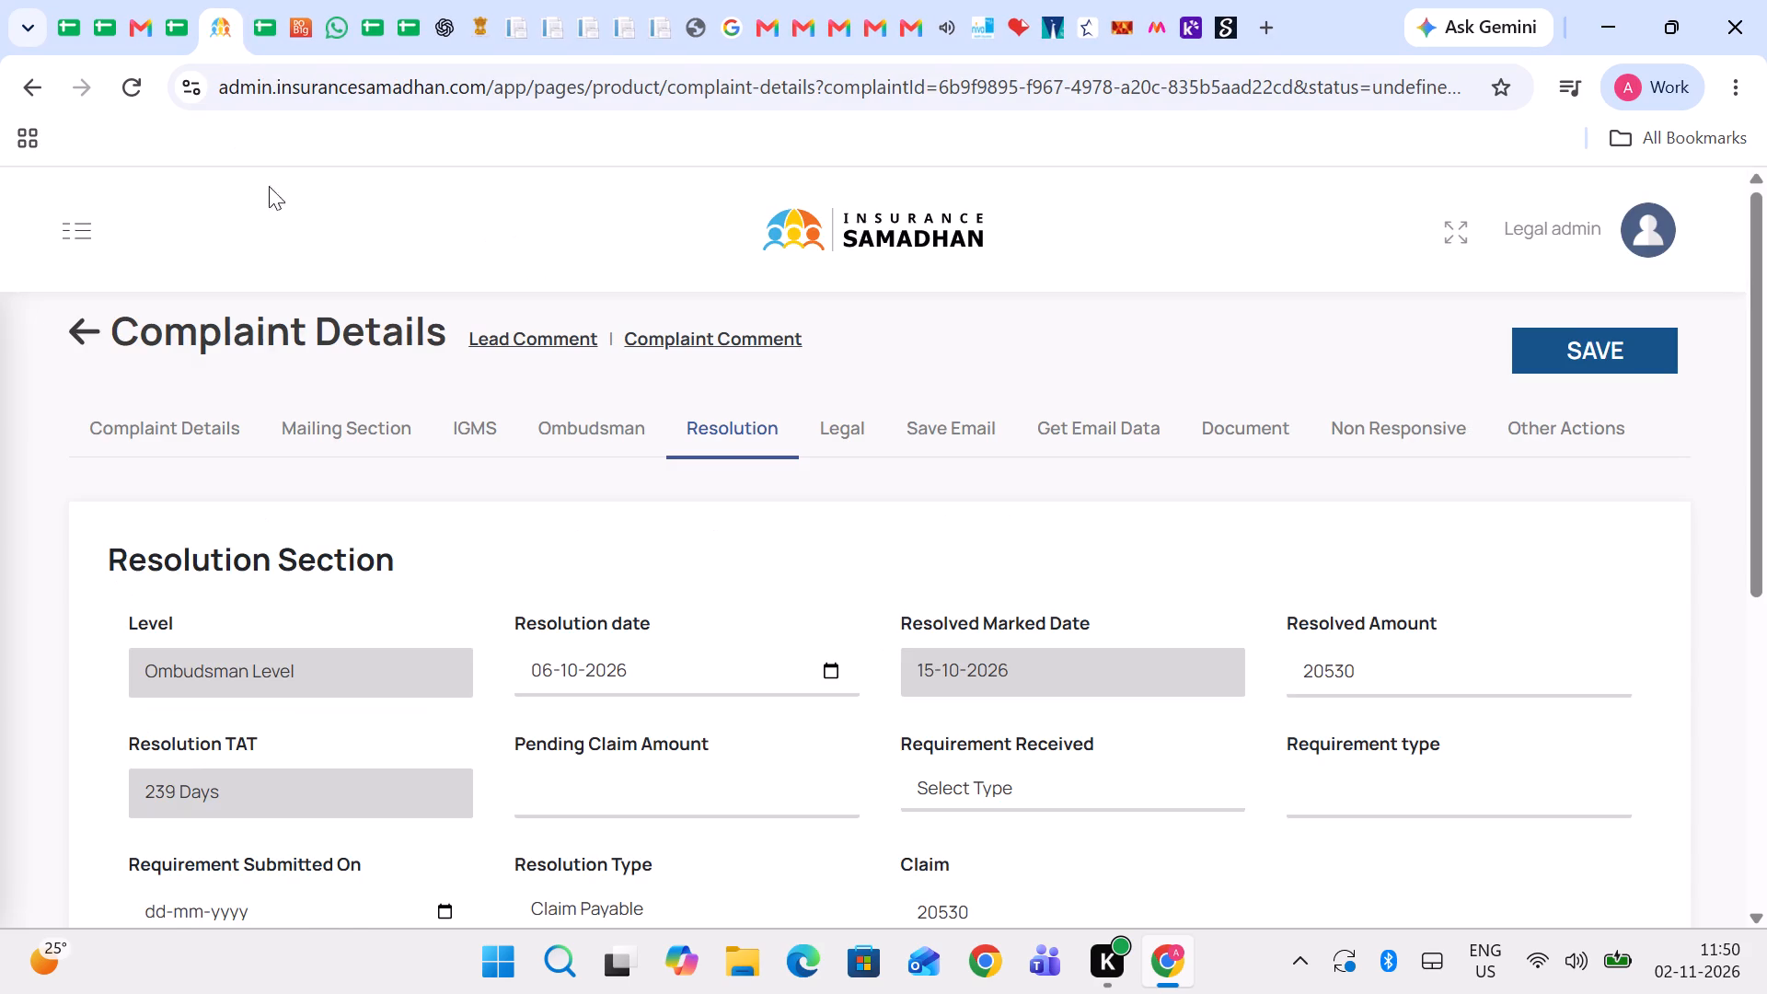
click(265, 0)
key(Left)
click(195, 0)
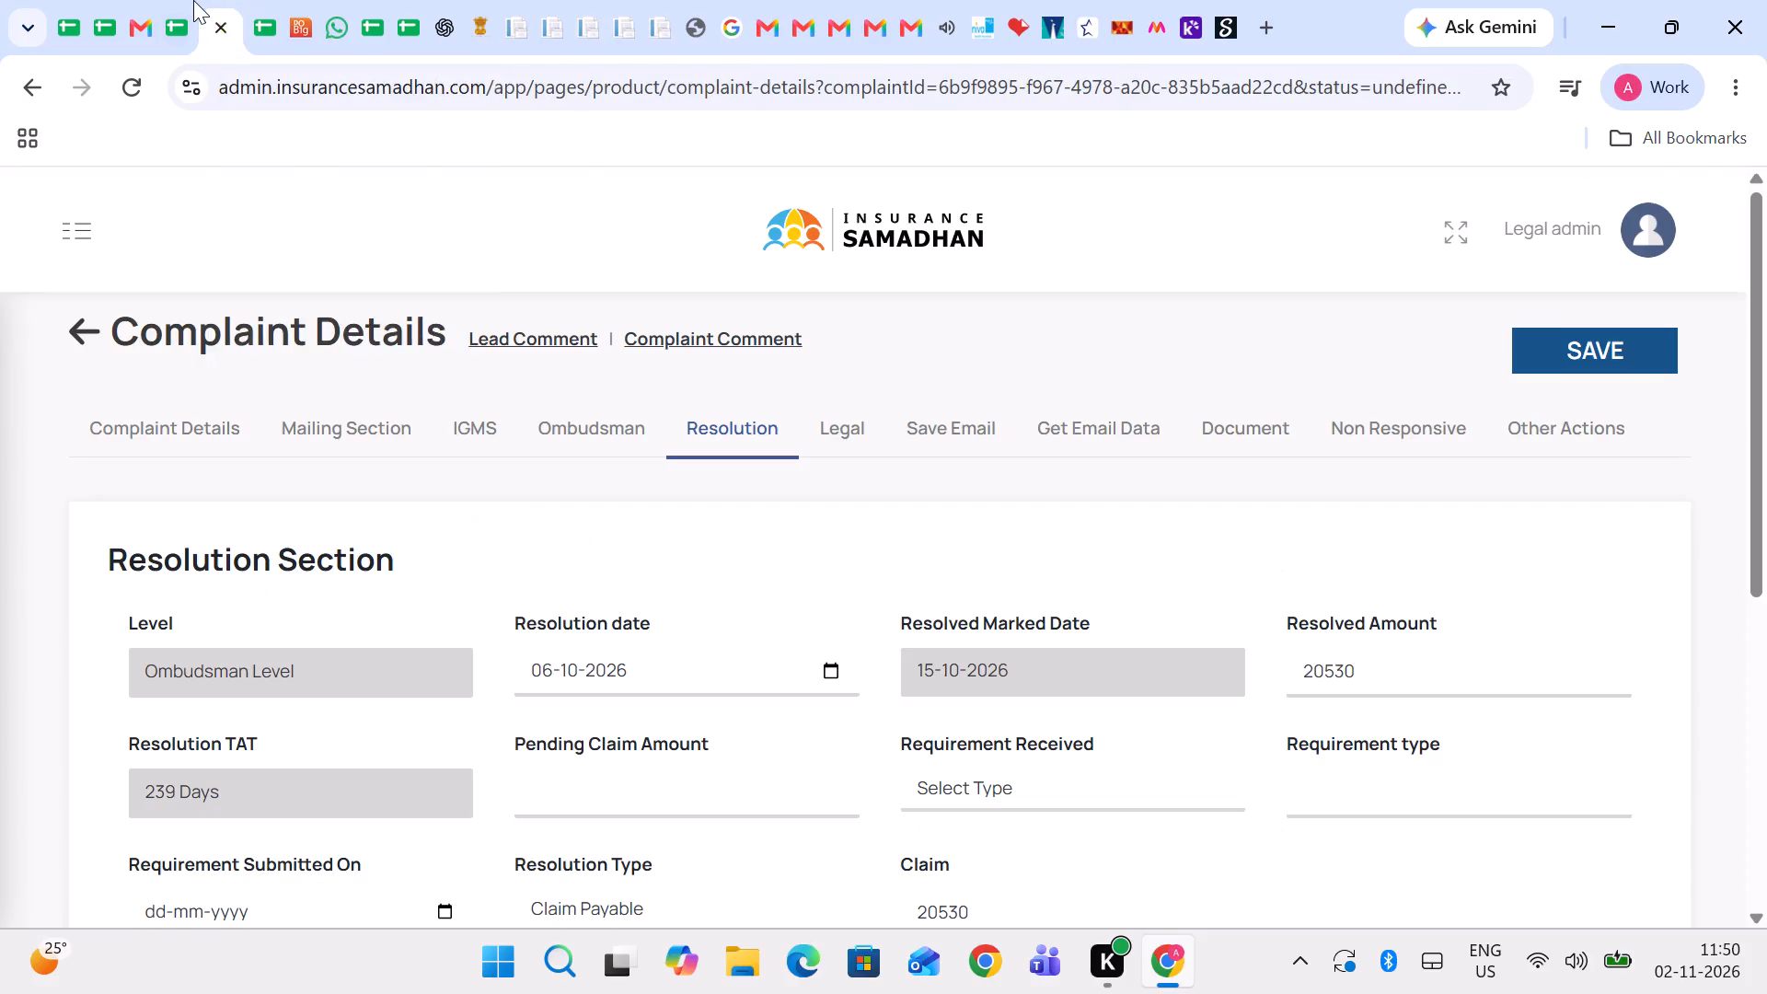
Set the Comments value for row 54 of the November 2026 resolved sheet to Not Recieved.
click(179, 0)
key(Left)
key(Left)
key(Left)
key(Left)
key(Return)
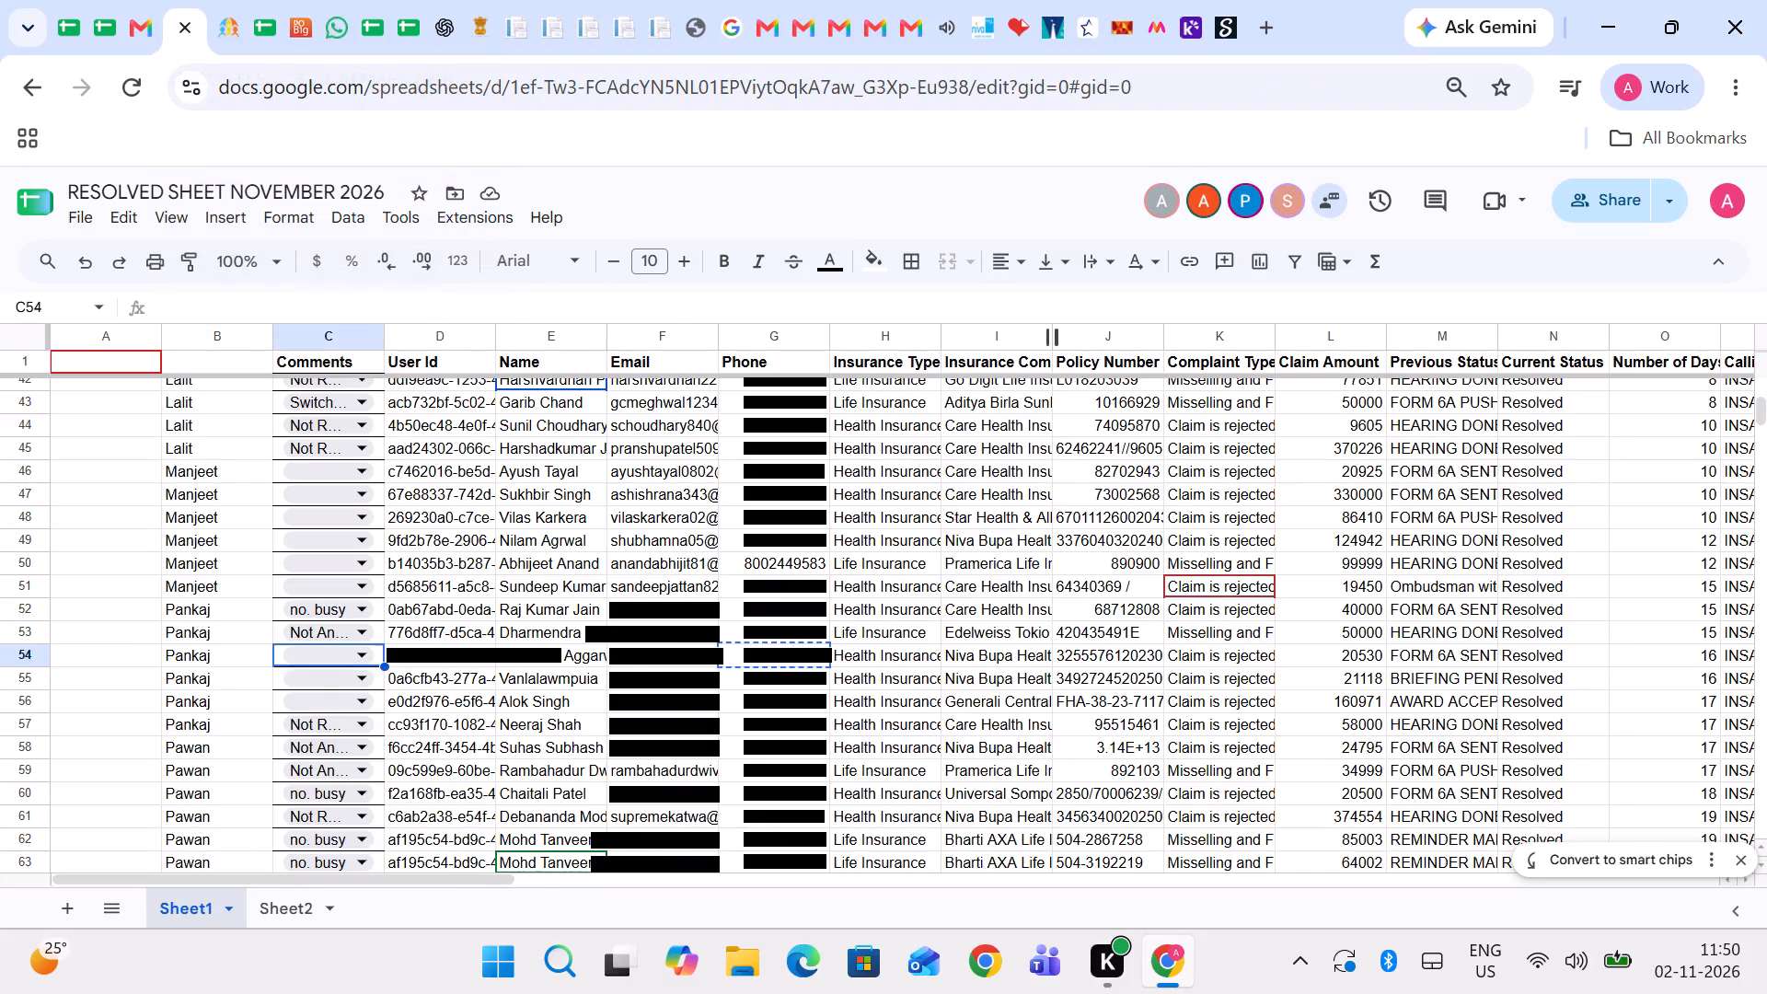
key(Up)
key(Down)
key(Down)
key(Down)
key(Down)
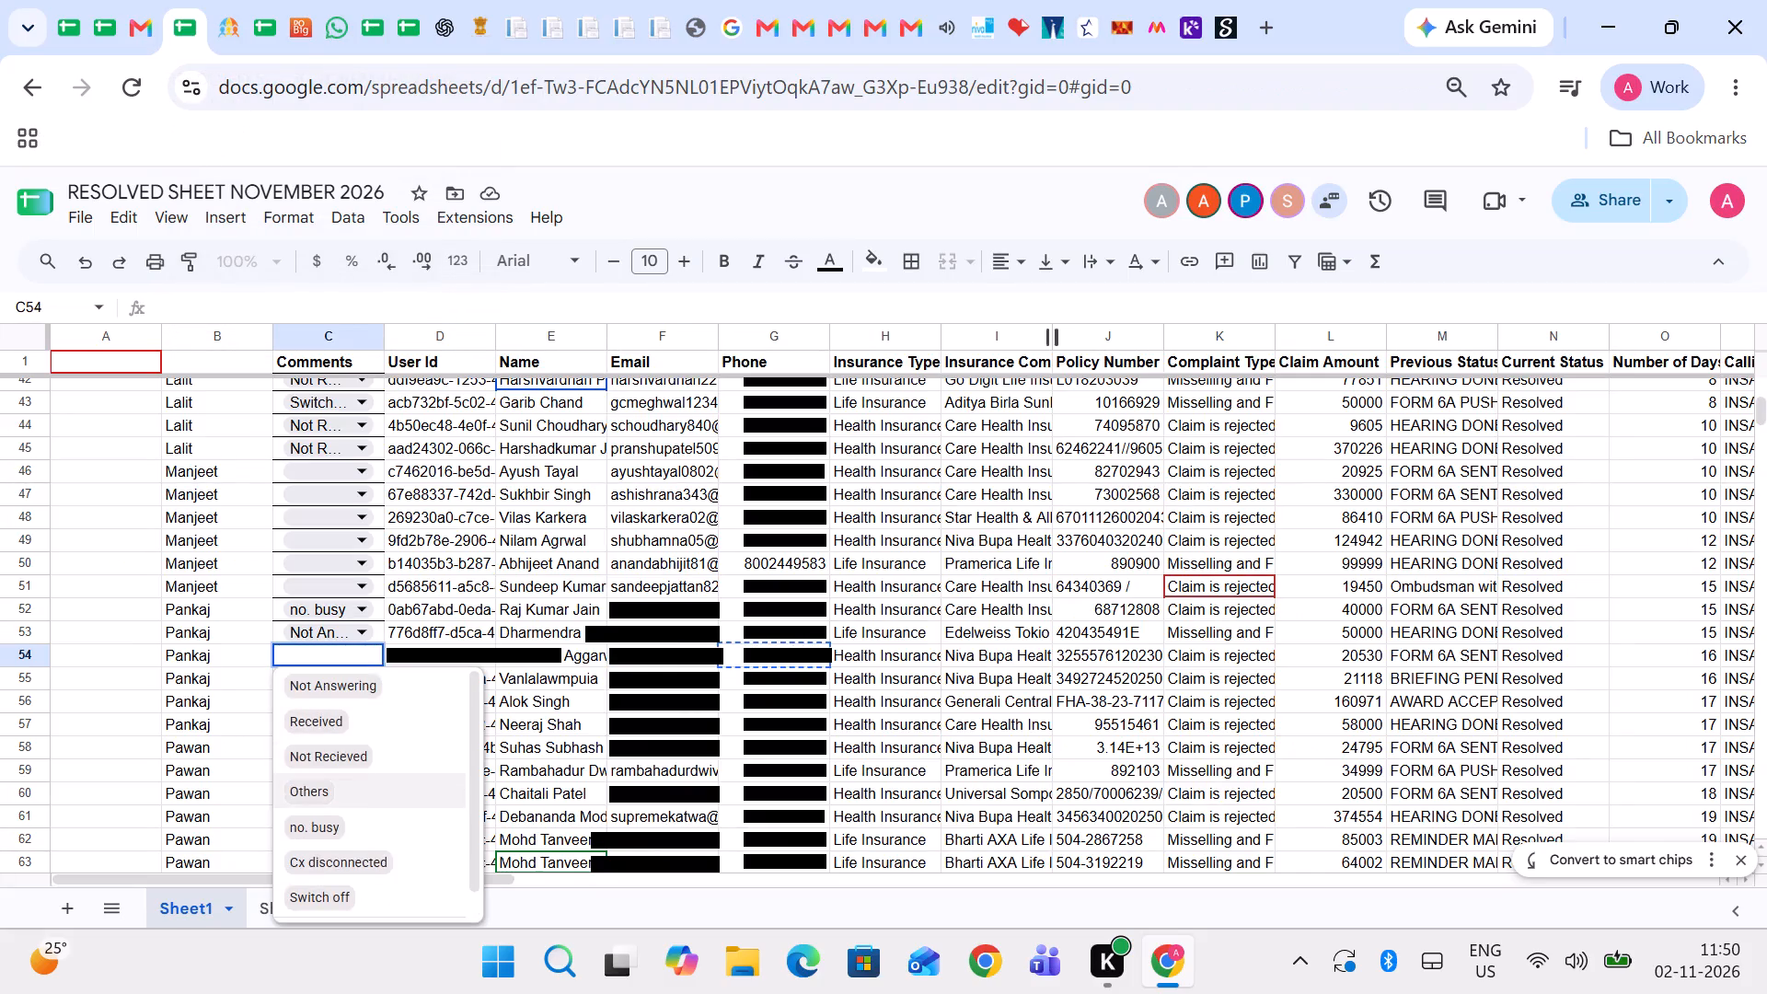
key(Up)
key(Return)
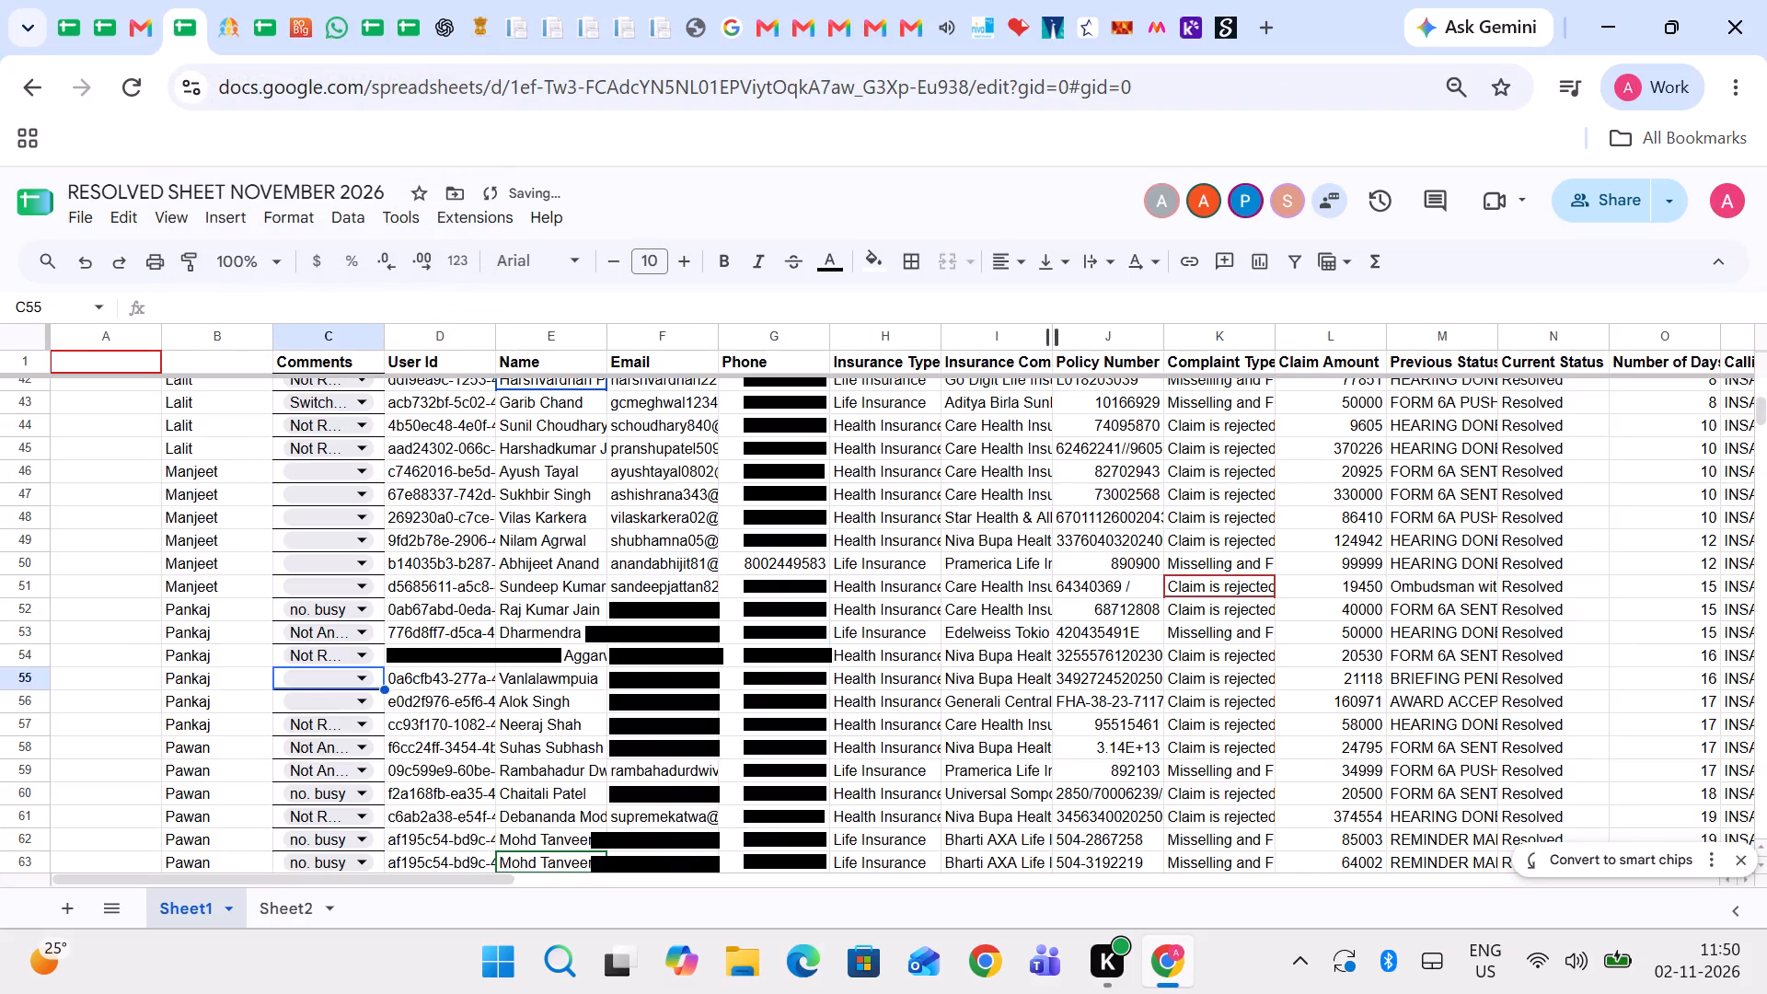
Copy the phone number from row 55 of the resolved sheet and call it through Smartflo.
key(Right)
key(Right)
key(Right)
key(Right)
key(ctrl+c)
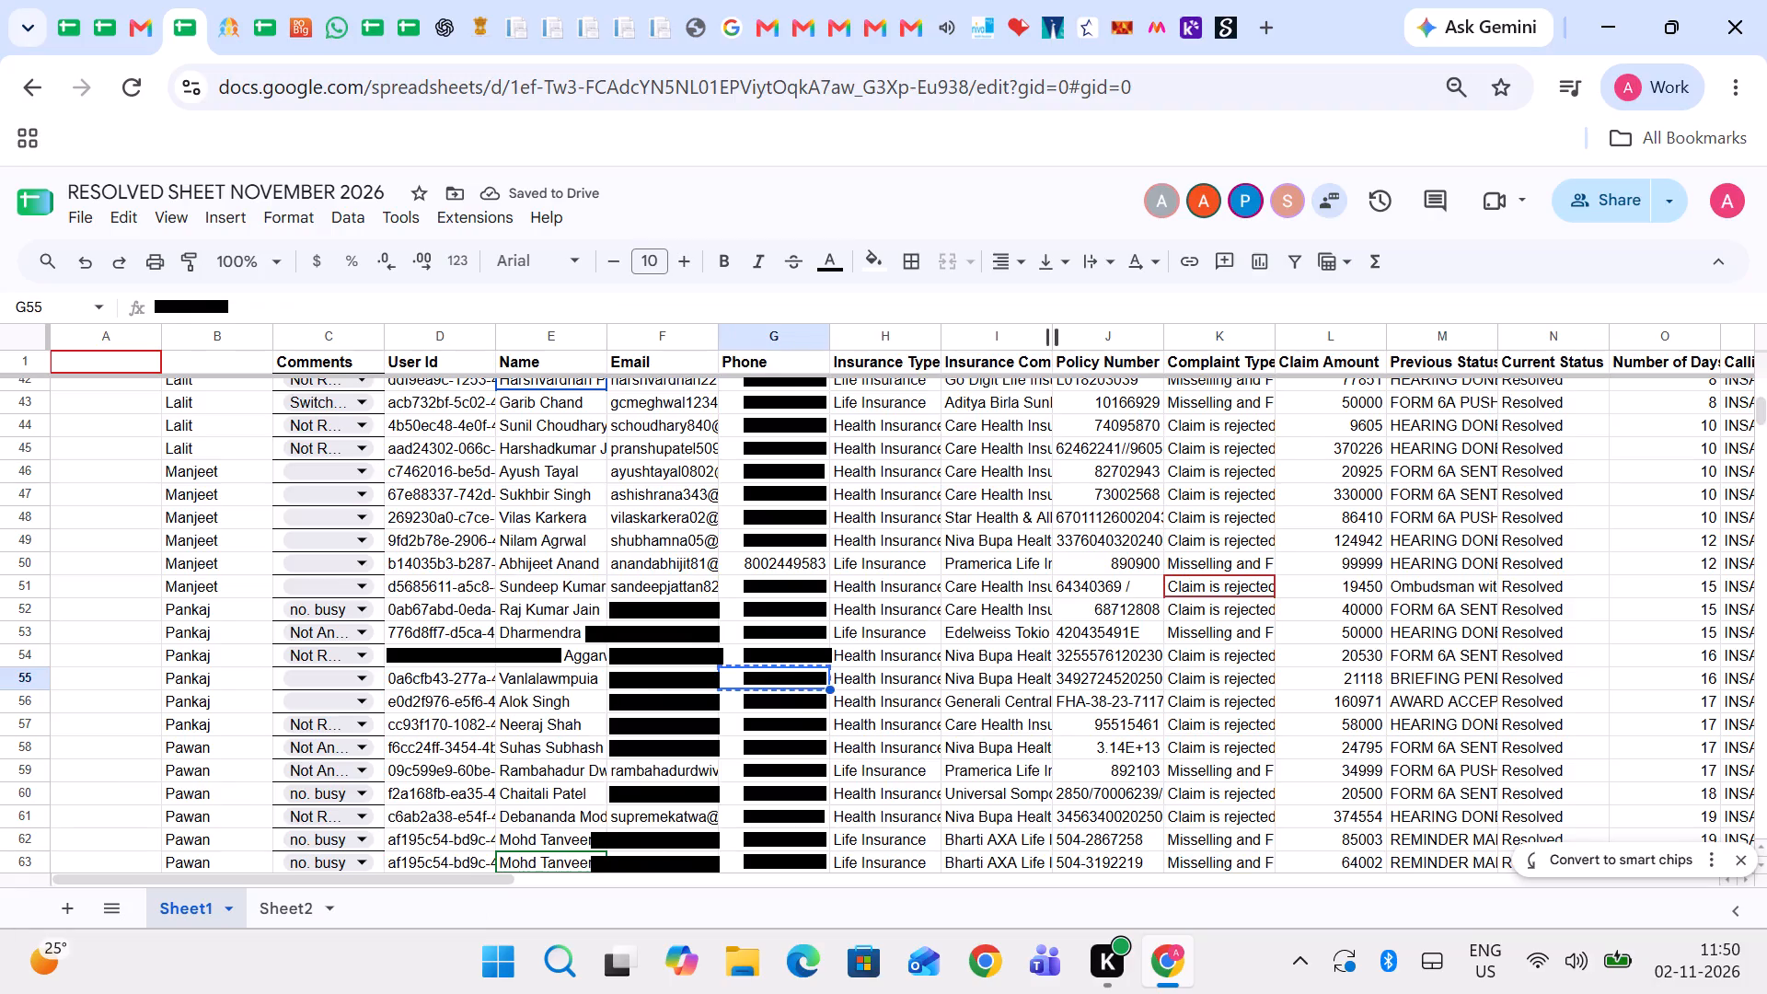
click(297, 0)
double_click(814, 358)
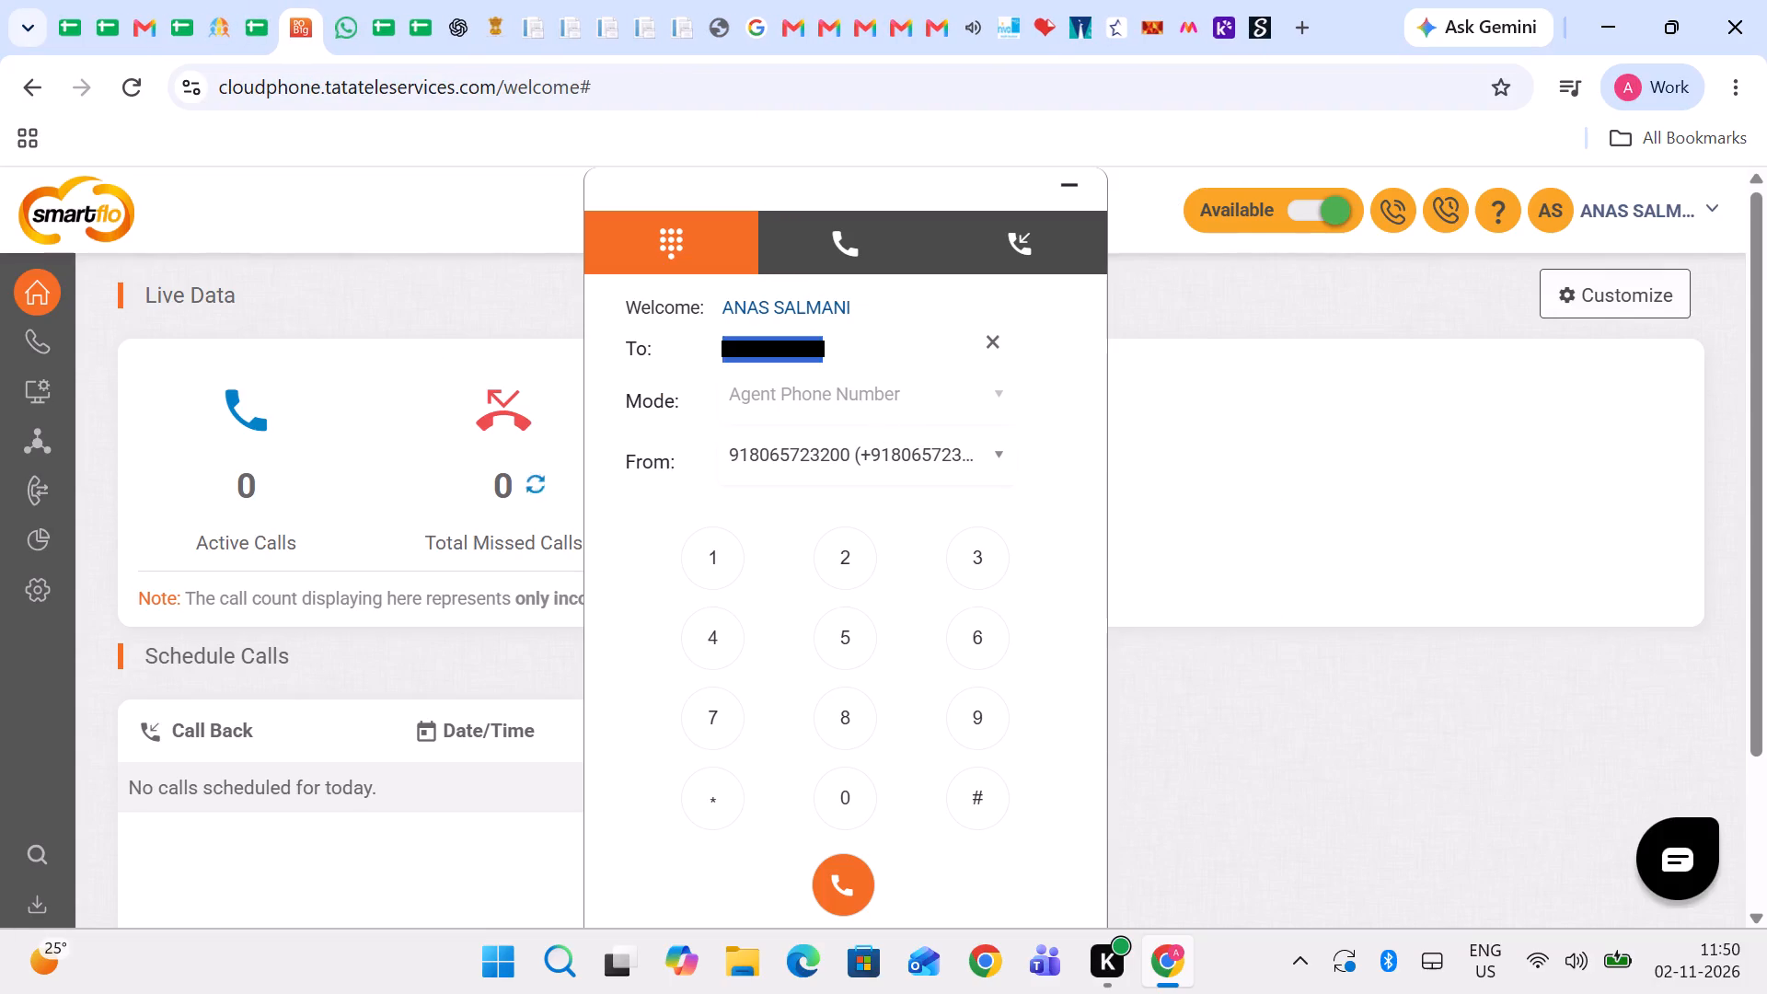
key(ctrl+v)
click(841, 891)
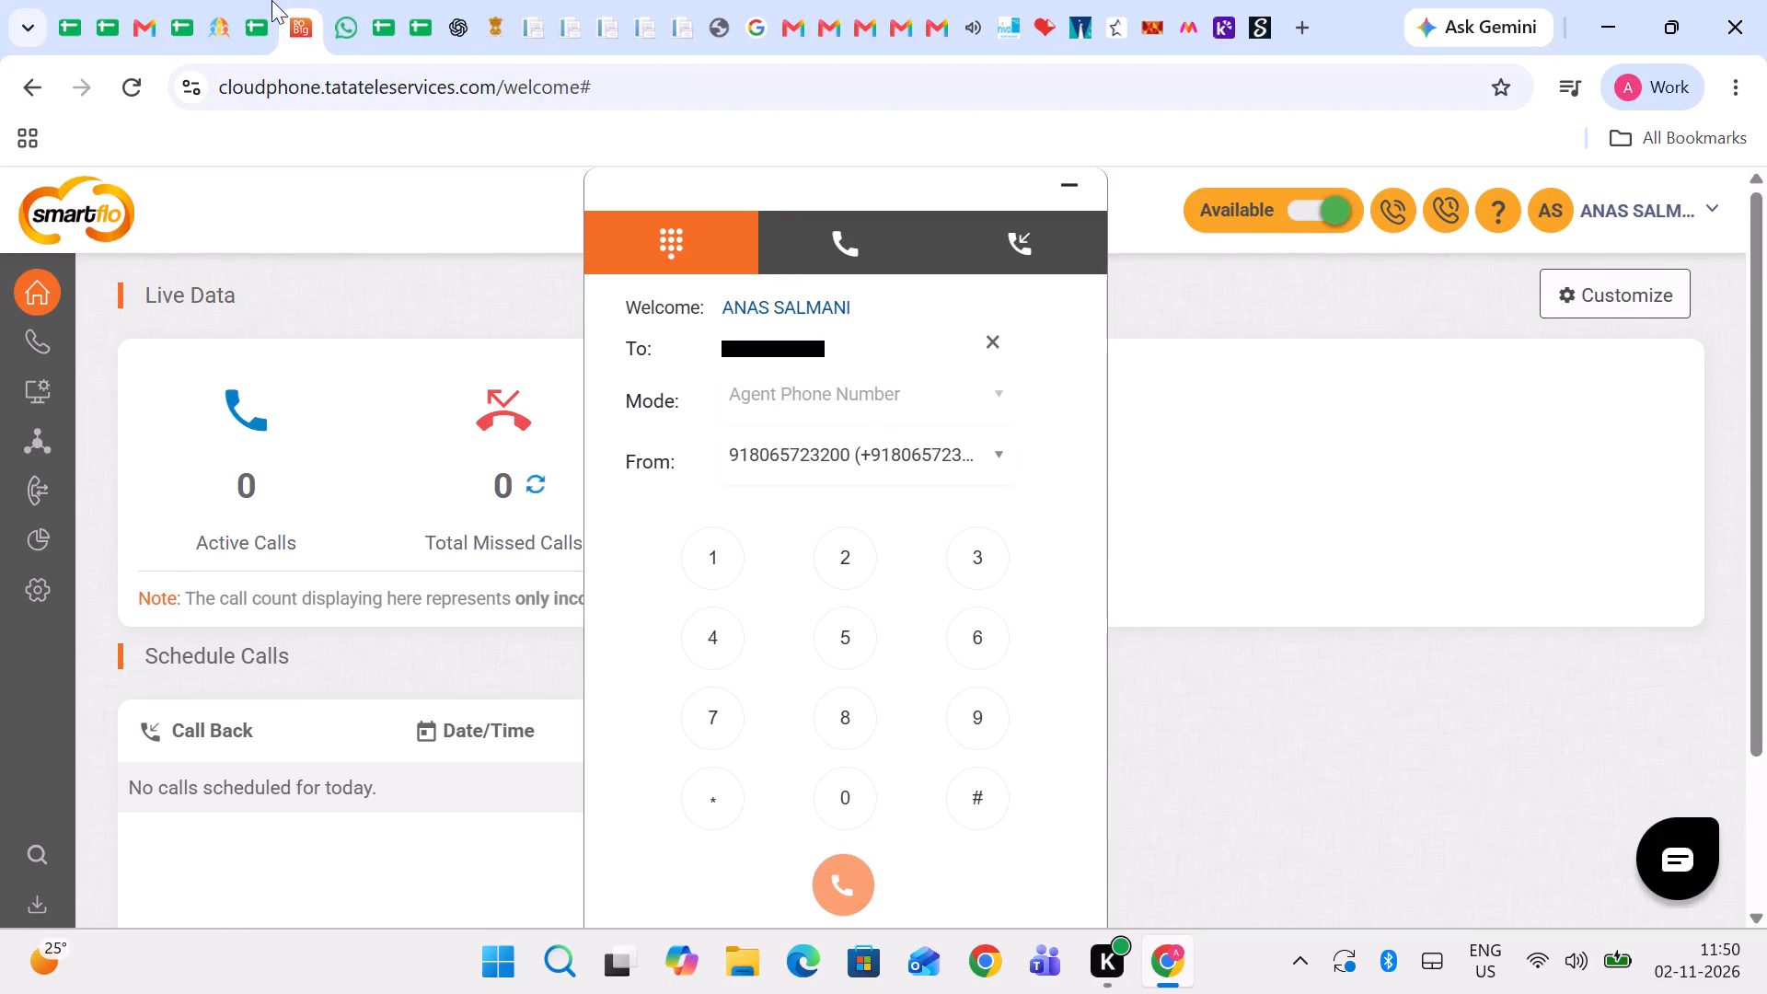
Search All Complaints in Insurance Samadhan for the row 55 client's copied phone number.
click(211, 0)
click(73, 346)
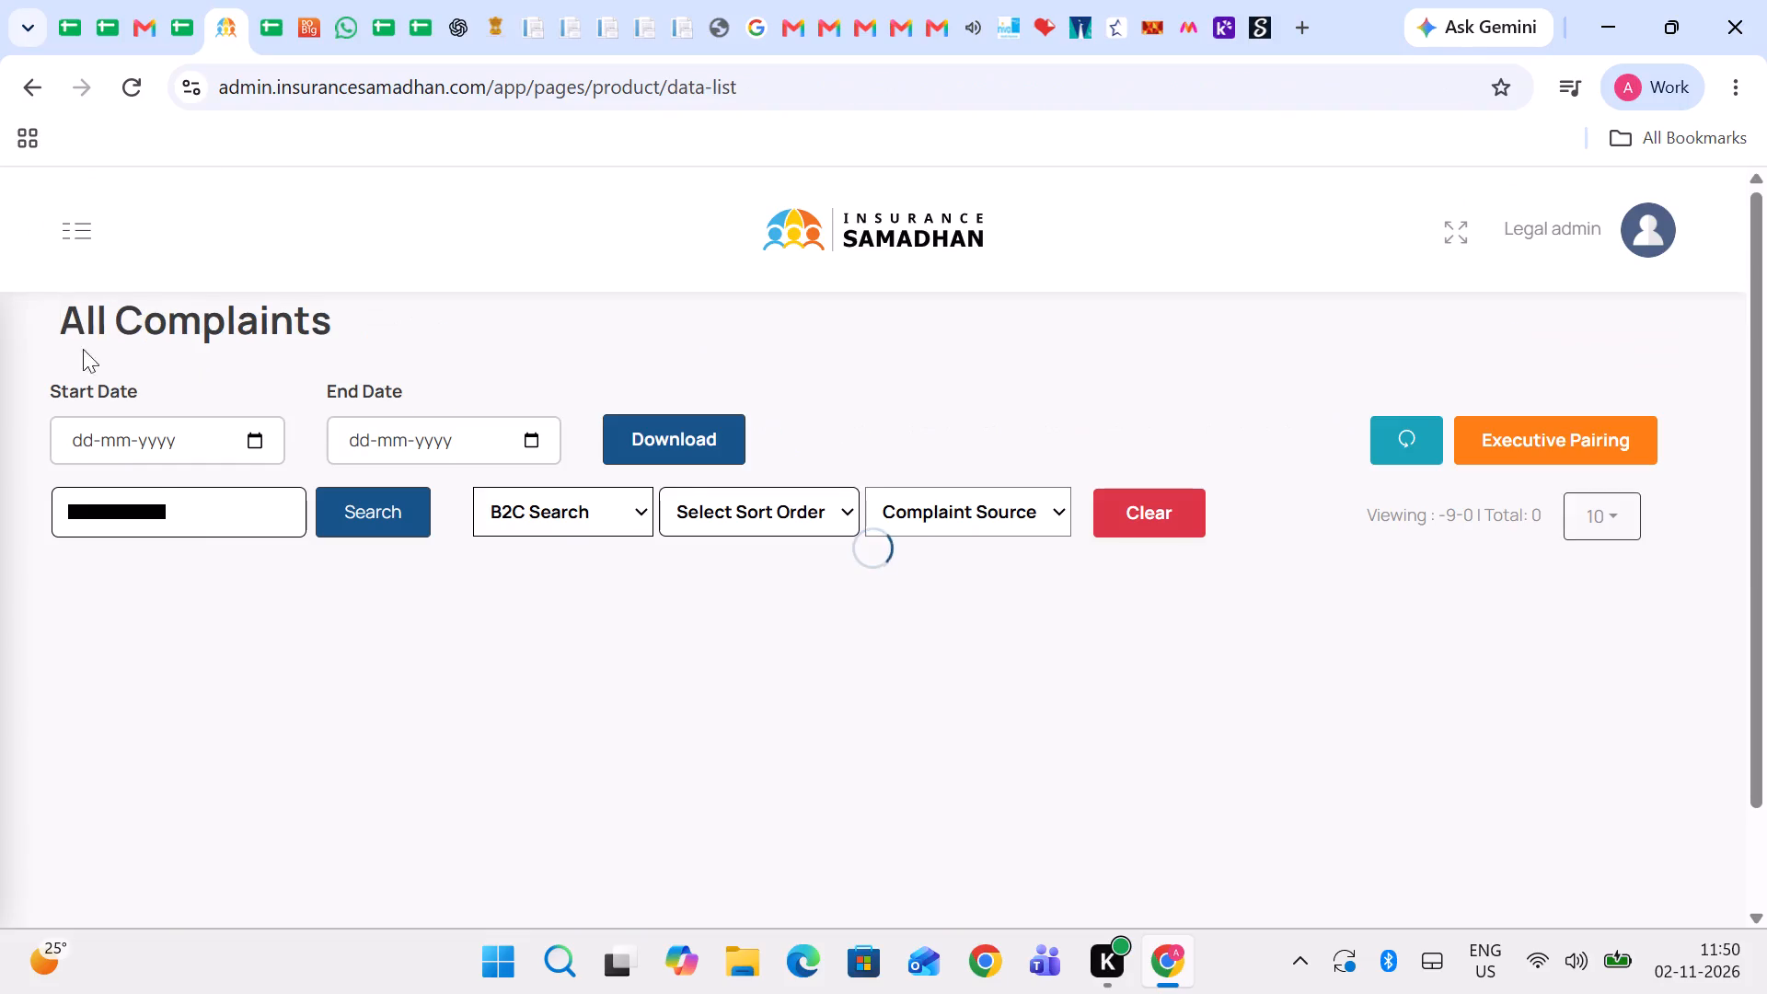
drag(211, 543, 49, 521)
key(ctrl+v)
key(ctrl+Return)
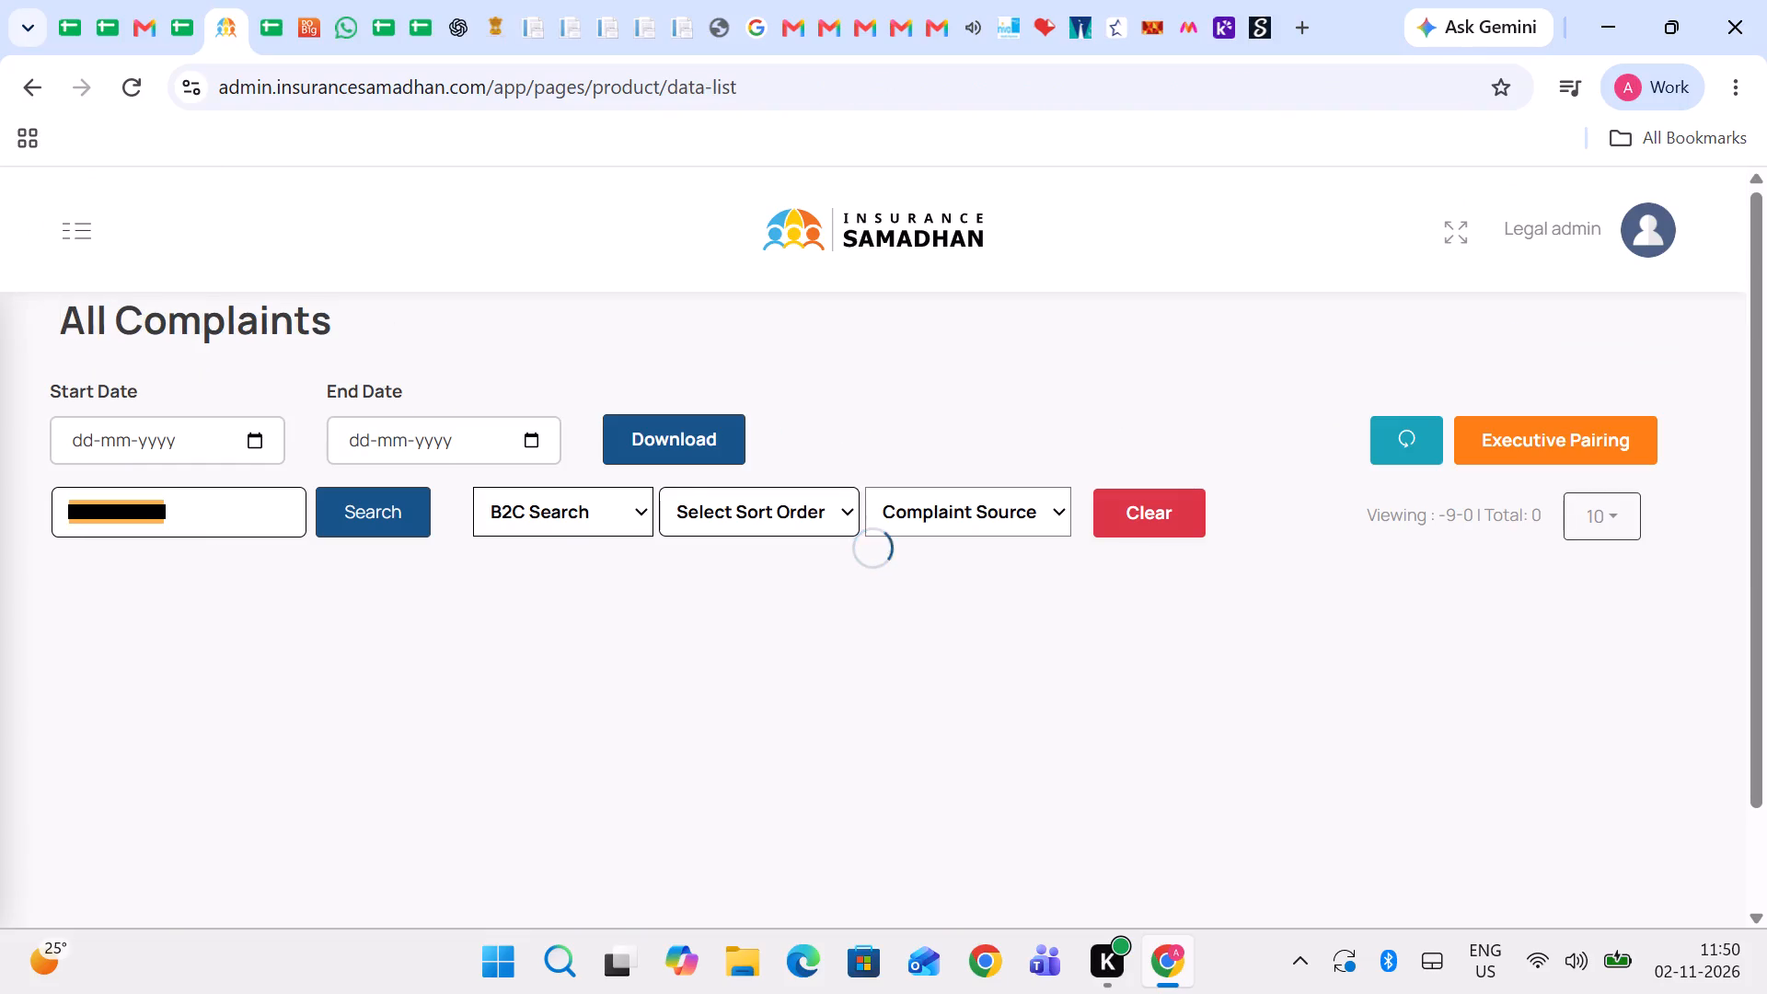
double_click(134, 507)
key(ctrl+v)
key(Return)
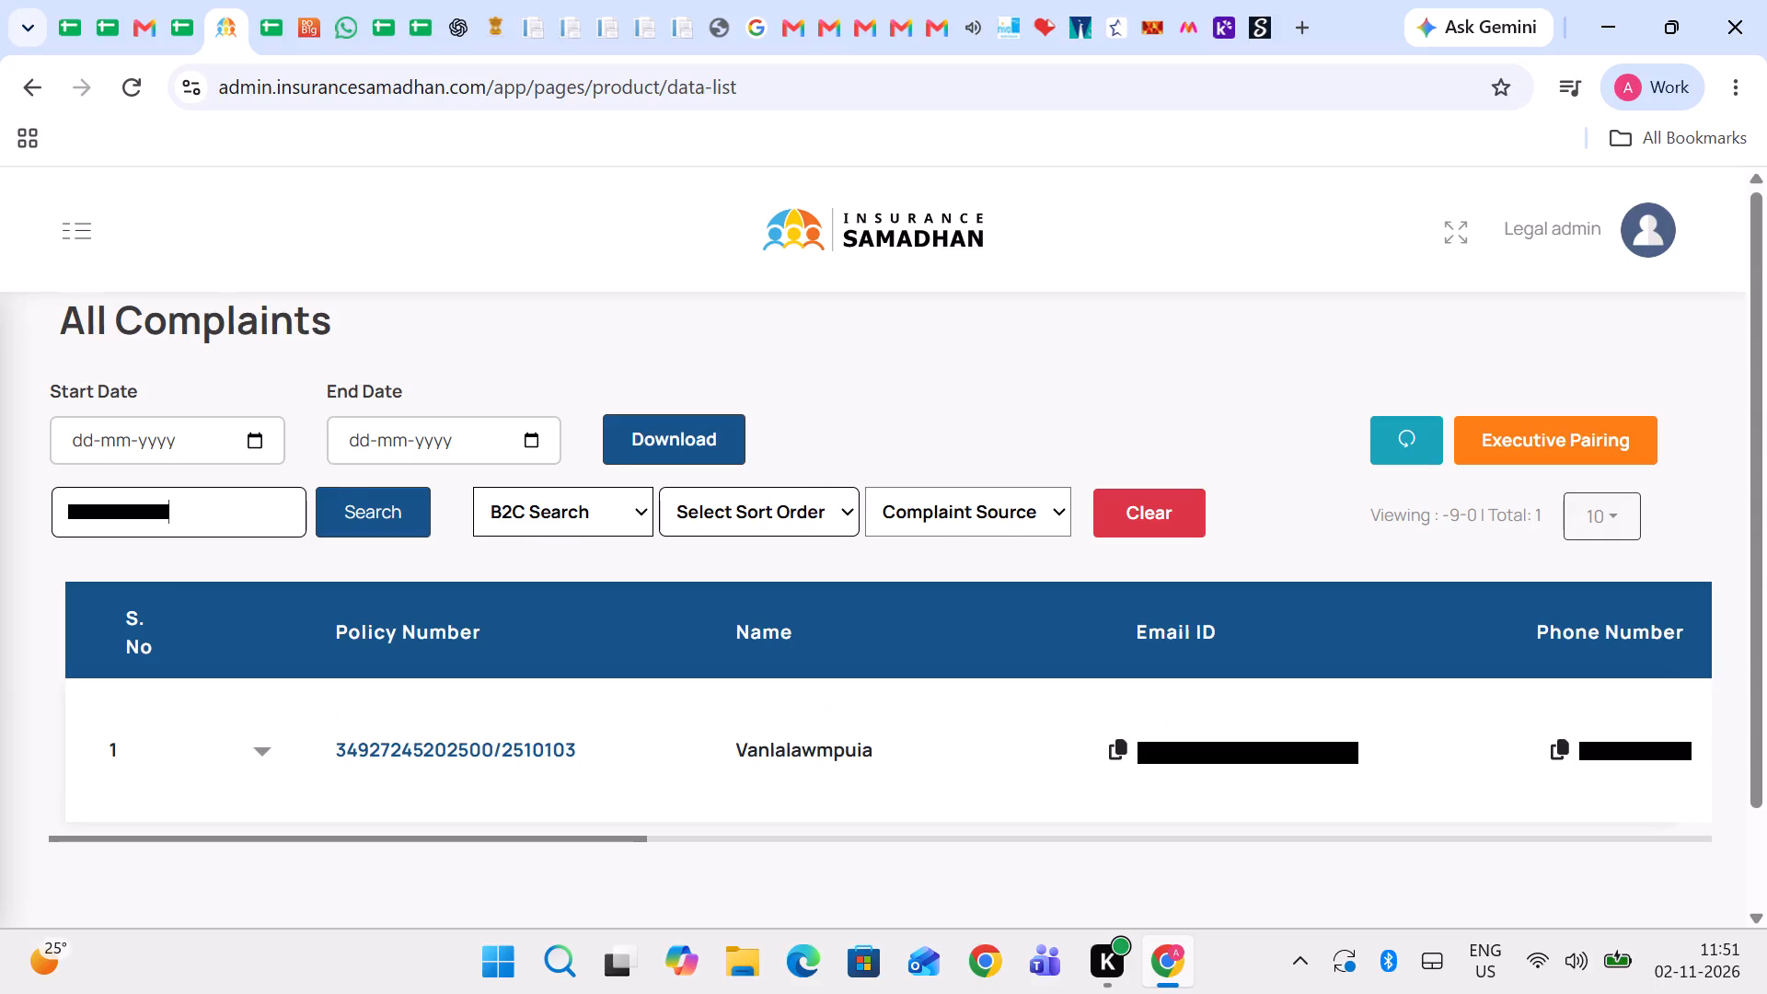
Open the found complaint's communication log, copy an earlier comment's text and add it as a new comment.
scroll(572, 460, down, 2)
scroll(868, 614, left, 2)
click(497, 637)
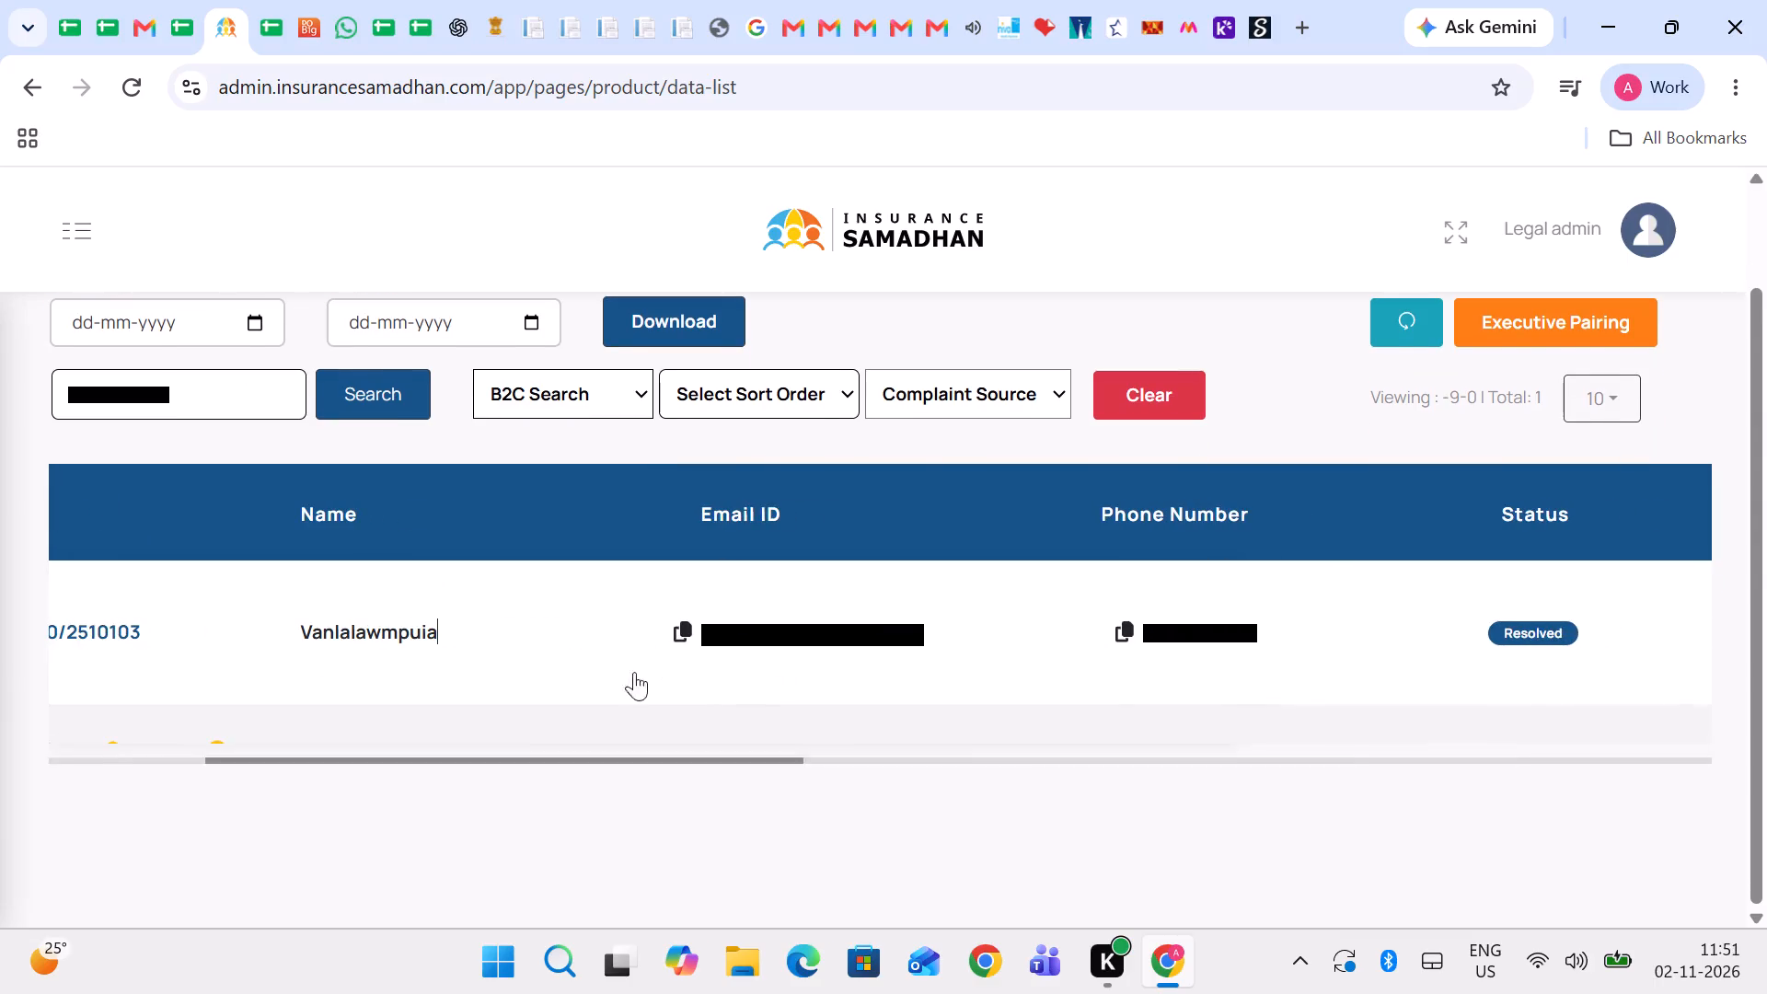
click(973, 769)
drag(621, 717, 792, 684)
key(ctrl+c)
key(ctrl+c)
scroll(827, 704, down, 10)
click(954, 852)
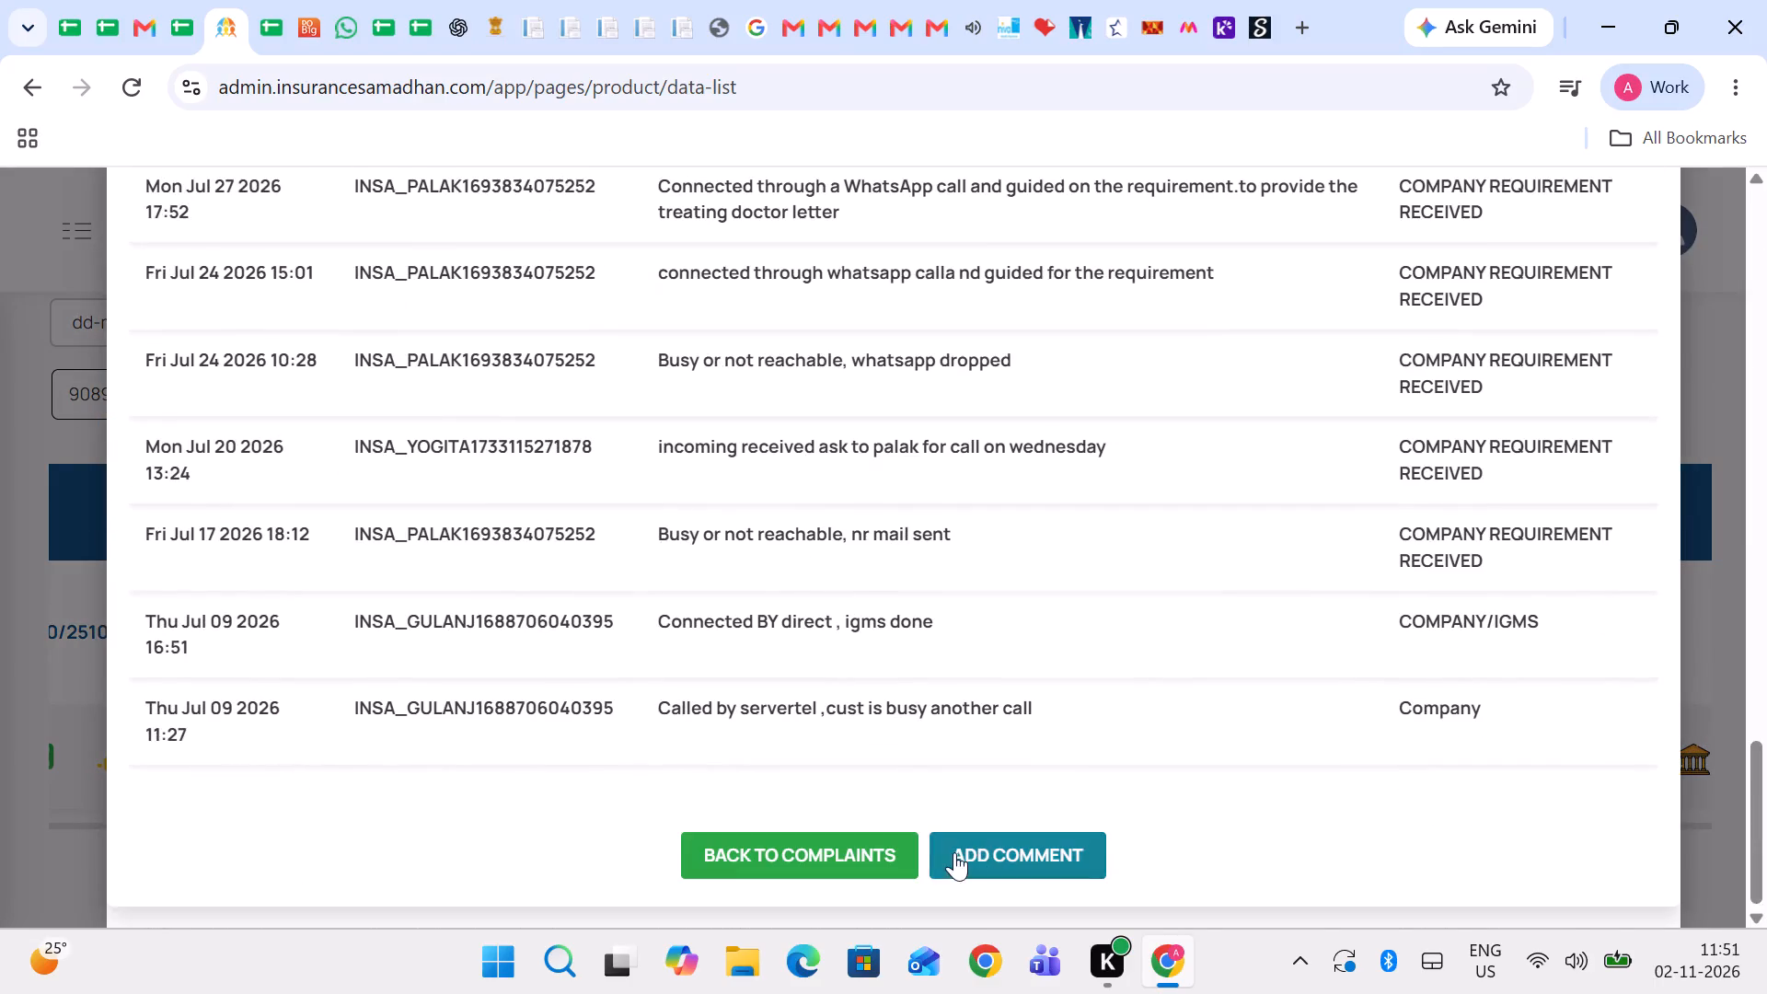
ctrl+click(801, 752)
key(ctrl+v)
click(934, 857)
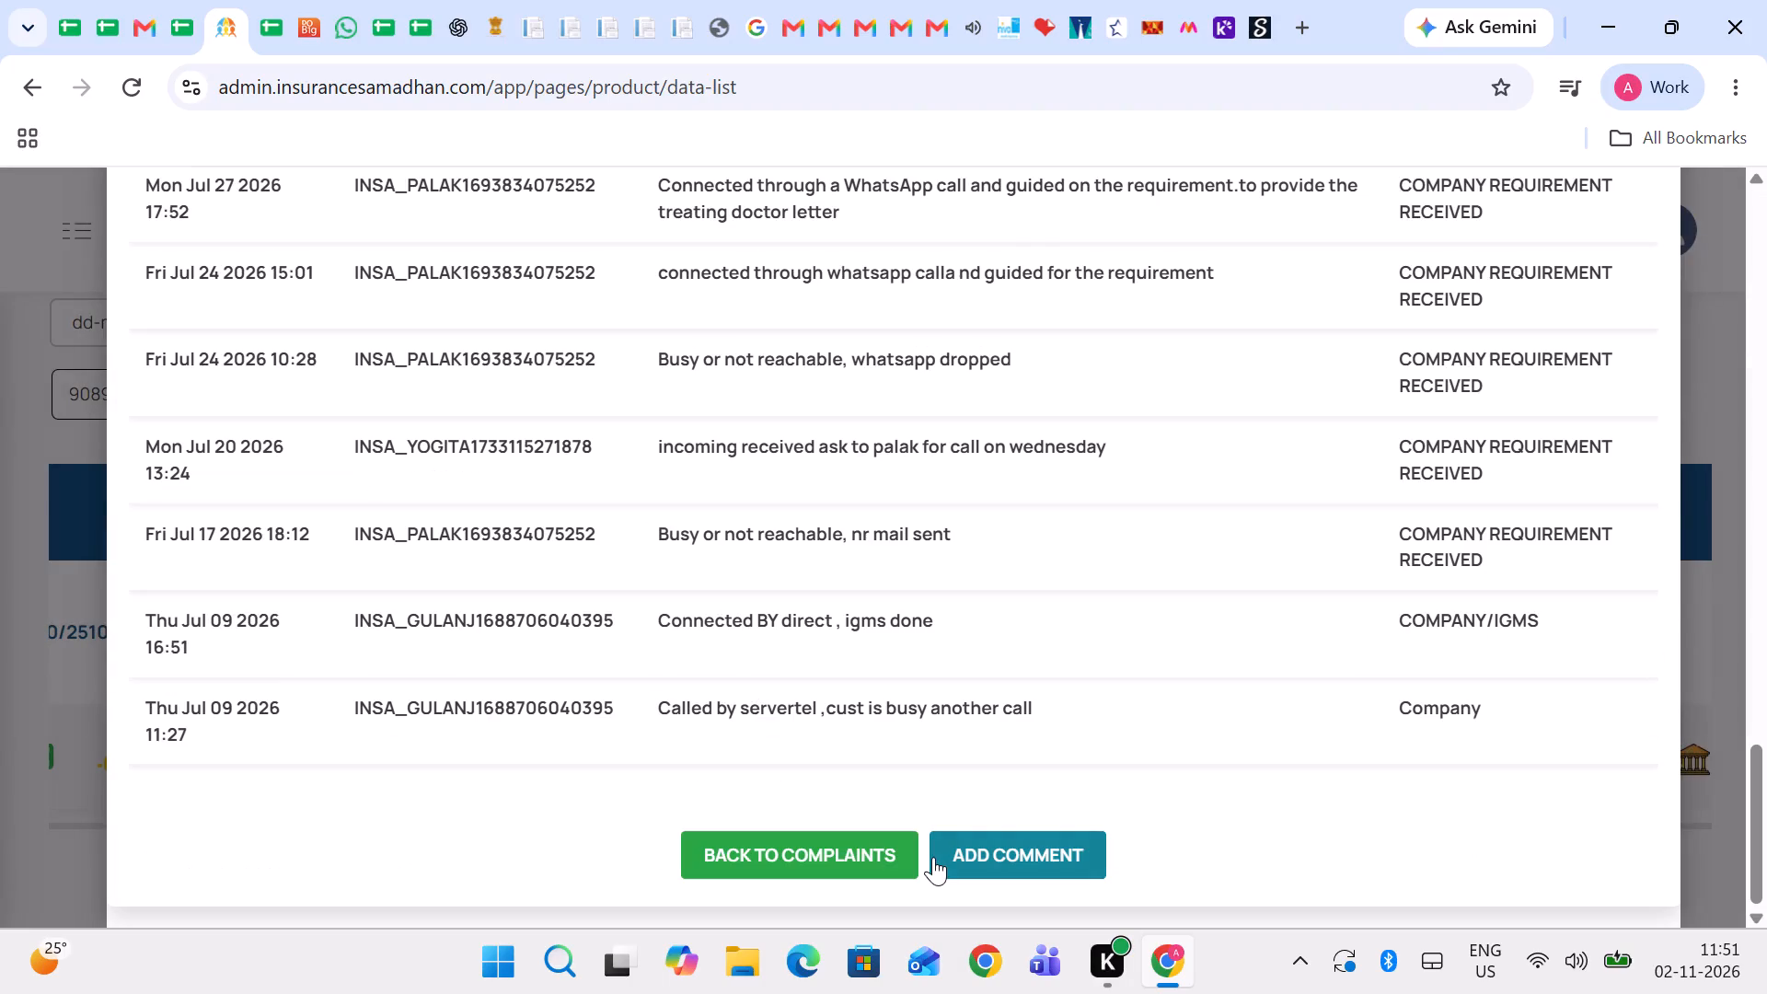
Close the communication log and set the Comments value for row 55 of the November 2026 resolved sheet to Not Answering.
click(23, 518)
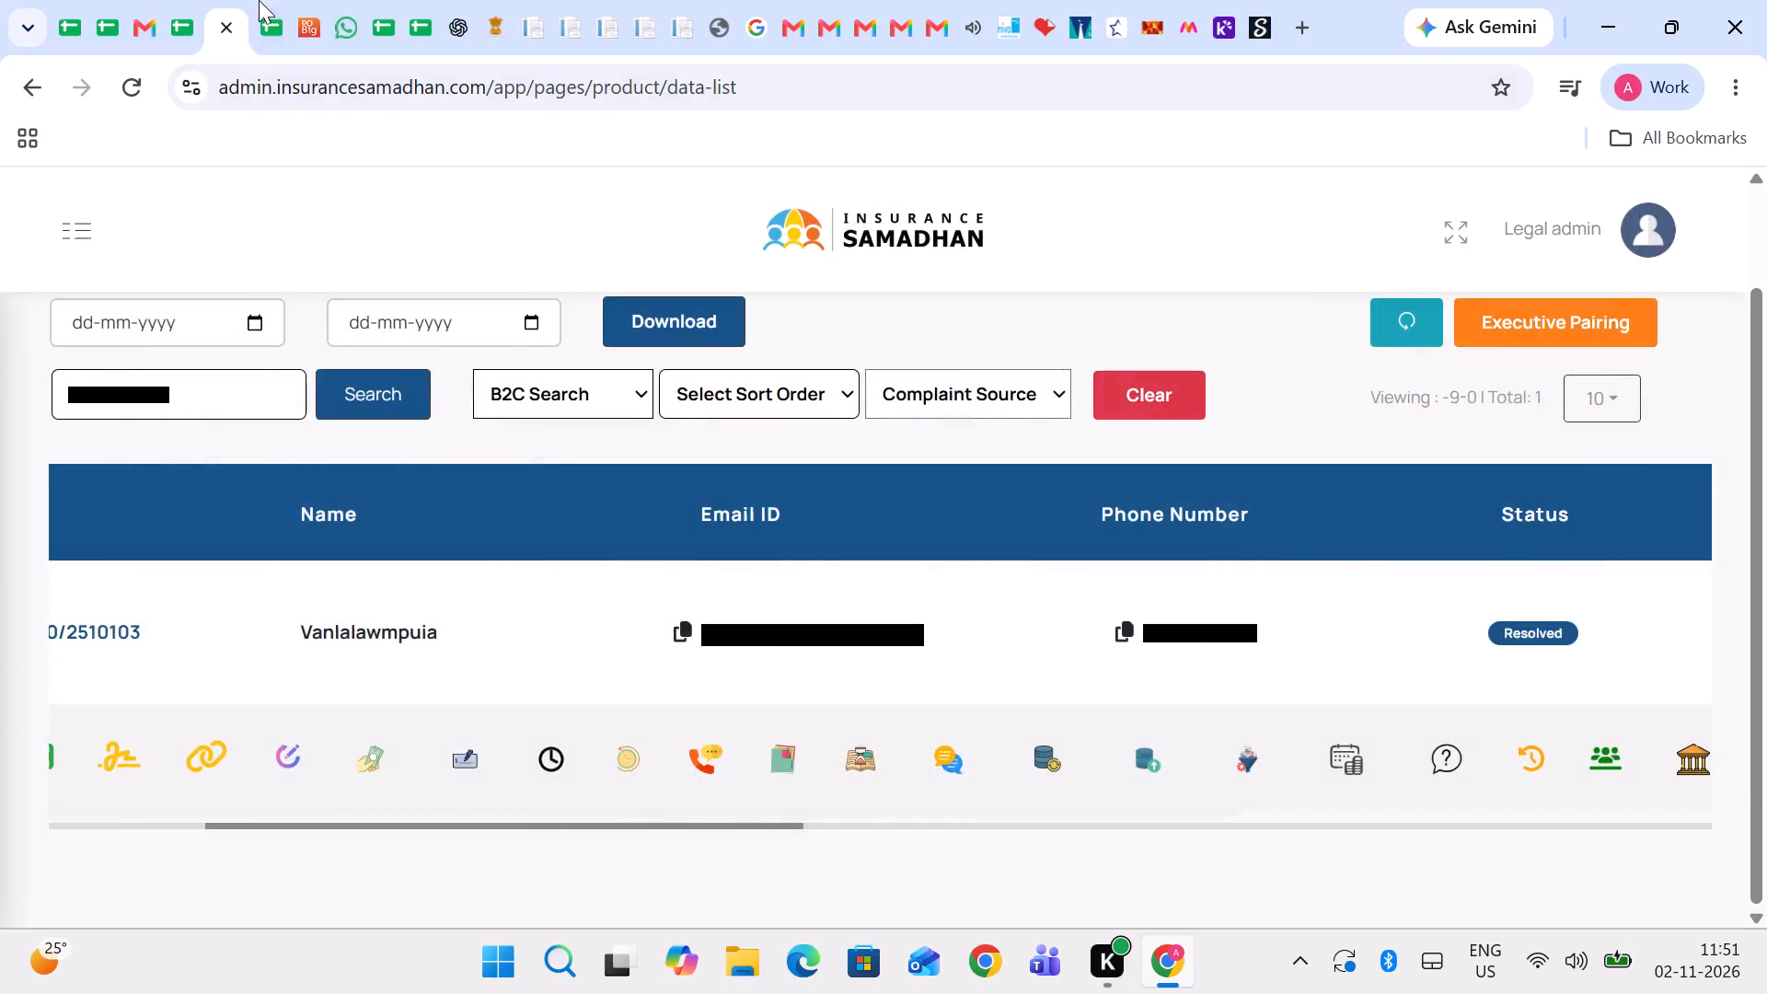
click(259, 0)
click(176, 0)
key(Left)
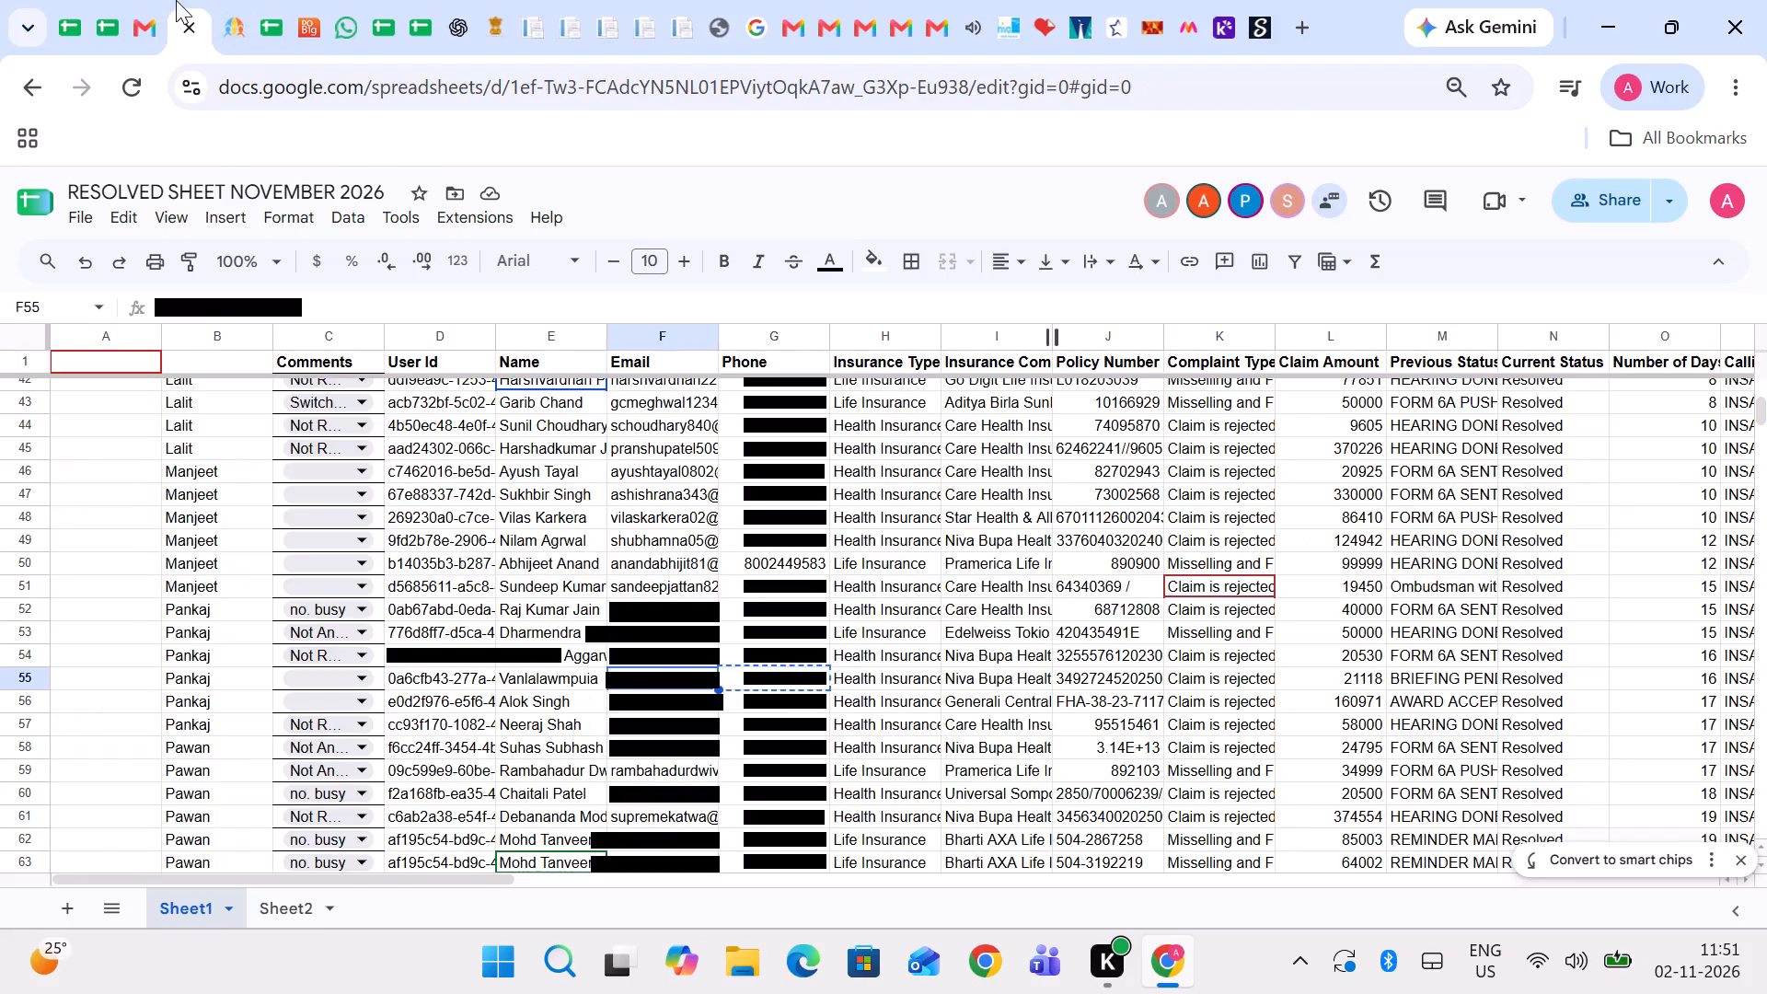
key(Left)
key(Left)
key(Left)
key(Return)
key(Return)
Copy the phone number from row 56 of the resolved sheet and search the Insurance Samadhan complaints for it.
key(Right)
key(Right)
key(Right)
key(Right)
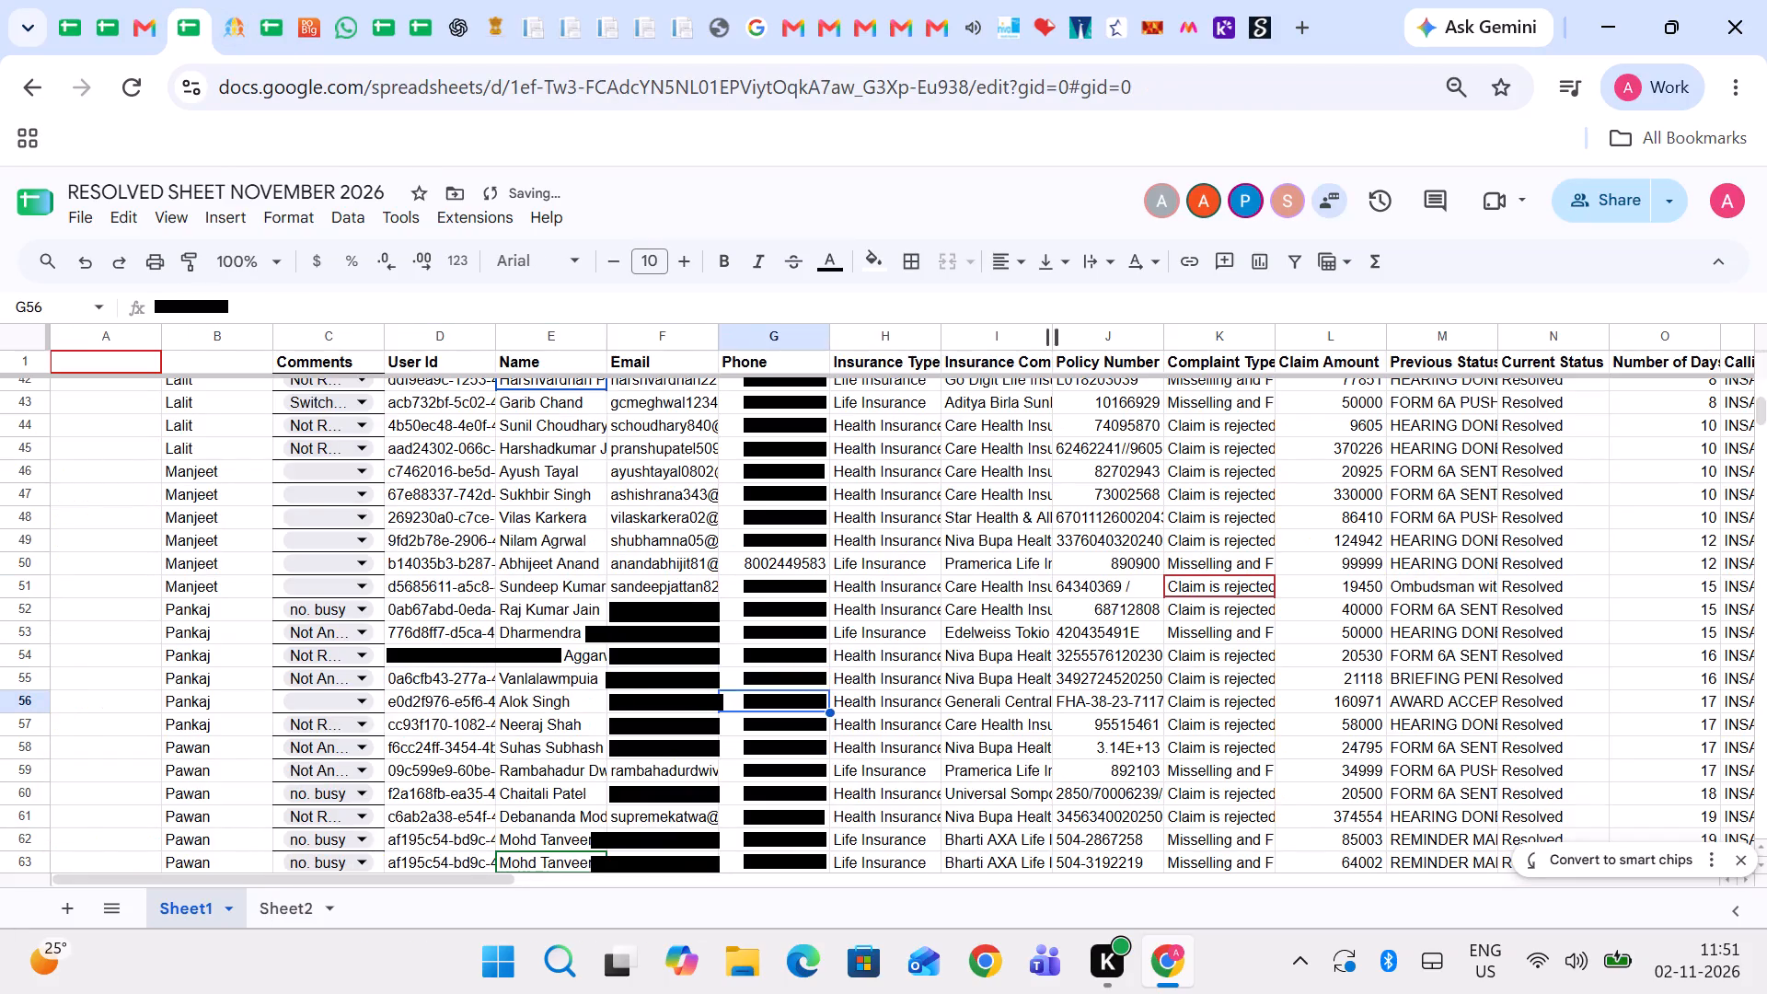
key(ctrl+c)
click(230, 0)
drag(207, 395, 112, 409)
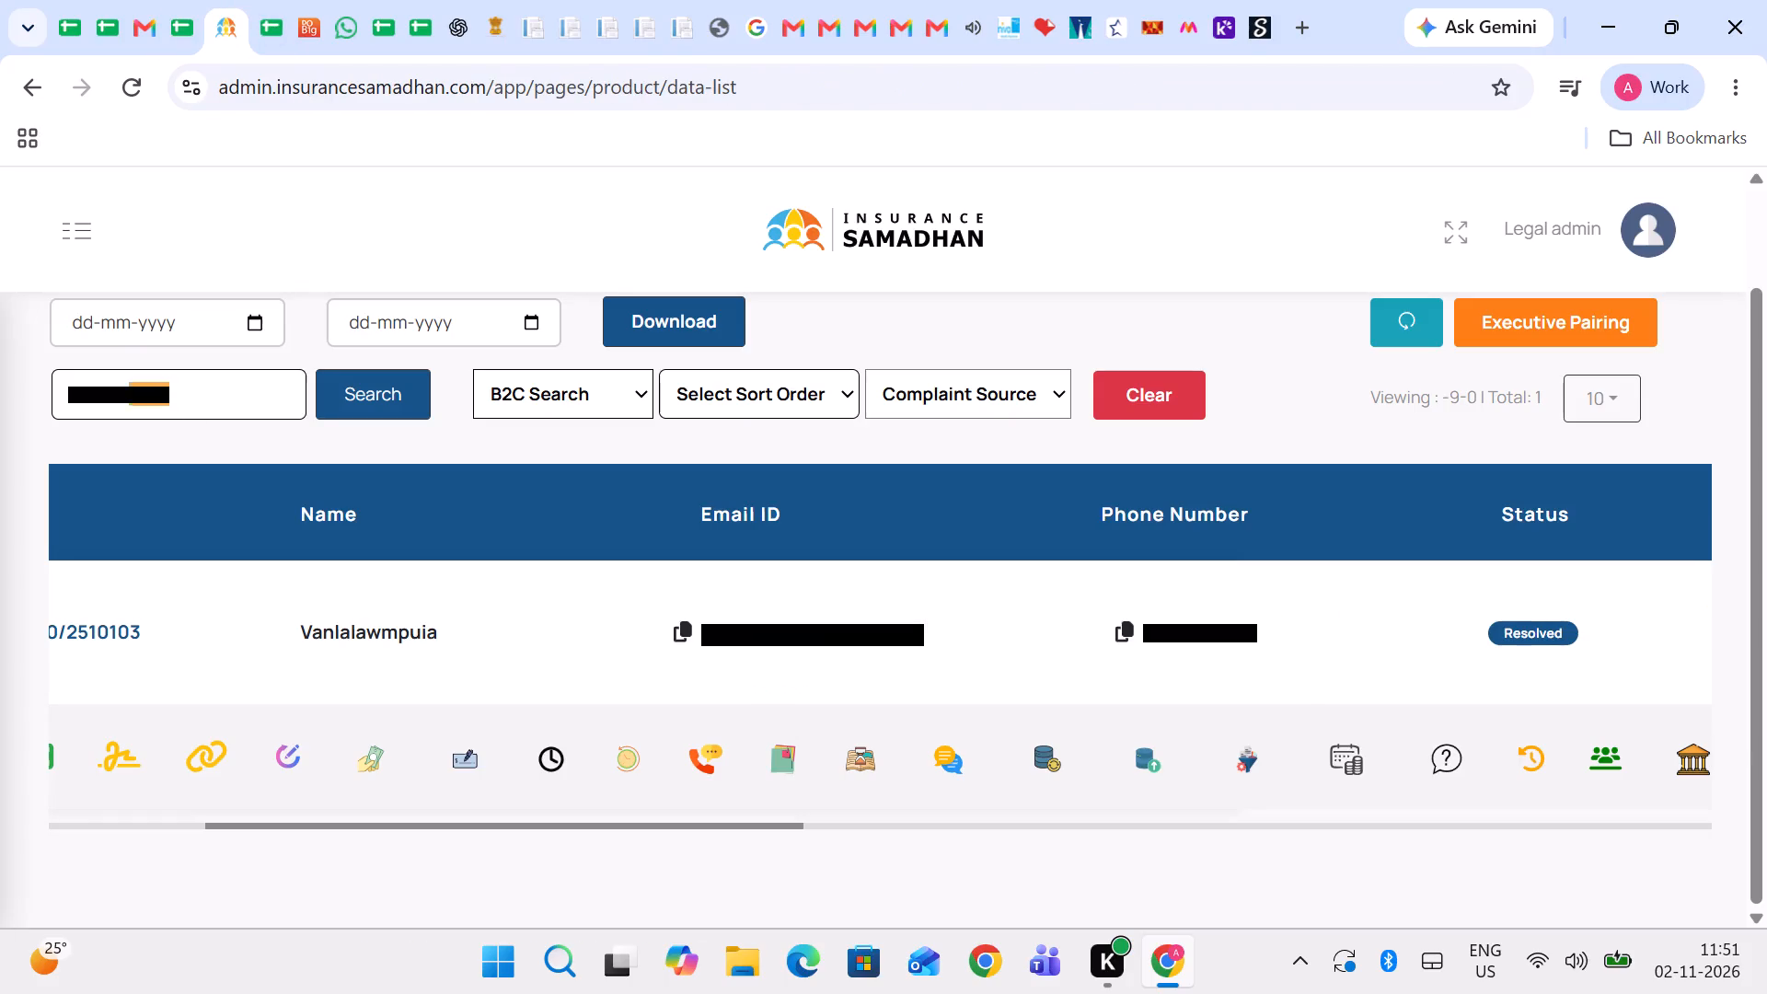
drag(112, 409, 35, 441)
key(ctrl+v)
key(ctrl+Return)
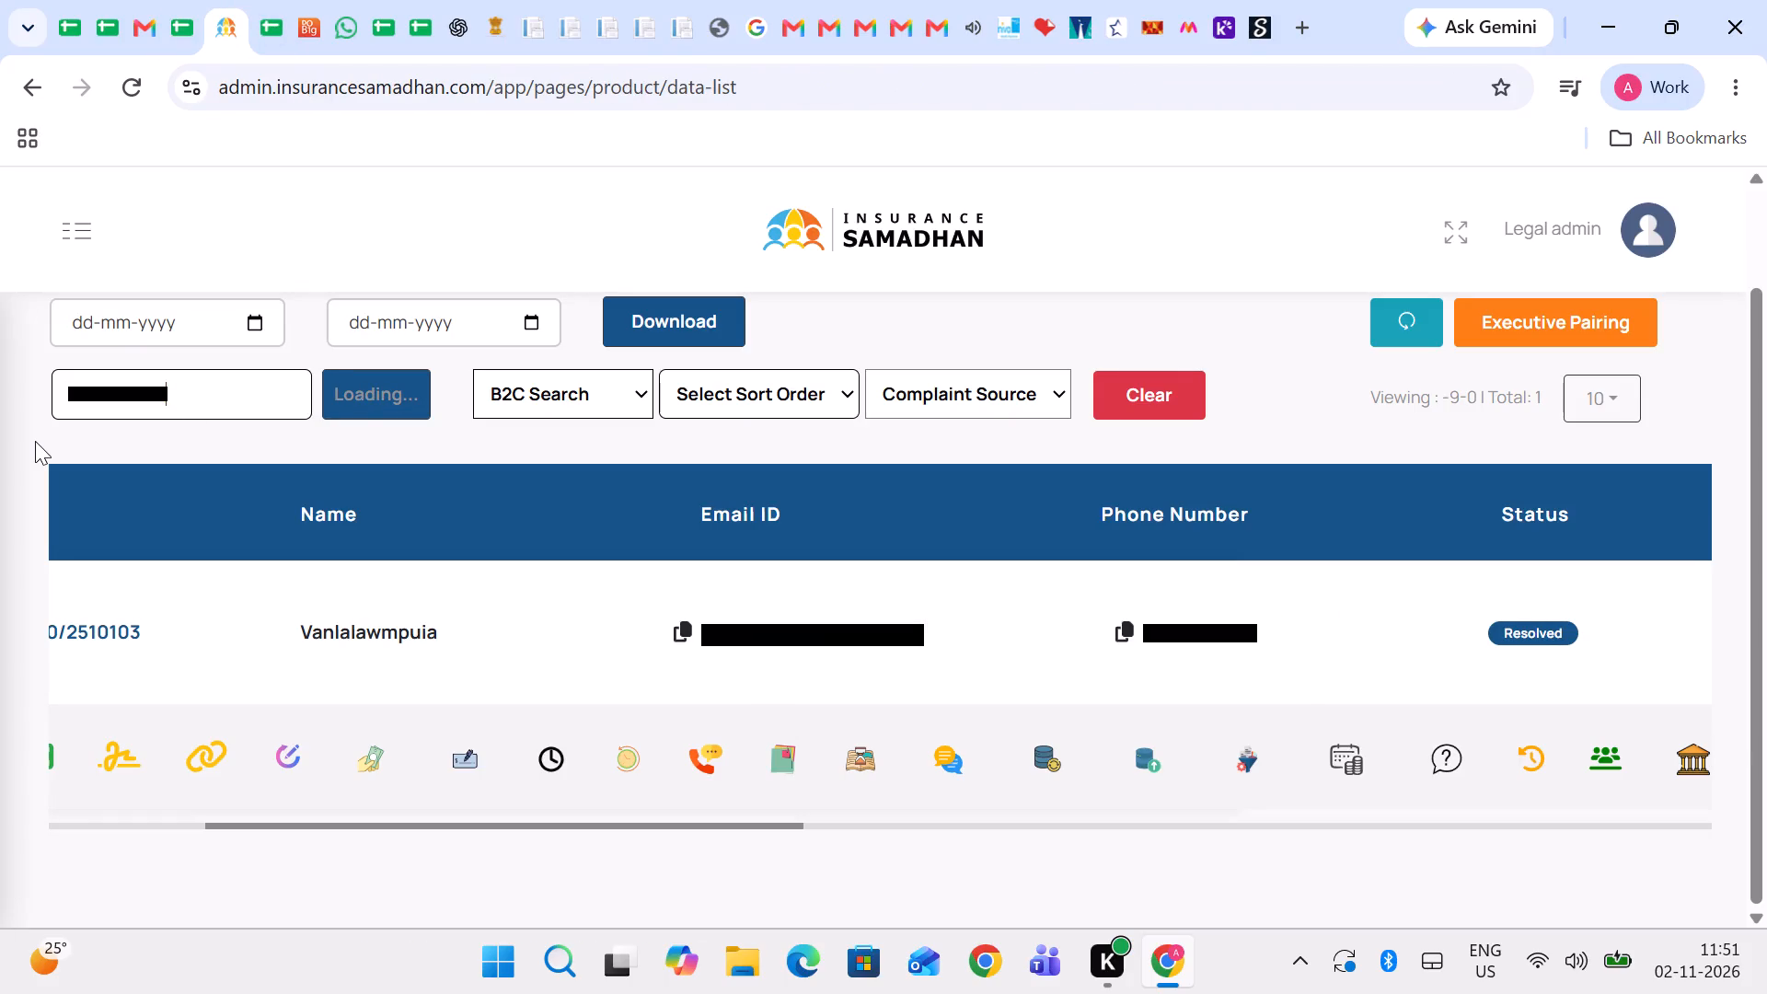
scroll(366, 549, down, 1)
Review the recent comments in the found complaint's communication log, then close it.
click(435, 622)
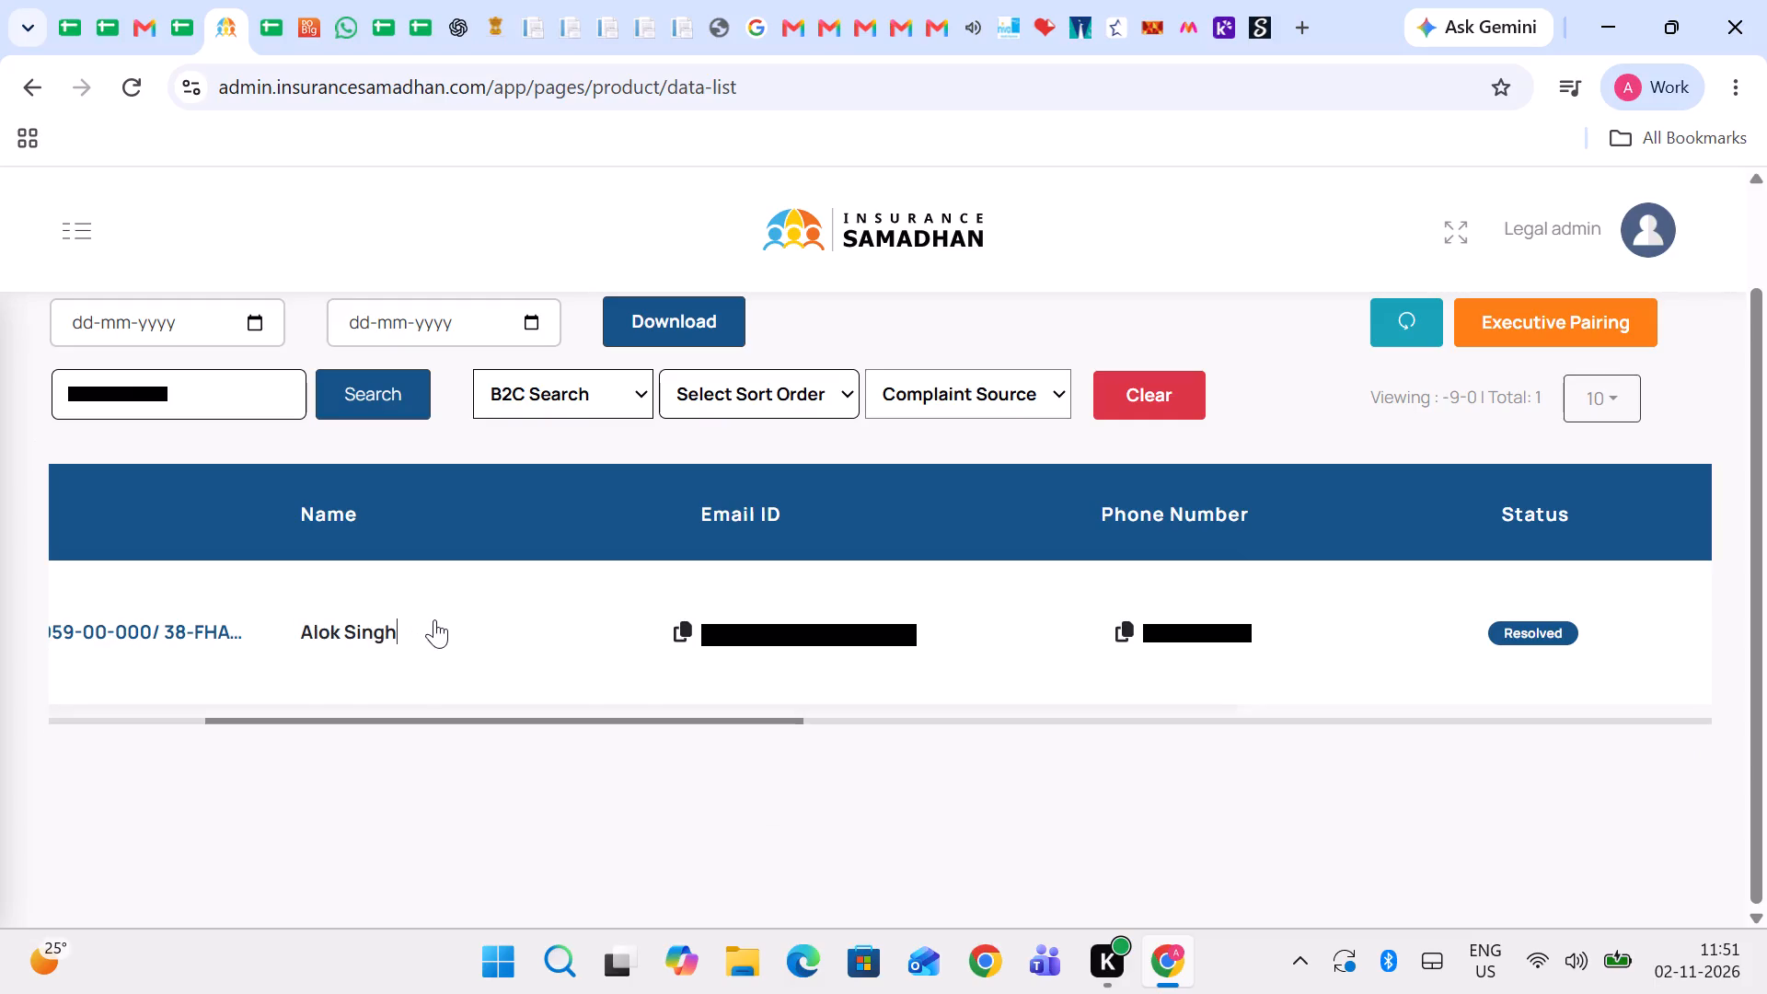
click(941, 765)
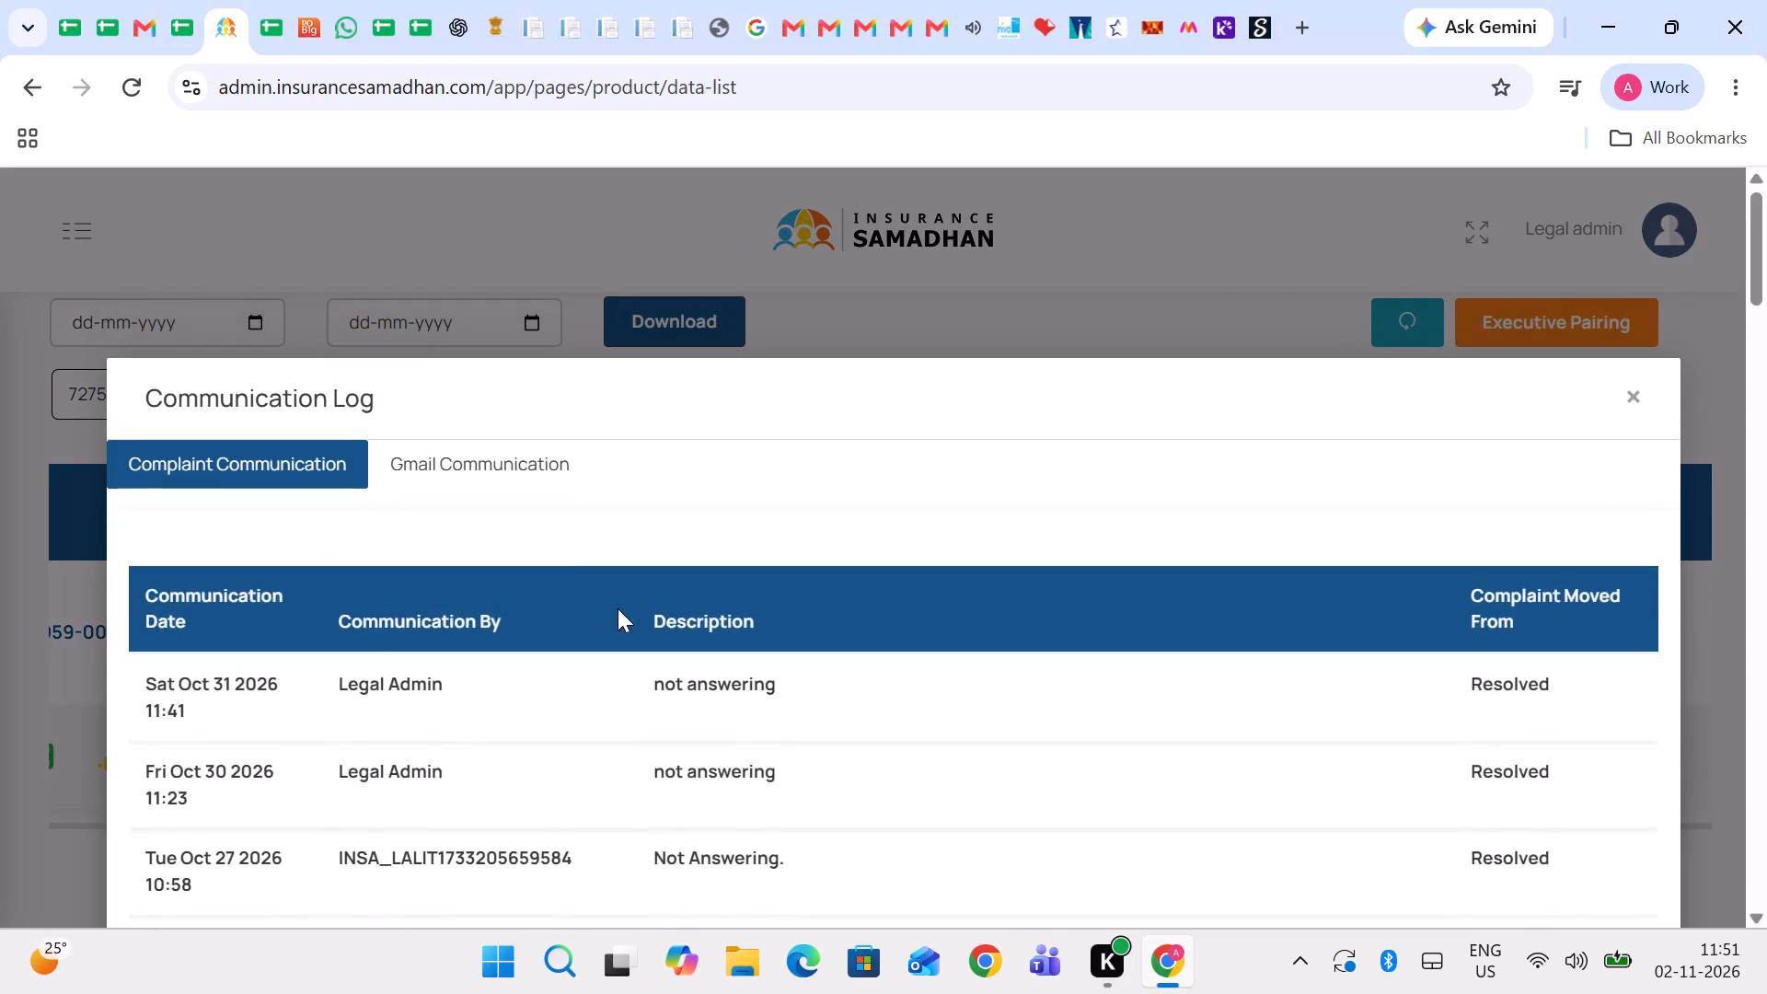
click(410, 301)
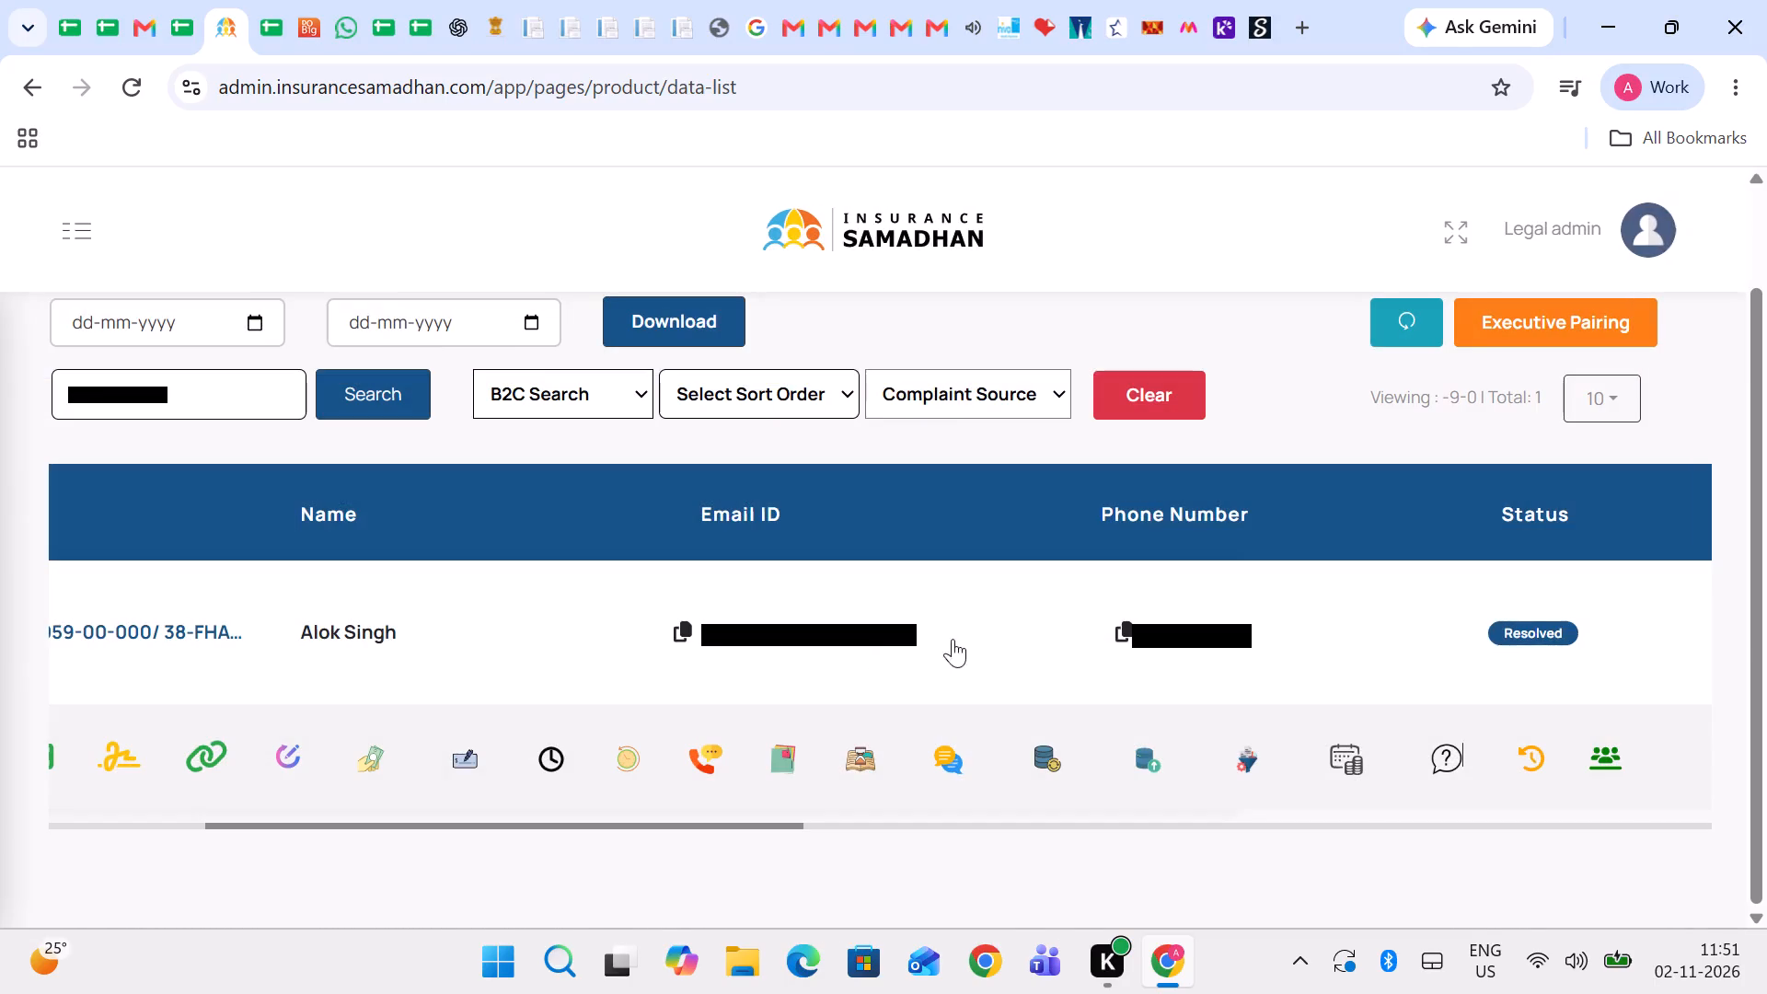
Copy the client's phone number from the found complaint, call it through Smartflo, and return to Insurance Samadhan.
click(1136, 626)
click(1126, 634)
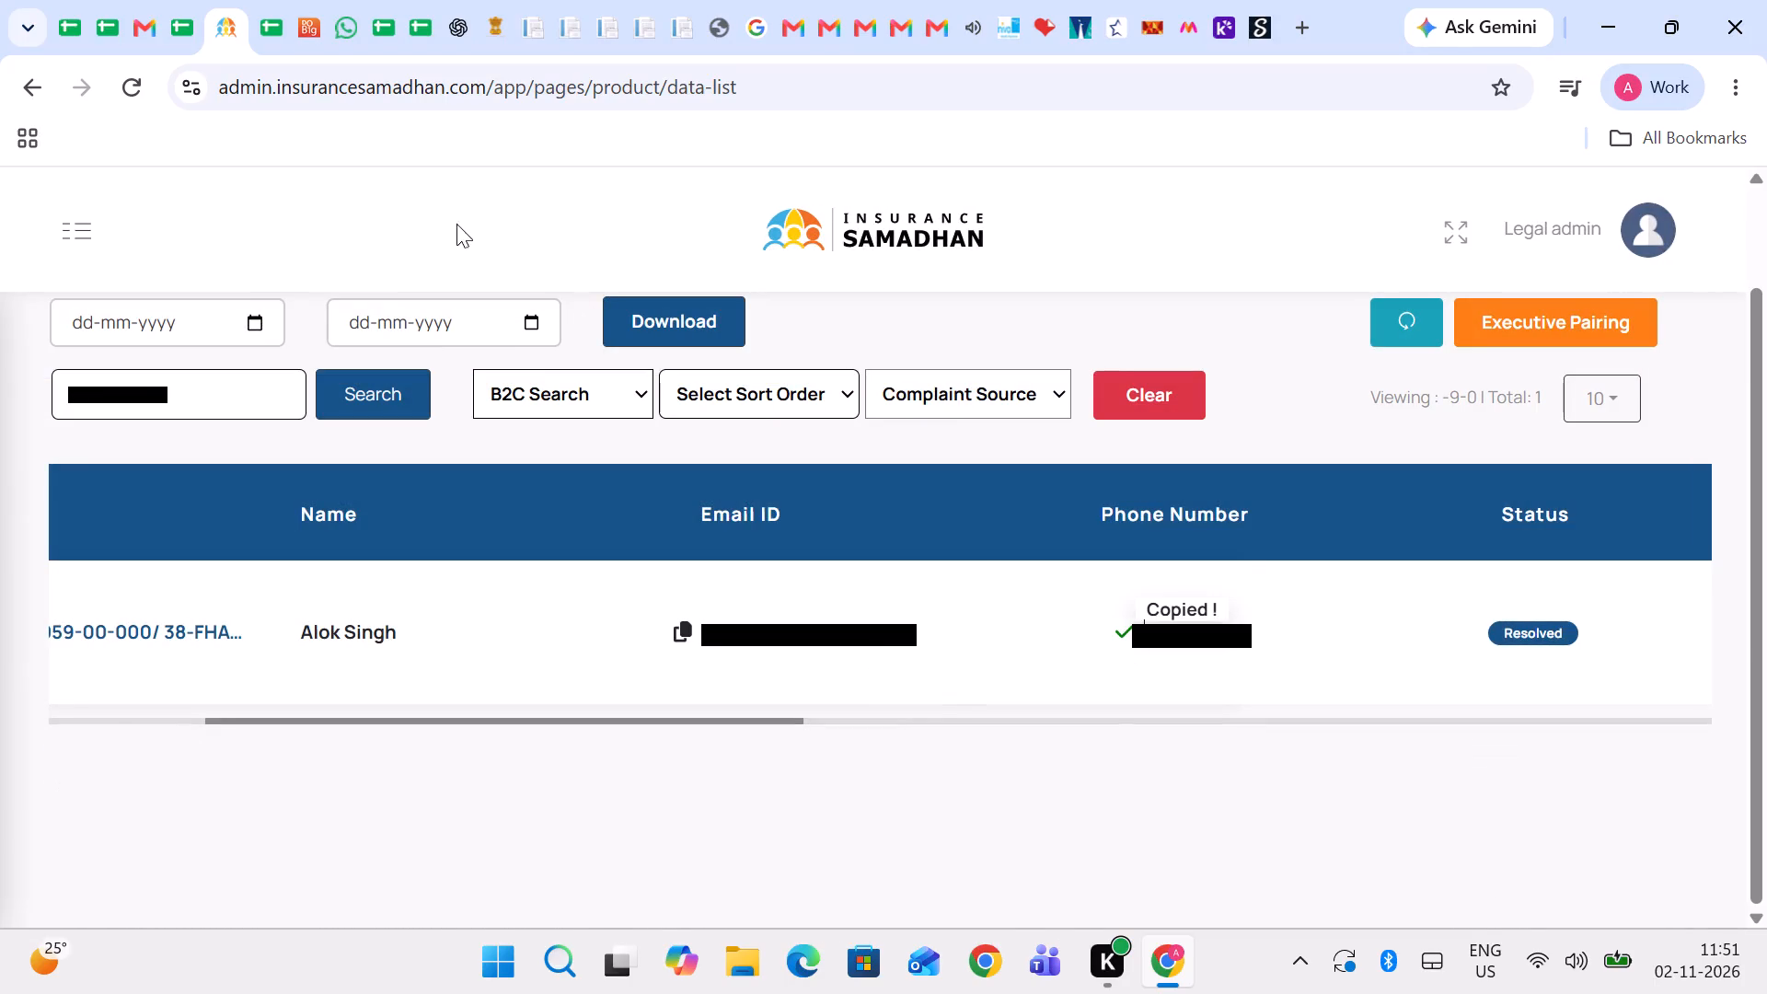
click(283, 7)
click(302, 2)
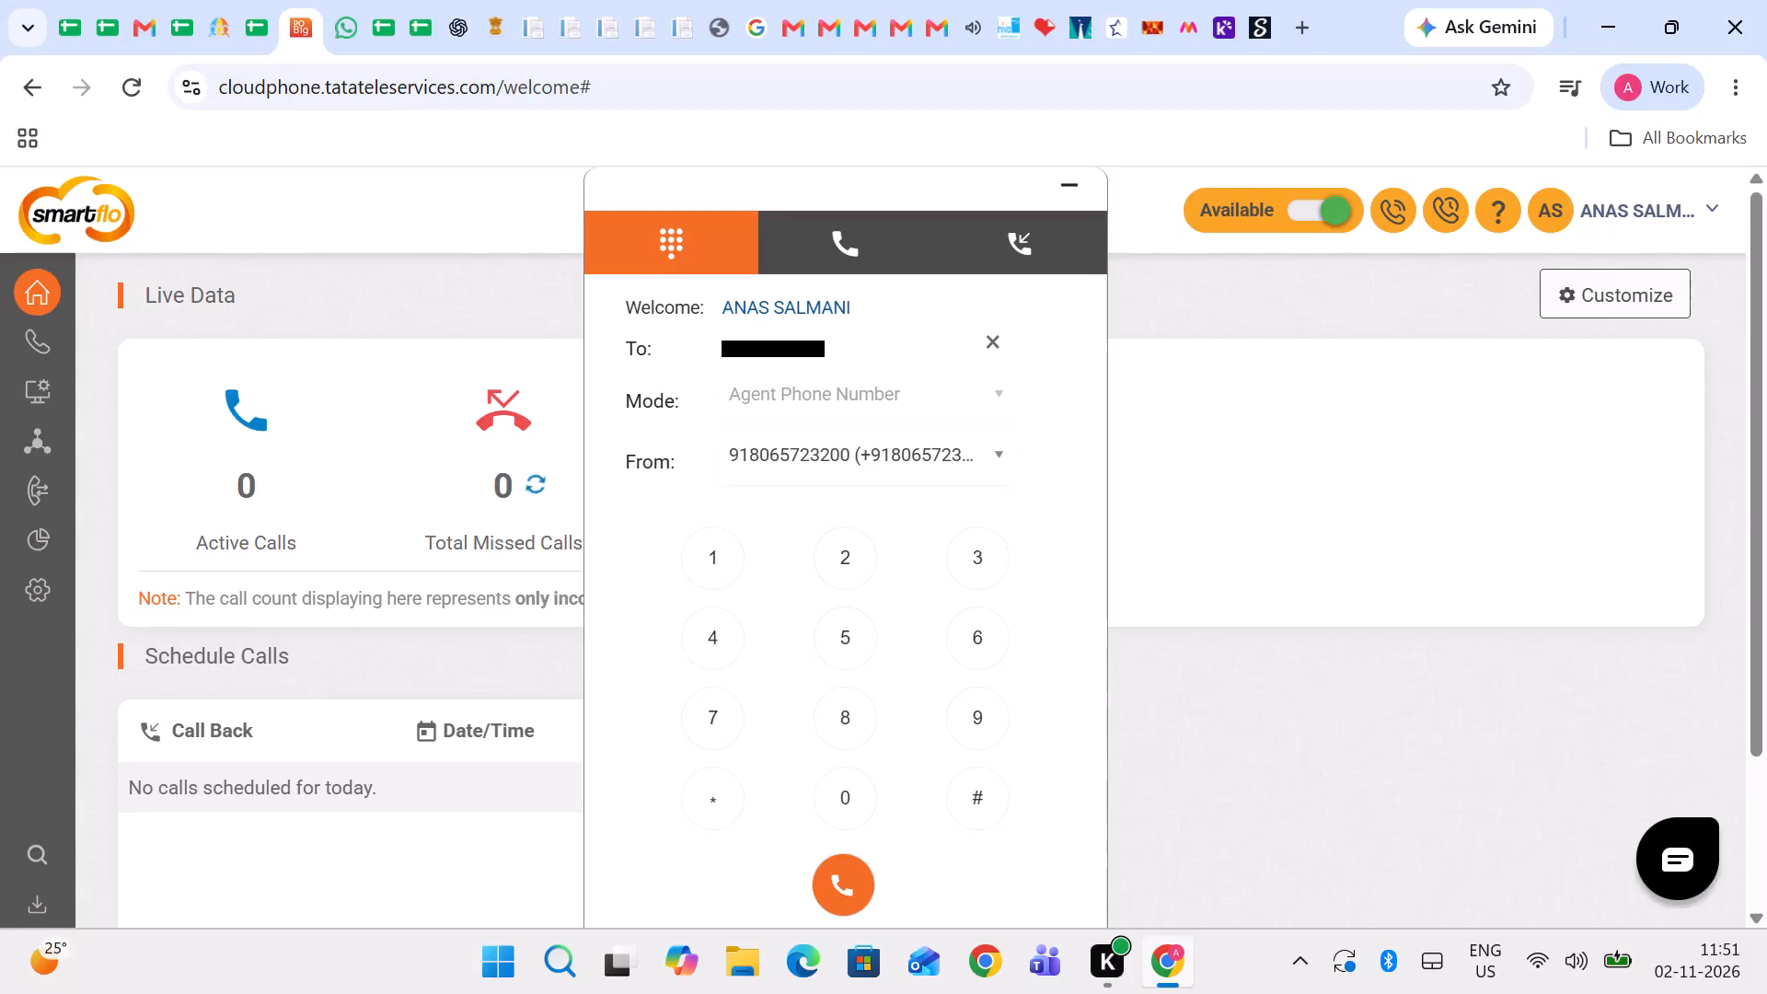
double_click(771, 349)
key(ctrl+v)
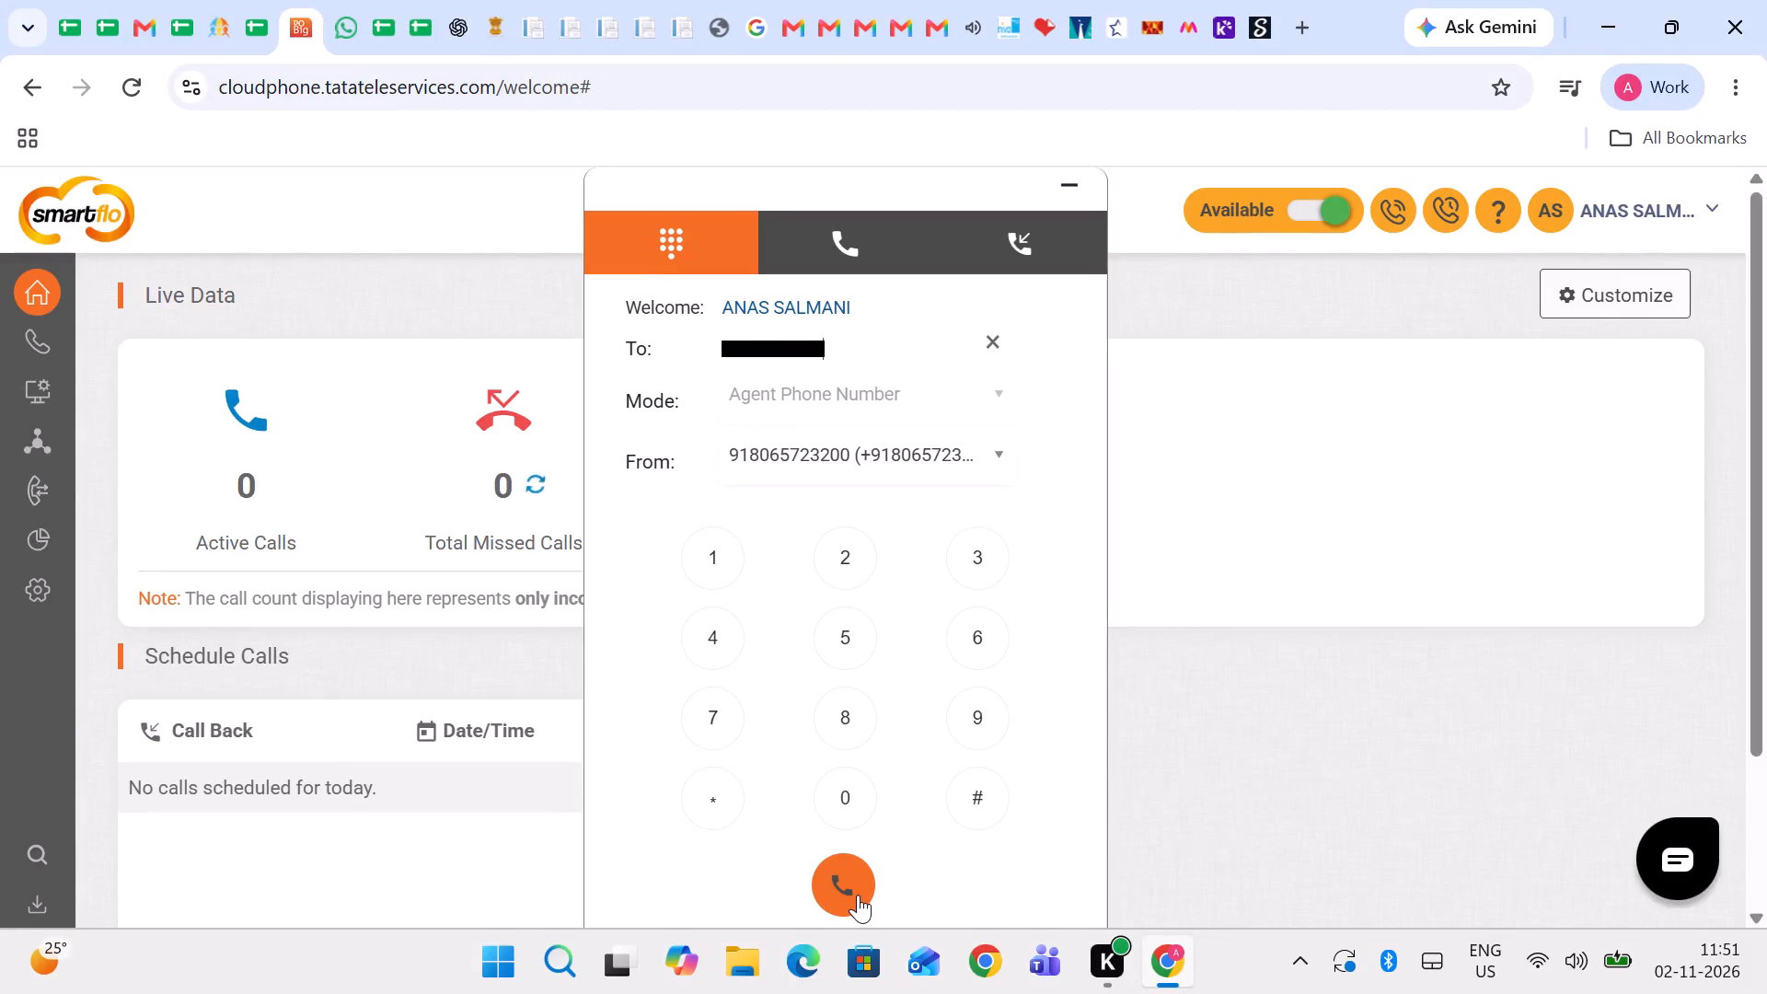
click(858, 895)
click(216, 0)
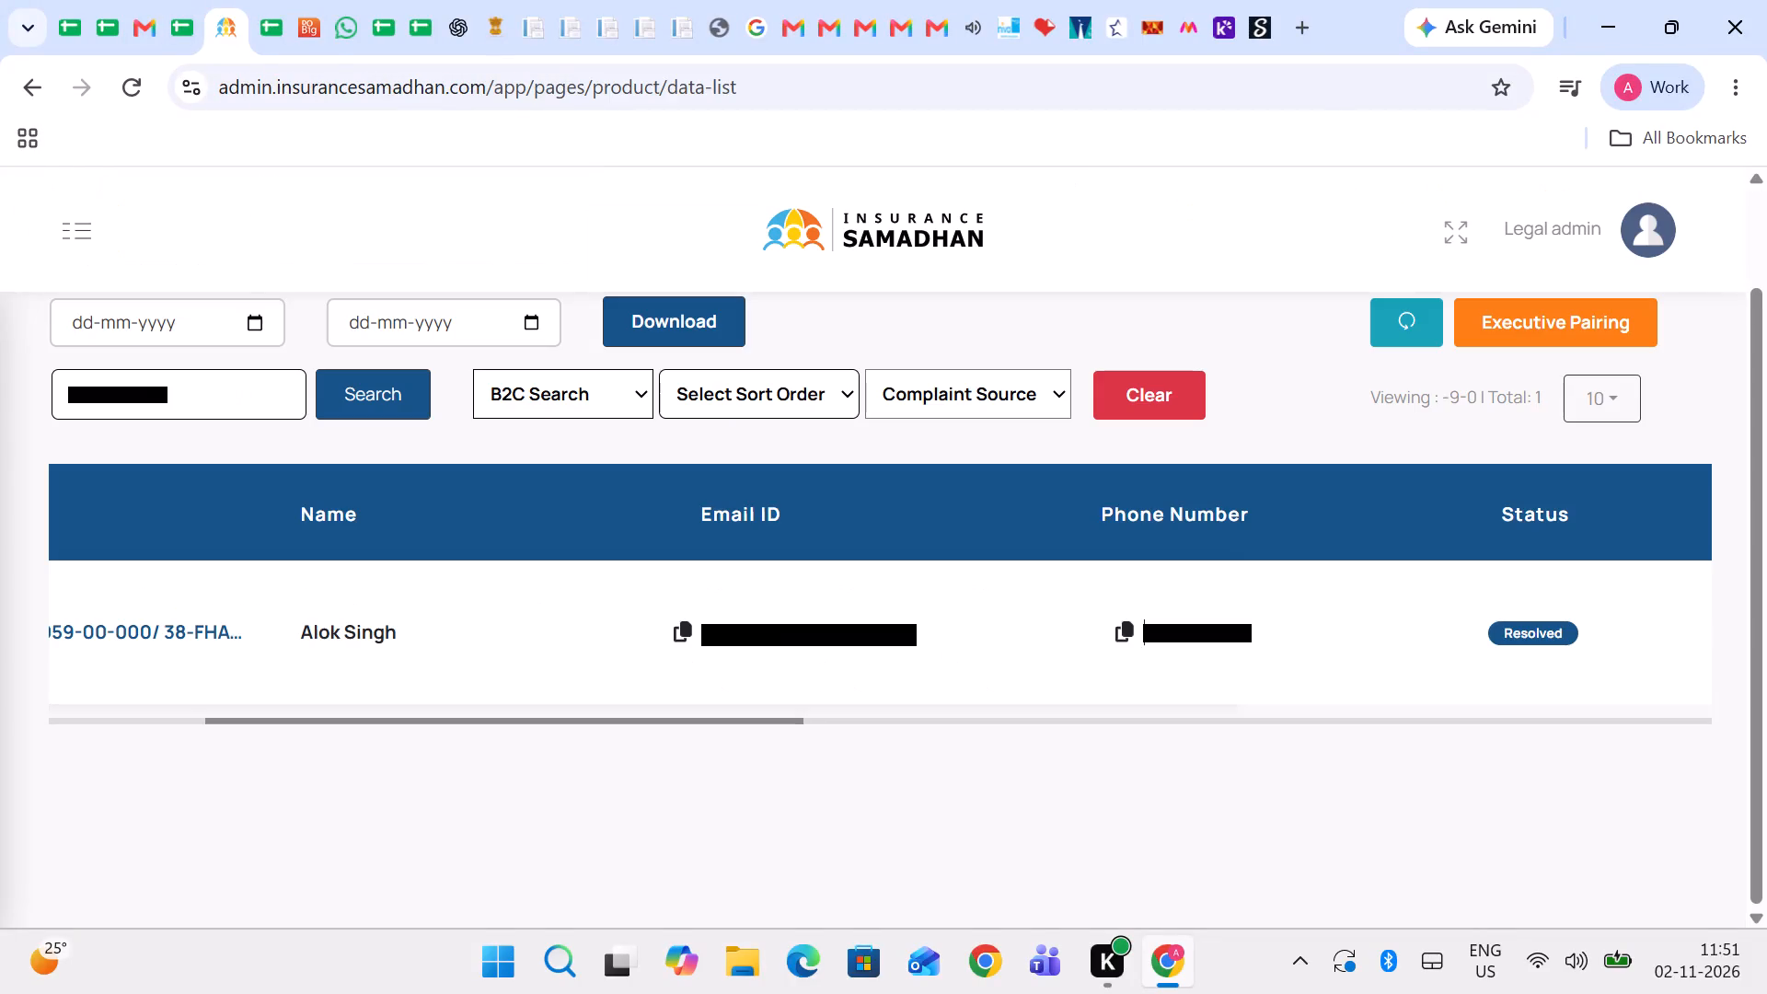
Switch to YouTube and restart the playing video from the beginning.
click(978, 6)
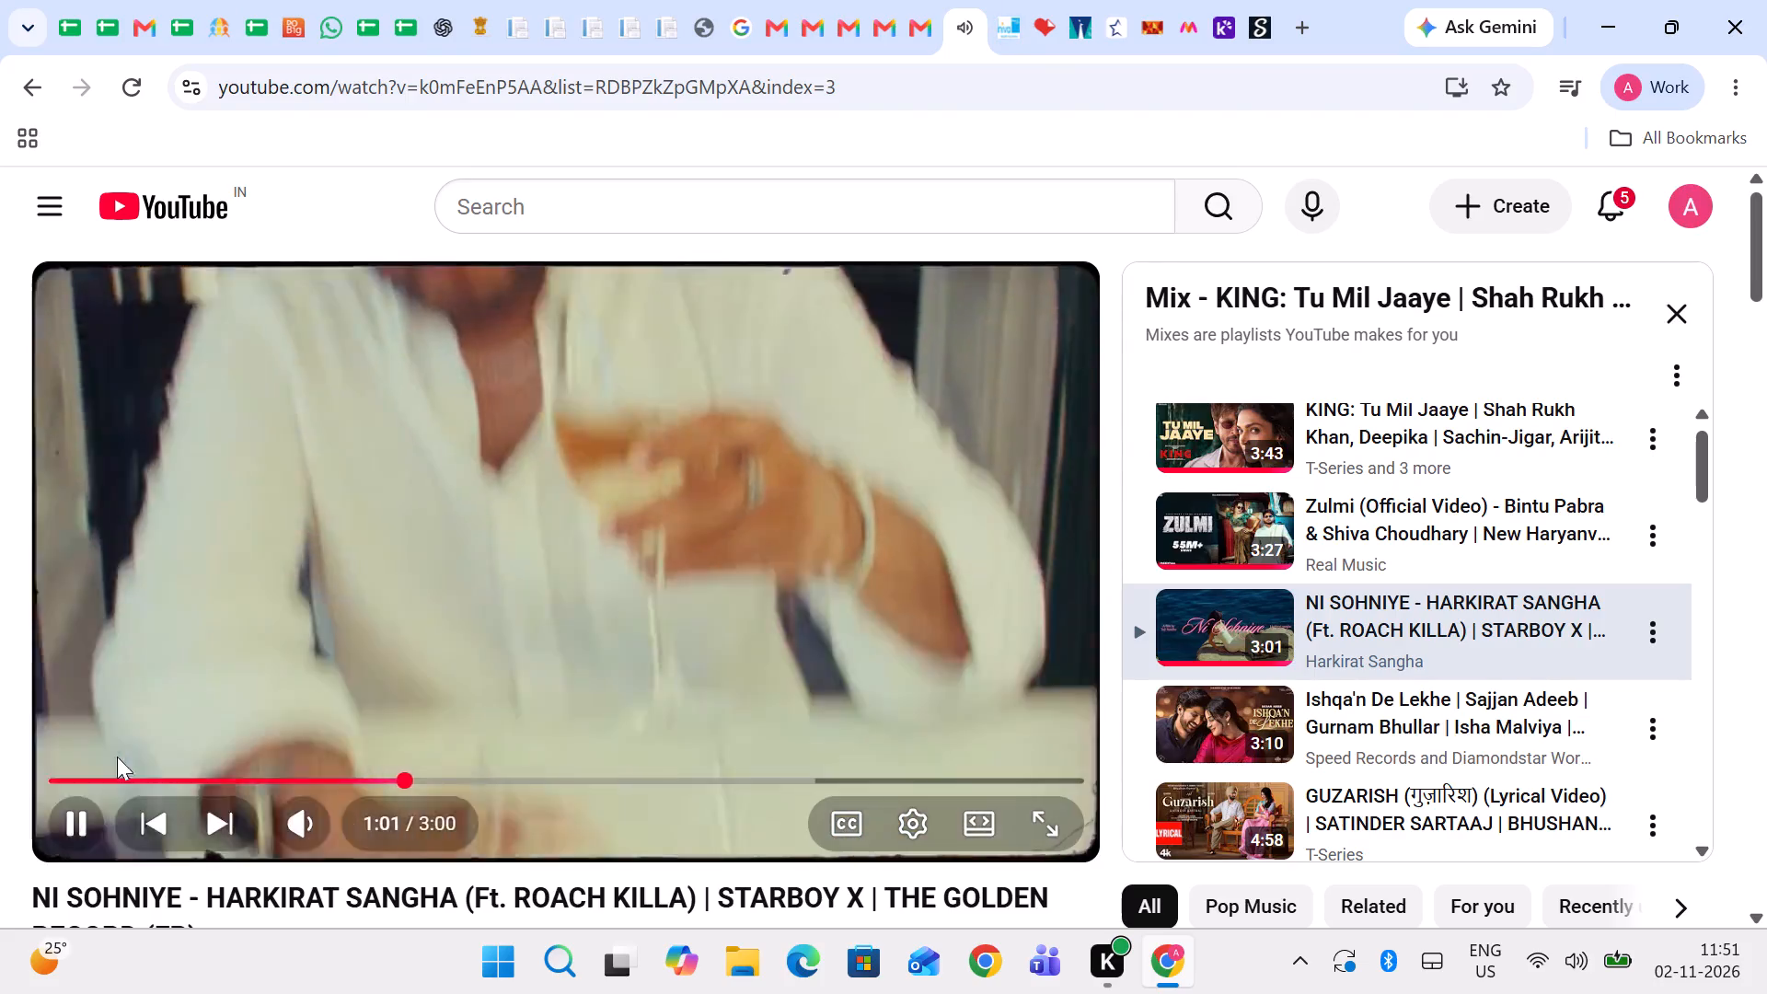
click(52, 773)
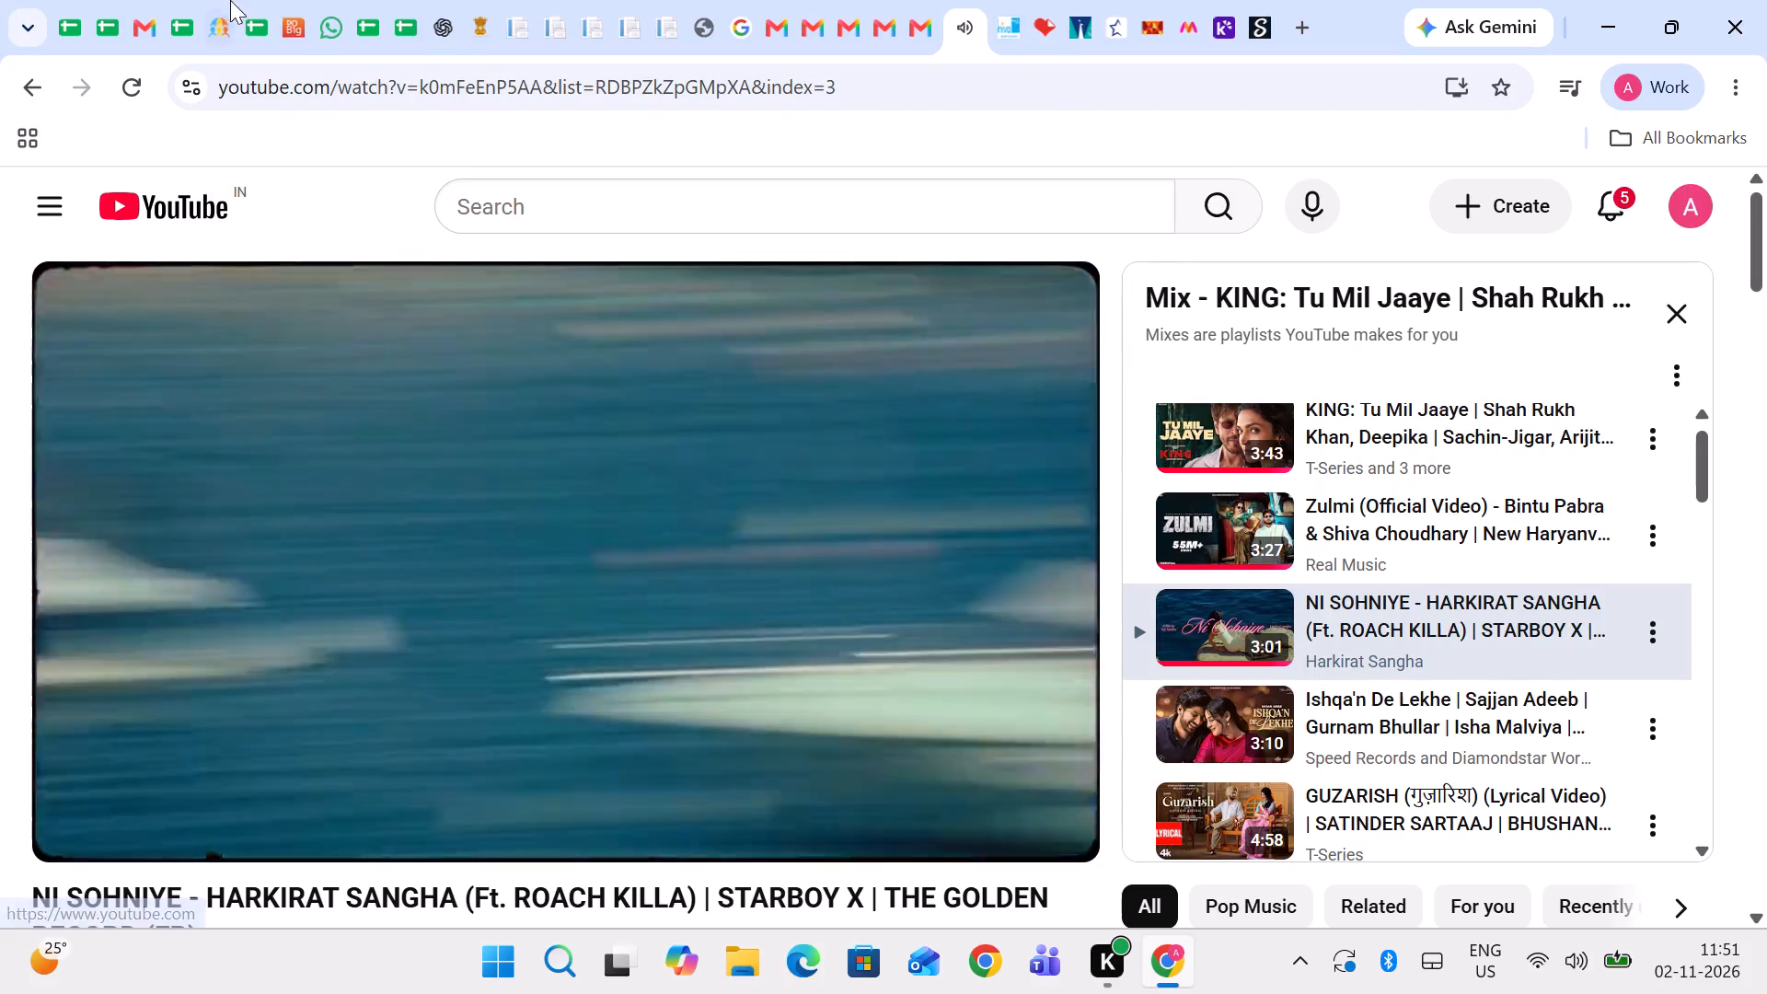
Copy "not answering" from the row 56 client's communication log in Insurance Samadhan and save it as a new comment dated 02-11-2026.
click(225, 0)
click(543, 630)
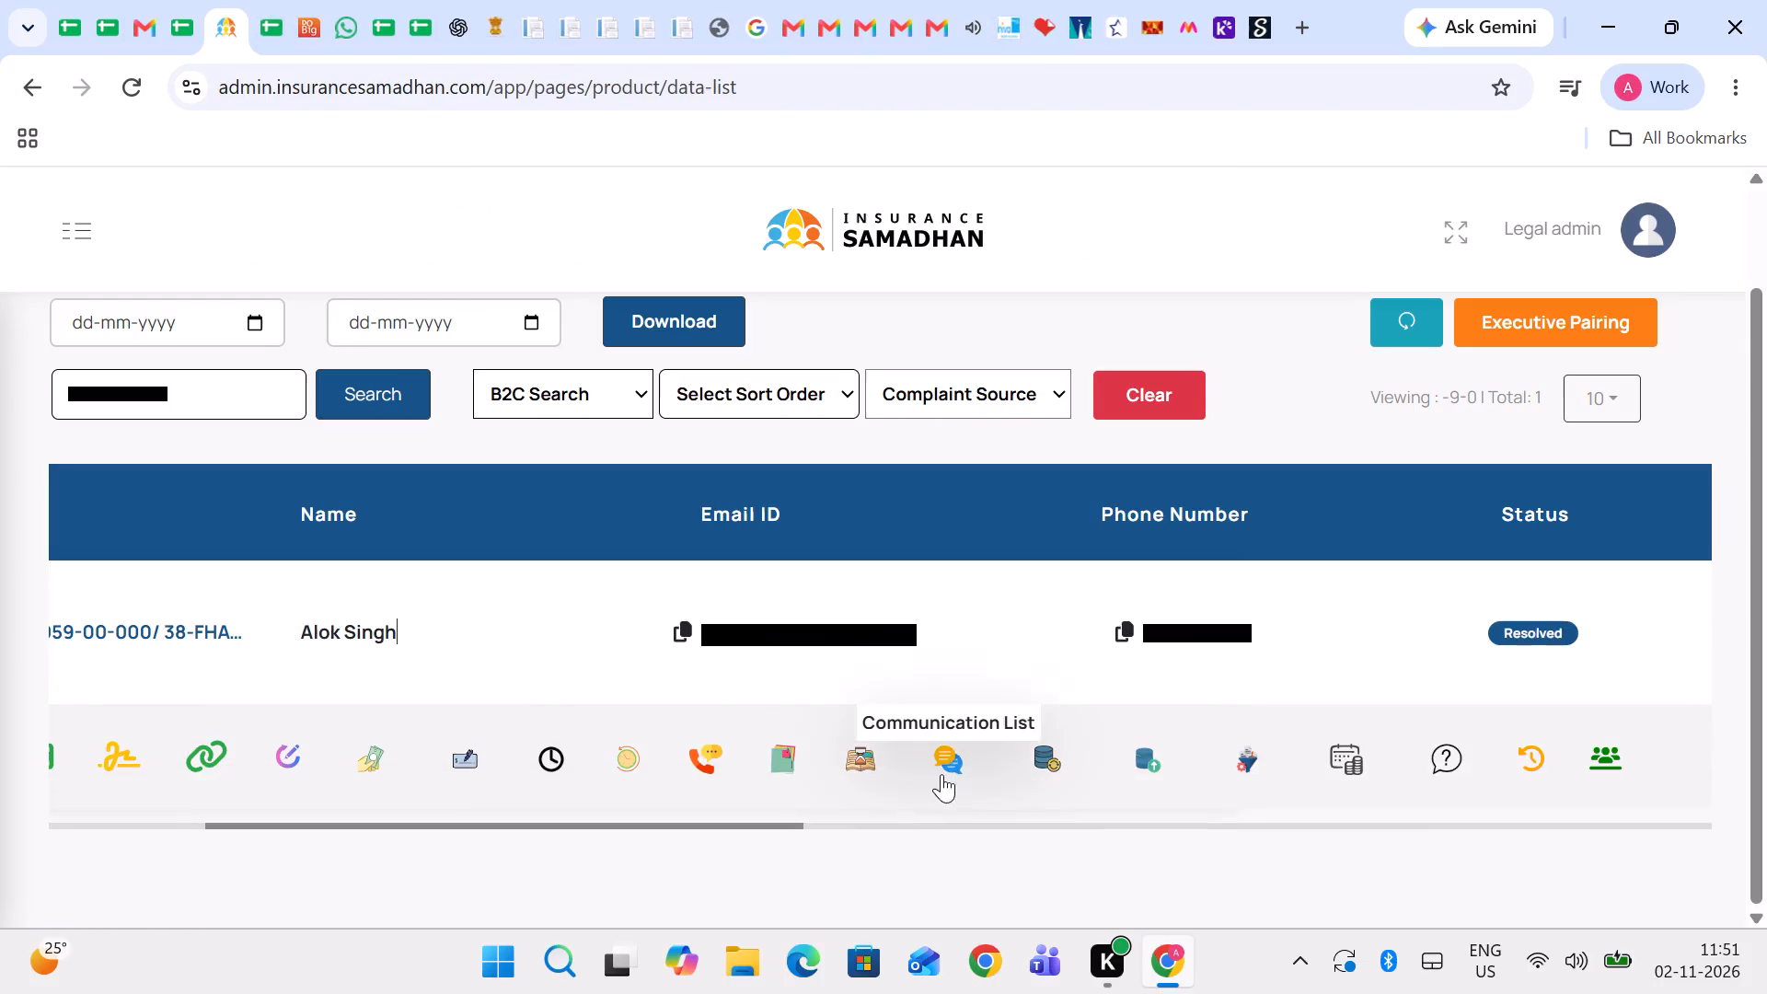
click(955, 766)
drag(606, 679, 859, 657)
key(ctrl+c)
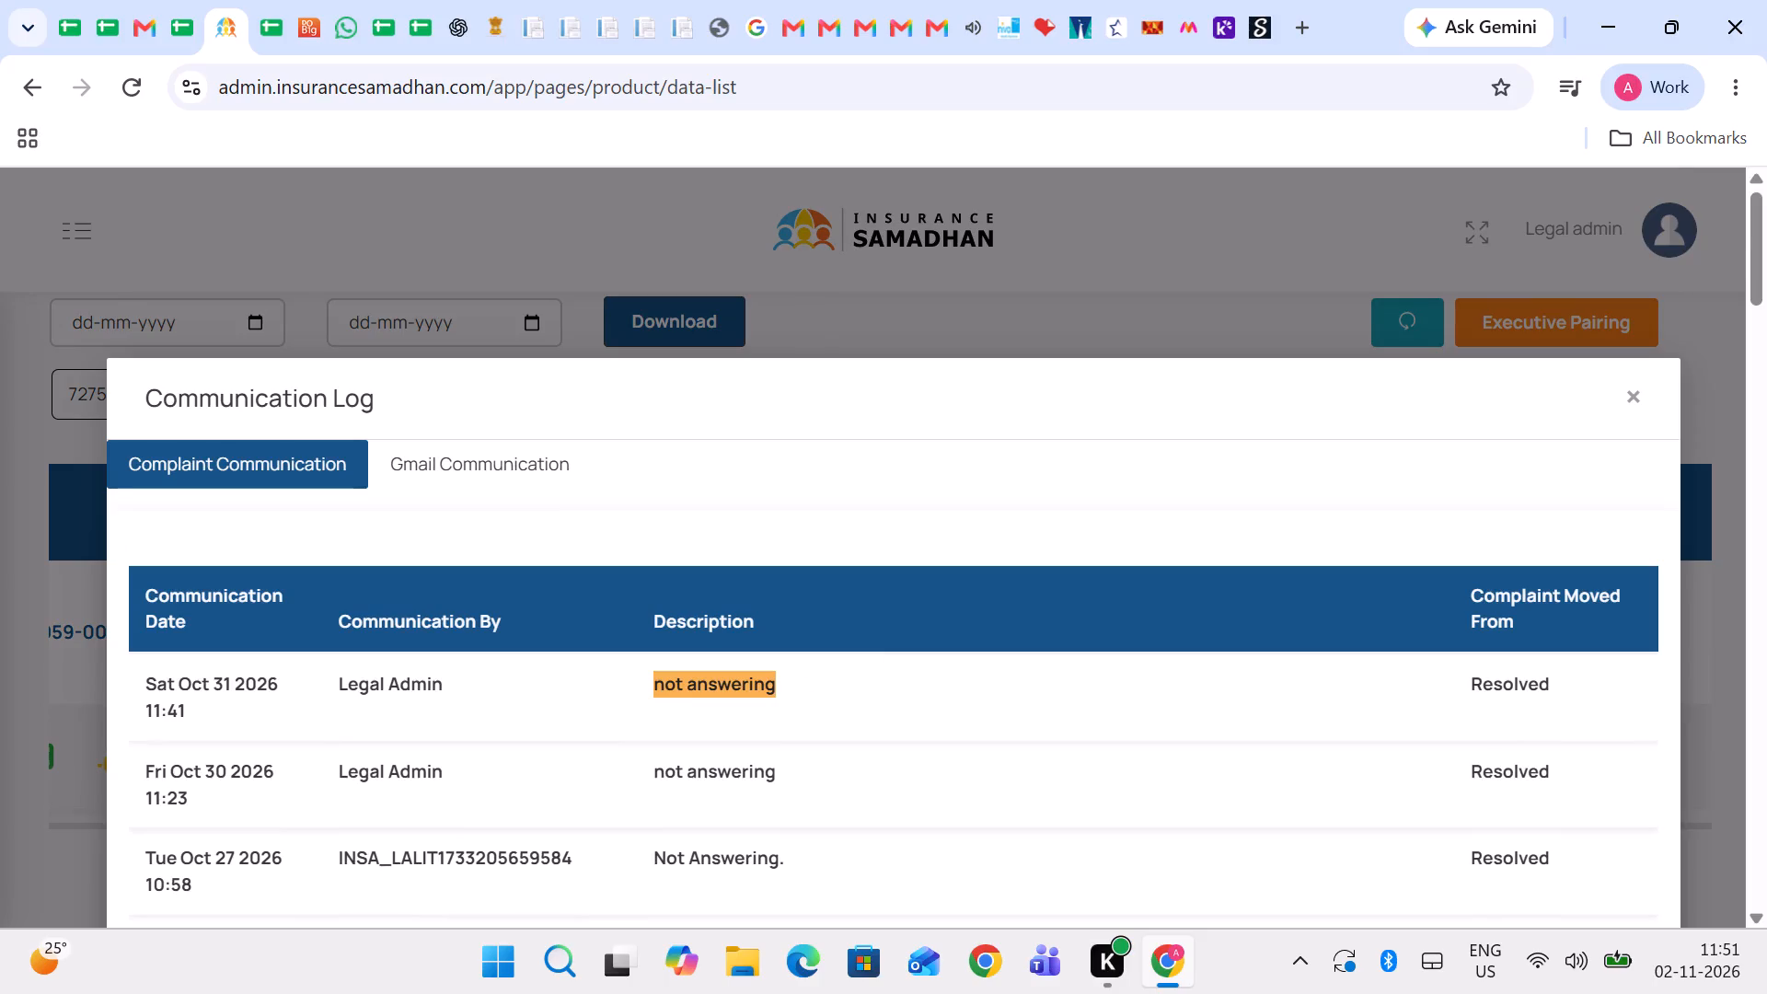
key(ctrl+c)
scroll(767, 683, down, 13)
scroll(974, 816, down, 5)
click(989, 823)
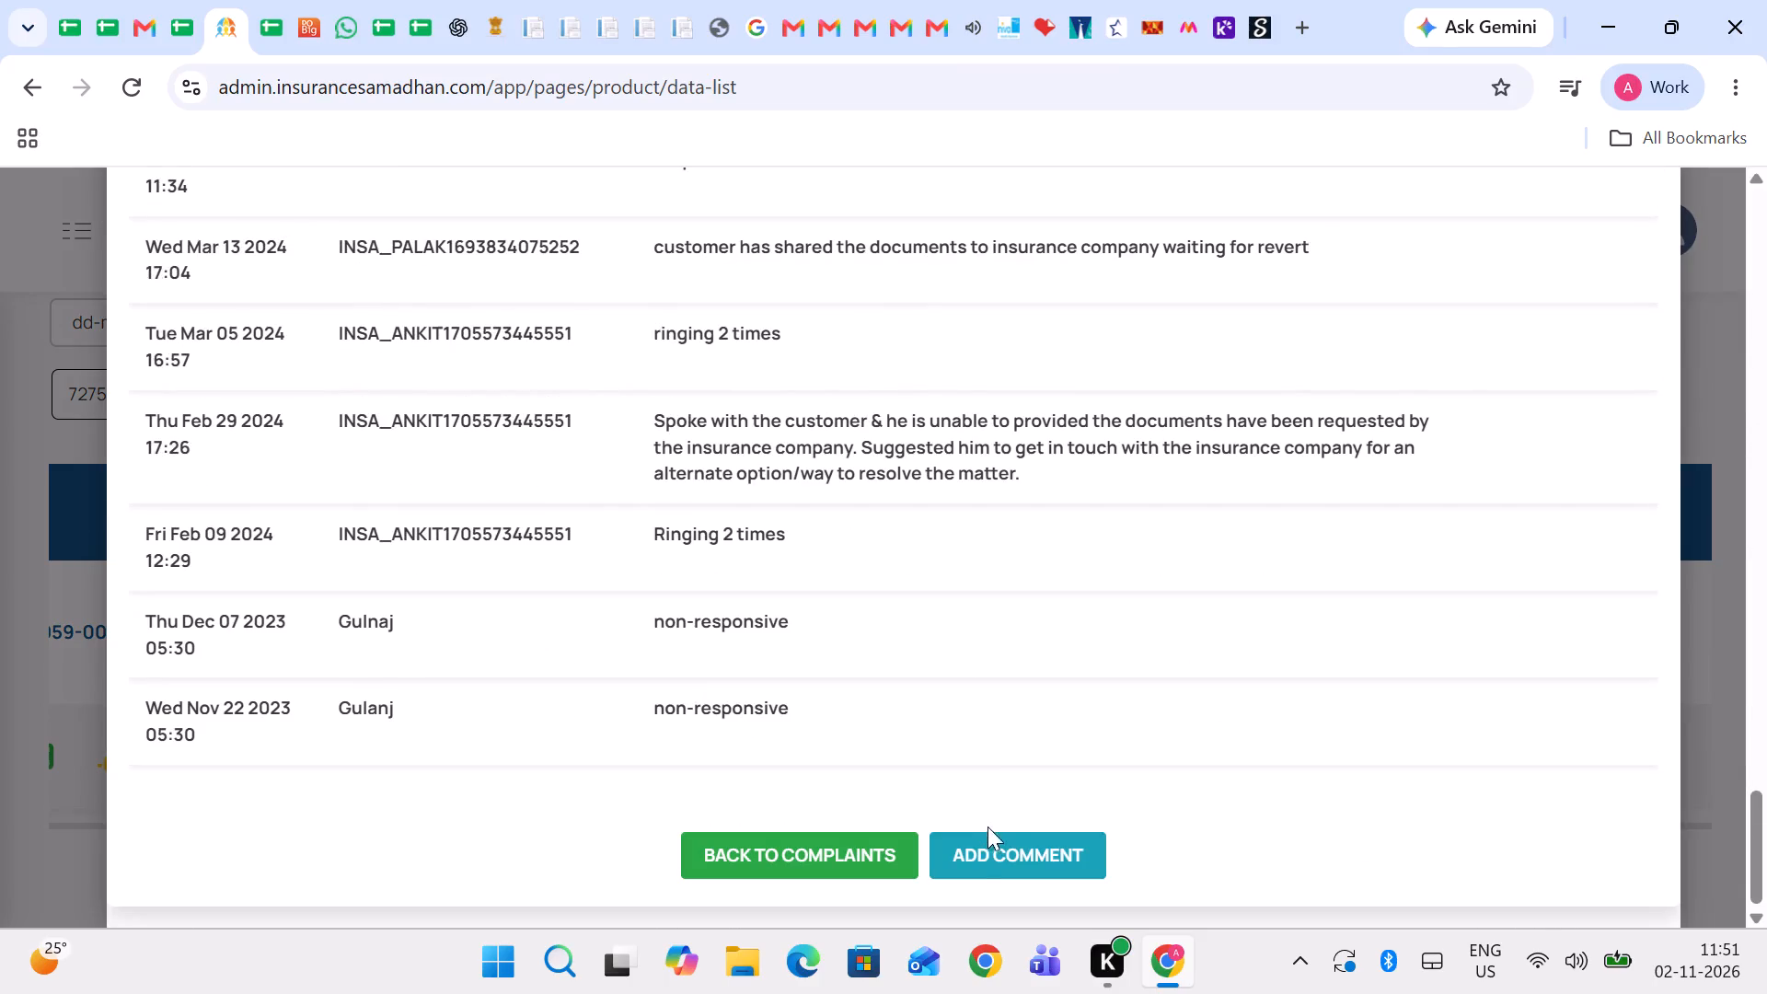
click(967, 862)
ctrl+click(836, 730)
key(ctrl+v)
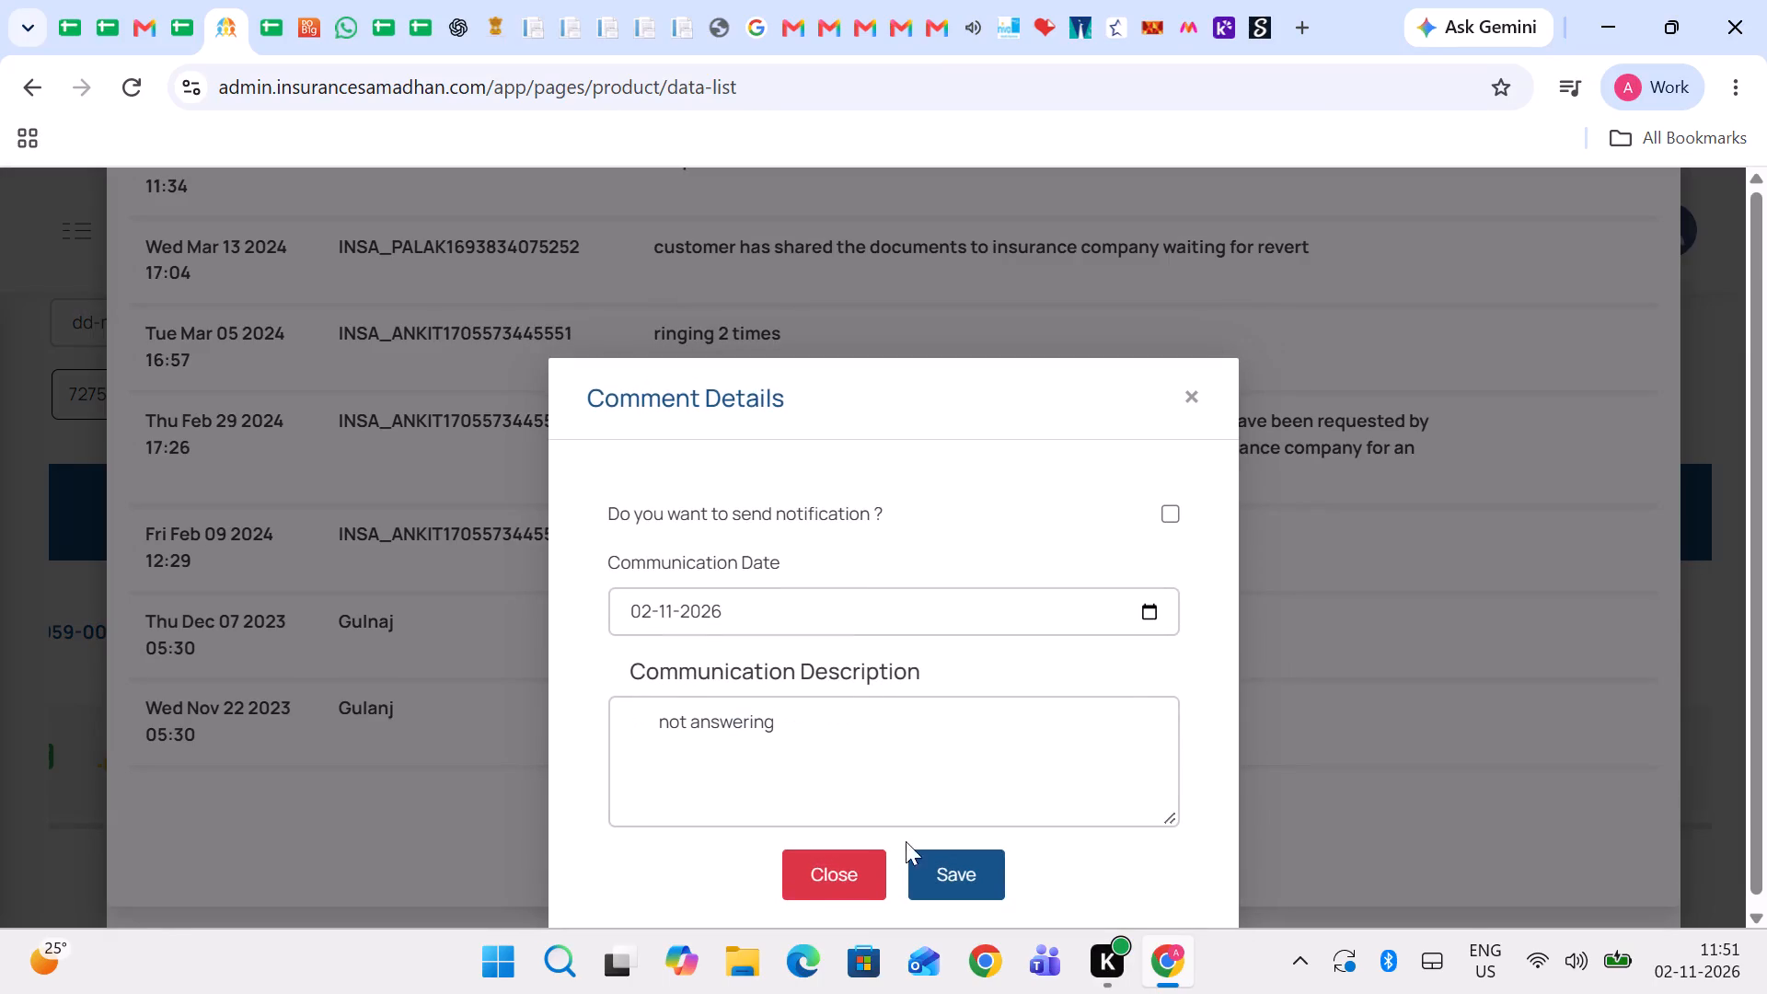
click(906, 841)
click(941, 864)
click(88, 618)
drag(97, 410, 139, 192)
Set the Comments value for row 56 of the November 2026 resolved sheet to Not Answering.
click(188, 0)
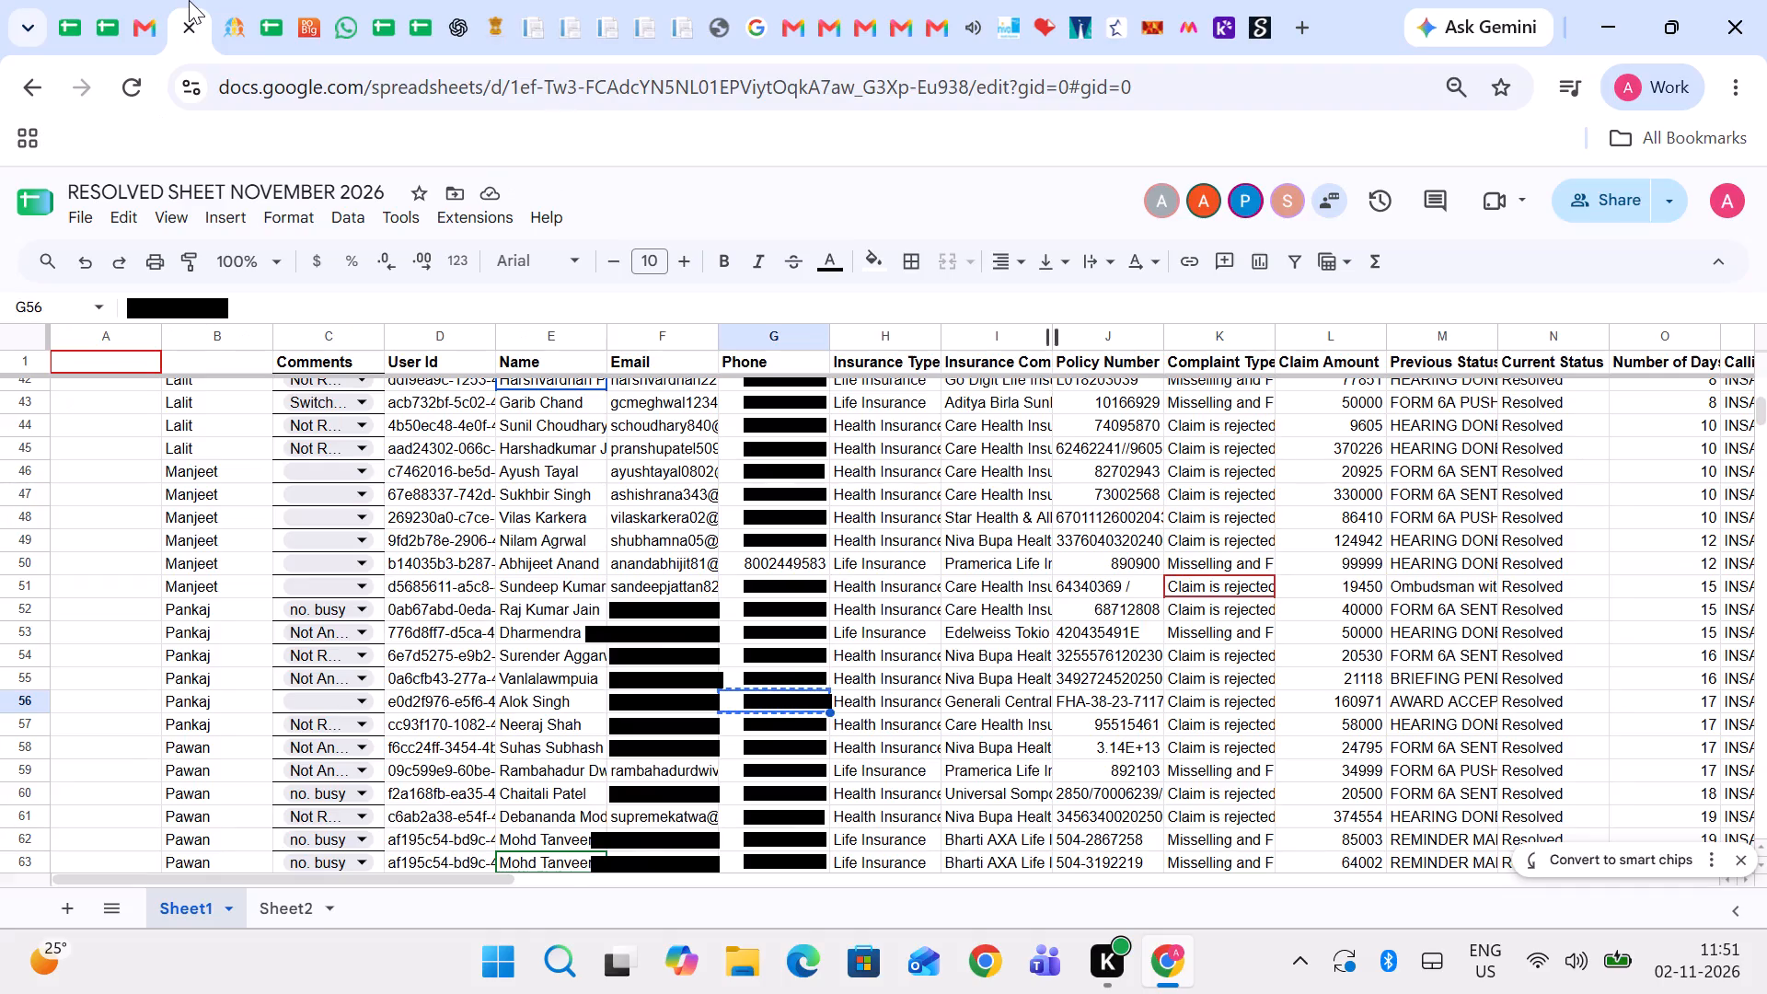
key(Left)
key(Left)
key(Left)
key(Left)
key(Return)
key(Return)
key(Up)
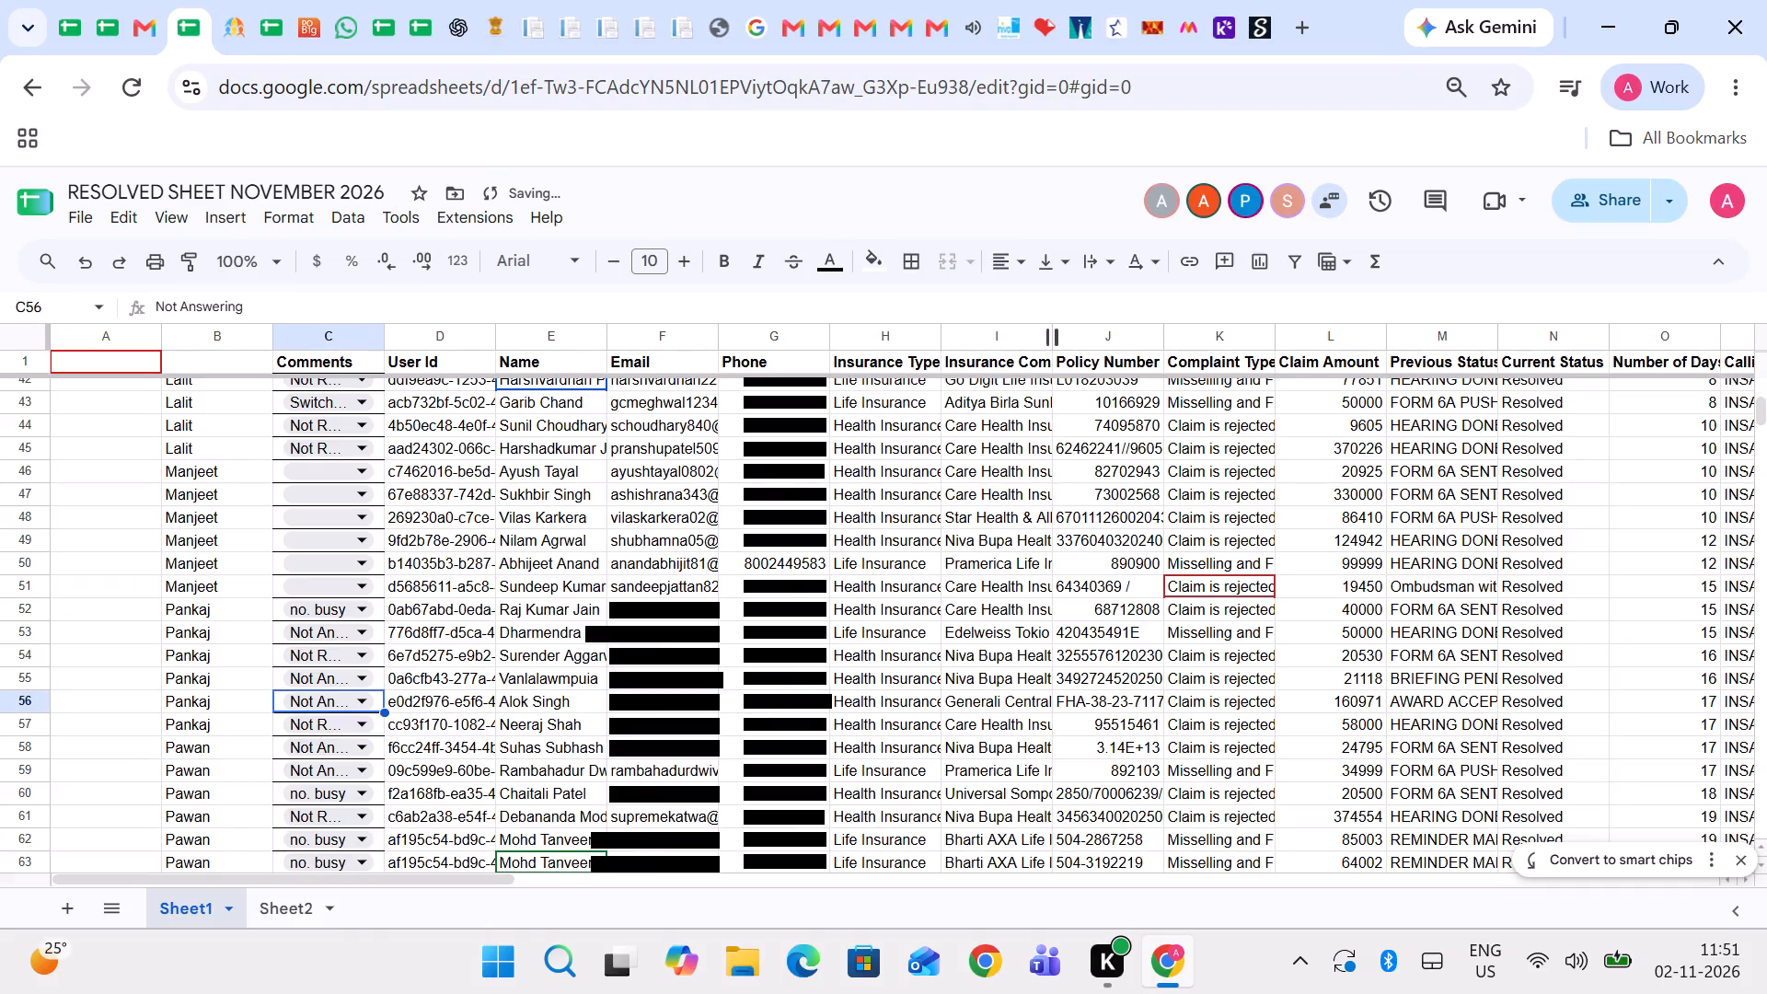
Switch to the Smartflo dialer to check on the call.
click(306, 0)
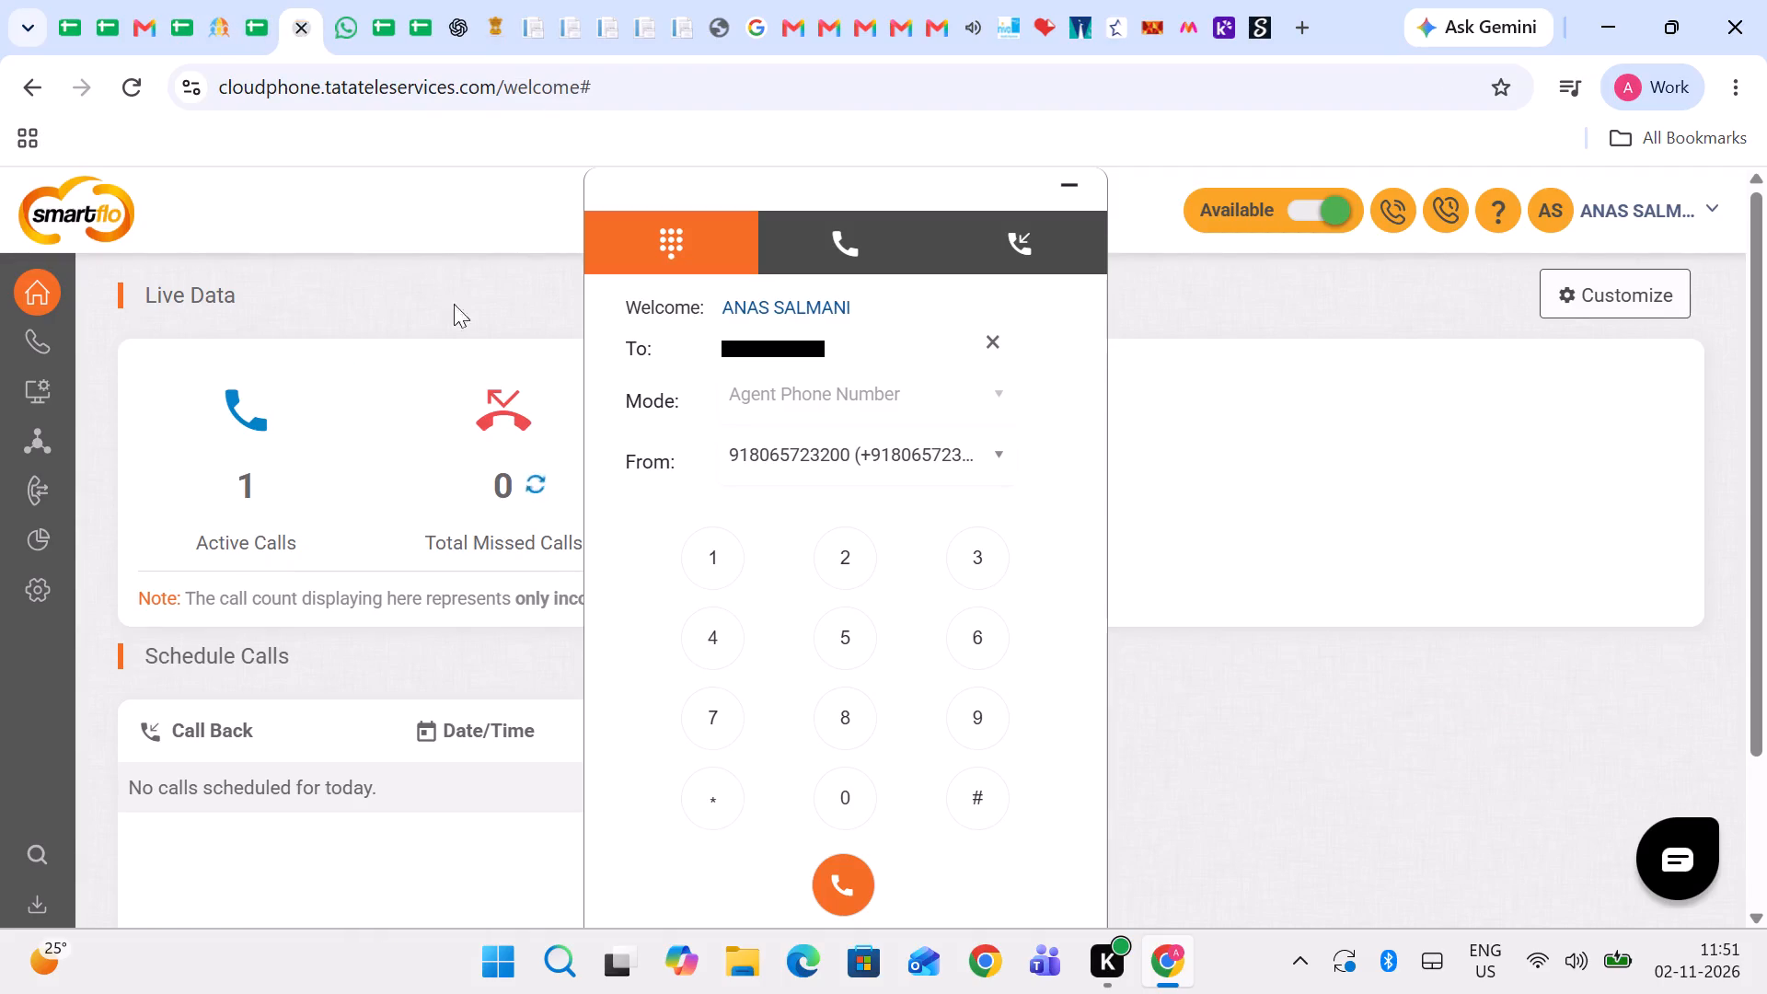
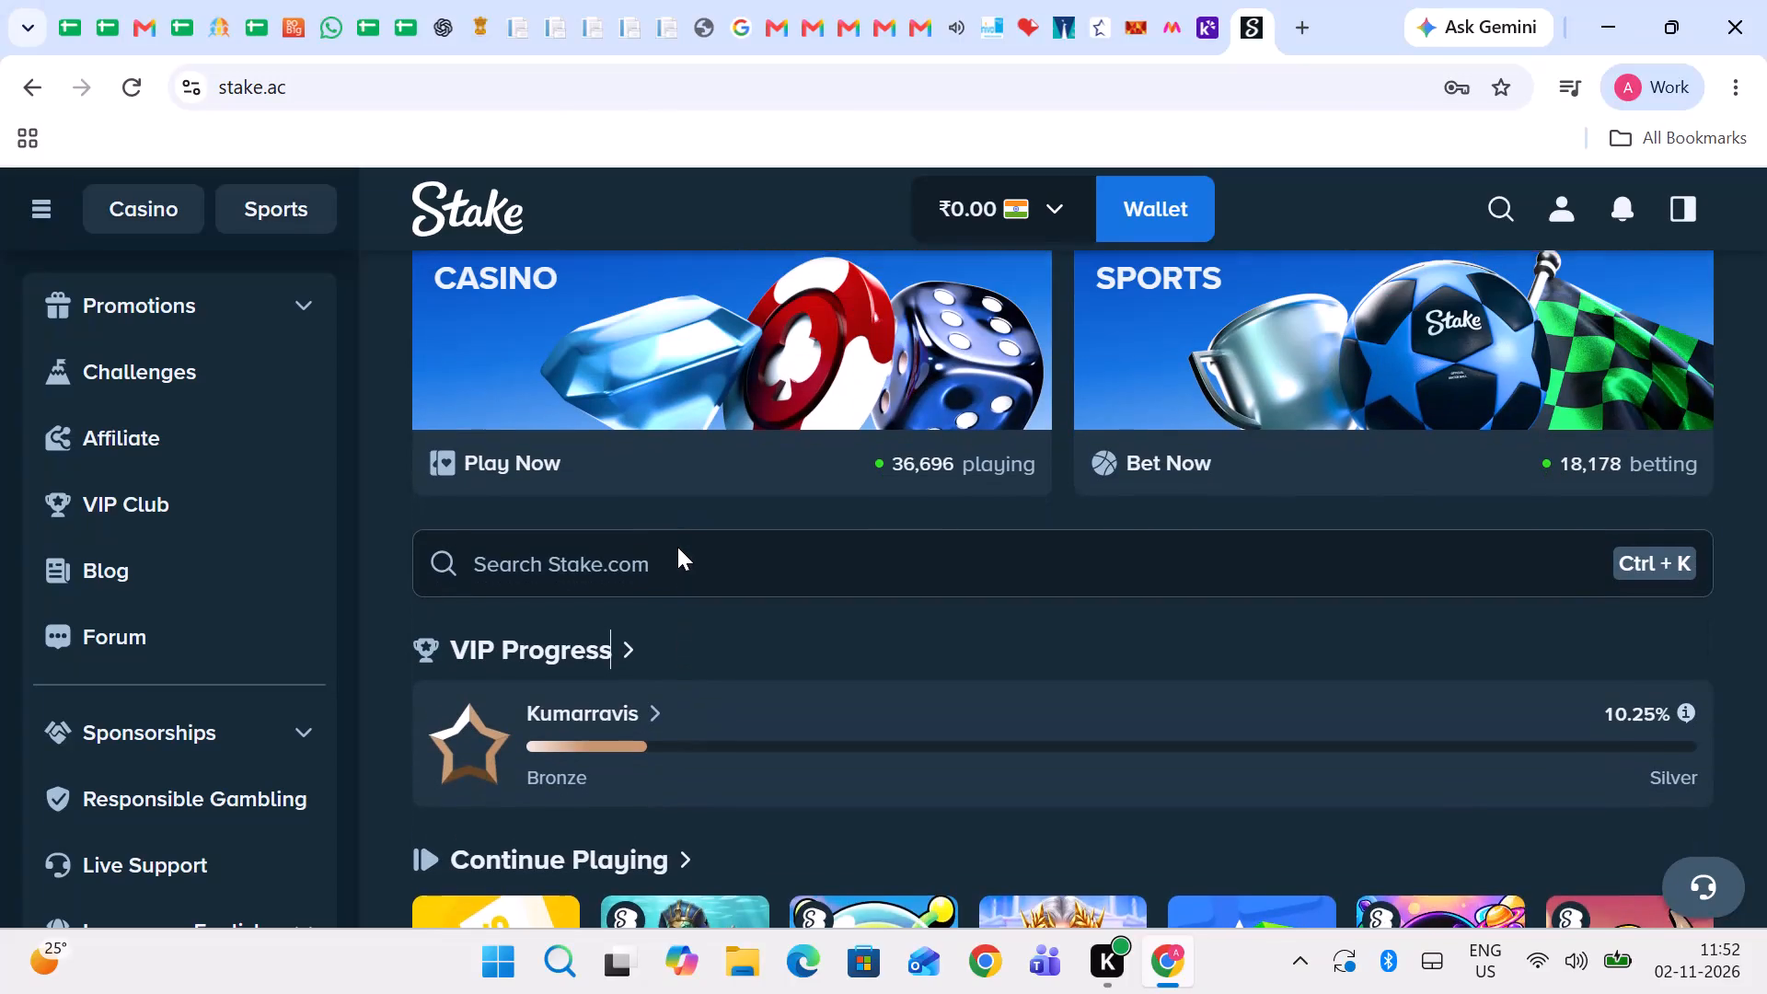
Switch to the OCTOBER RECOVERY 2026 spreadsheet.
click(373, 0)
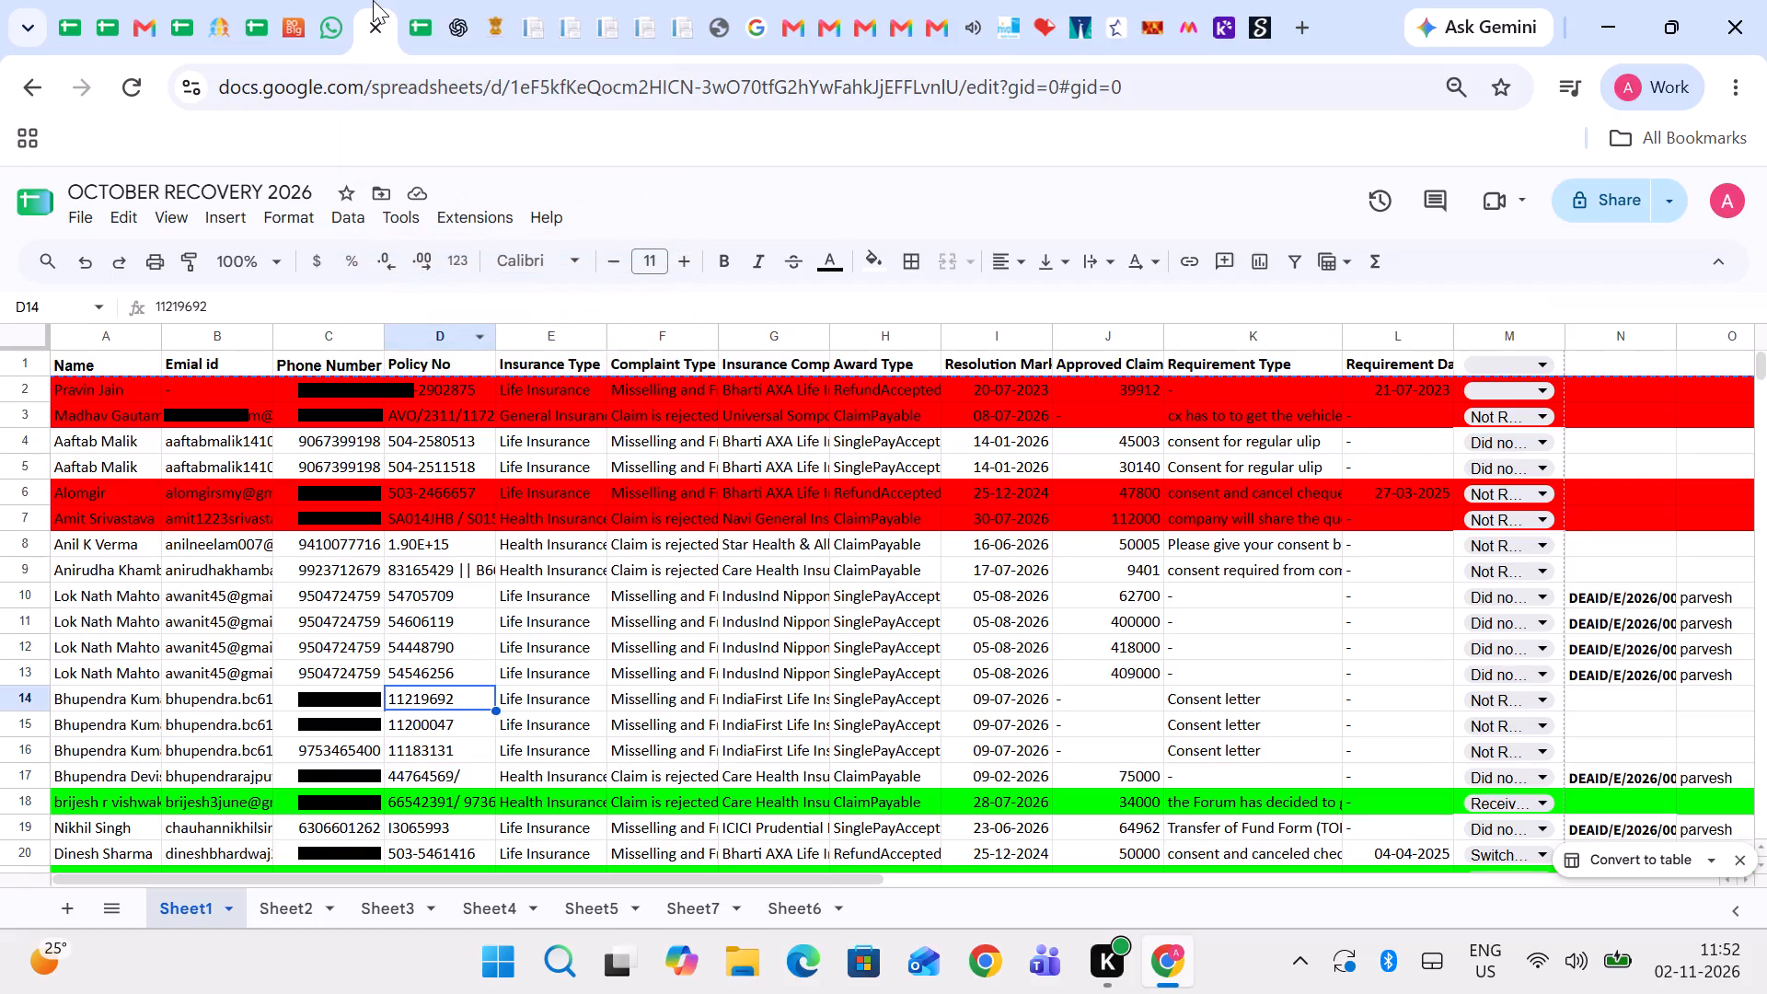
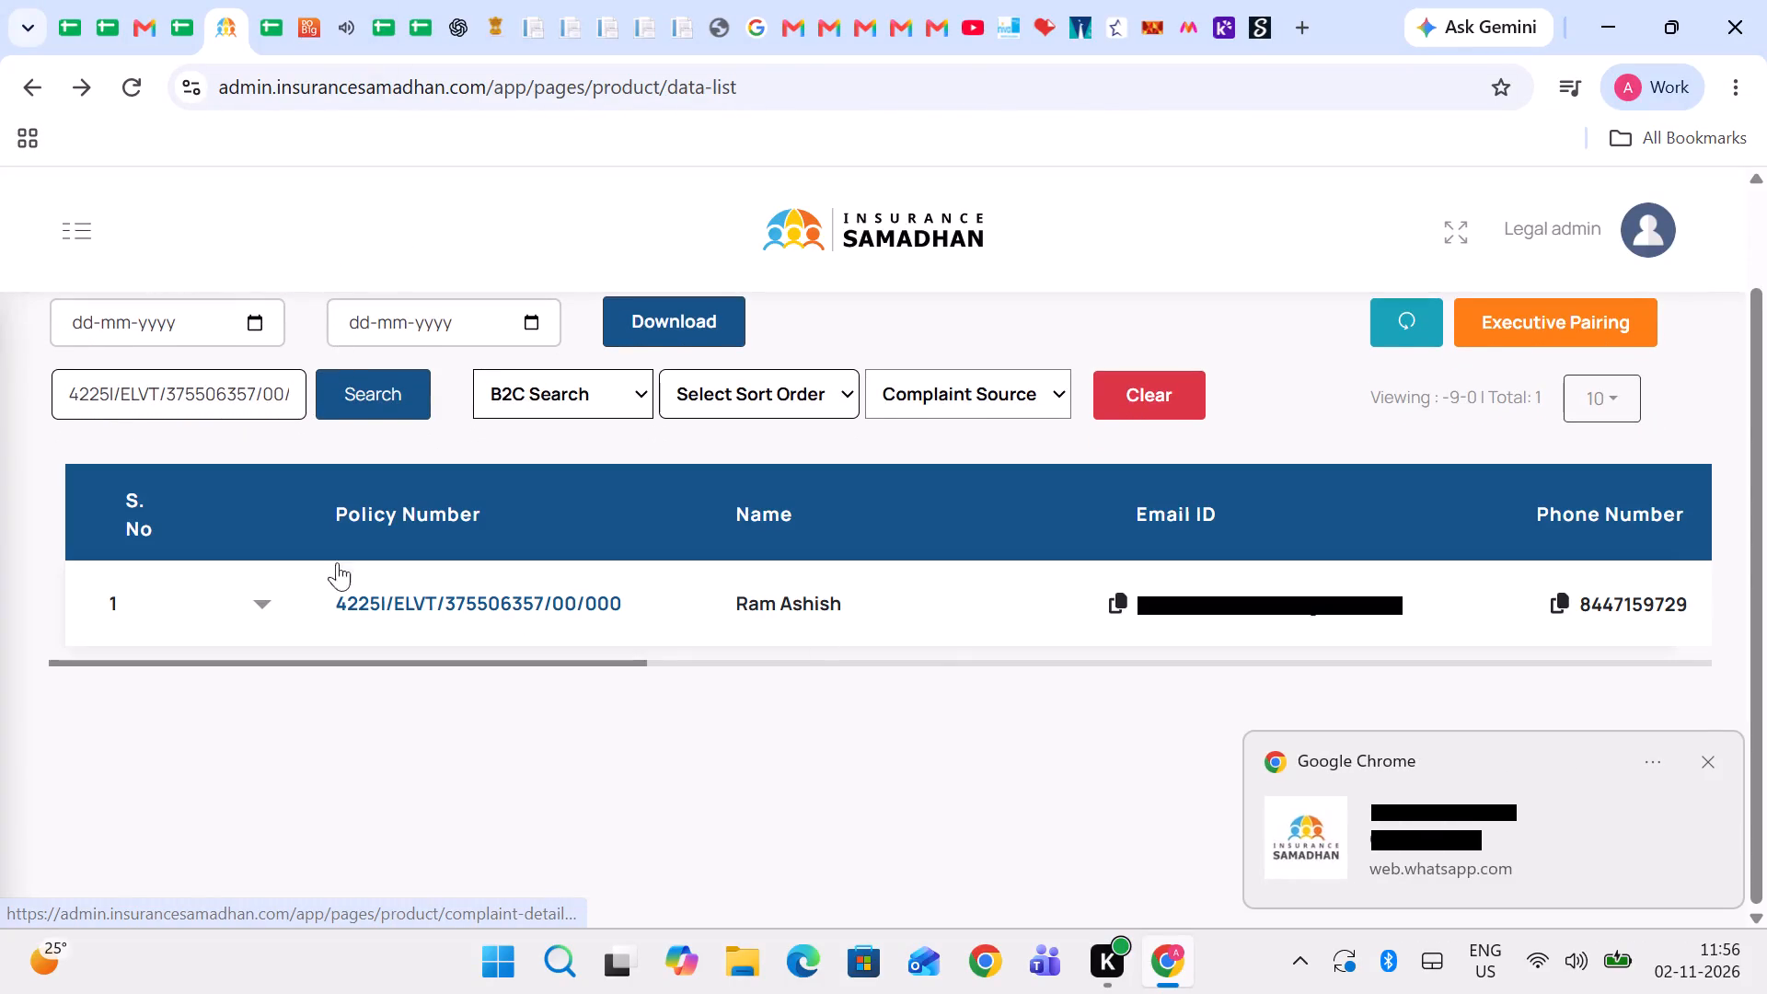
Open the complaint found by the policy number search in Insurance Samadhan and examine its Resolution section details.
click(256, 611)
click(404, 606)
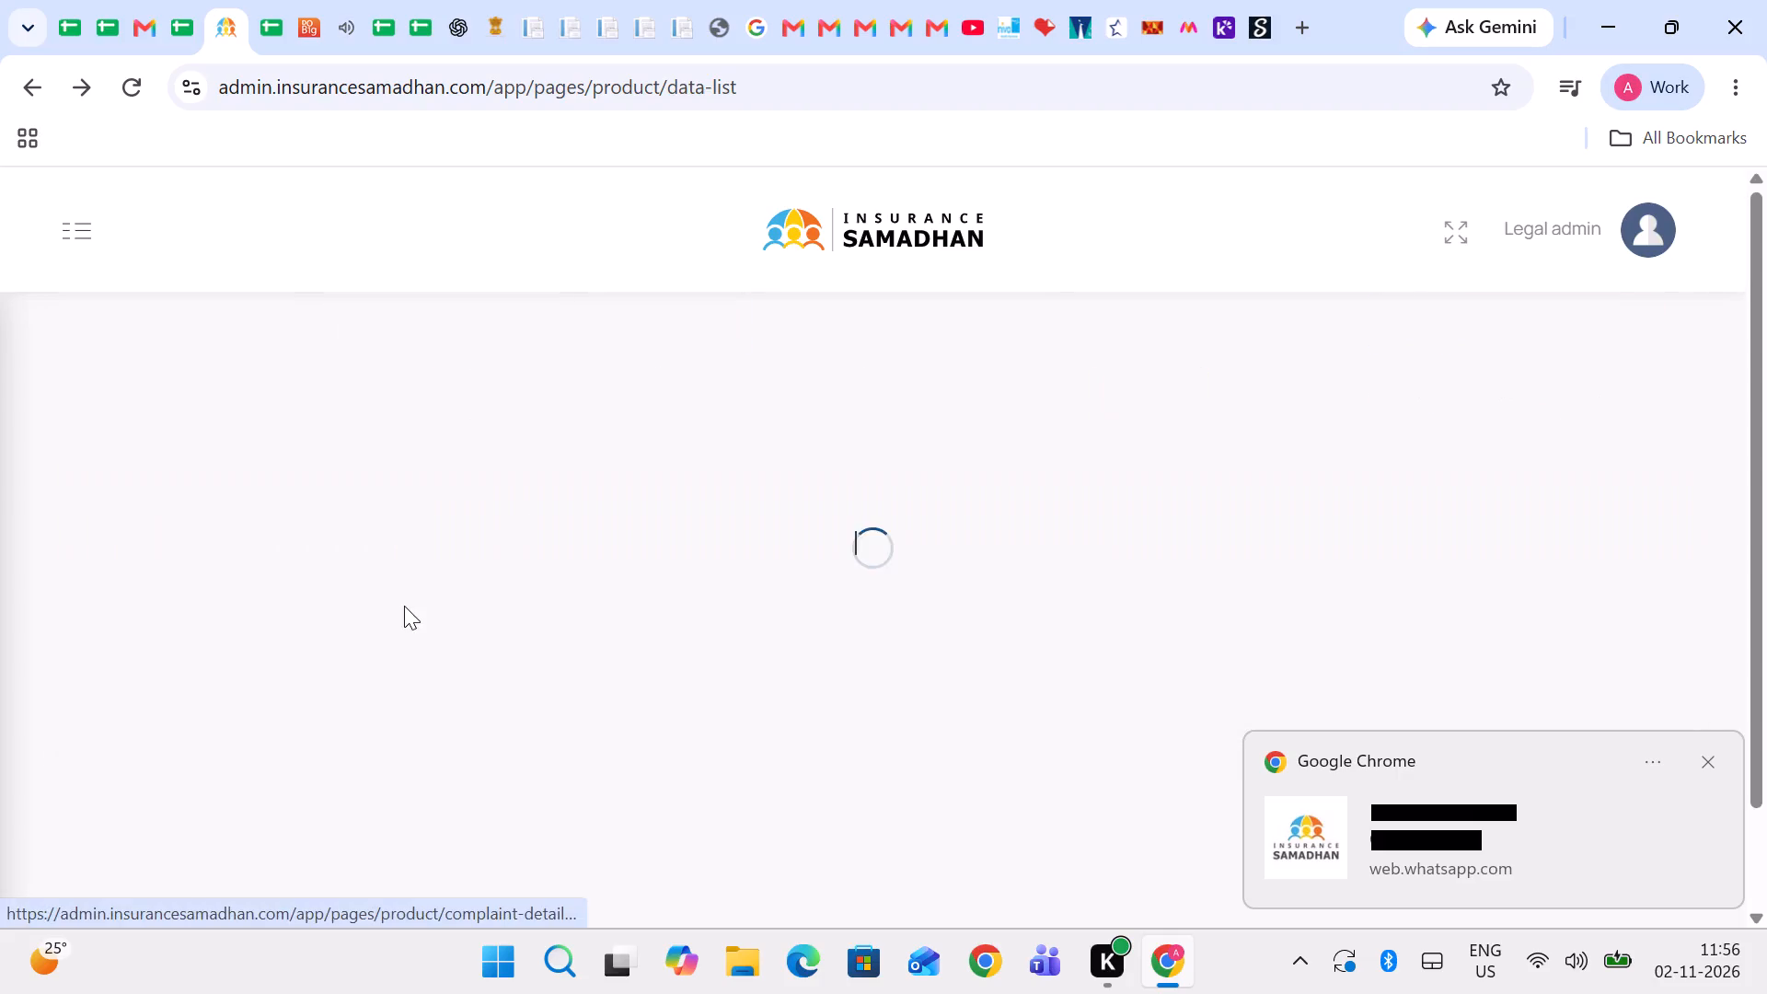
click(664, 432)
click(706, 426)
scroll(566, 557, down, 1)
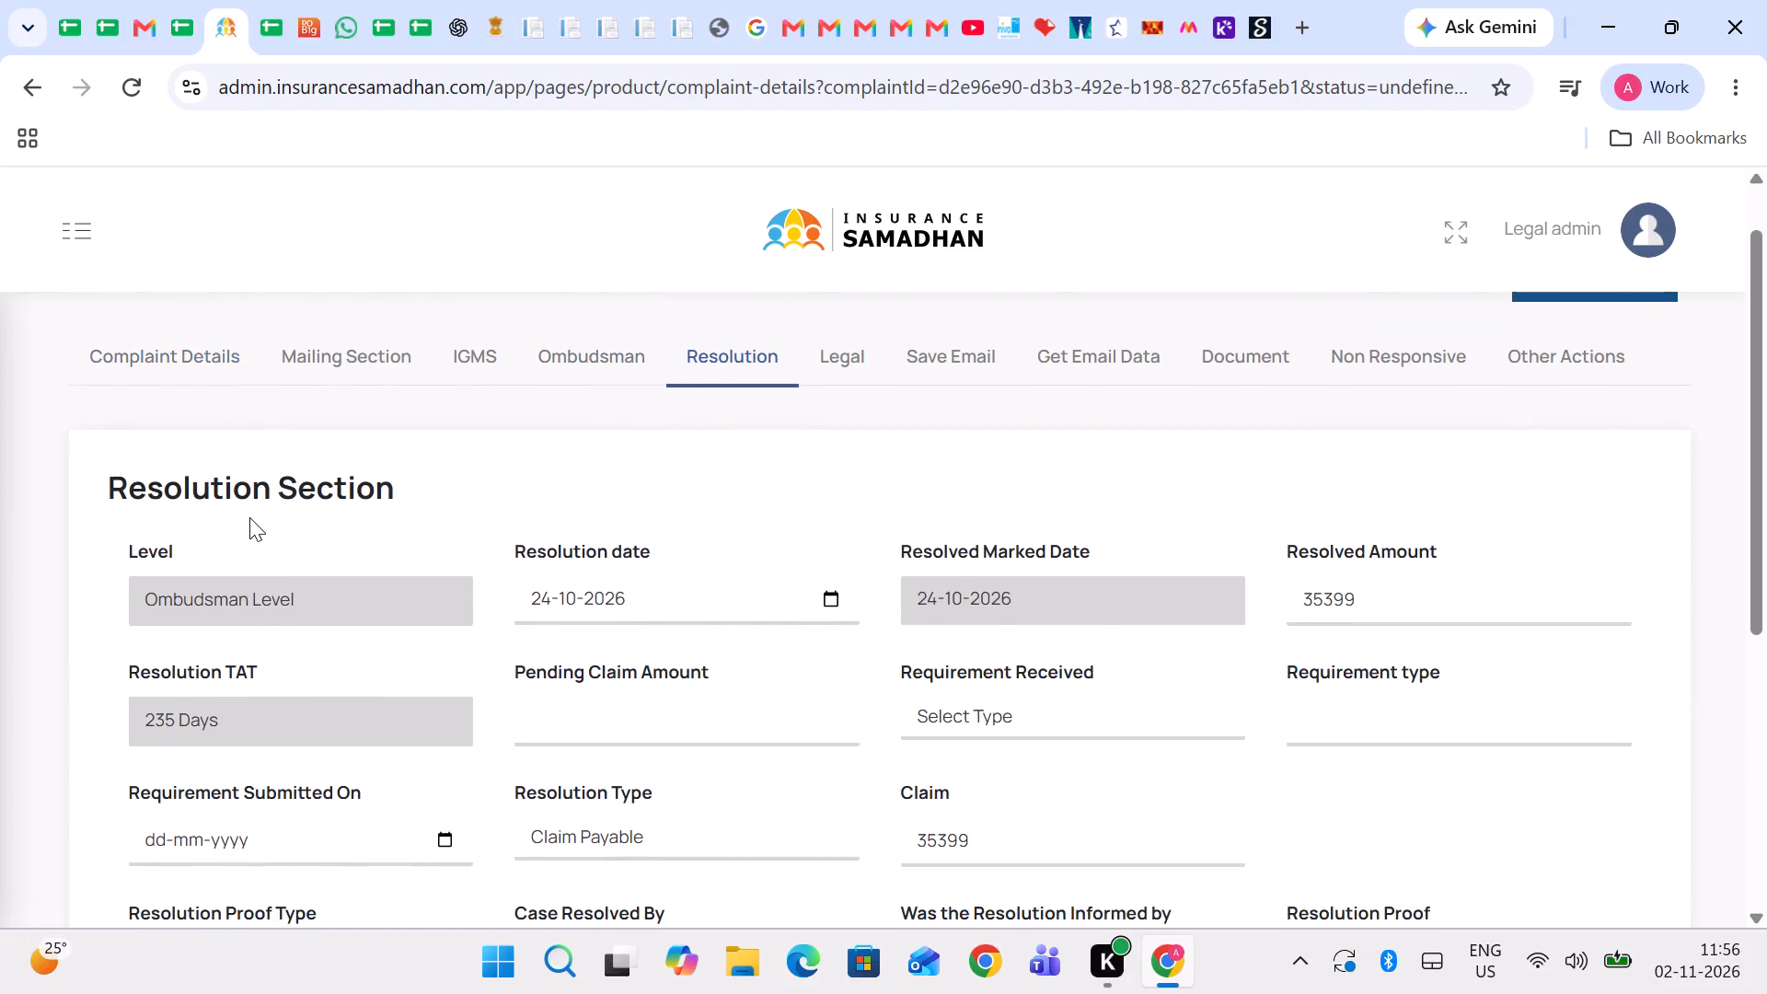
Return from the complaint's resolution details to the All Complaints list and expand the available actions for the searched policy's complaint.
scroll(249, 517, up, 2)
click(75, 333)
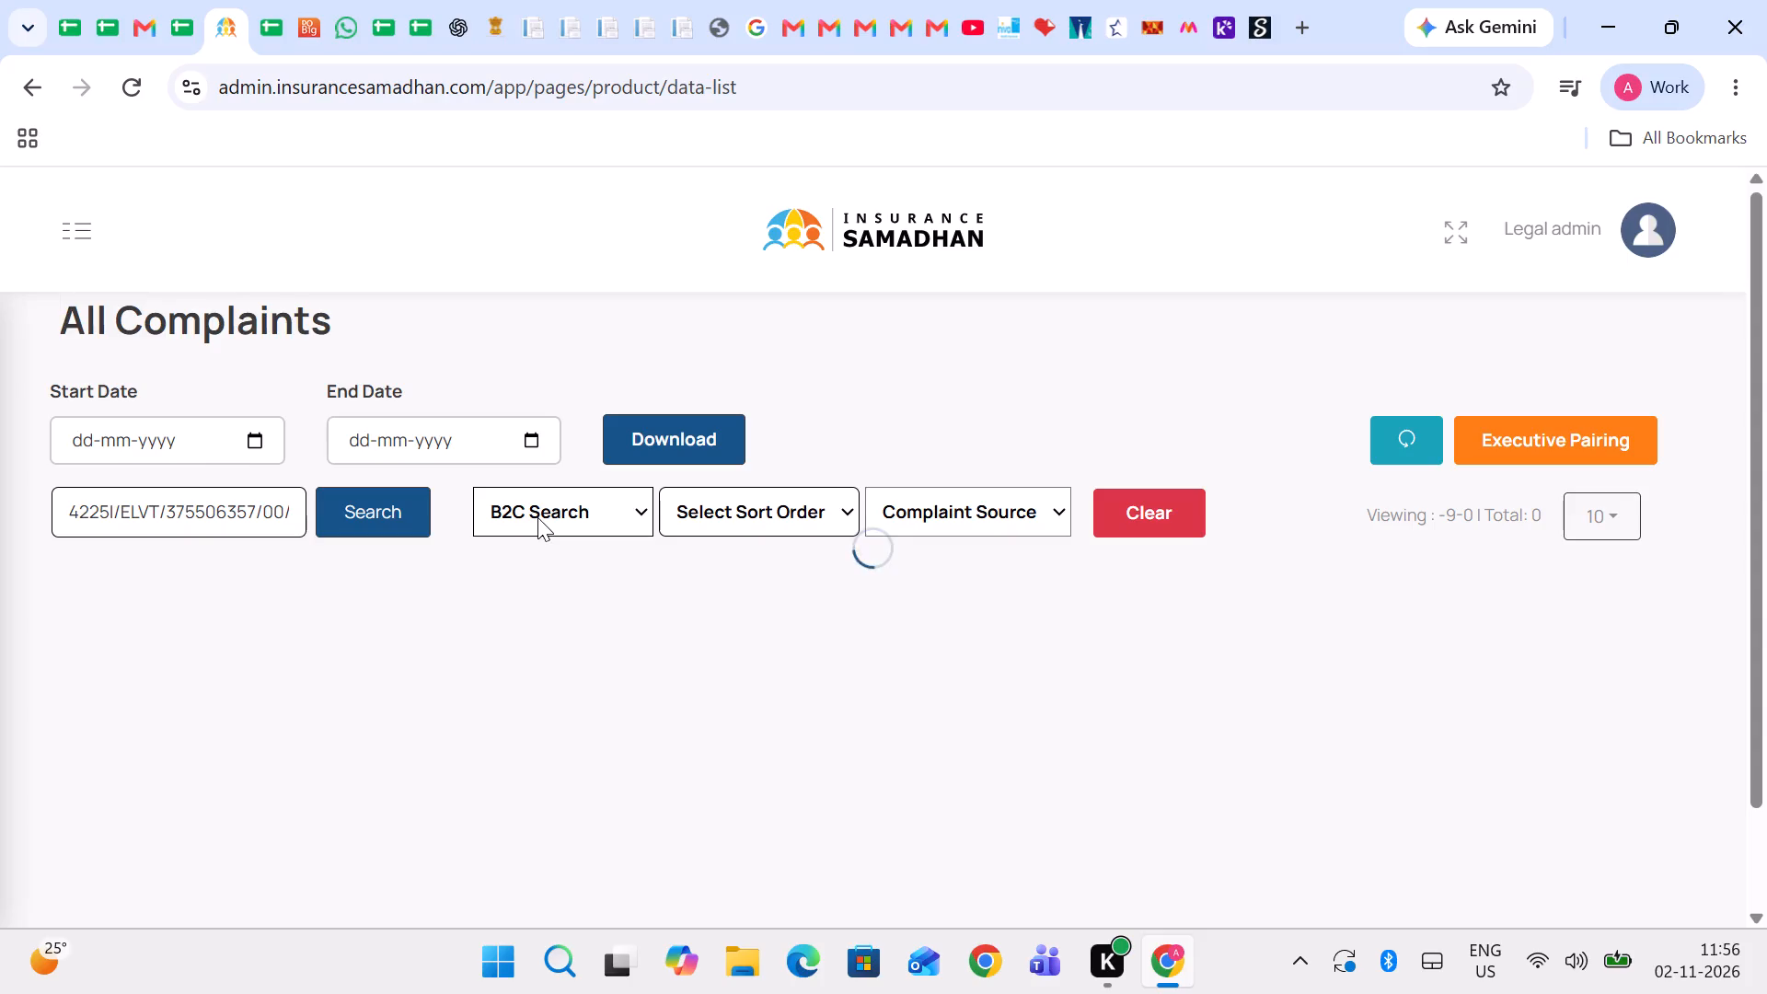
click(253, 722)
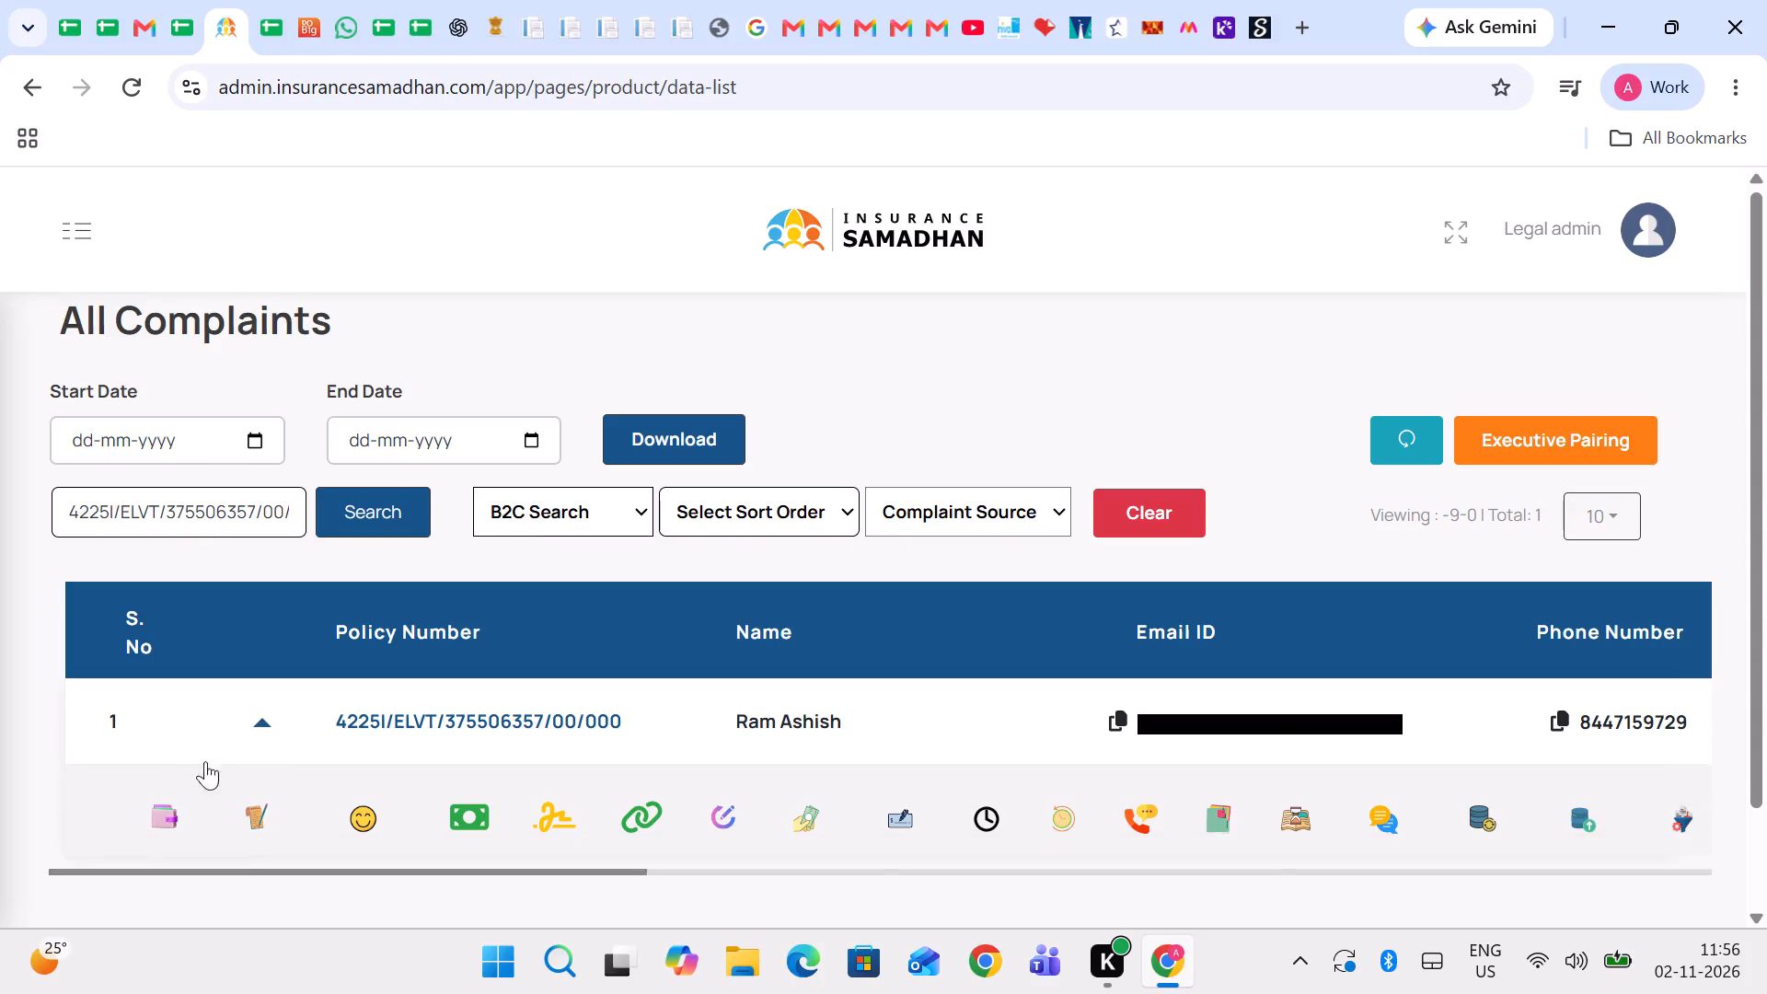
Open the searched complaint's account payment record and cancel its existing proforma invoice.
click(156, 823)
click(622, 636)
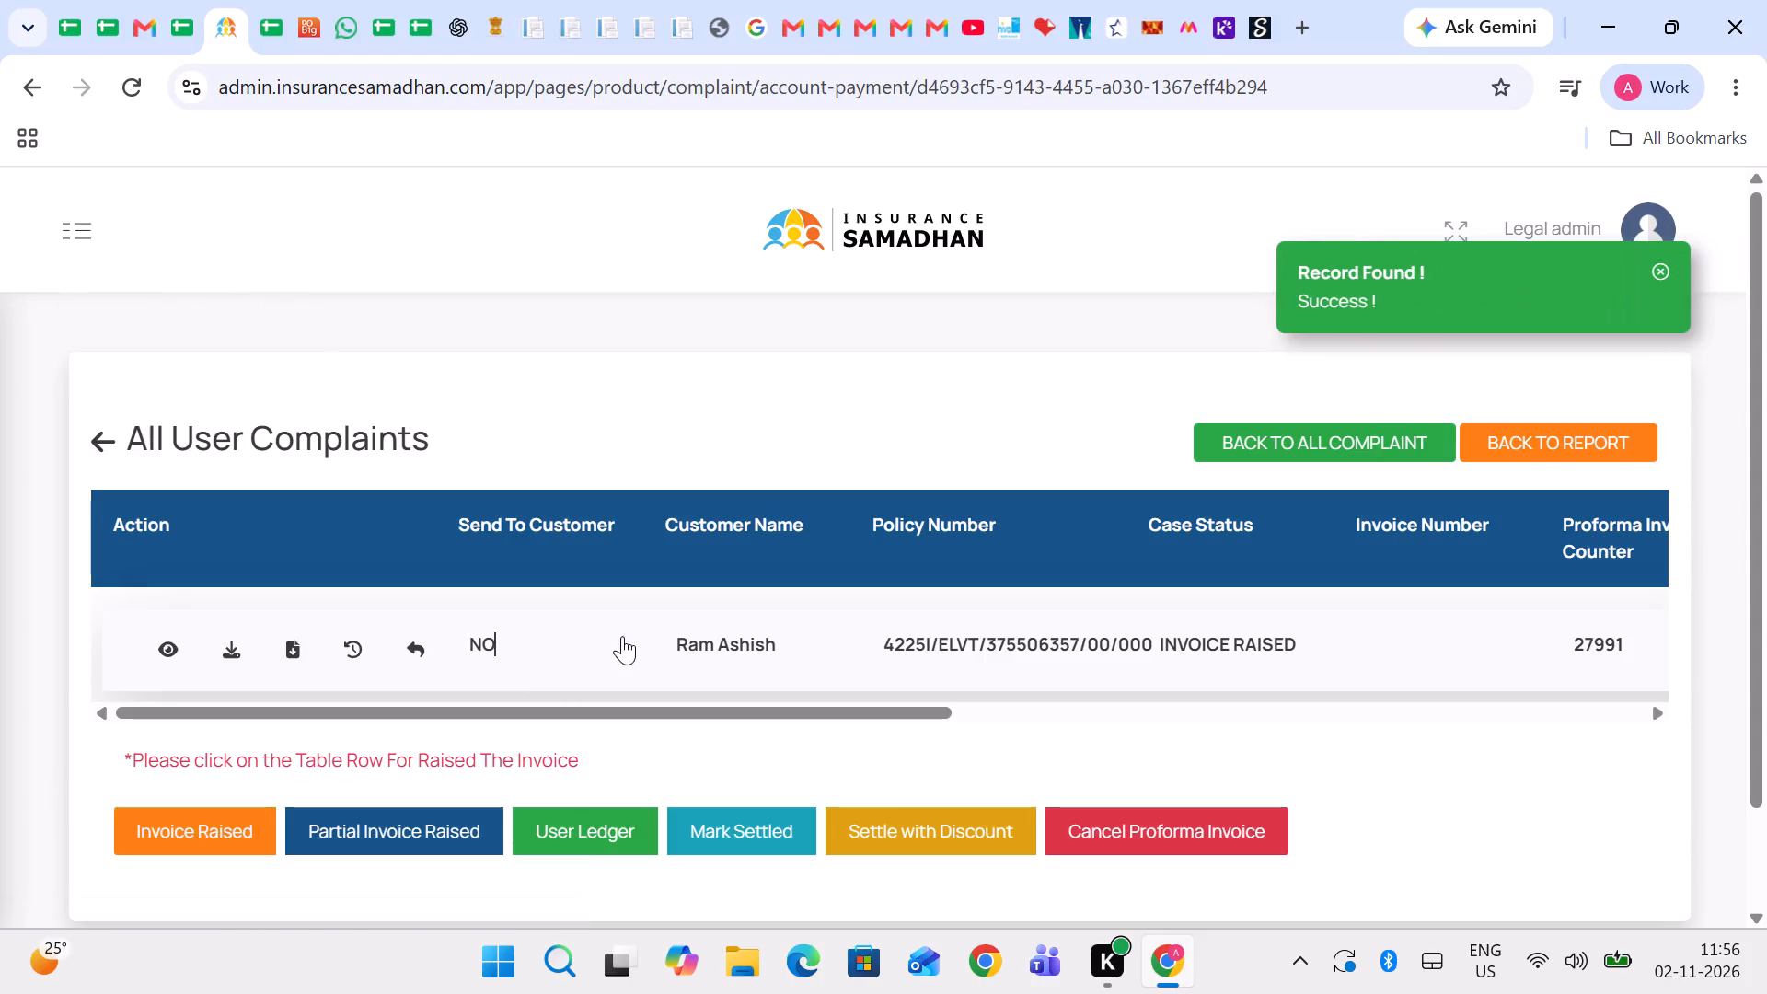
click(1078, 810)
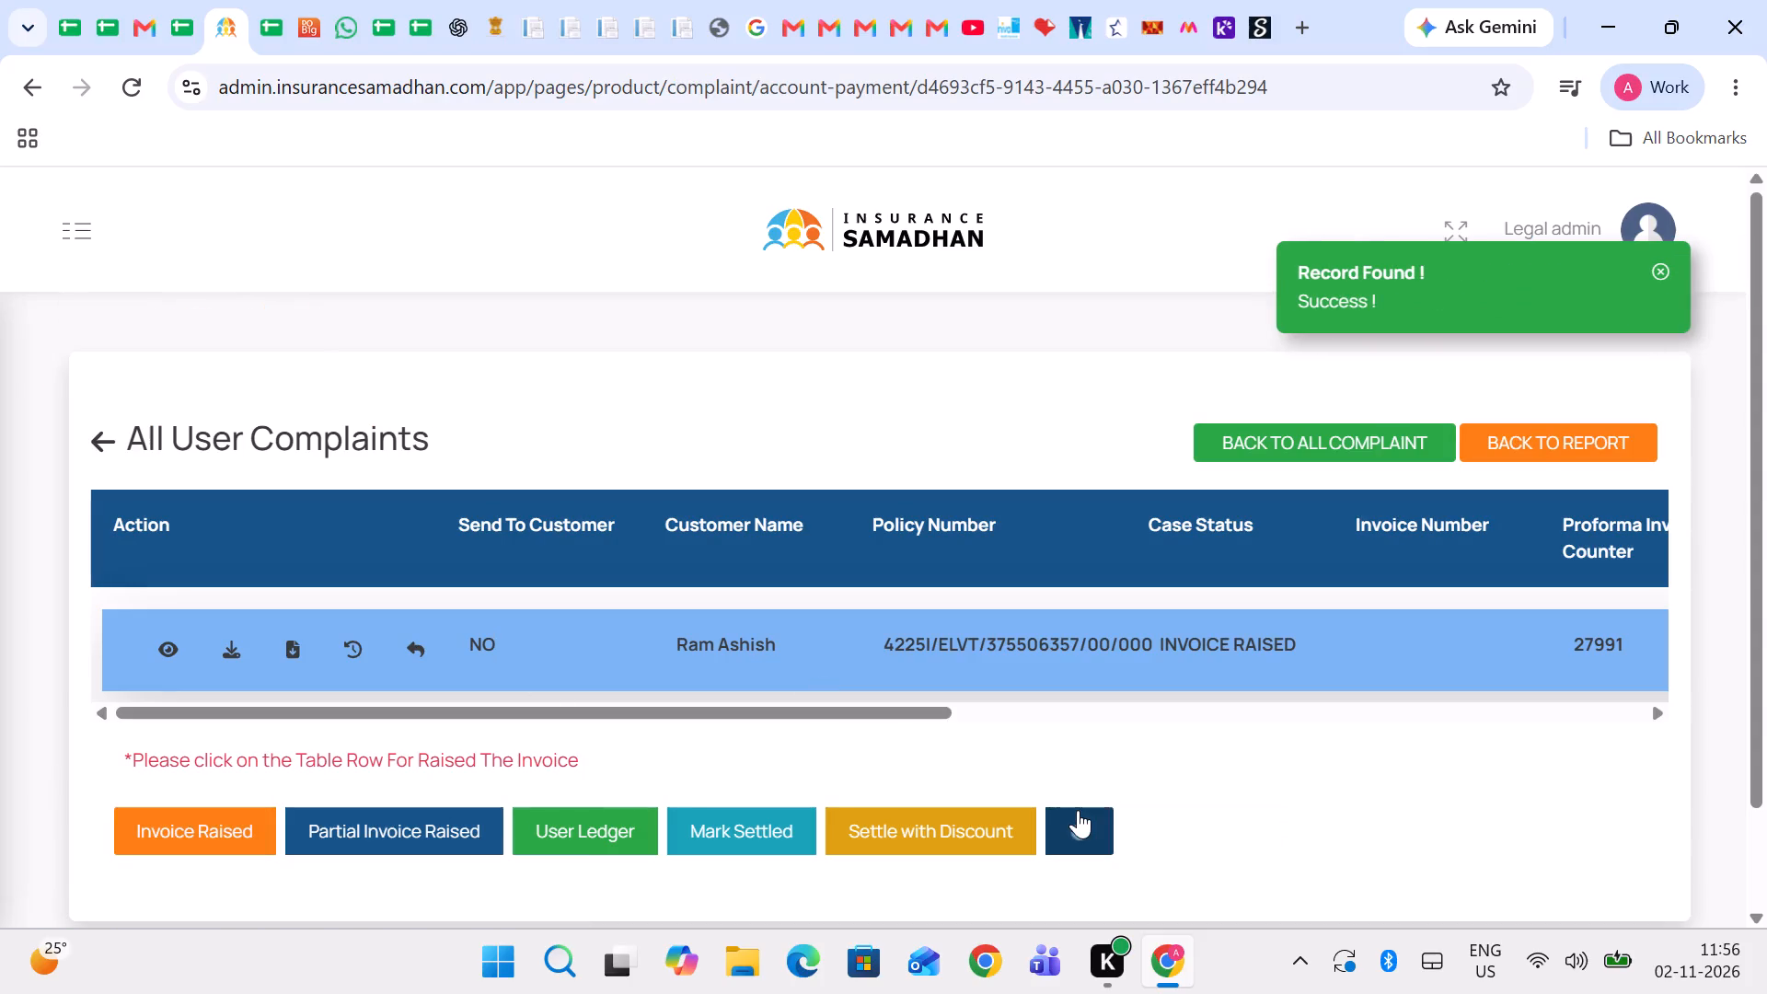
Raise a new invoice for the selected complaint by calculating its invoice details without GST or discount entries.
click(243, 819)
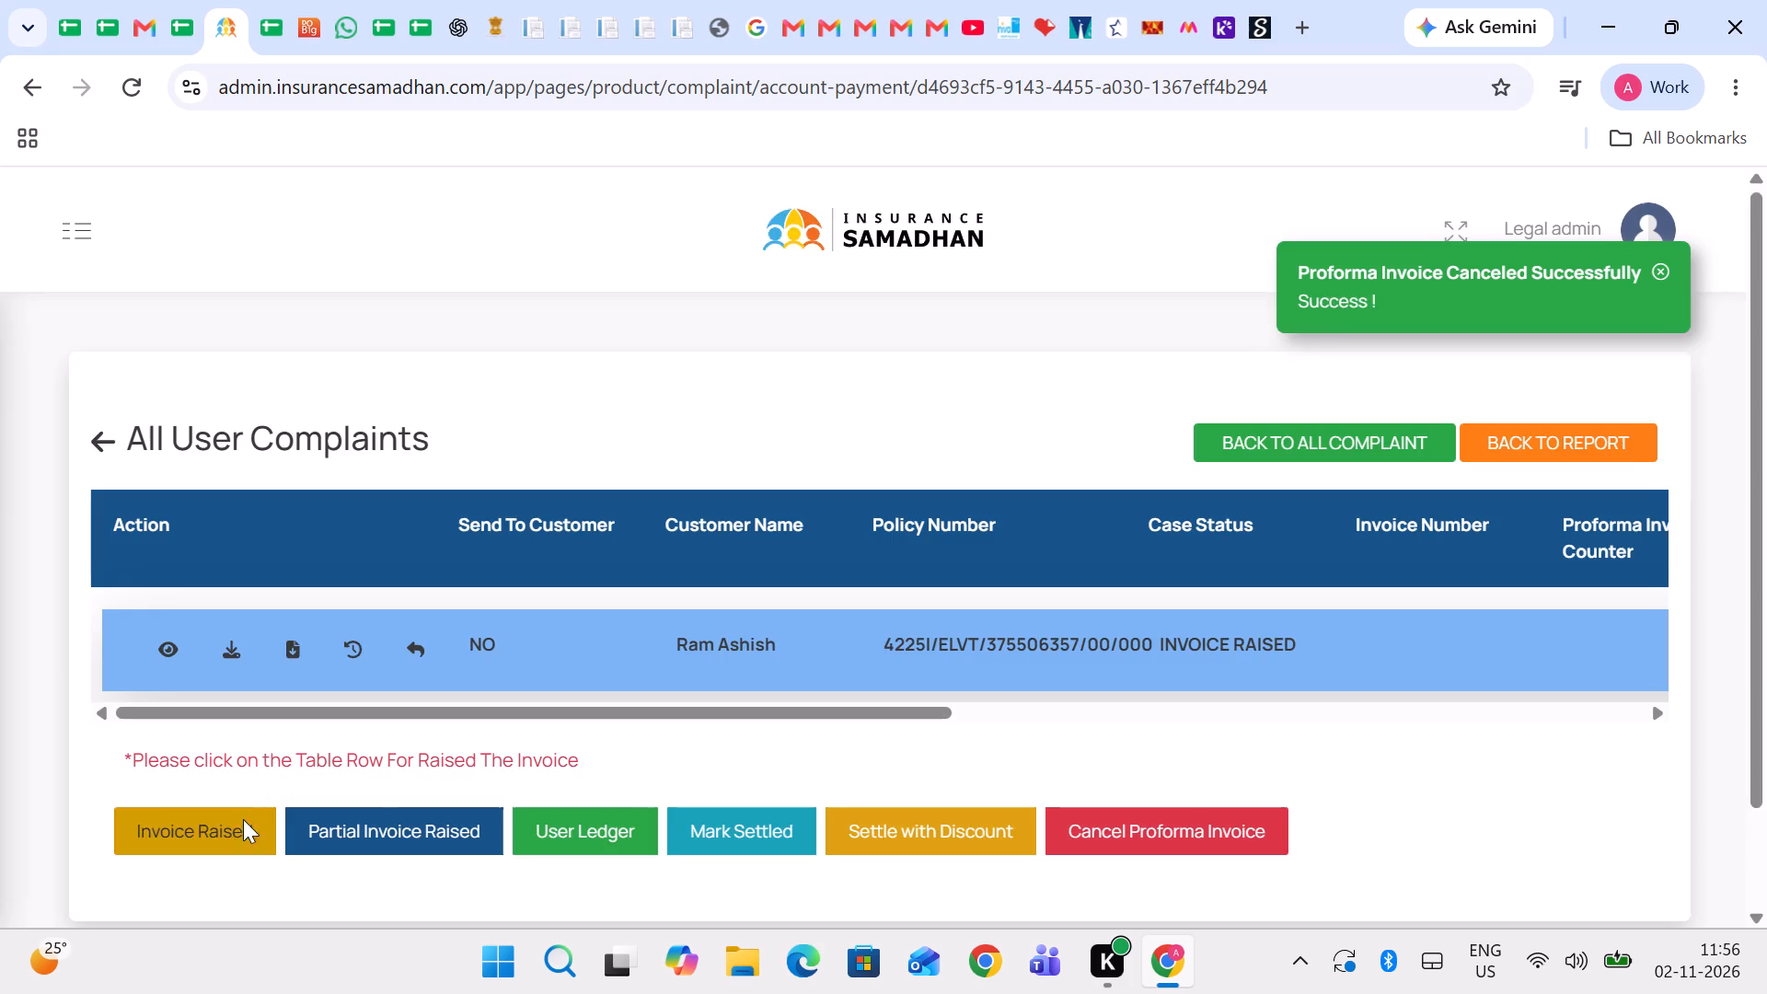
click(761, 772)
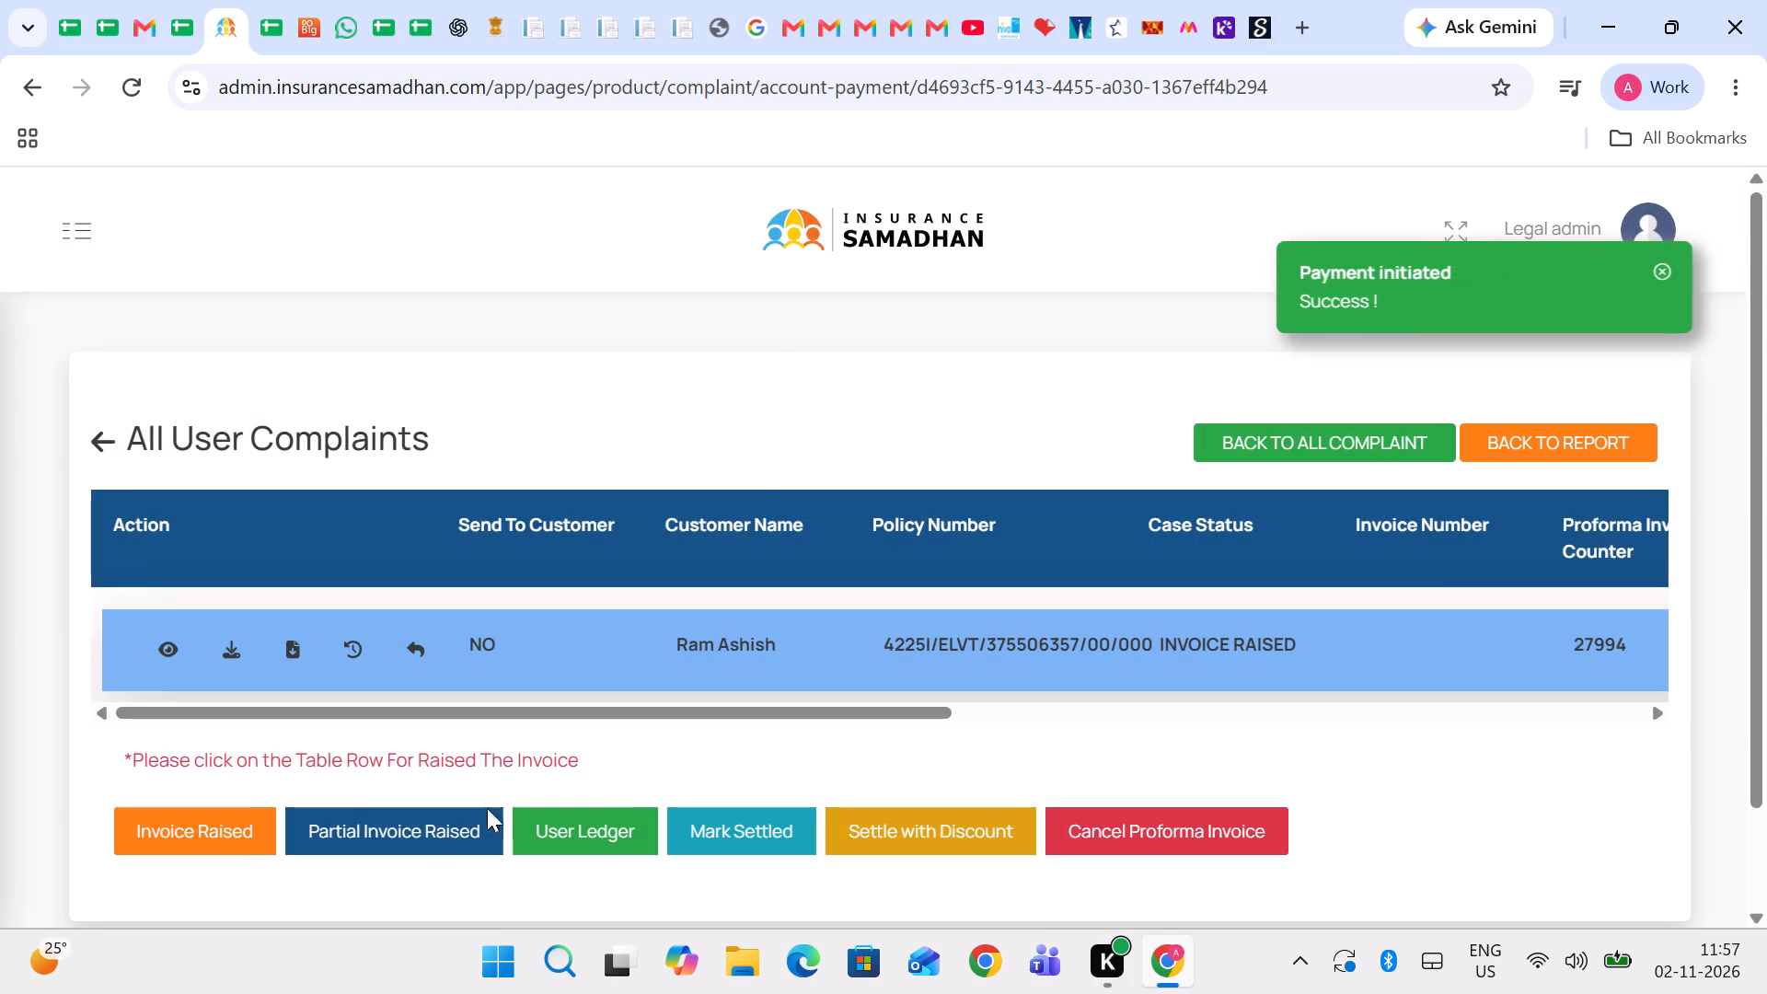